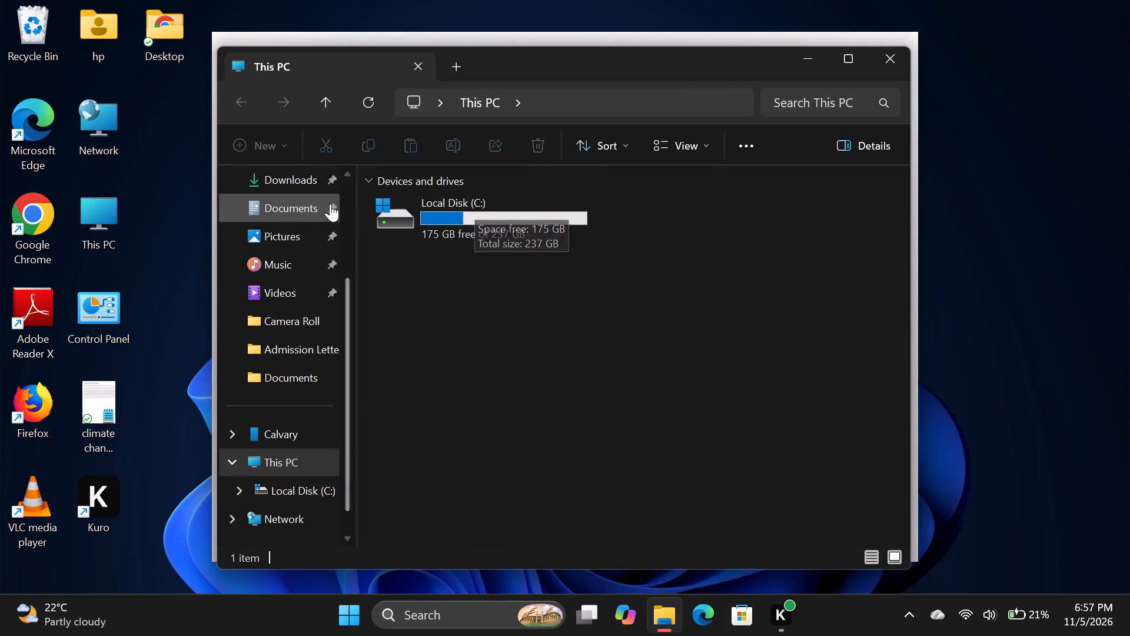
Open the PDF Environmental_Conservation_Report (1) from the Documents folder.
{"action": "left_click", "coordinate": [302, 203]}
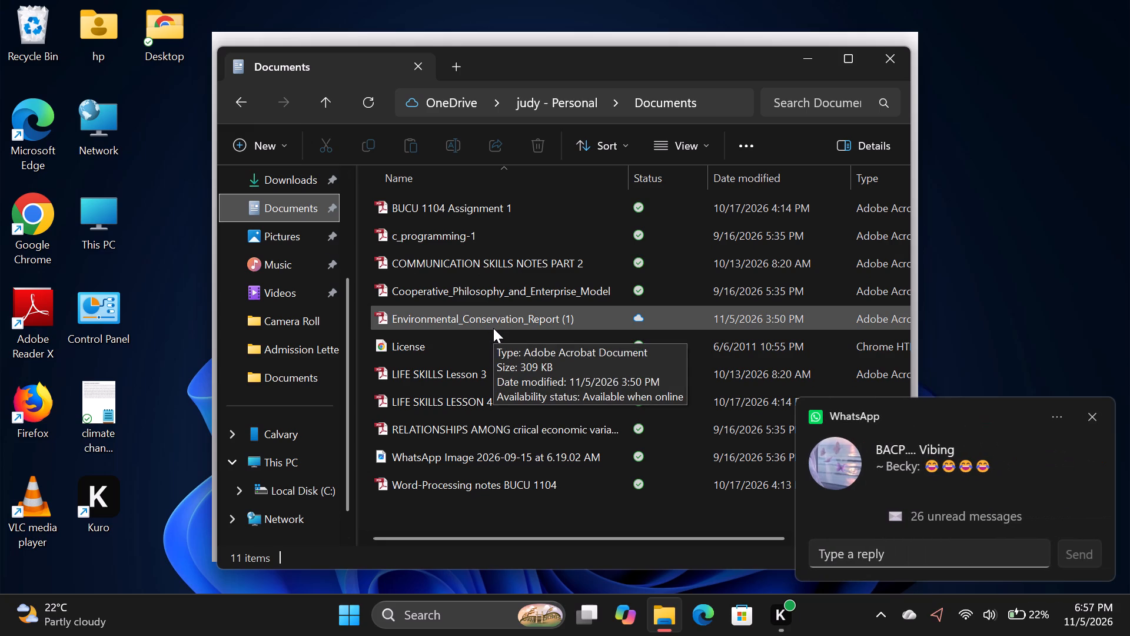
{"action": "double_click", "coordinate": [496, 316]}
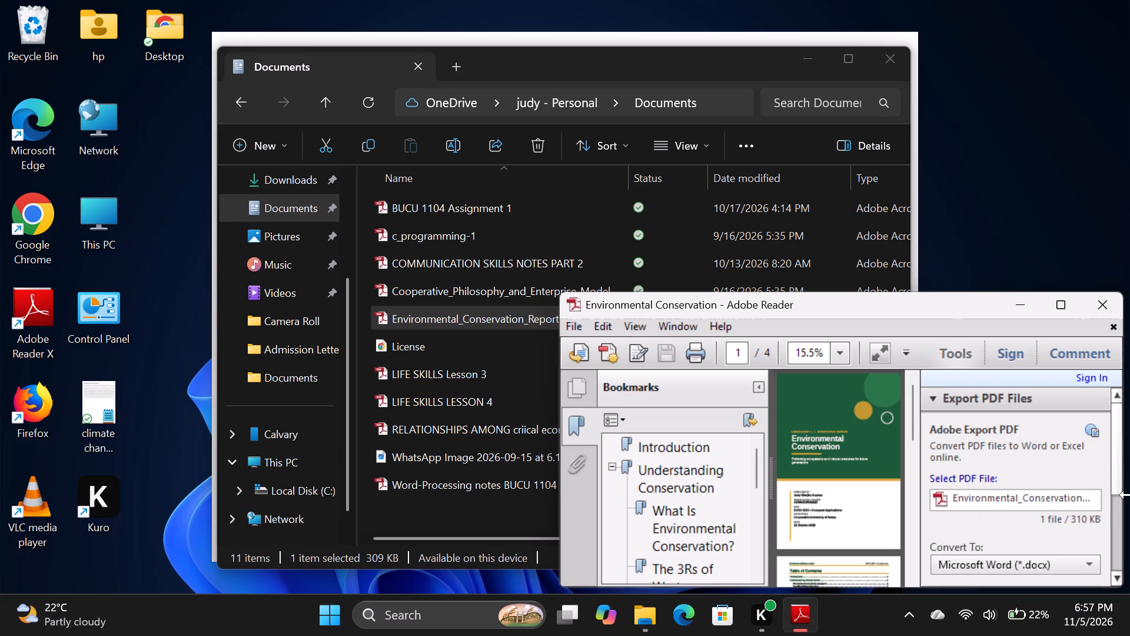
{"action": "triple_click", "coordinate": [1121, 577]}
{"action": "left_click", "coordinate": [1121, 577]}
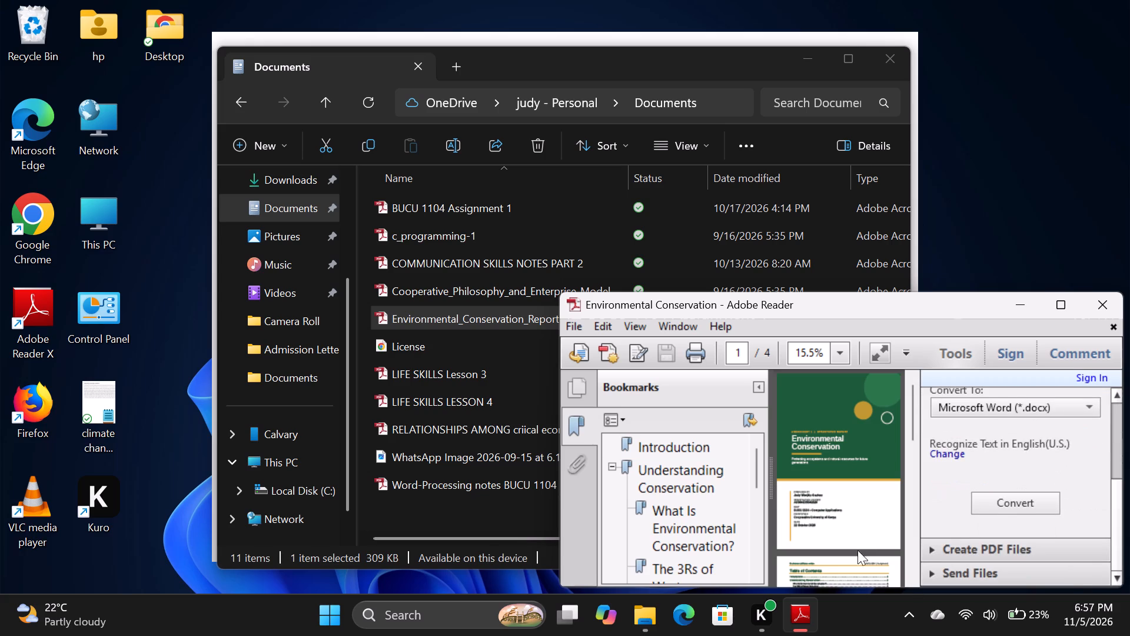
Look through the open Environmental Conservation PDF up to its last page and close it.
{"action": "left_click", "coordinate": [862, 531]}
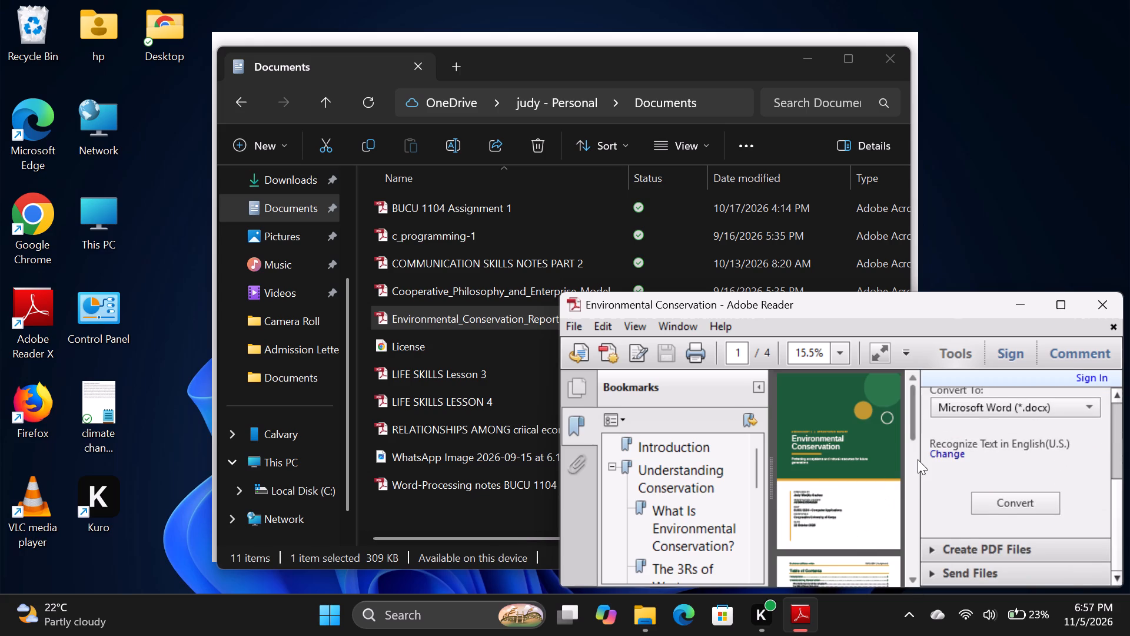
{"action": "double_click", "coordinate": [918, 459]}
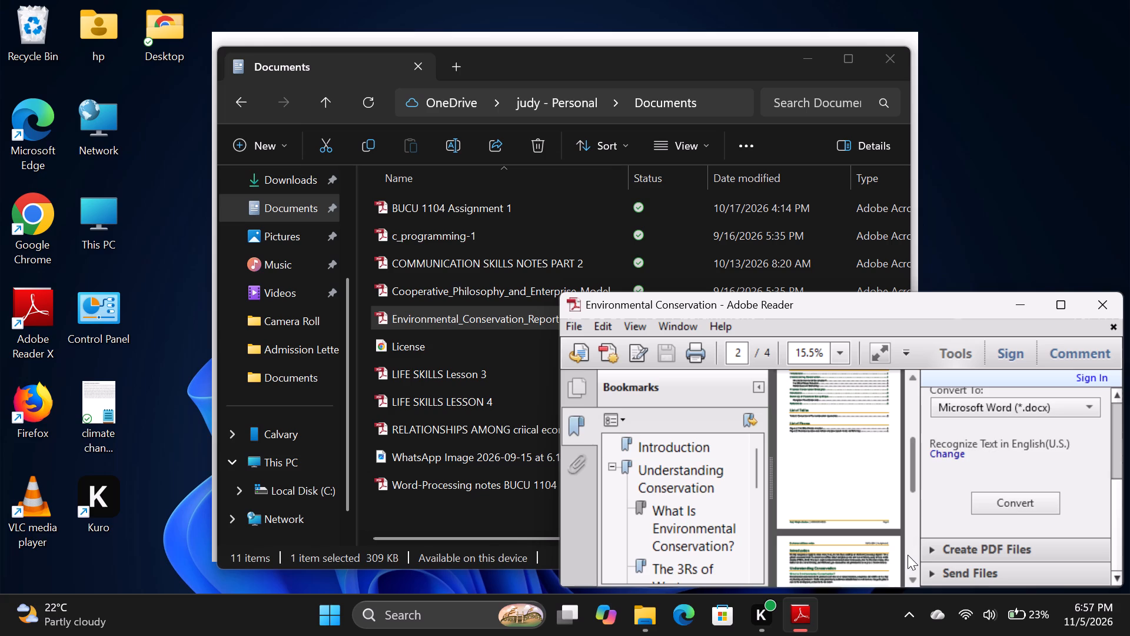
{"action": "triple_click", "coordinate": [912, 570]}
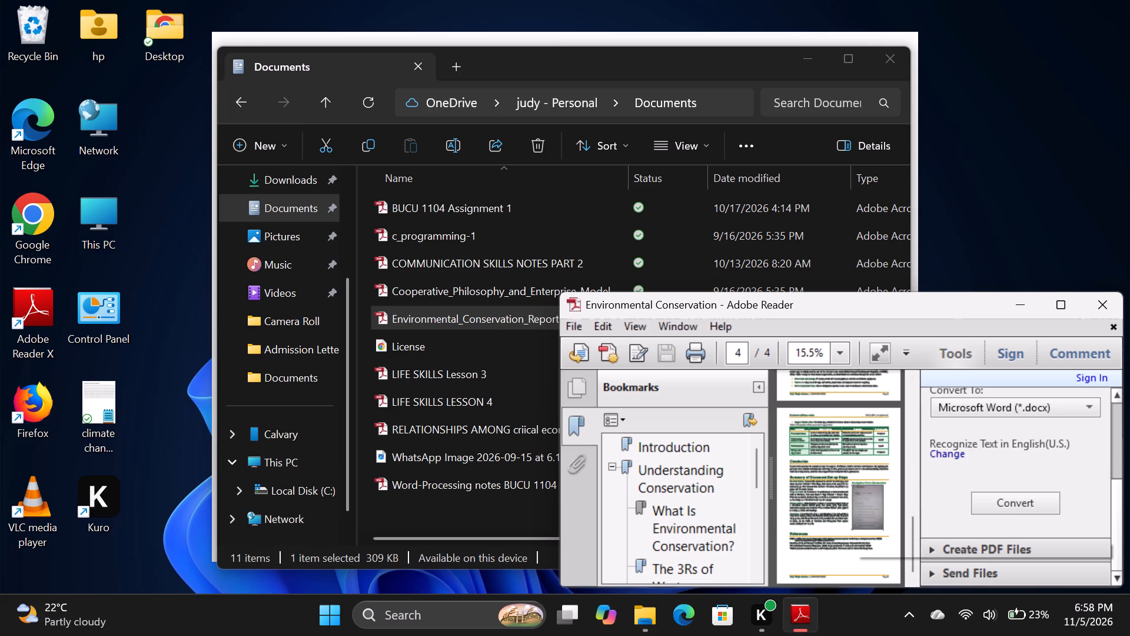
{"action": "left_click", "coordinate": [1096, 301]}
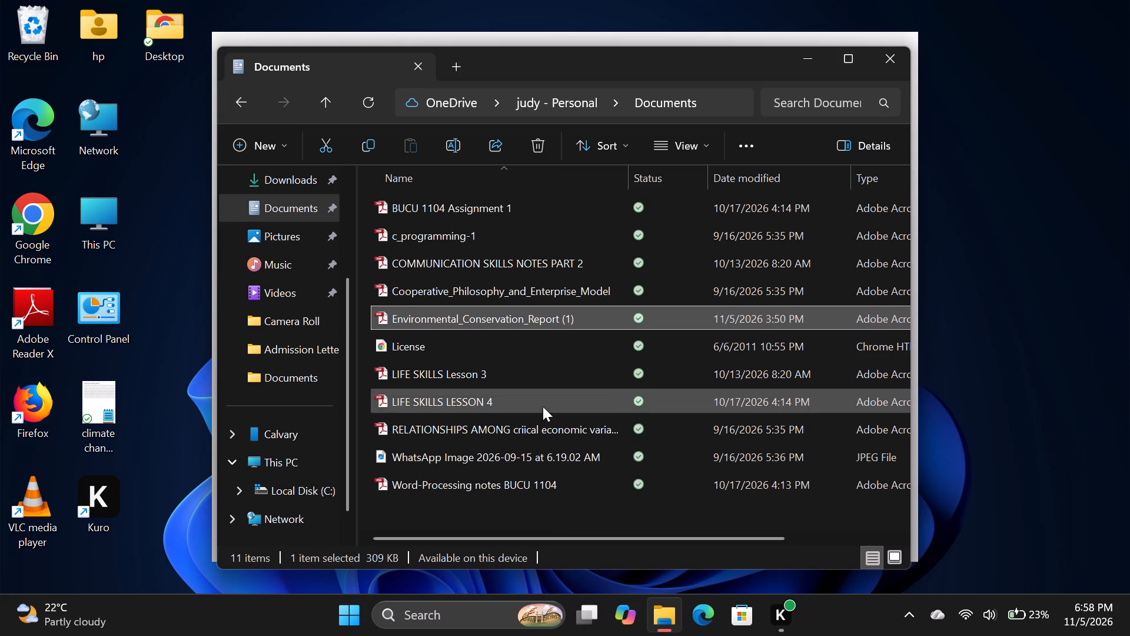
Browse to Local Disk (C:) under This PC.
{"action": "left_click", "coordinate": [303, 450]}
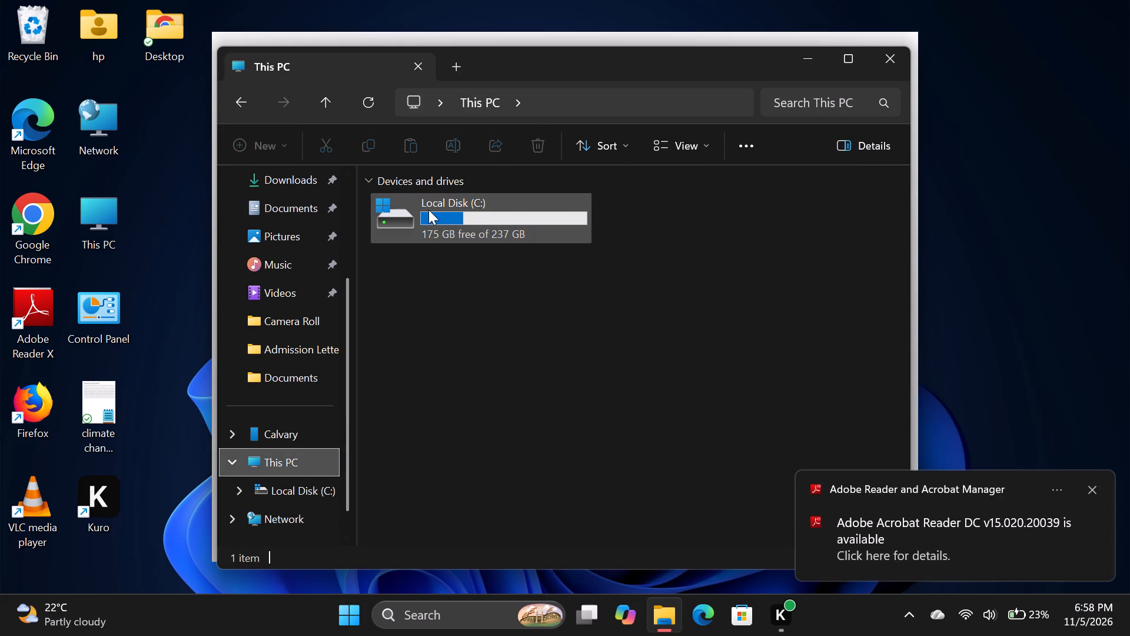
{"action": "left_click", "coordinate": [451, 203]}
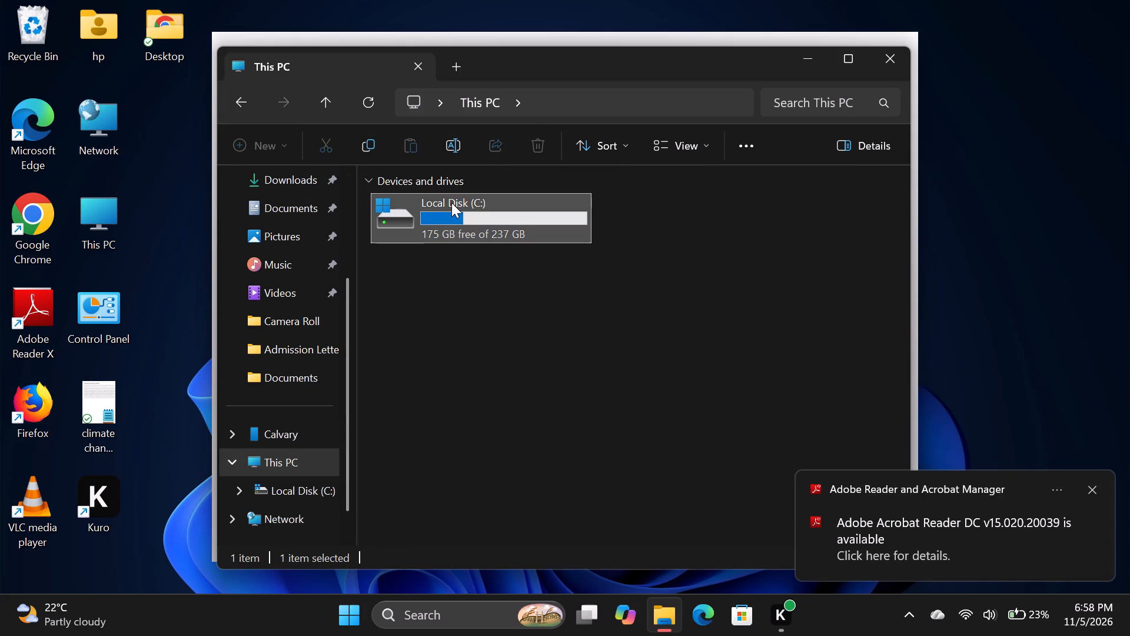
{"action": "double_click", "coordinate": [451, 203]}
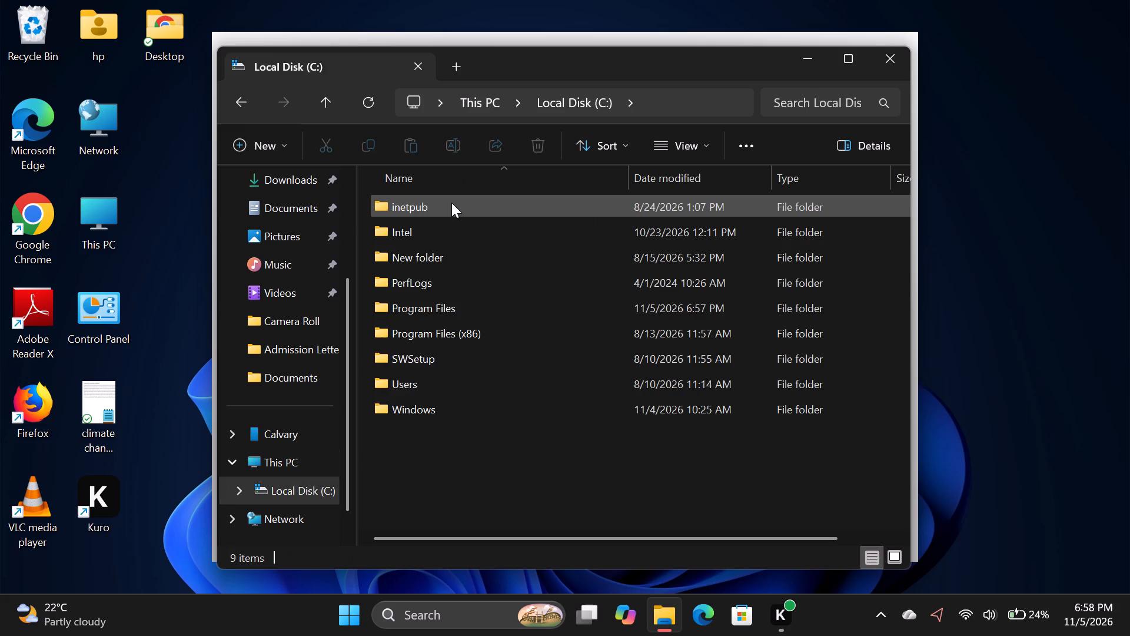
Open Environmental_conservation_report (final) from the Downloads folder, look through it to the last page, and close it.
{"action": "double_click", "coordinate": [280, 174]}
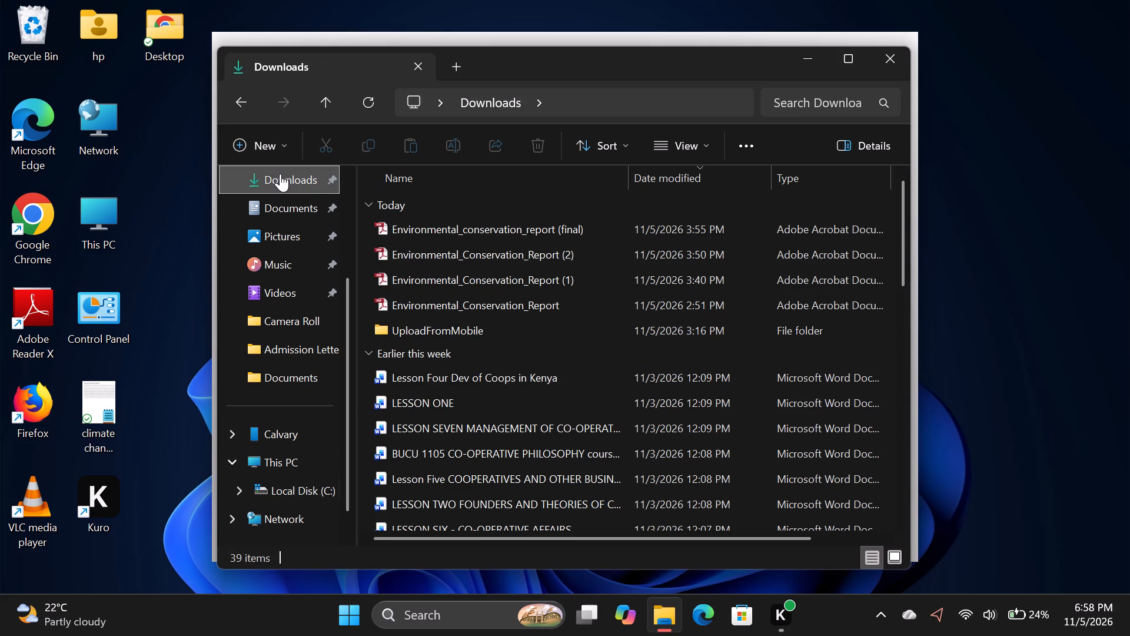
{"action": "double_click", "coordinate": [477, 224]}
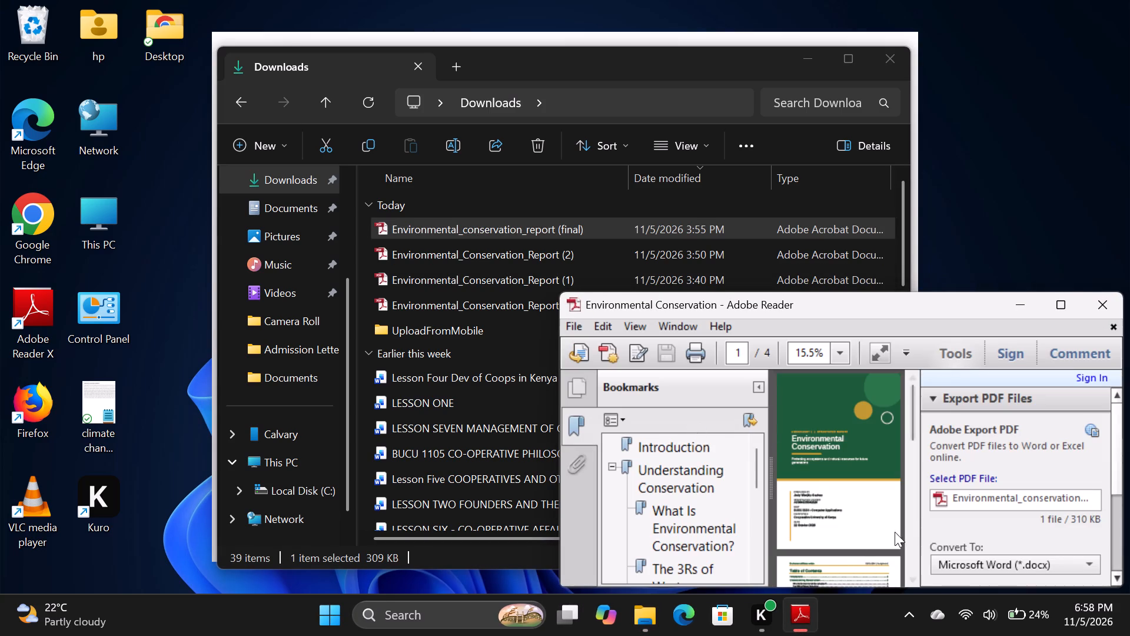
{"action": "left_click", "coordinate": [918, 482]}
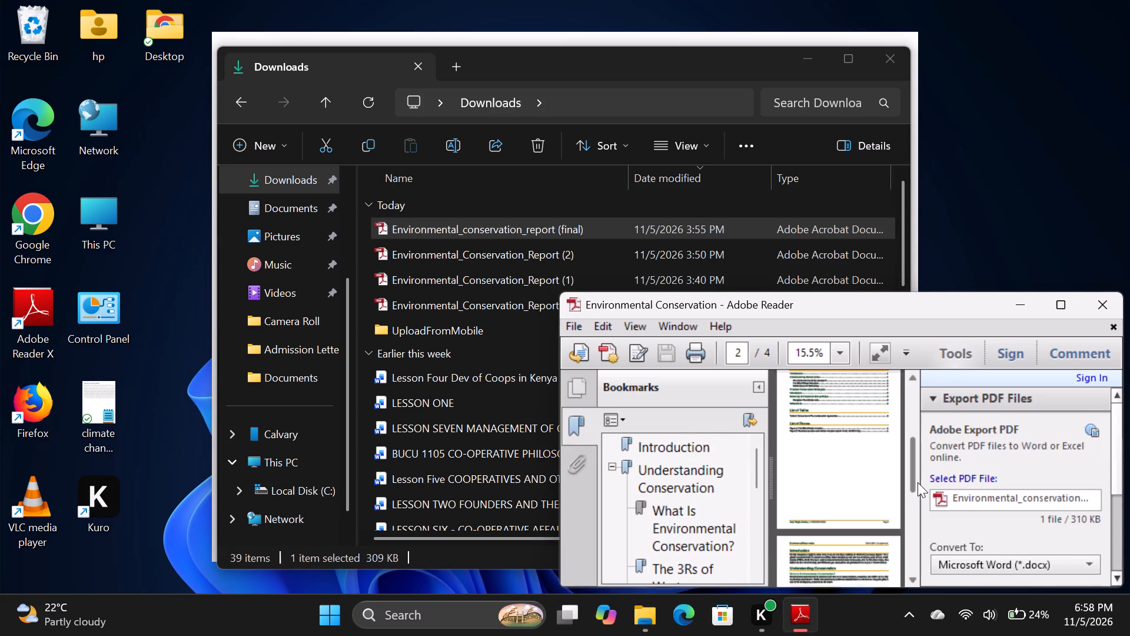
{"action": "left_click", "coordinate": [913, 516]}
{"action": "left_click", "coordinate": [912, 563]}
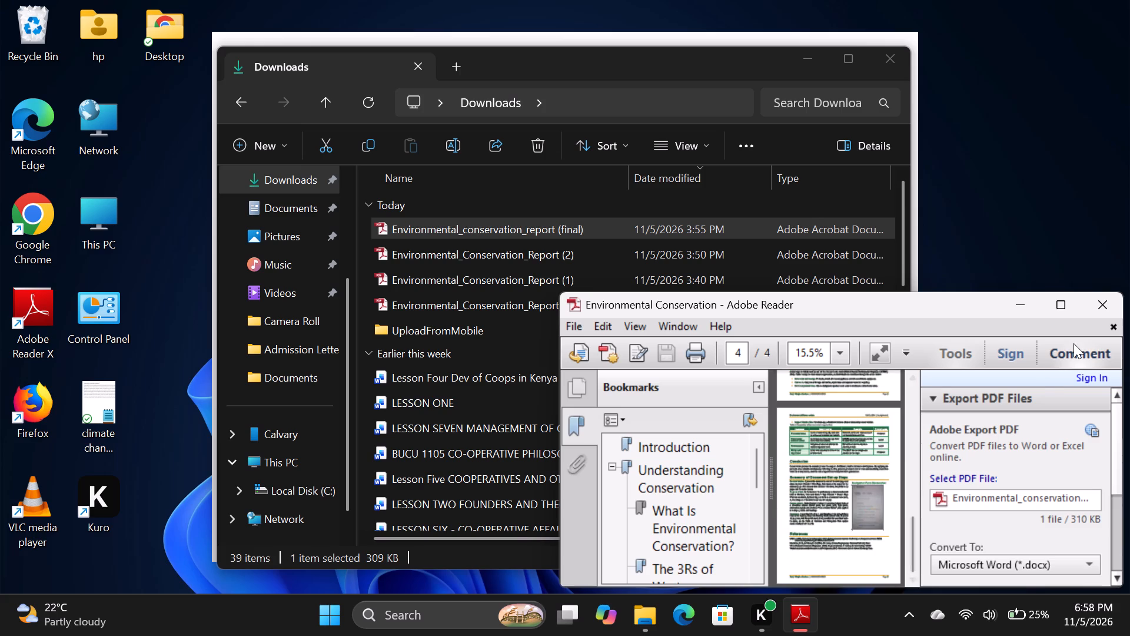
{"action": "left_click", "coordinate": [1107, 300]}
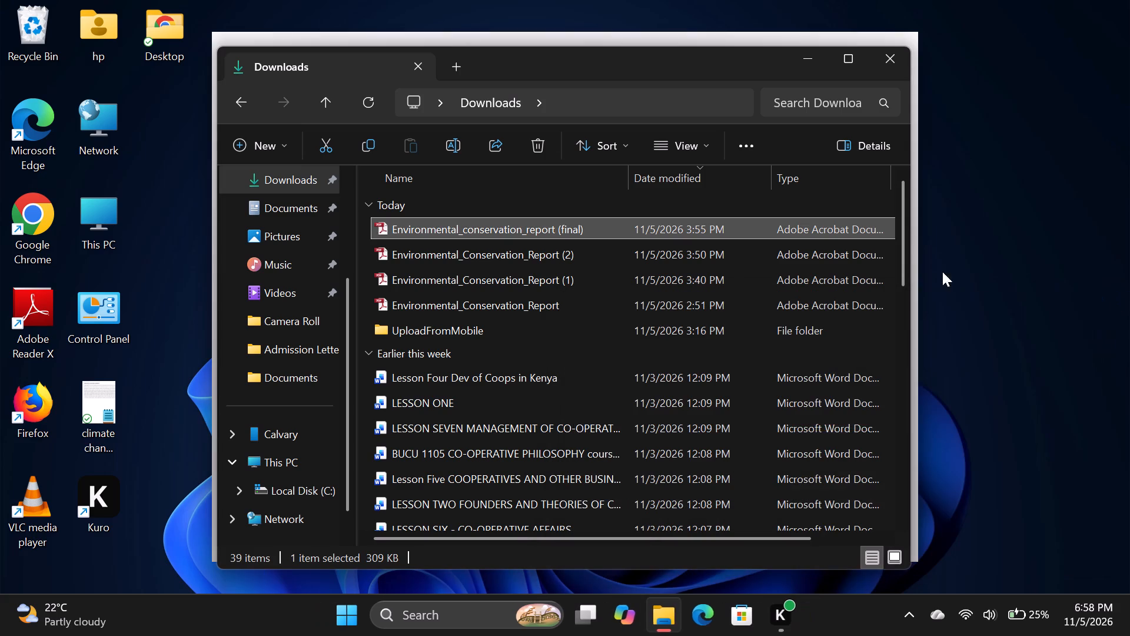
Open Environmental_Conservation_Report (2) from Downloads, review its pages through the References section, and close it.
{"action": "double_click", "coordinate": [821, 261]}
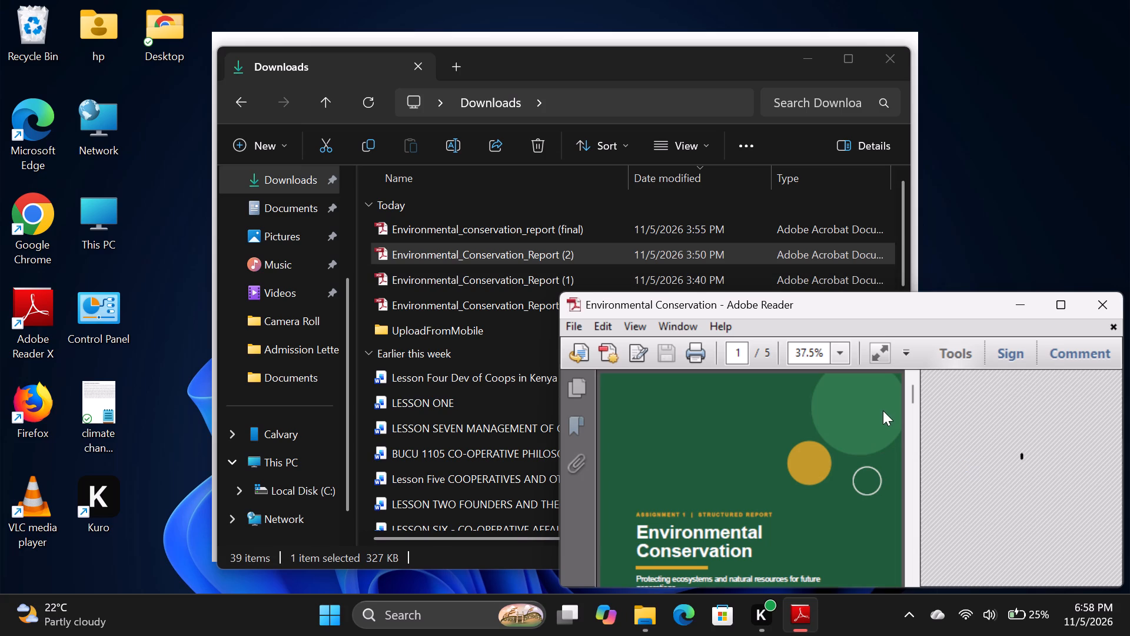
{"action": "left_click", "coordinate": [916, 422]}
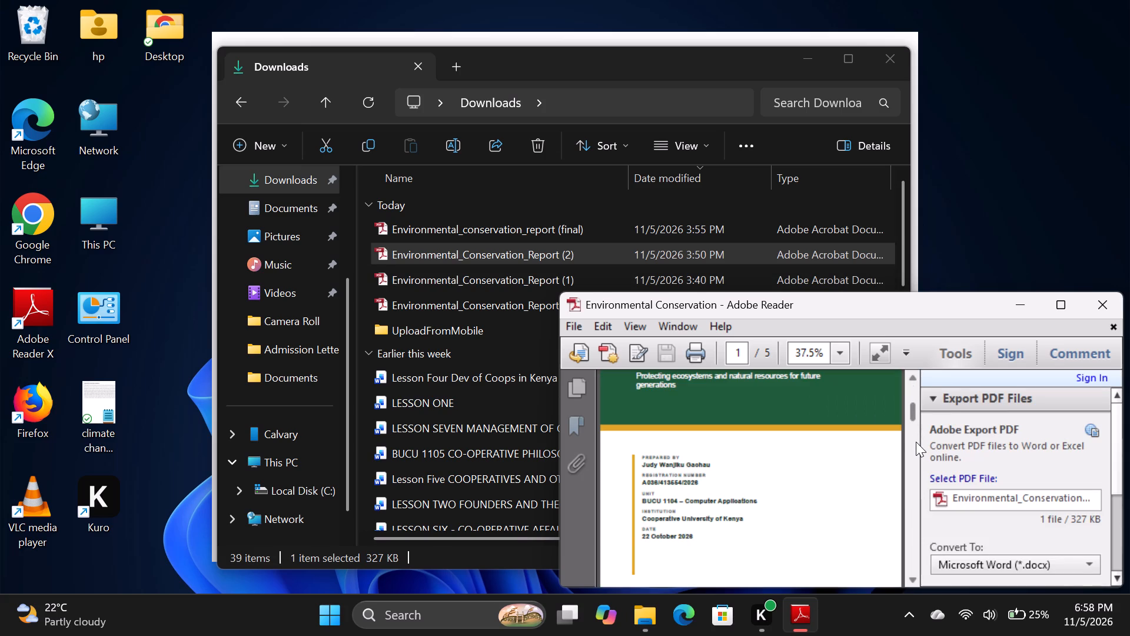
{"action": "left_click", "coordinate": [915, 442]}
{"action": "left_click", "coordinate": [910, 478]}
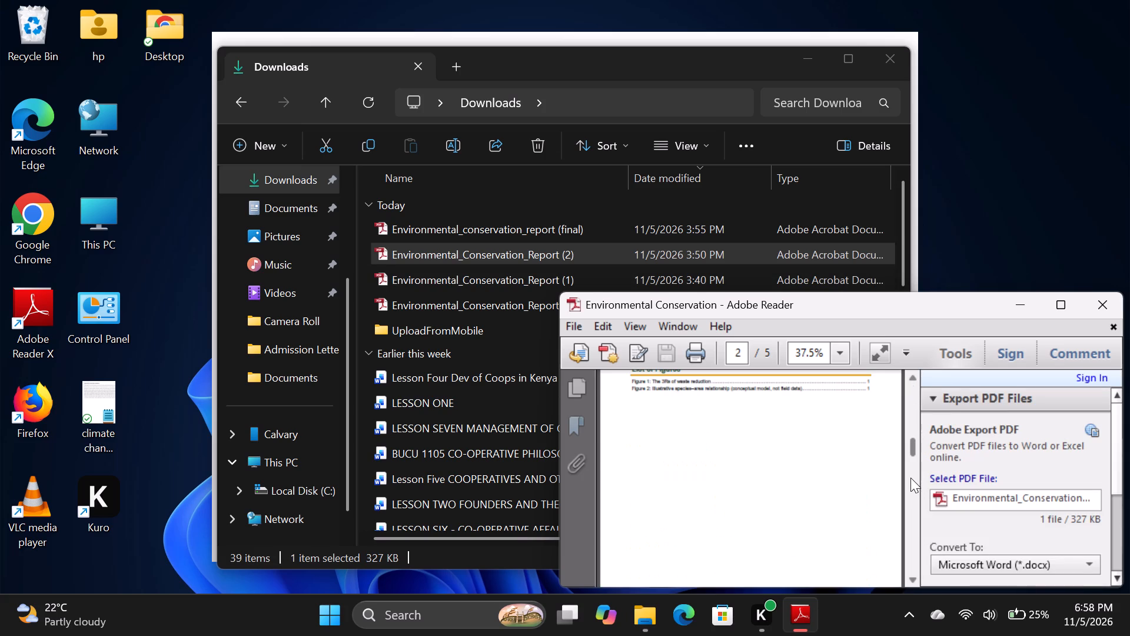
{"action": "triple_click", "coordinate": [912, 543]}
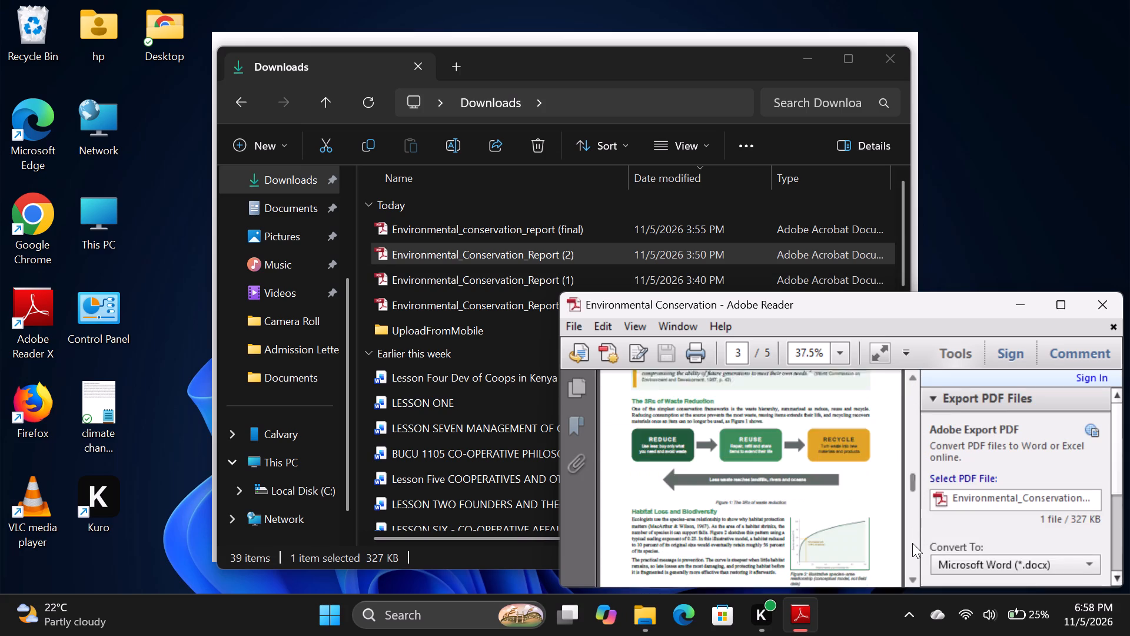
{"action": "left_click", "coordinate": [912, 543]}
{"action": "left_click", "coordinate": [912, 543]}
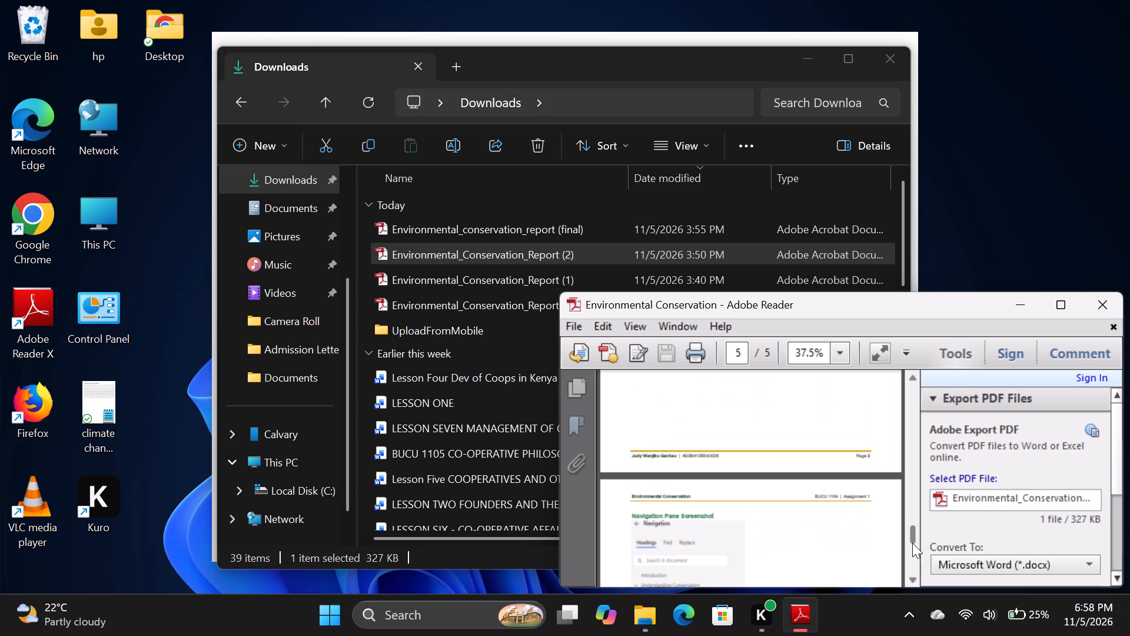
{"action": "left_click", "coordinate": [914, 567]}
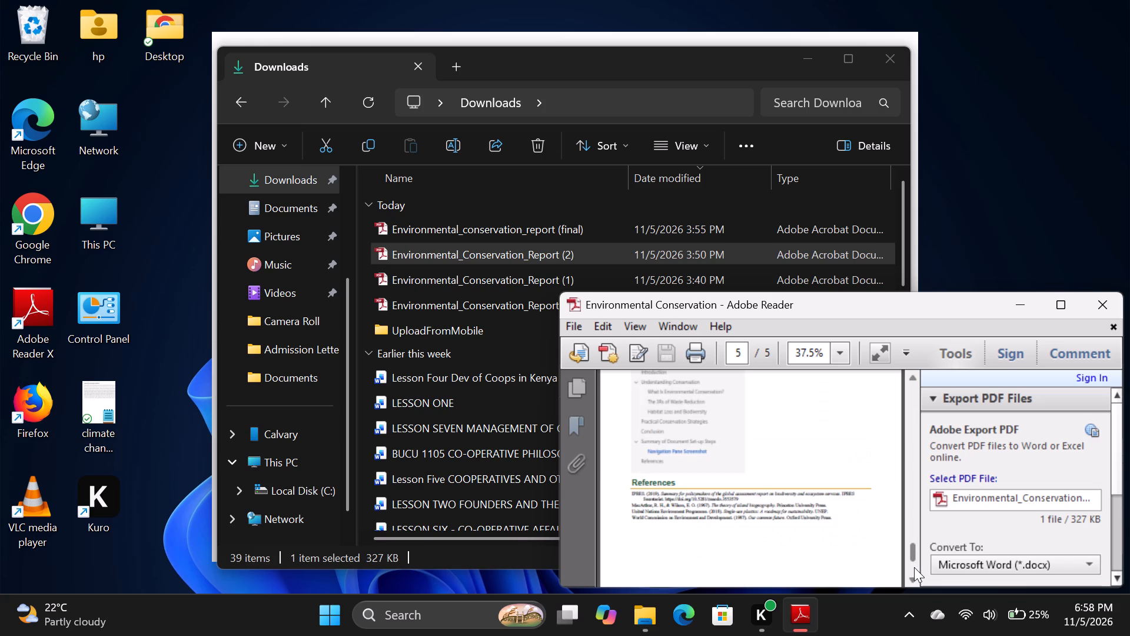
{"action": "left_click", "coordinate": [764, 462]}
{"action": "left_click", "coordinate": [1104, 300]}
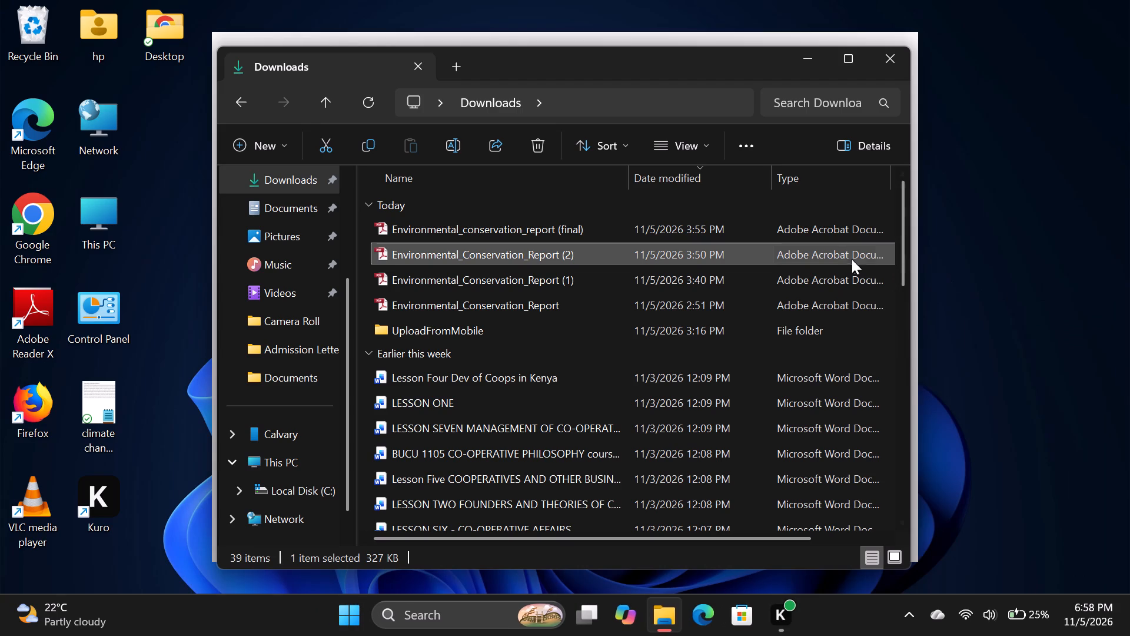
Bring up the available file actions for Environmental_Conservation_Report (2) in Downloads.
{"action": "right_click", "coordinate": [838, 250]}
{"action": "left_click", "coordinate": [838, 250]}
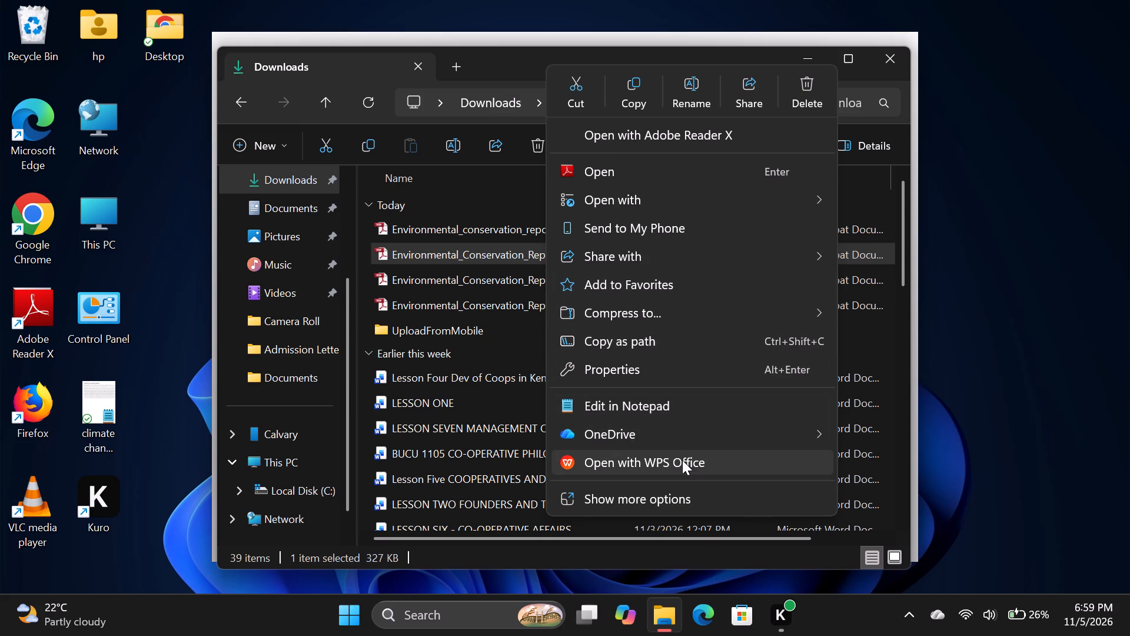
Share Environmental_Conservation_Report (2).pdf from Downloads using WhatsApp.
{"action": "left_click", "coordinate": [650, 259]}
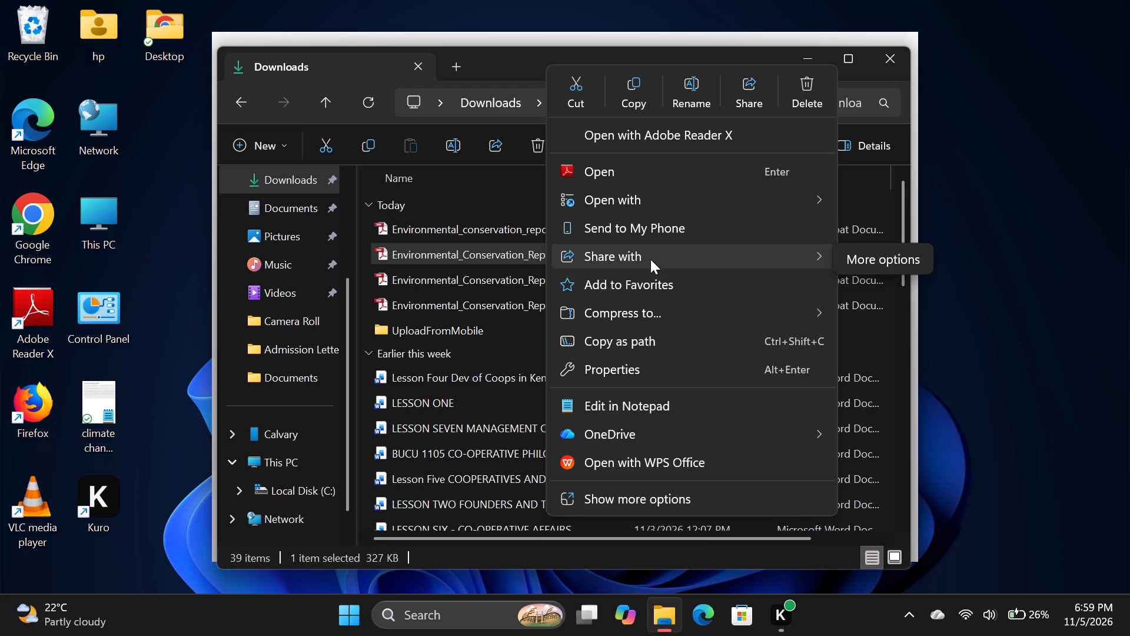
{"action": "left_click", "coordinate": [679, 250]}
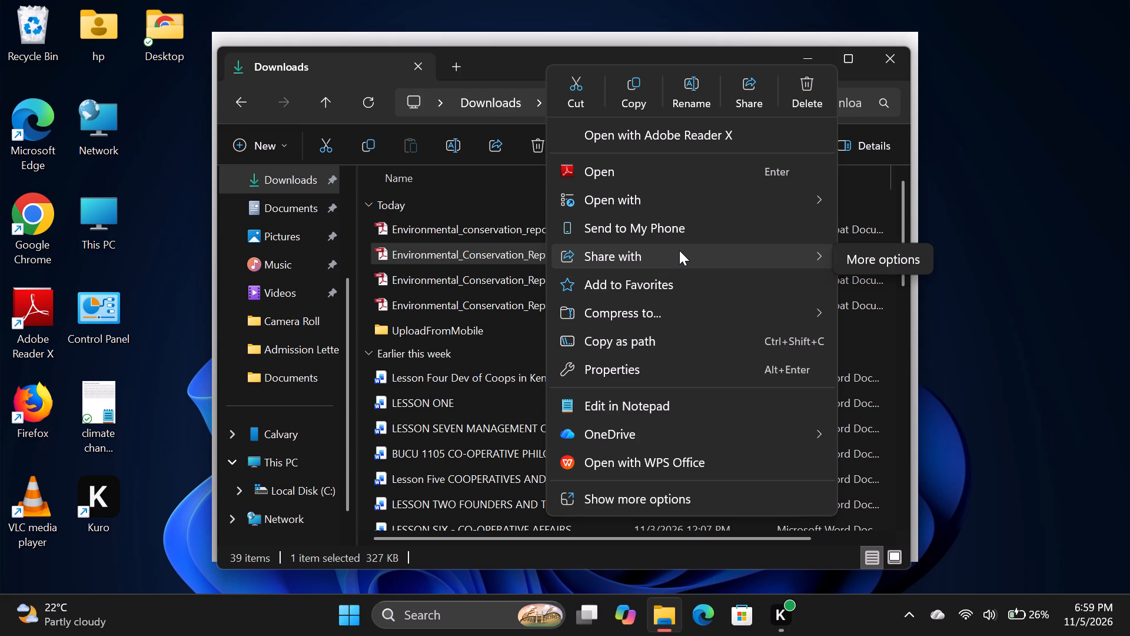
{"action": "double_click", "coordinate": [679, 250]}
{"action": "left_click", "coordinate": [862, 257]}
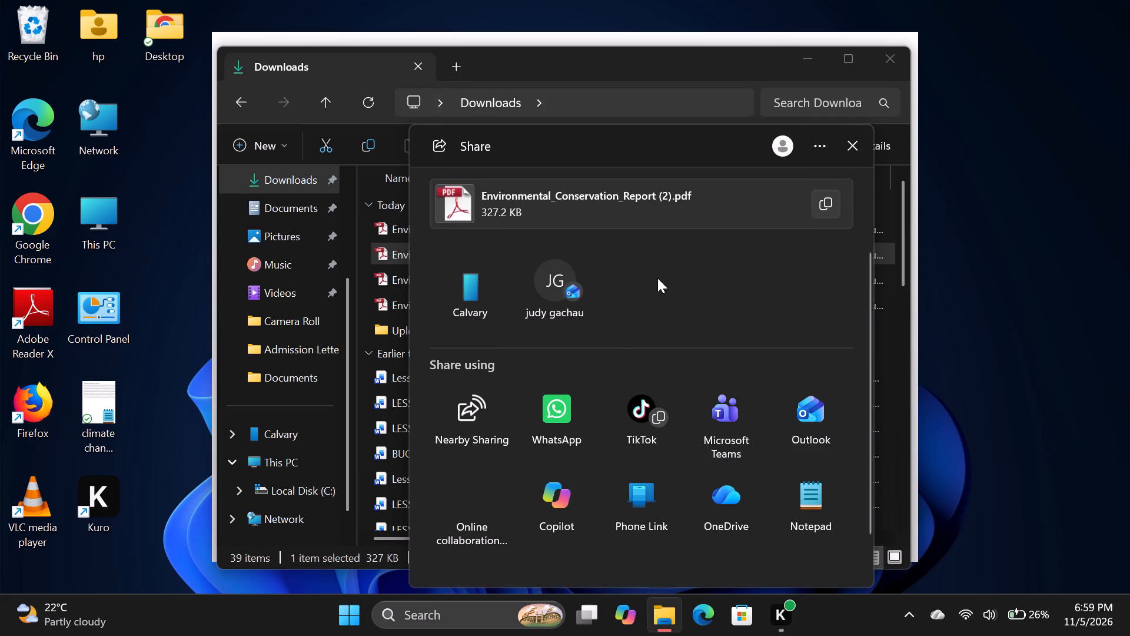
{"action": "left_click", "coordinate": [553, 419]}
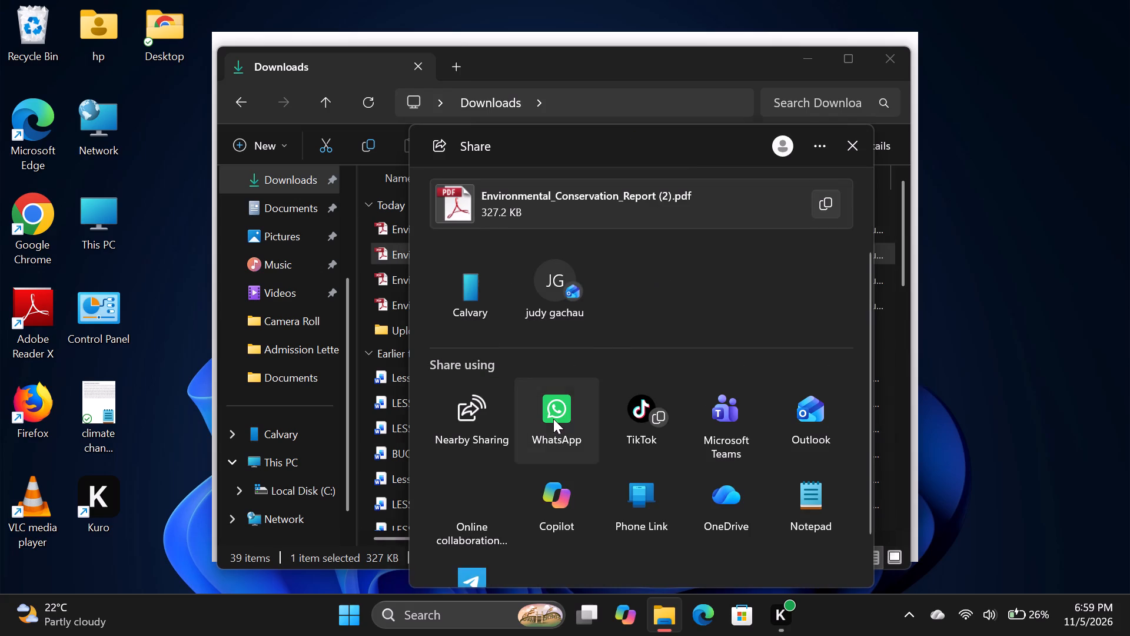
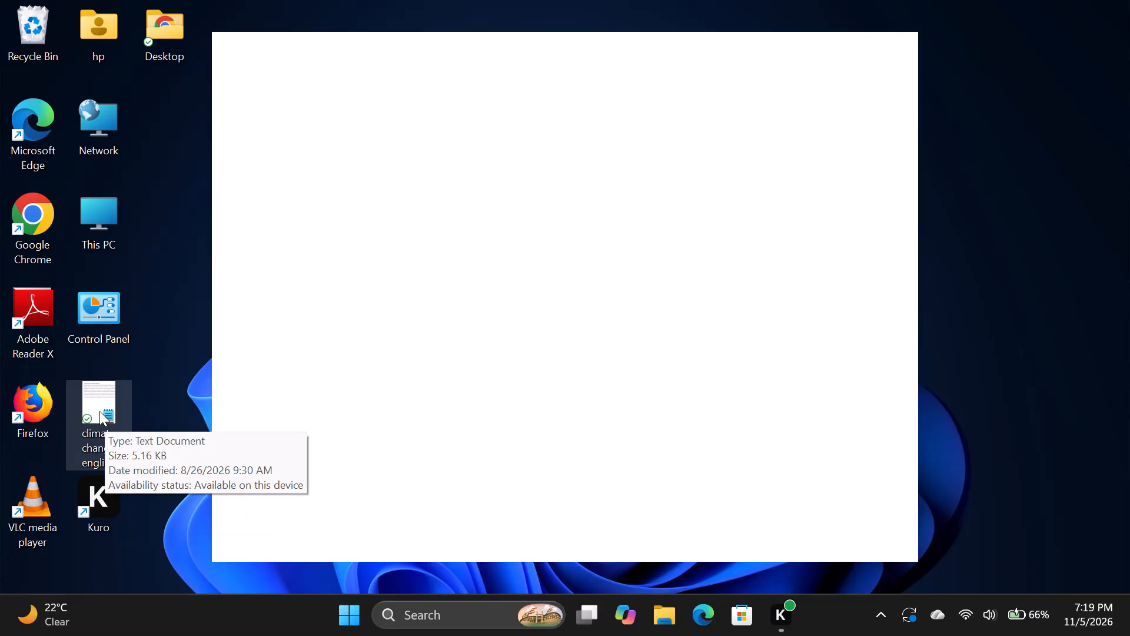
Open the climate change english text document from the desktop.
{"action": "double_click", "coordinate": [99, 411]}
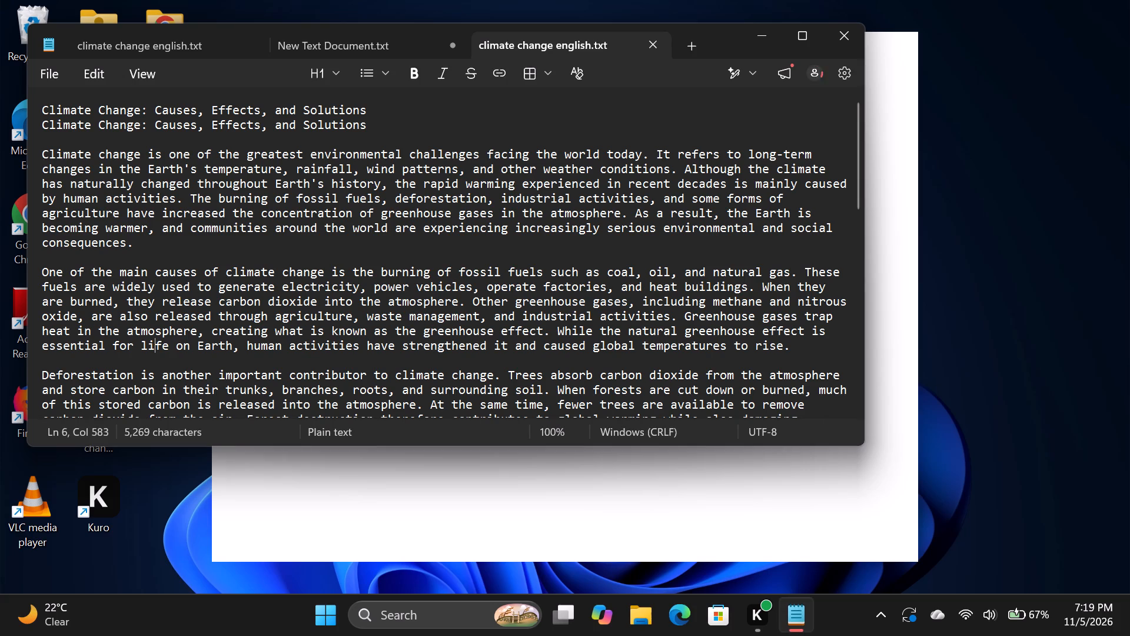
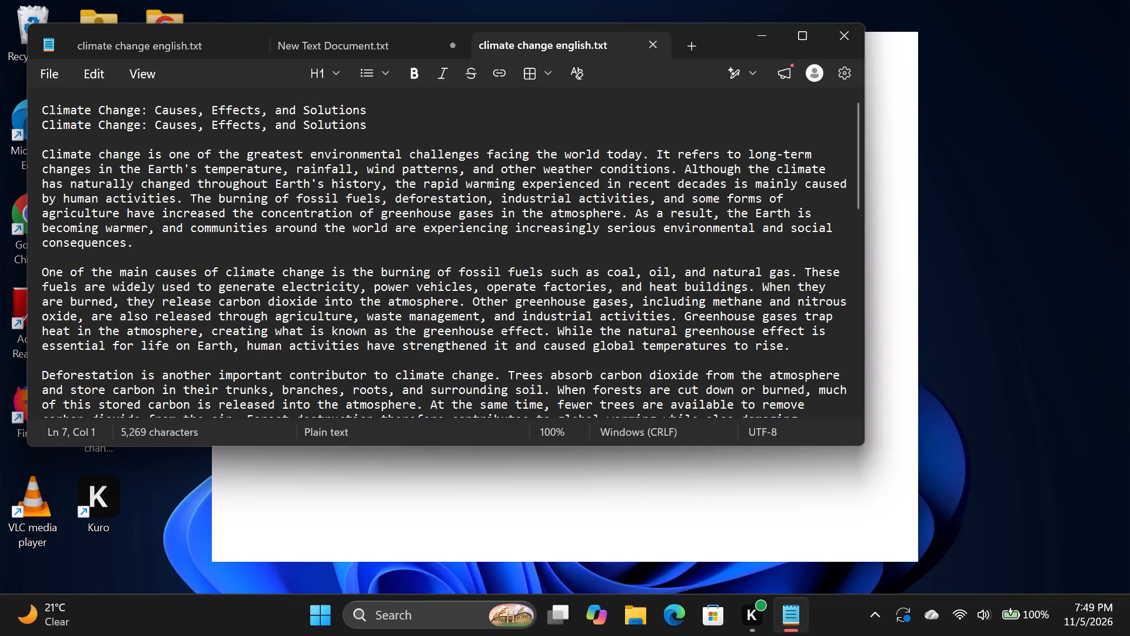
Read down through the climate change english.txt essay into the paragraph about deforestation.
{"action": "key", "text": "Down"}
{"action": "key", "text": "Down"}
{"action": "key", "text": "Down"}
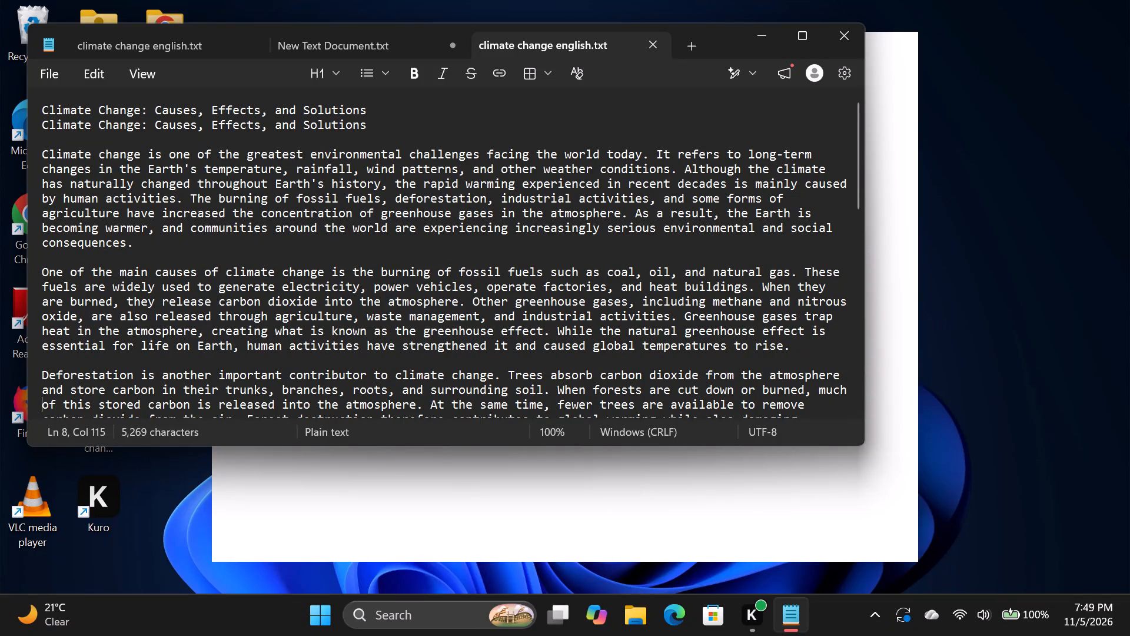
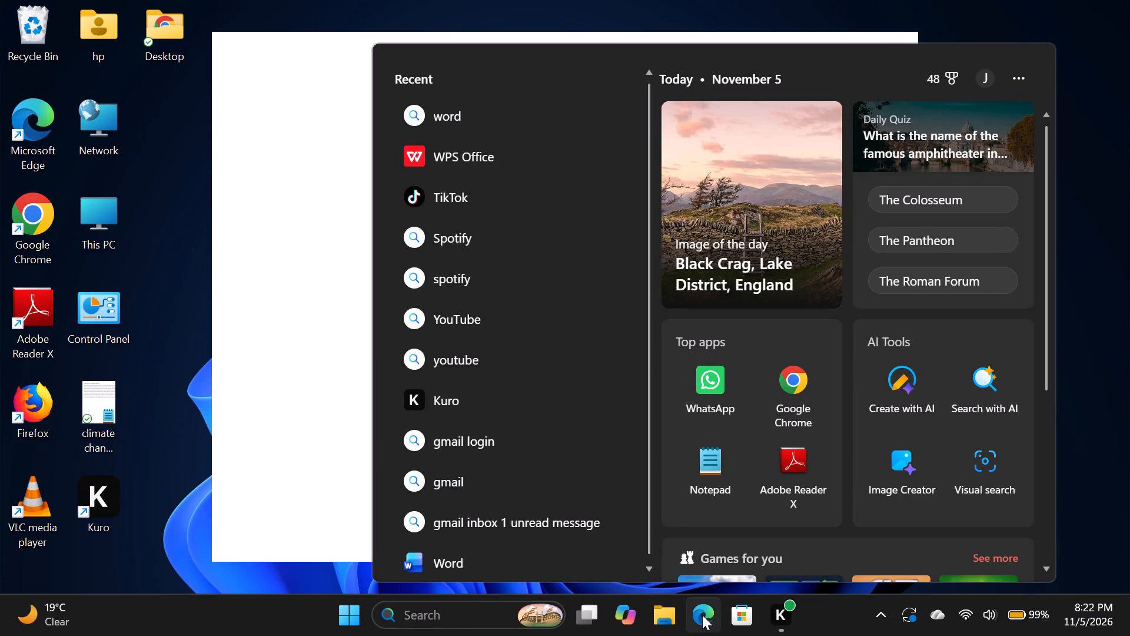
Open Microsoft Edge and clear its recommended browser settings prompt, closing the Default apps settings without setting a default browser.
{"action": "left_click", "coordinate": [701, 613]}
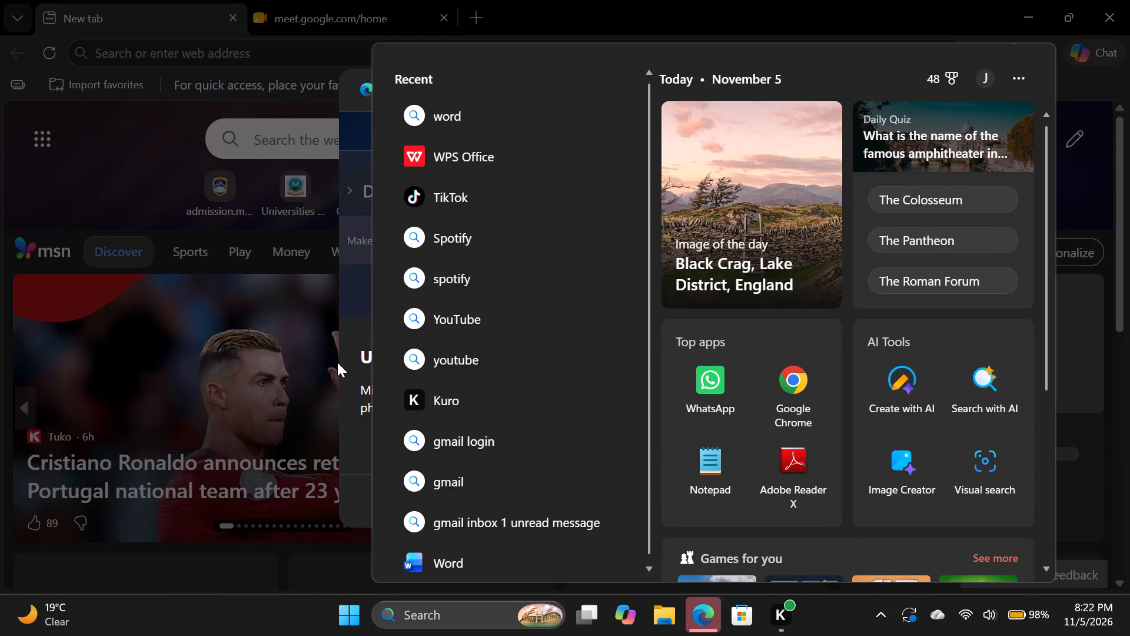
{"action": "left_click", "coordinate": [293, 362]}
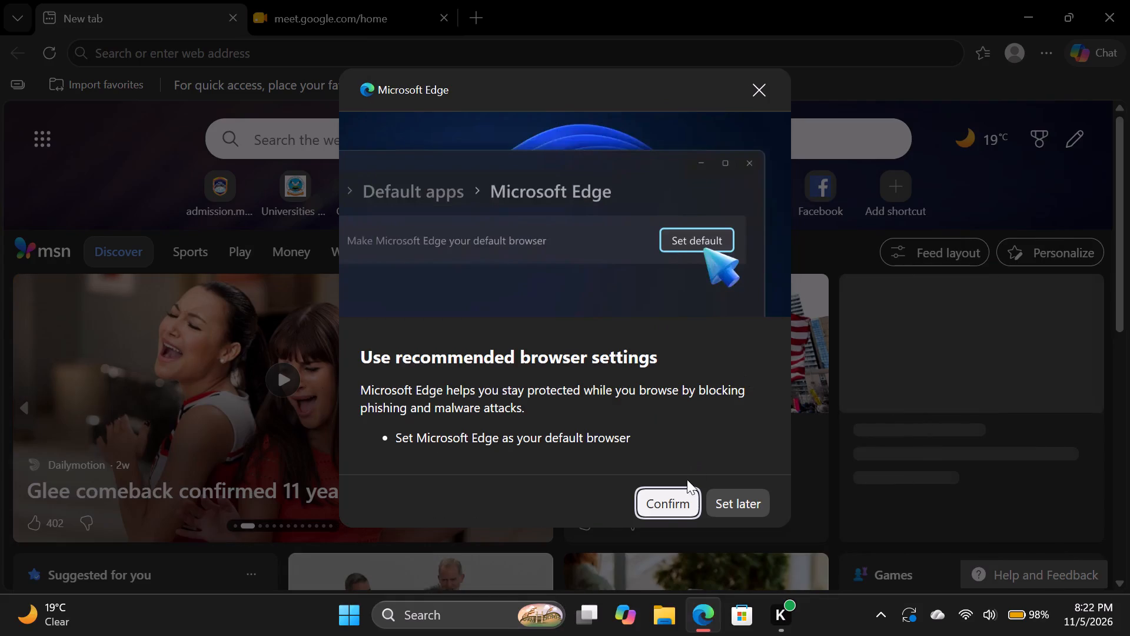
{"action": "left_click", "coordinate": [677, 501]}
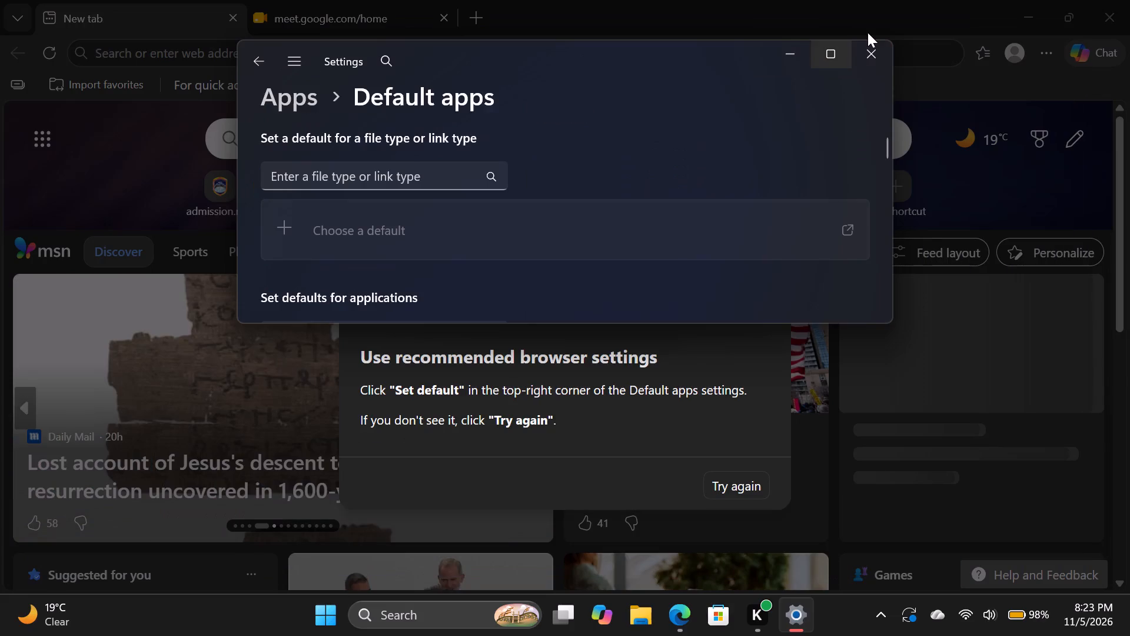
{"action": "left_click", "coordinate": [860, 52]}
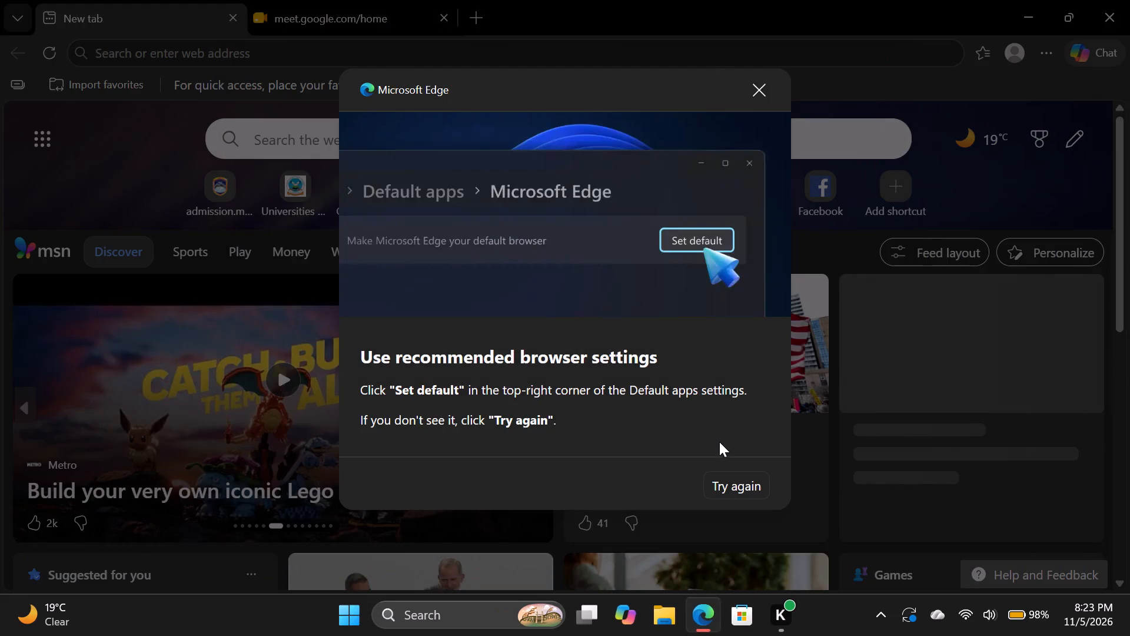
{"action": "left_click", "coordinate": [761, 89]}
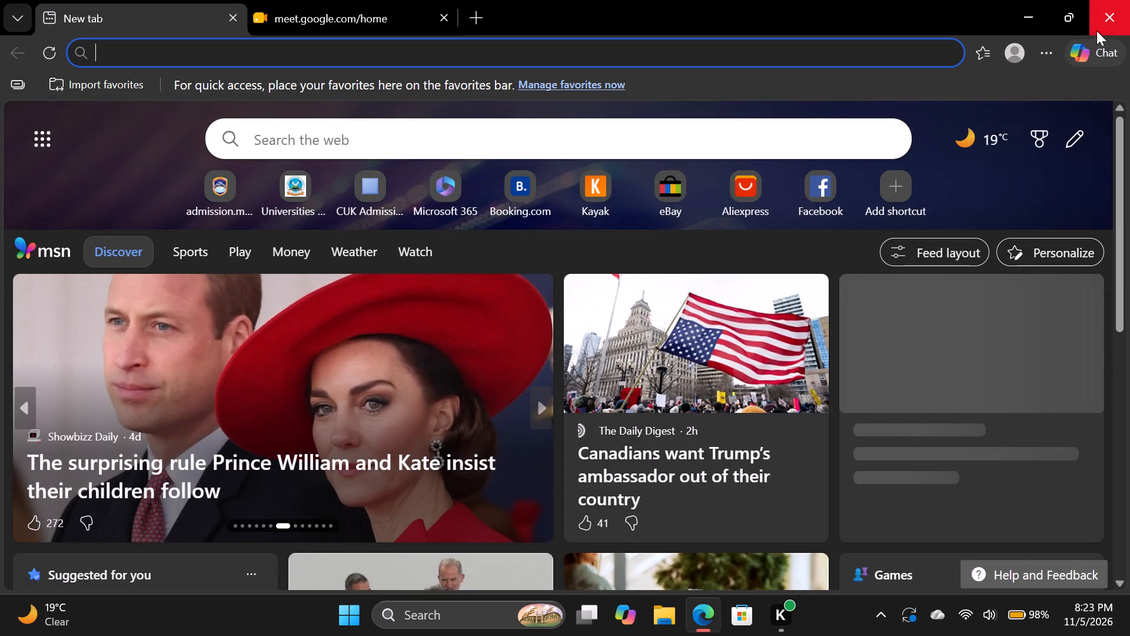
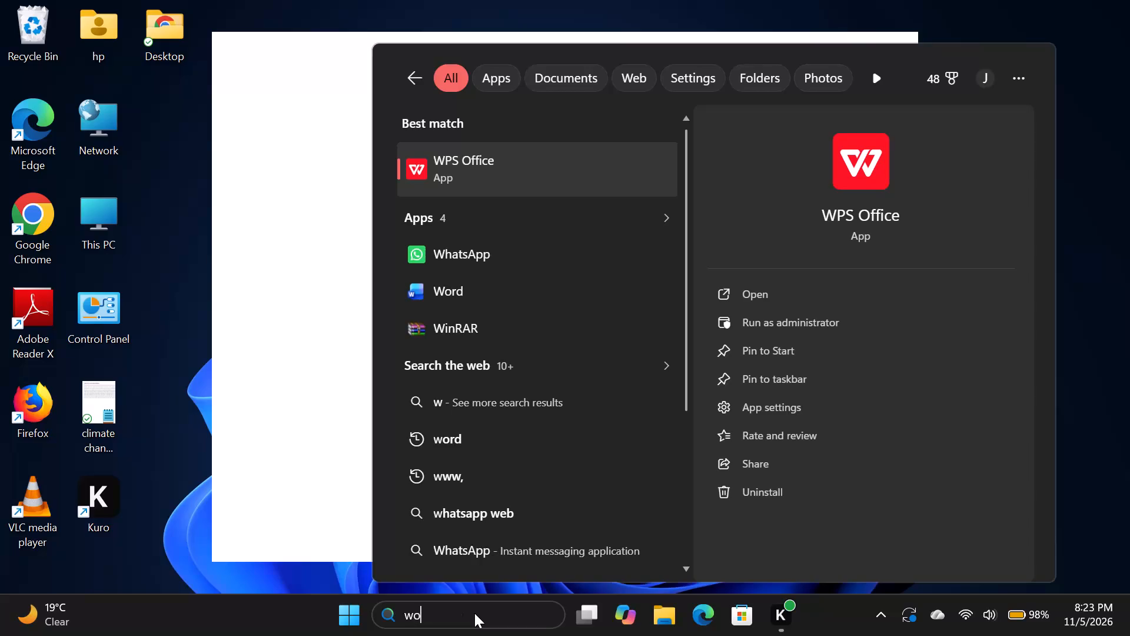
Search the computer for "word" and launch the Word app.
{"action": "key", "text": "d"}
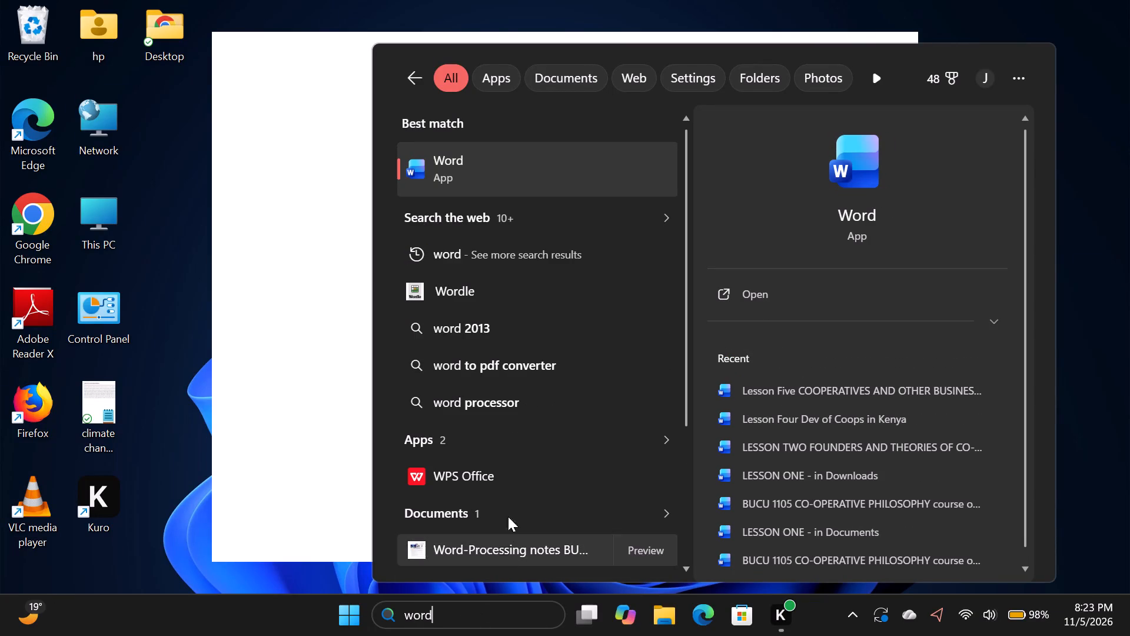
{"action": "double_click", "coordinate": [563, 150]}
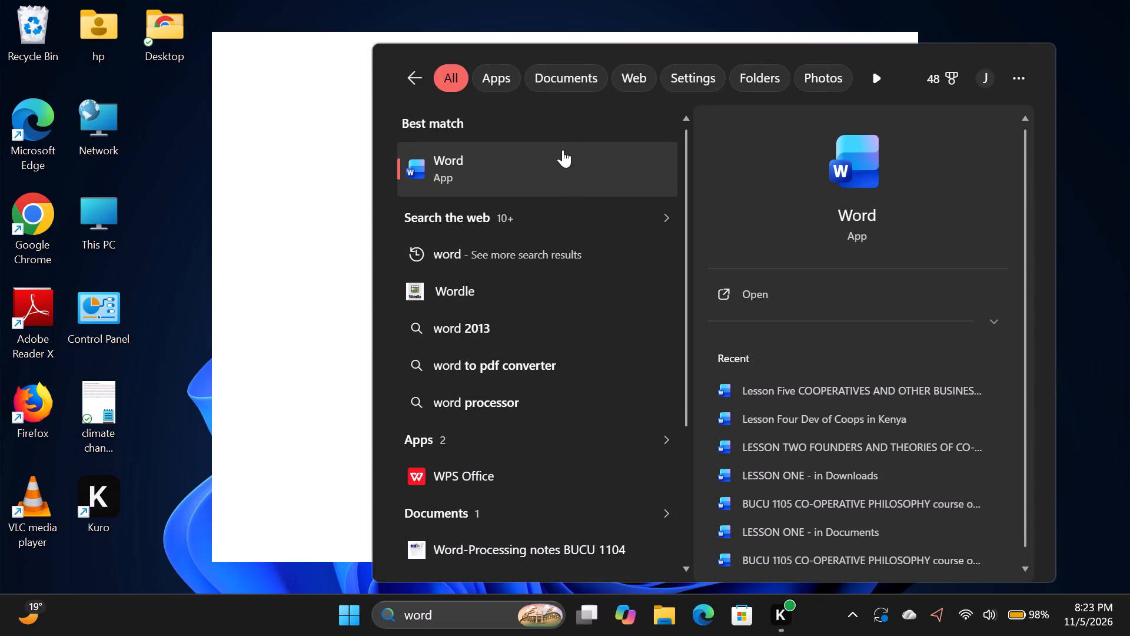
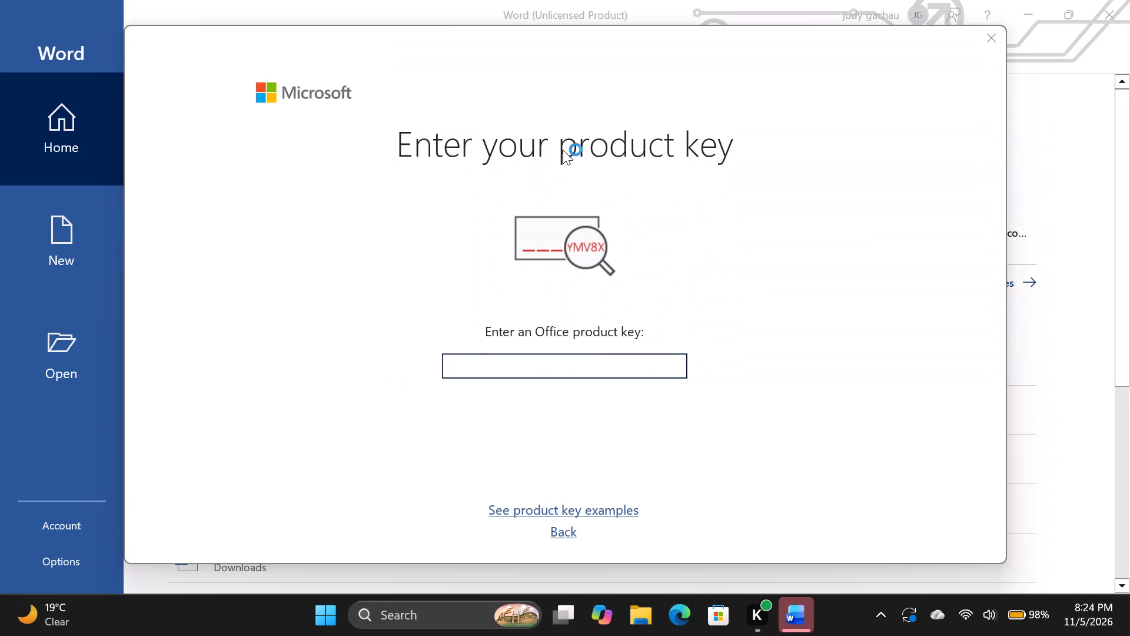
Dismiss the Office product key prompt without entering a key.
{"action": "left_click", "coordinate": [991, 41]}
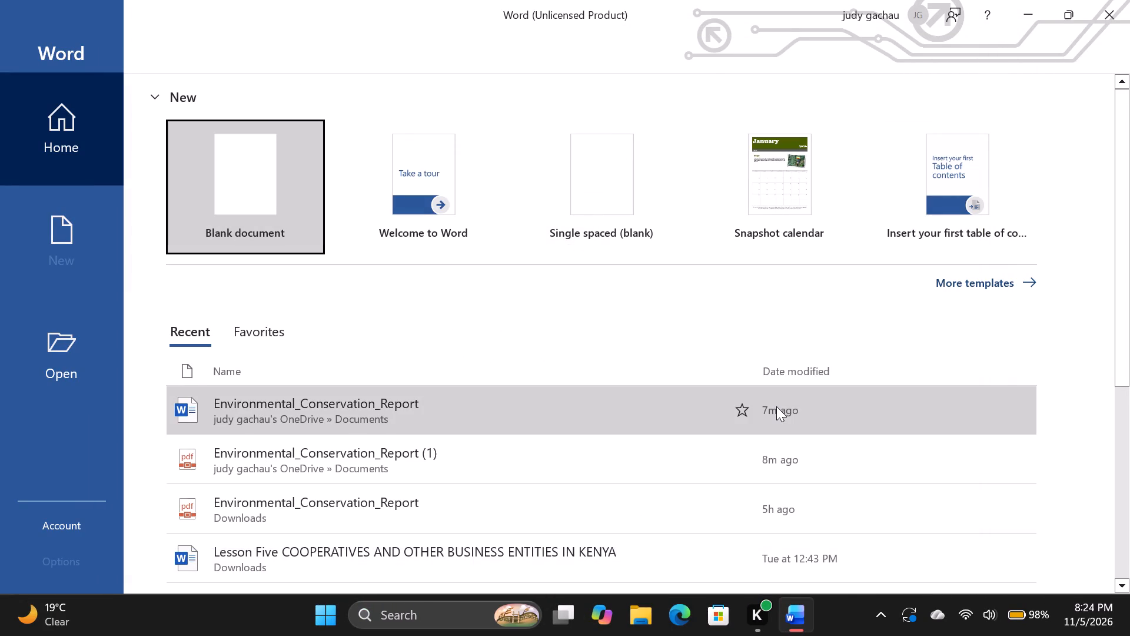
Open the recent Environmental_Conservation_Report Word document stored in the OneDrive Documents folder.
{"action": "double_click", "coordinate": [689, 416]}
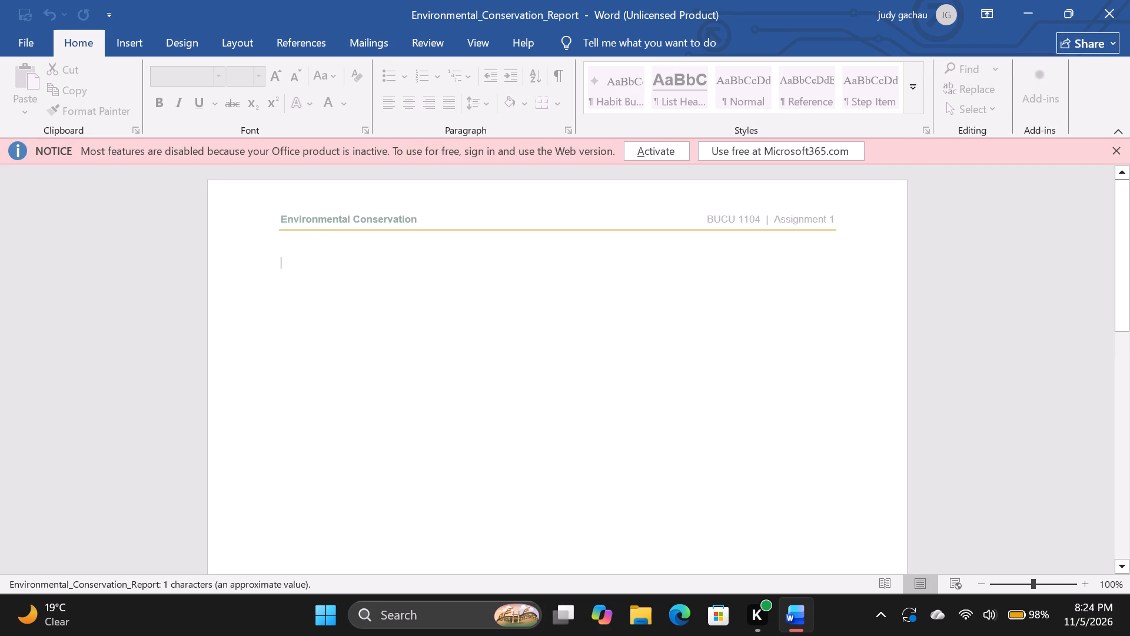
Move down and back up through the opened Environmental_Conservation_Report document to check its content.
{"action": "key", "text": "Down"}
{"action": "key", "text": "Down"}
{"action": "key", "text": "Up"}
{"action": "key", "text": "Up"}
{"action": "key", "text": "Up"}
{"action": "key", "text": "Up"}
{"action": "key", "text": "Up"}
{"action": "key", "text": "Up"}
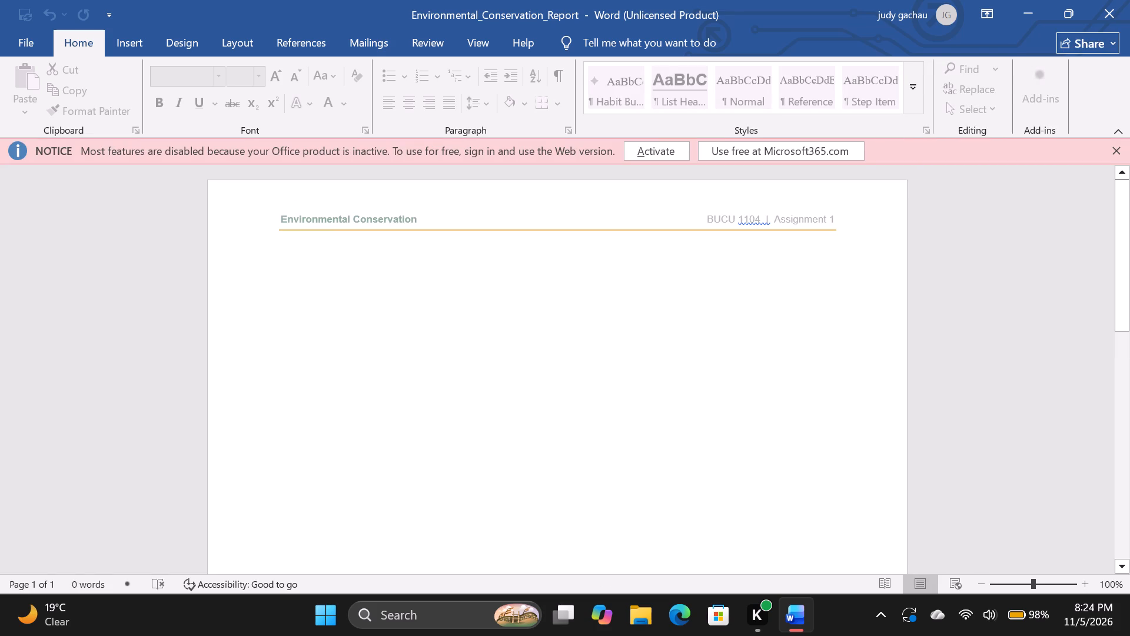
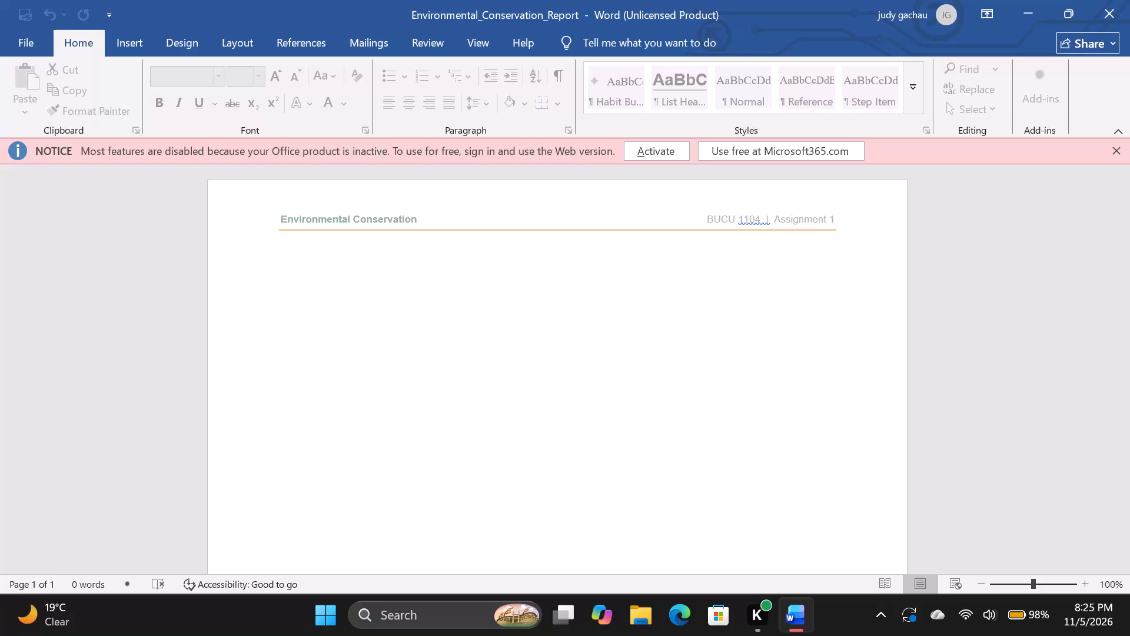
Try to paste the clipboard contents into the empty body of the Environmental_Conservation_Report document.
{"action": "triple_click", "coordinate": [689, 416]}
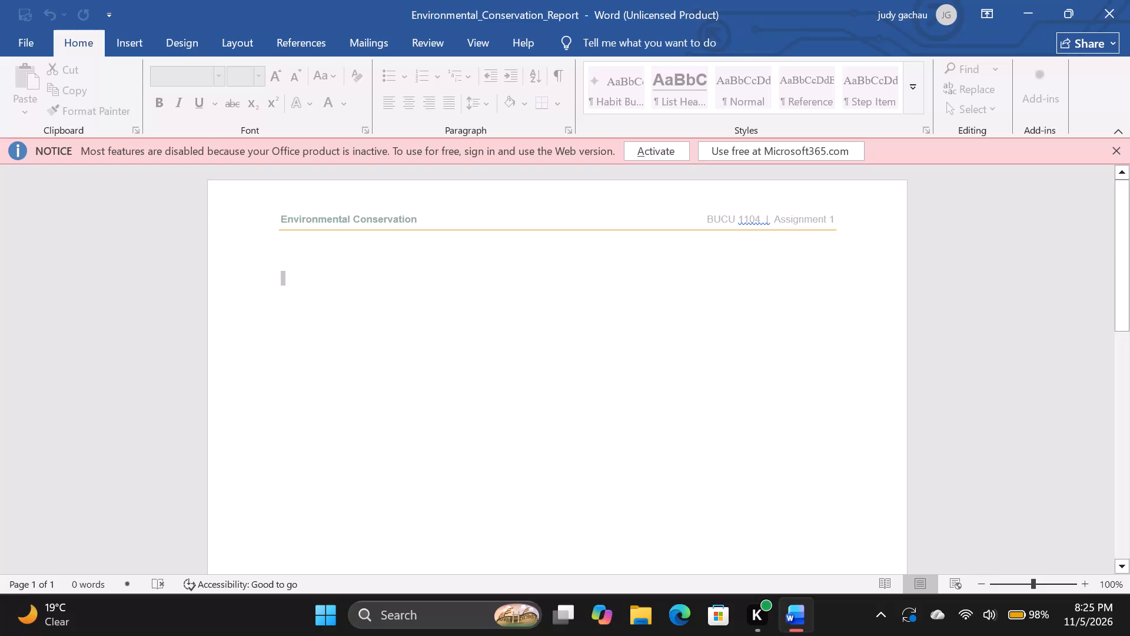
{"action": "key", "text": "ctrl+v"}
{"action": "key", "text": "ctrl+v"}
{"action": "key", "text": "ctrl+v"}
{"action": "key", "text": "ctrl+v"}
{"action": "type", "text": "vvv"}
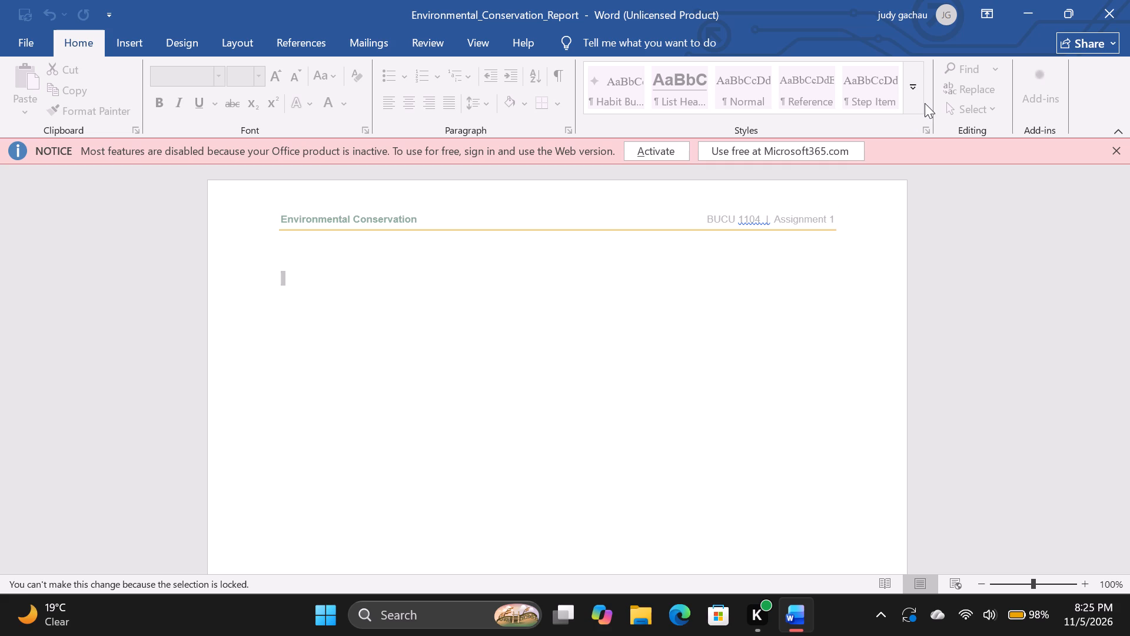
Close the Environmental_Conservation_Report document.
{"action": "left_click", "coordinate": [1118, 2]}
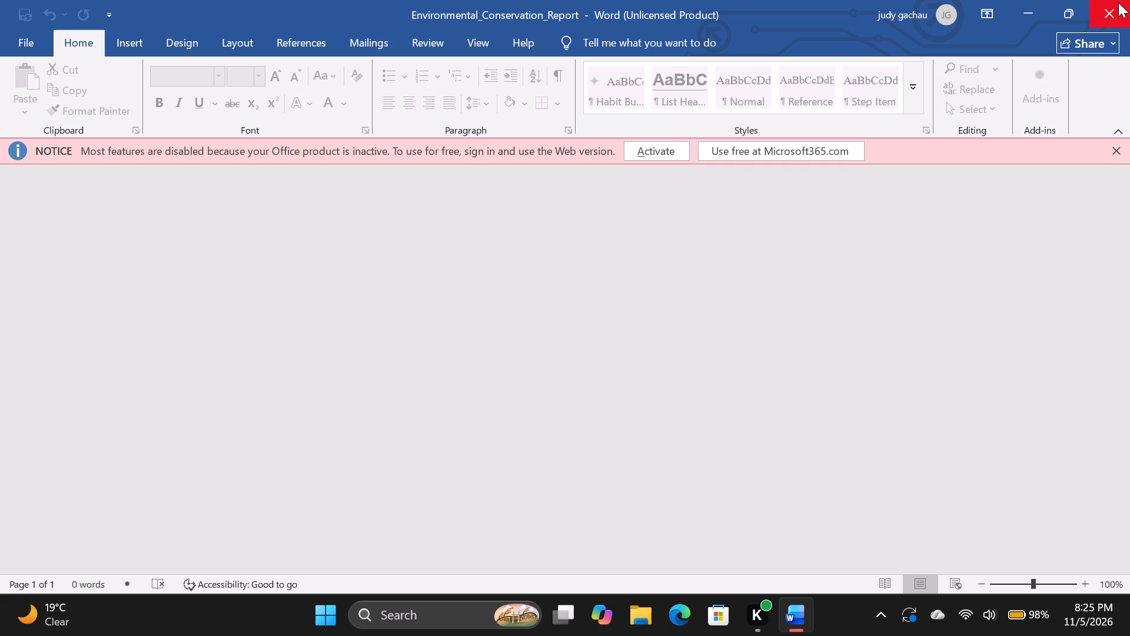
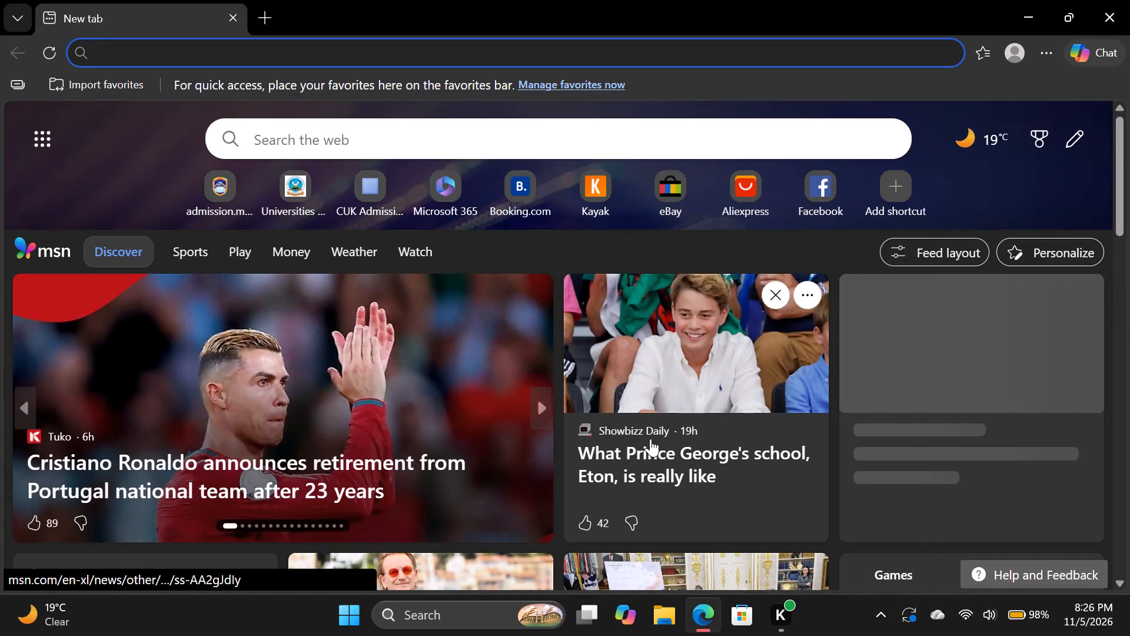
Search the web for "word" and open Microsoft Word for the Web from the results.
{"action": "left_click", "coordinate": [543, 44]}
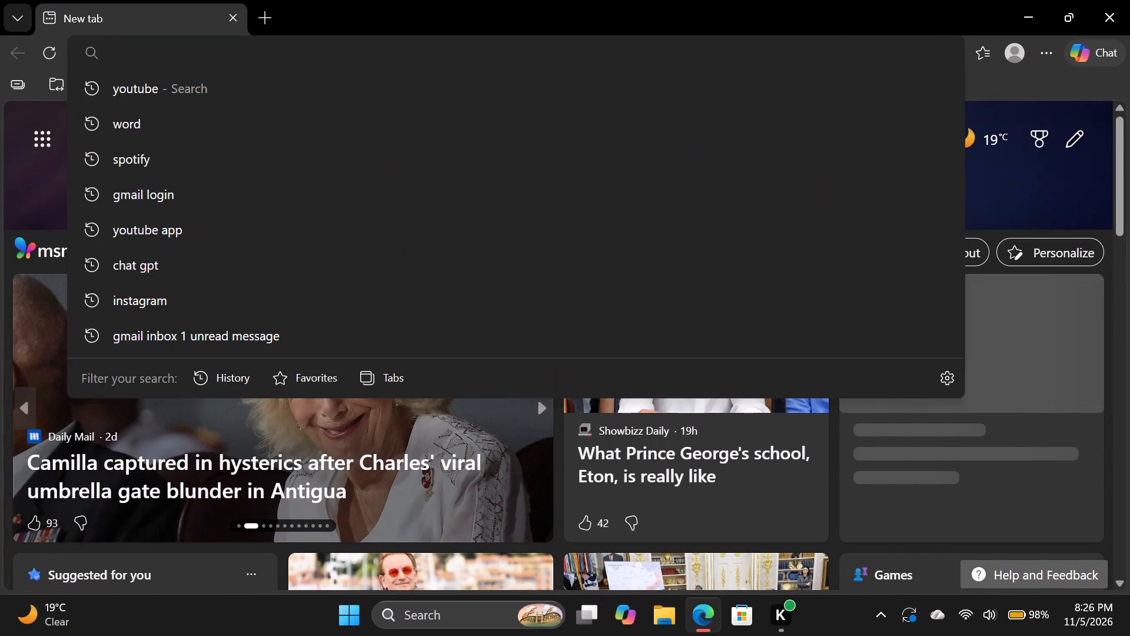
{"action": "key", "text": "w"}
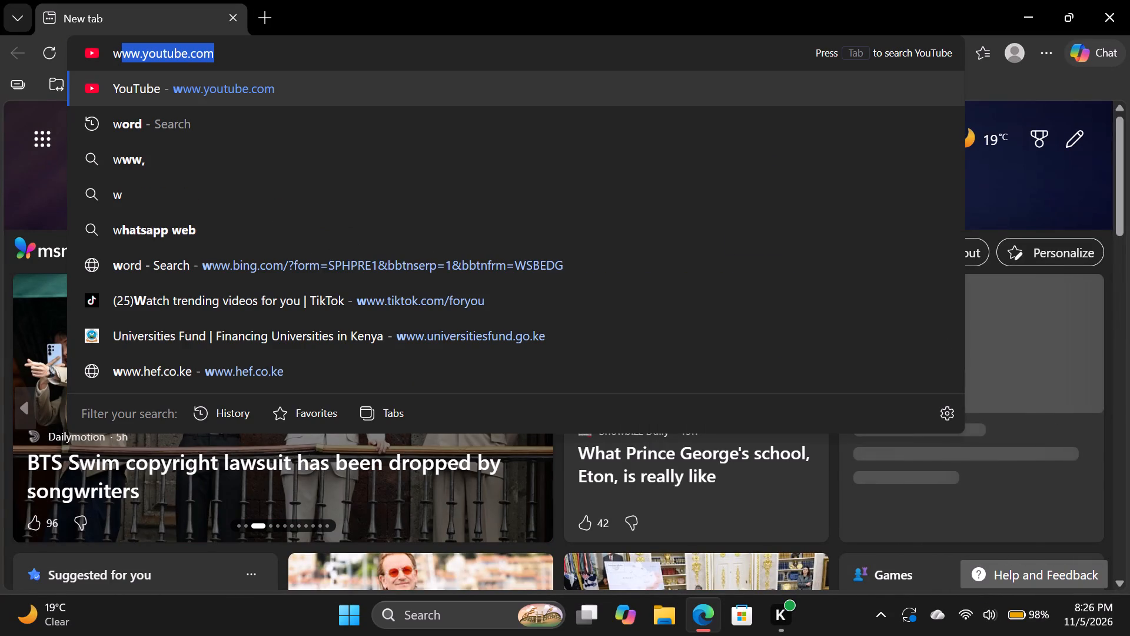
{"action": "type", "text": "ord"}
{"action": "key", "text": "Return"}
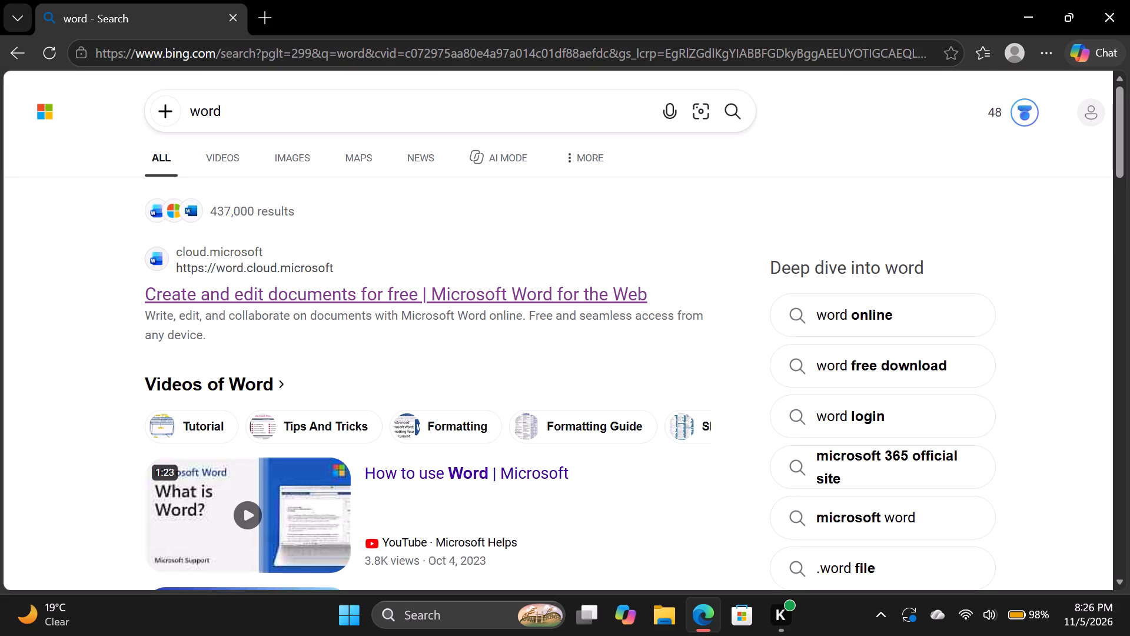
{"action": "double_click", "coordinate": [262, 256]}
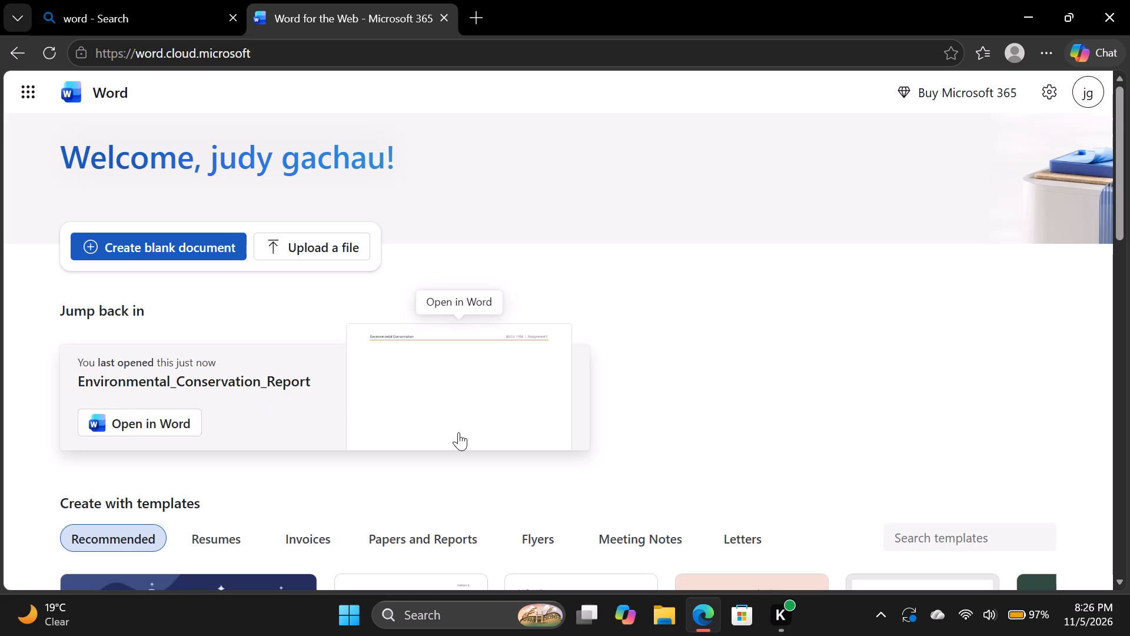
Open the recent Environmental_Conservation_Report document for editing in Word for the Web.
{"action": "key", "text": "Down"}
{"action": "key", "text": "Down"}
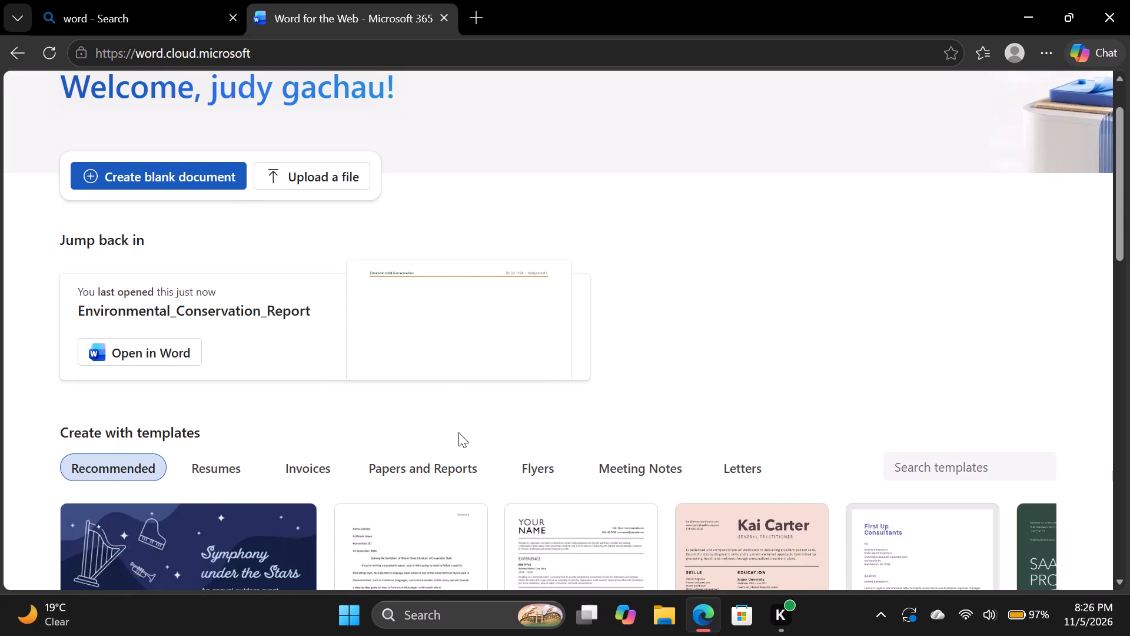
{"action": "double_click", "coordinate": [210, 306]}
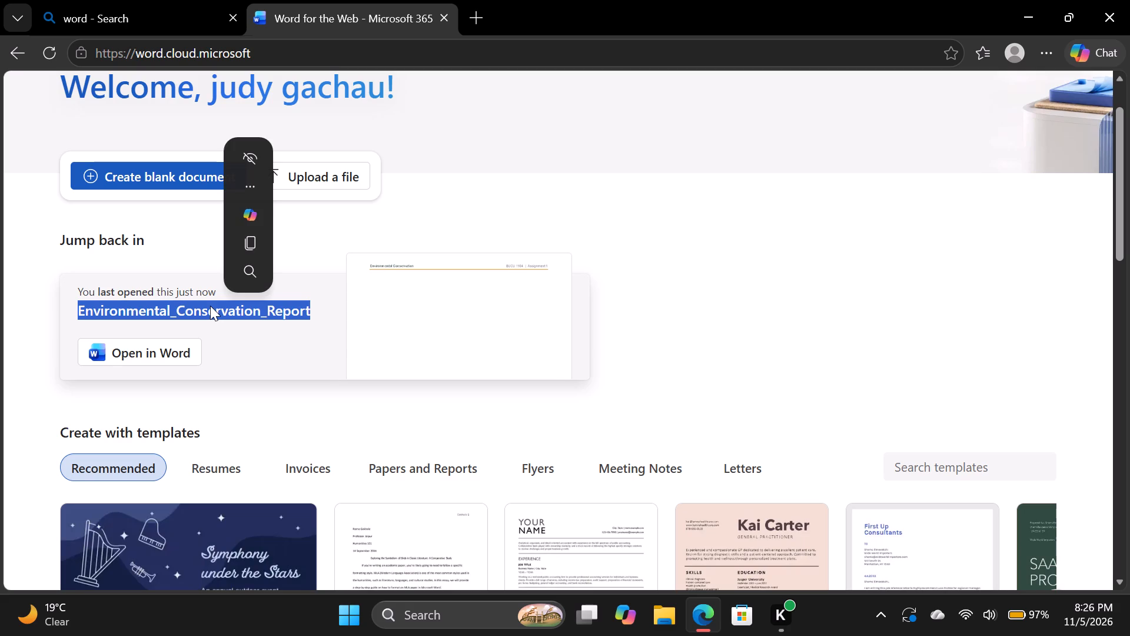
{"action": "left_click", "coordinate": [152, 354]}
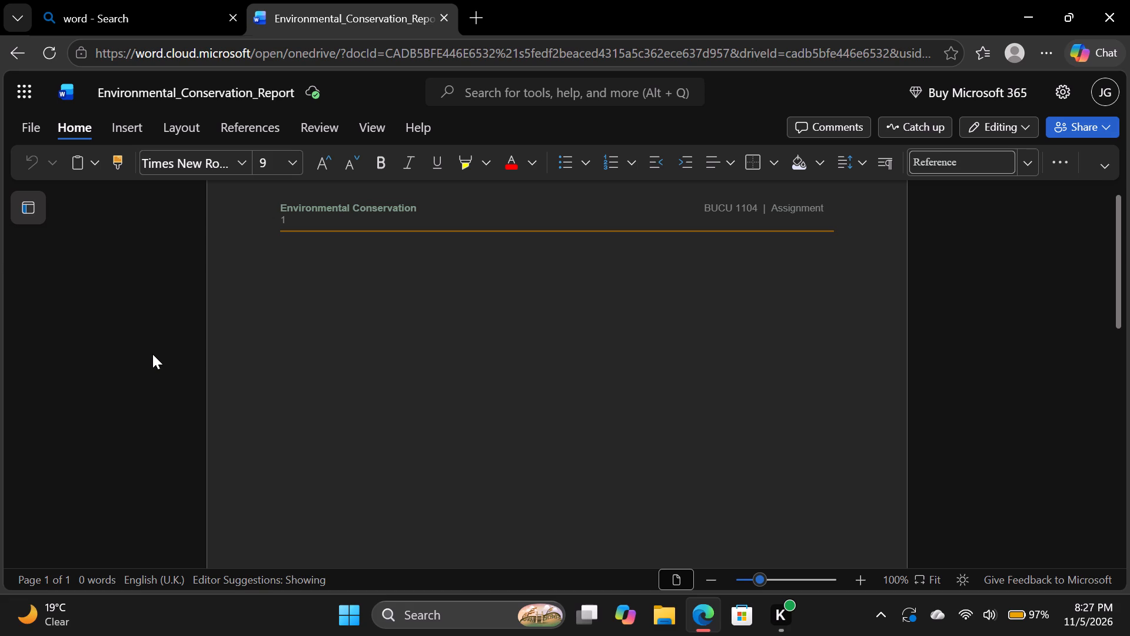
Try to paste the clipboard content into the empty body of the Environmental_Conservation_Report, below the header line.
{"action": "key", "text": "v"}
{"action": "key", "text": "BackSpace"}
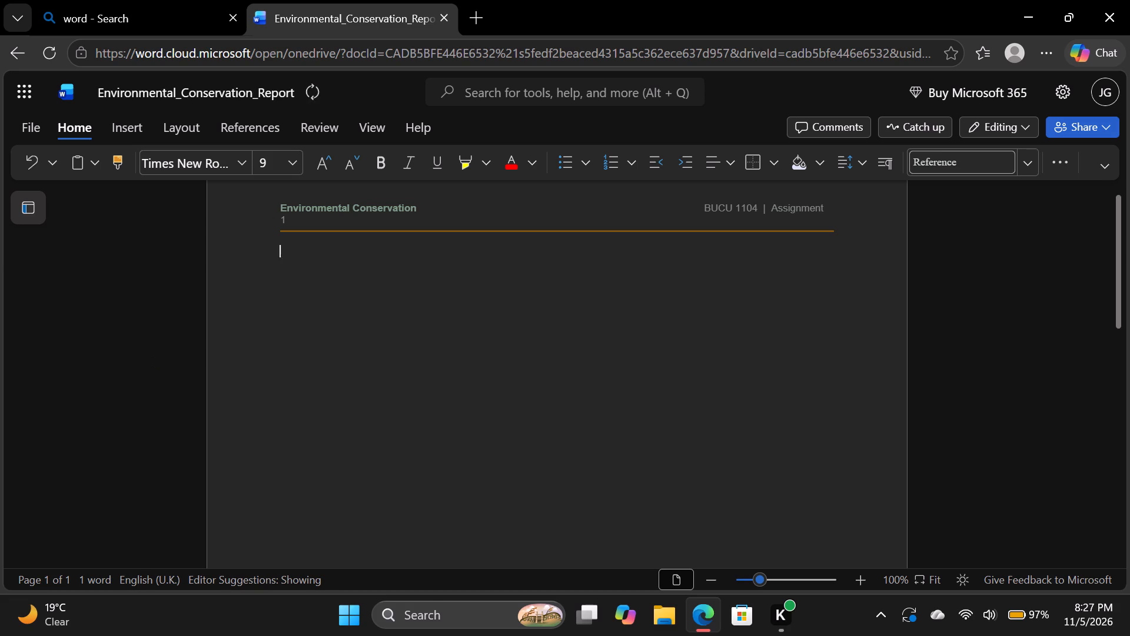
{"action": "double_click", "coordinate": [152, 354]}
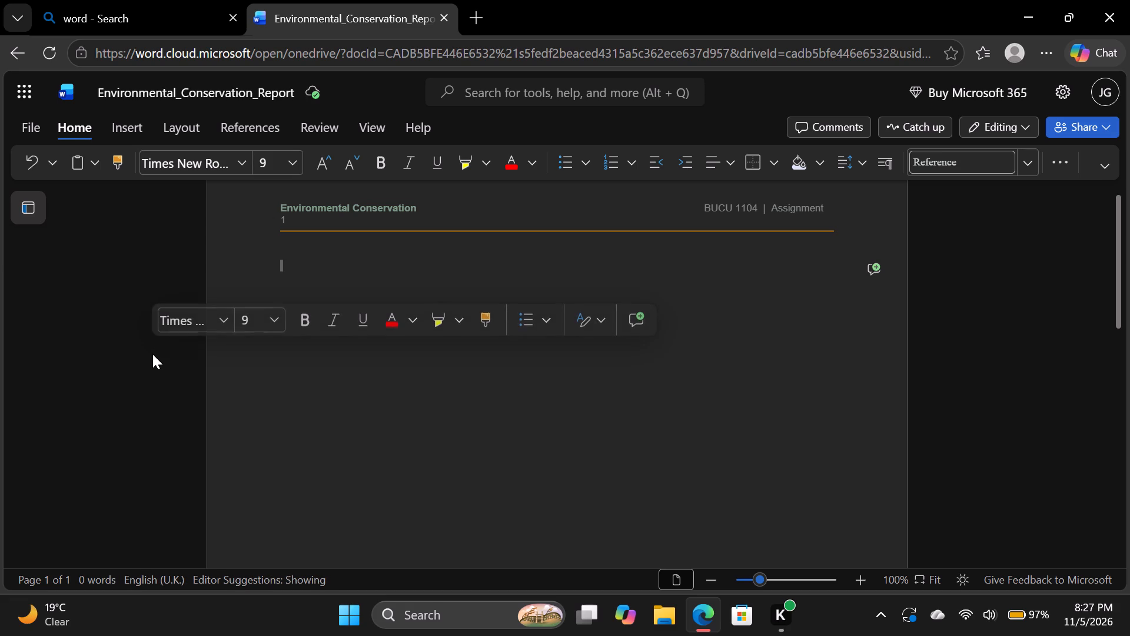
{"action": "key", "text": "ctrl+v"}
{"action": "key", "text": "v"}
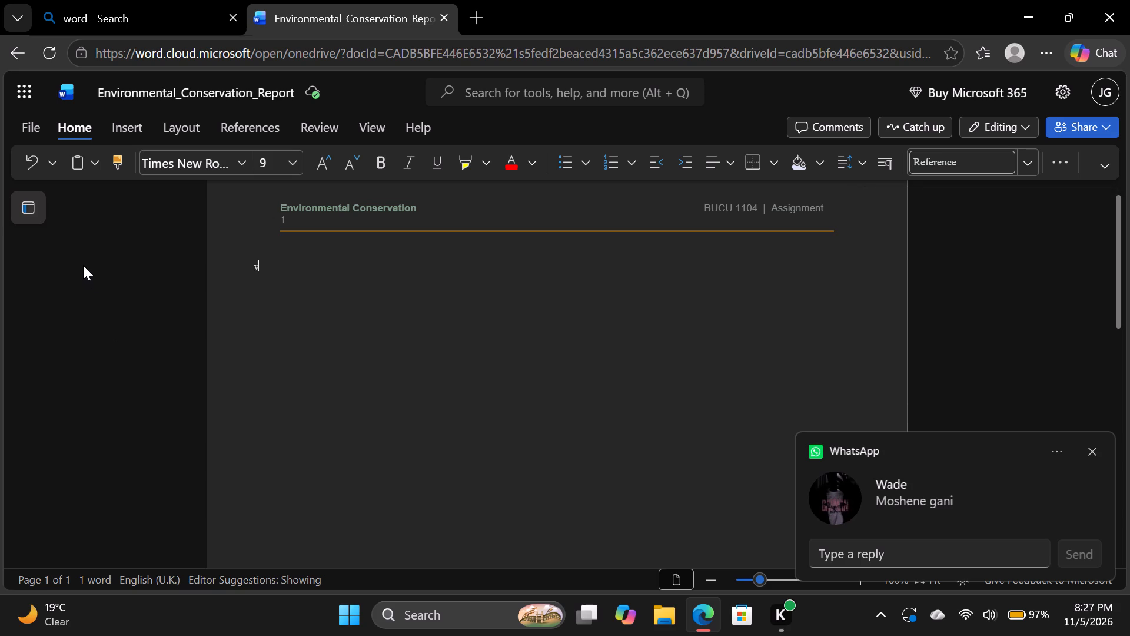
Leave the Environmental_Conservation_Report document and return to the Word home page.
{"action": "left_click", "coordinate": [29, 118]}
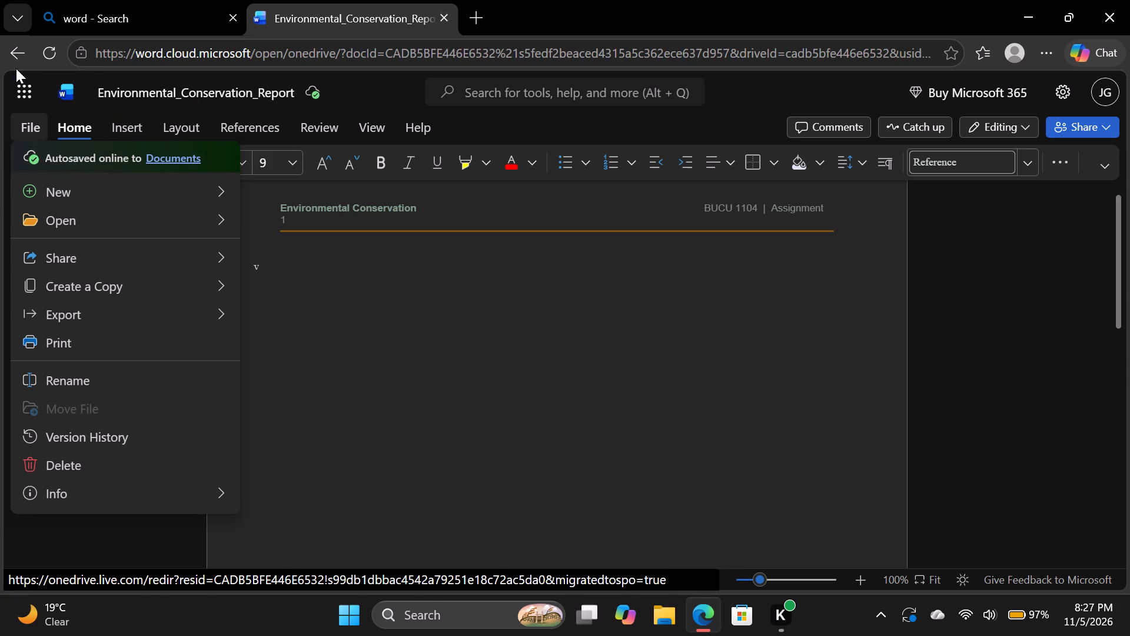
{"action": "left_click", "coordinate": [65, 87]}
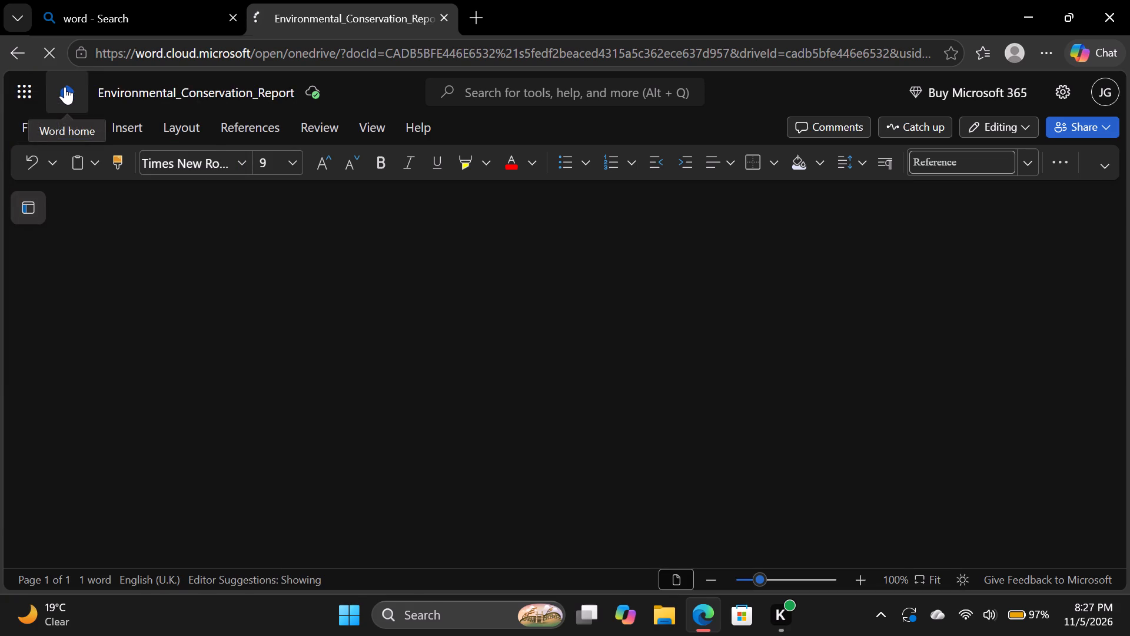
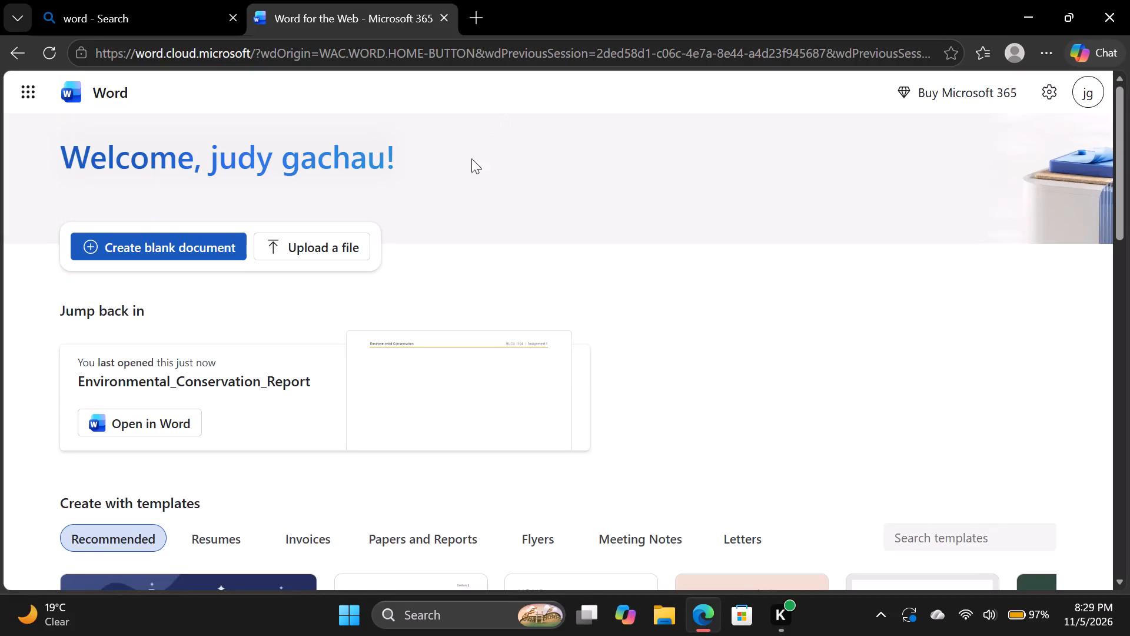
Upload the Environmental_Conservation_Report file from the computer and open it in Word for the Web.
{"action": "left_click", "coordinate": [345, 237]}
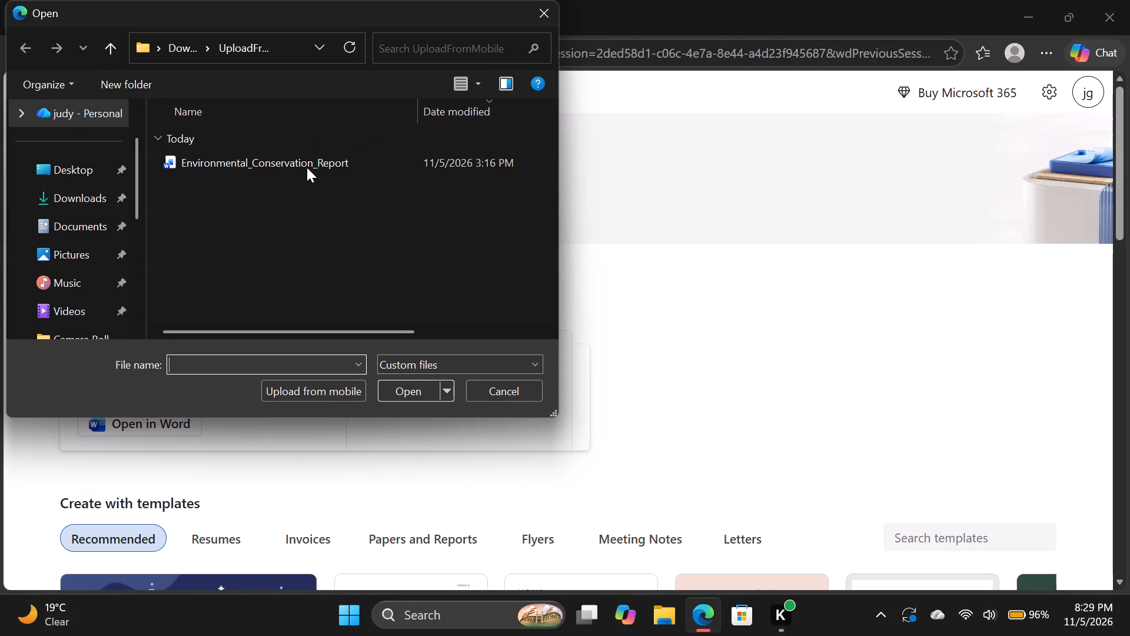
{"action": "double_click", "coordinate": [304, 155]}
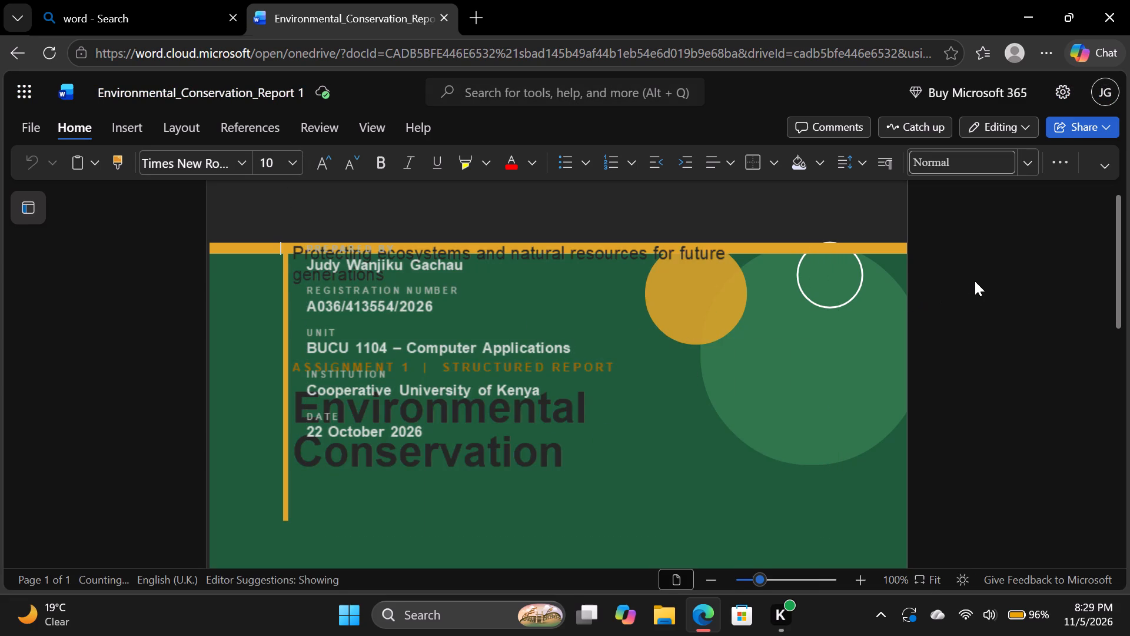
Review the uploaded report from the cover page through the Introduction, Understanding Conservation and Habitat Loss and Biodiversity sections.
{"action": "key", "text": "Down"}
{"action": "key", "text": "Down"}
{"action": "key", "text": "Down"}
{"action": "key", "text": "Down"}
{"action": "key", "text": "Down"}
{"action": "key", "text": "Down"}
{"action": "key", "text": "Down"}
{"action": "key", "text": "Down"}
{"action": "key", "text": "Down"}
{"action": "key", "text": "Down"}
{"action": "key", "text": "Down"}
{"action": "key", "text": "Down"}
{"action": "key", "text": "Down"}
{"action": "key", "text": "Down"}
{"action": "key", "text": "Down"}
{"action": "key", "text": "Down"}
{"action": "key", "text": "Down"}
{"action": "key", "text": "Down"}
{"action": "key", "text": "Down"}
{"action": "key", "text": "Down"}
{"action": "key", "text": "Down"}
{"action": "key", "text": "Down"}
{"action": "key", "text": "Down"}
{"action": "key", "text": "Down"}
{"action": "key", "text": "Down"}
{"action": "key", "text": "Down"}
{"action": "key", "text": "Down"}
{"action": "key", "text": "Down"}
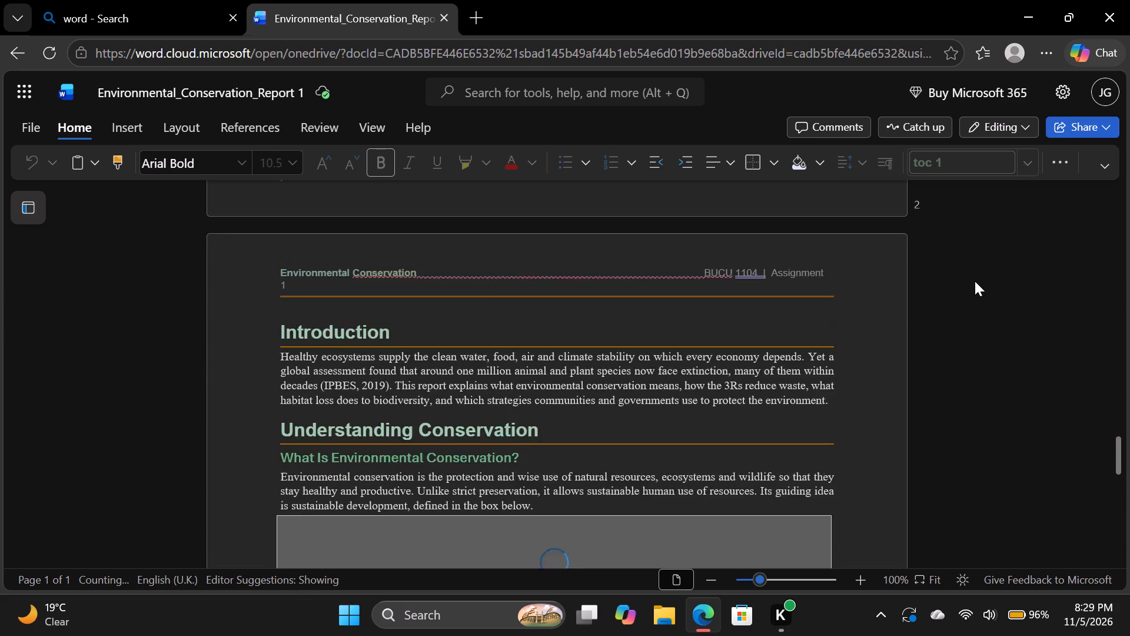
{"action": "key", "text": "Down"}
{"action": "key", "text": "Down"}
{"action": "key", "text": "Down"}
{"action": "key", "text": "Down"}
{"action": "key", "text": "Down"}
{"action": "key", "text": "Down"}
{"action": "key", "text": "Down"}
{"action": "key", "text": "Down"}
{"action": "key", "text": "Down"}
{"action": "key", "text": "Down"}
{"action": "key", "text": "Down"}
{"action": "key", "text": "Down"}
{"action": "key", "text": "Down"}
{"action": "key", "text": "Down"}
{"action": "key", "text": "Down"}
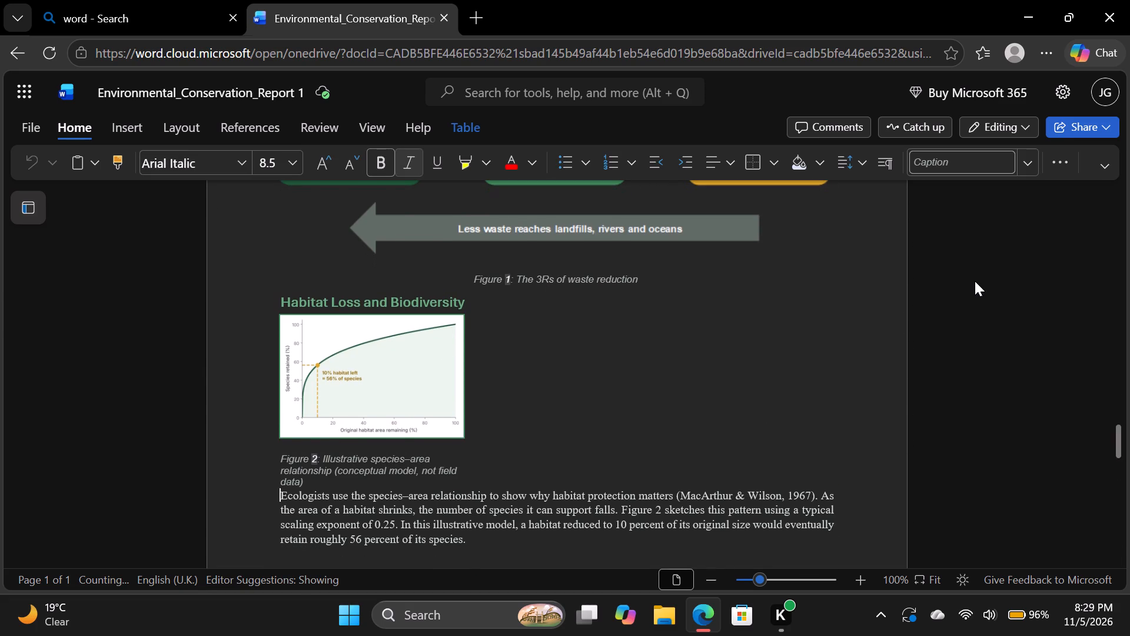
Review the rest of the report from Habitat Loss and Biodiversity to the References, including the document set-up summary and Navigation Pane Screenshot placeholder.
{"action": "key", "text": "Down"}
{"action": "key", "text": "Down"}
{"action": "key", "text": "Down"}
{"action": "key", "text": "Down"}
{"action": "key", "text": "Down"}
{"action": "key", "text": "Down"}
{"action": "key", "text": "Down"}
{"action": "key", "text": "Down"}
{"action": "key", "text": "Down"}
{"action": "key", "text": "Down"}
{"action": "key", "text": "Down"}
{"action": "key", "text": "Down"}
{"action": "key", "text": "Down"}
{"action": "key", "text": "Down"}
{"action": "key", "text": "Down"}
{"action": "key", "text": "Down"}
{"action": "key", "text": "Down"}
{"action": "key", "text": "Down"}
{"action": "key", "text": "Down"}
{"action": "key", "text": "Down"}
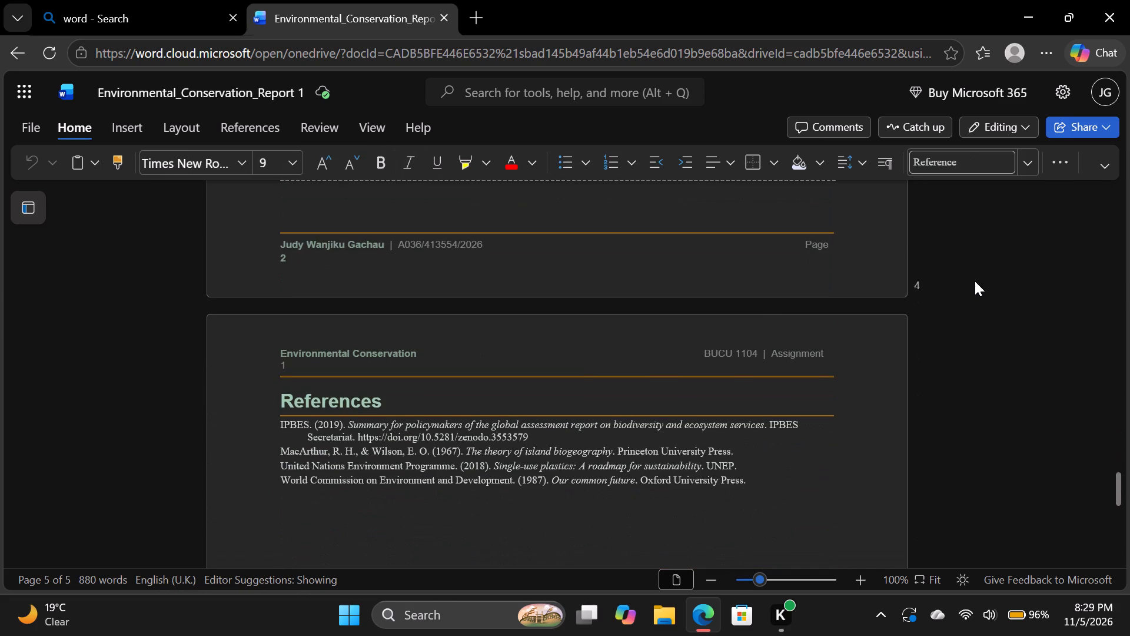
{"action": "key", "text": "Up"}
{"action": "key", "text": "Up"}
{"action": "left_click", "coordinate": [1115, 461]}
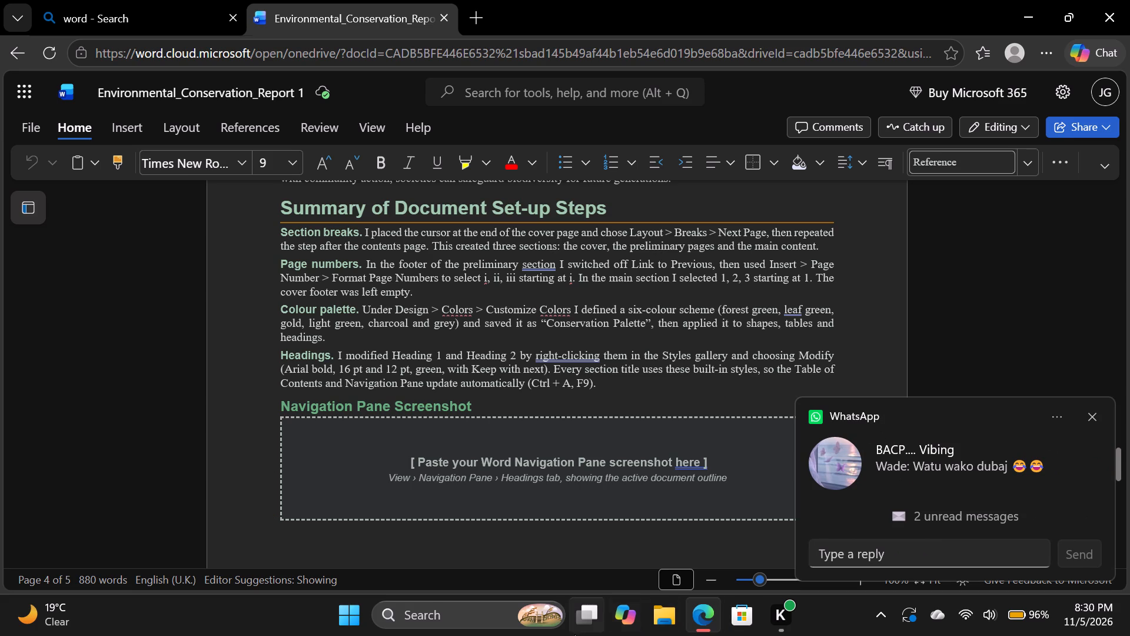
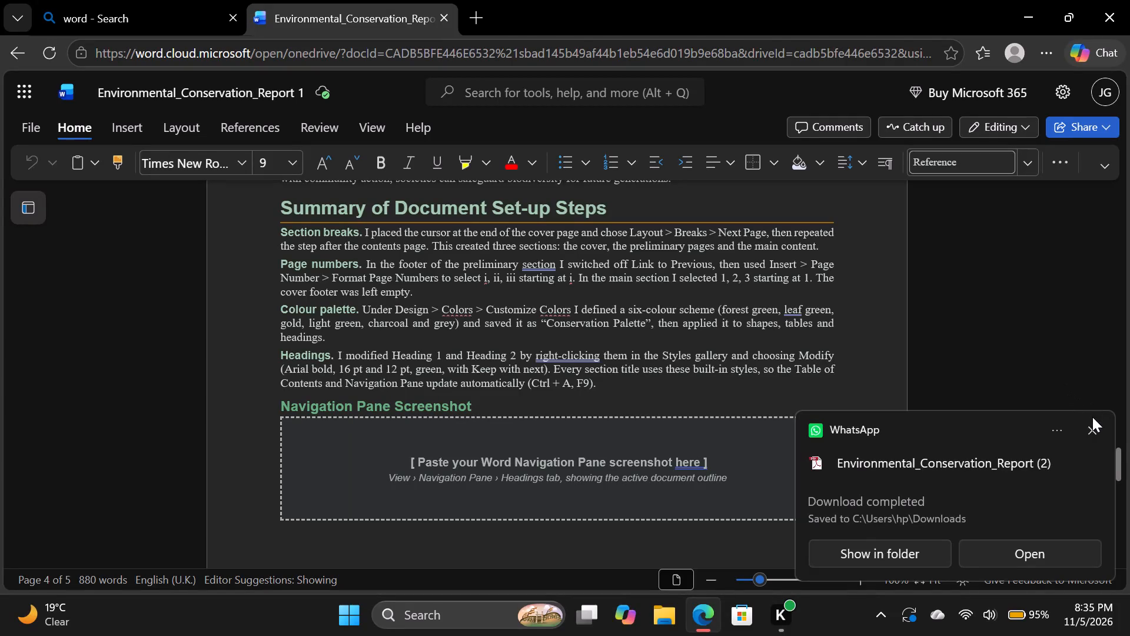
Dismiss the WhatsApp download notification and switch the Environmental_Conservation_Report 1 document from Dark Mode to the light display.
{"action": "left_click", "coordinate": [1091, 420]}
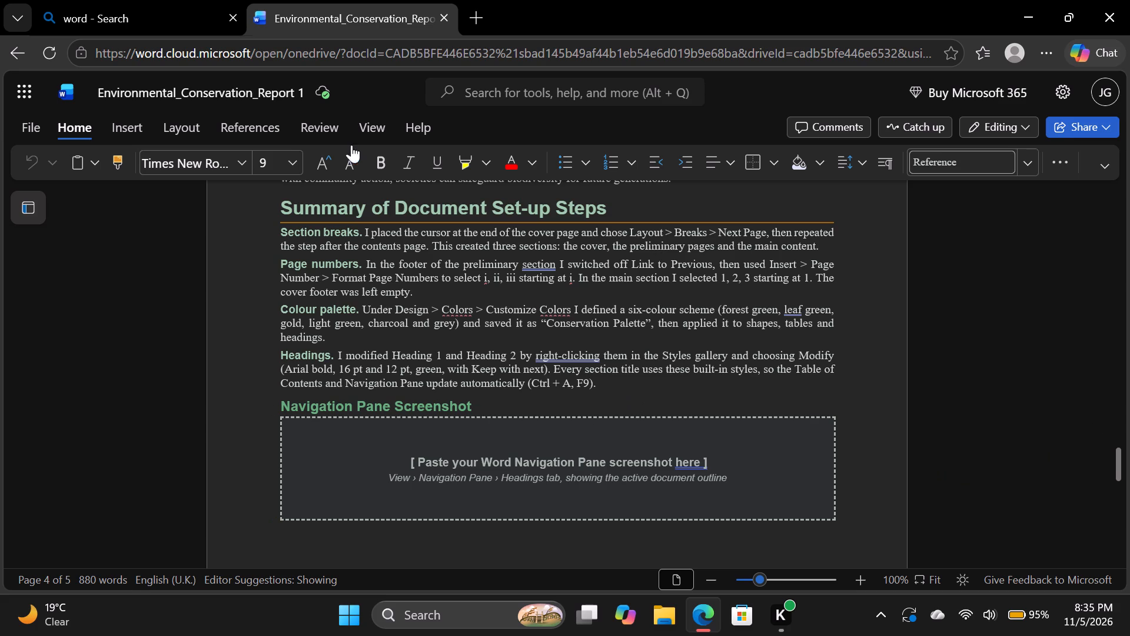
{"action": "left_click", "coordinate": [363, 121]}
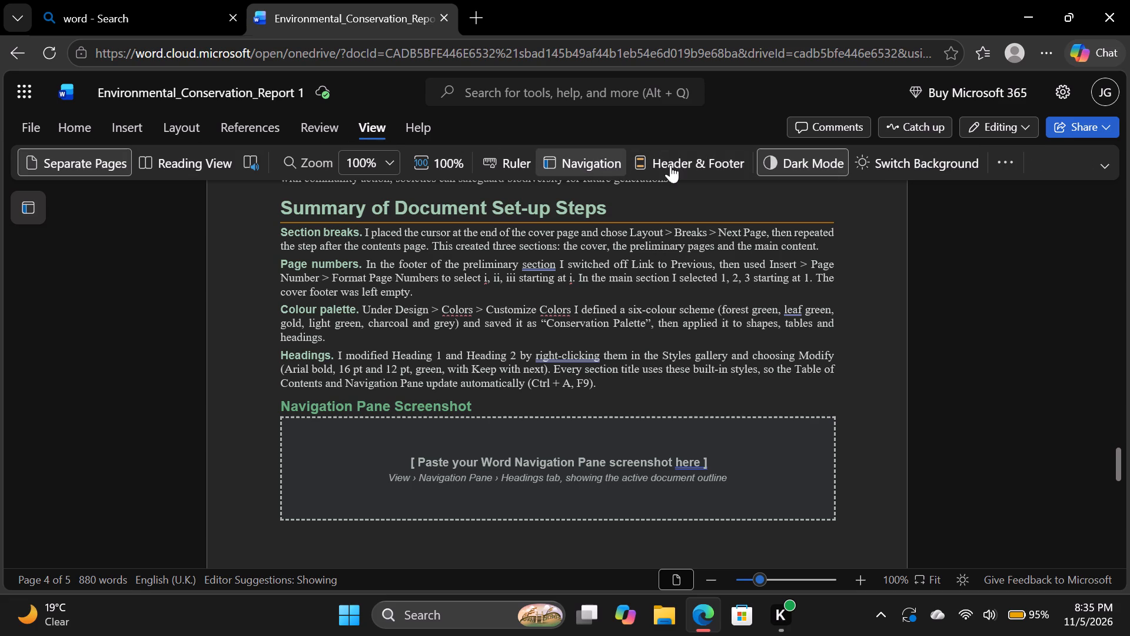
{"action": "left_click", "coordinate": [817, 161]}
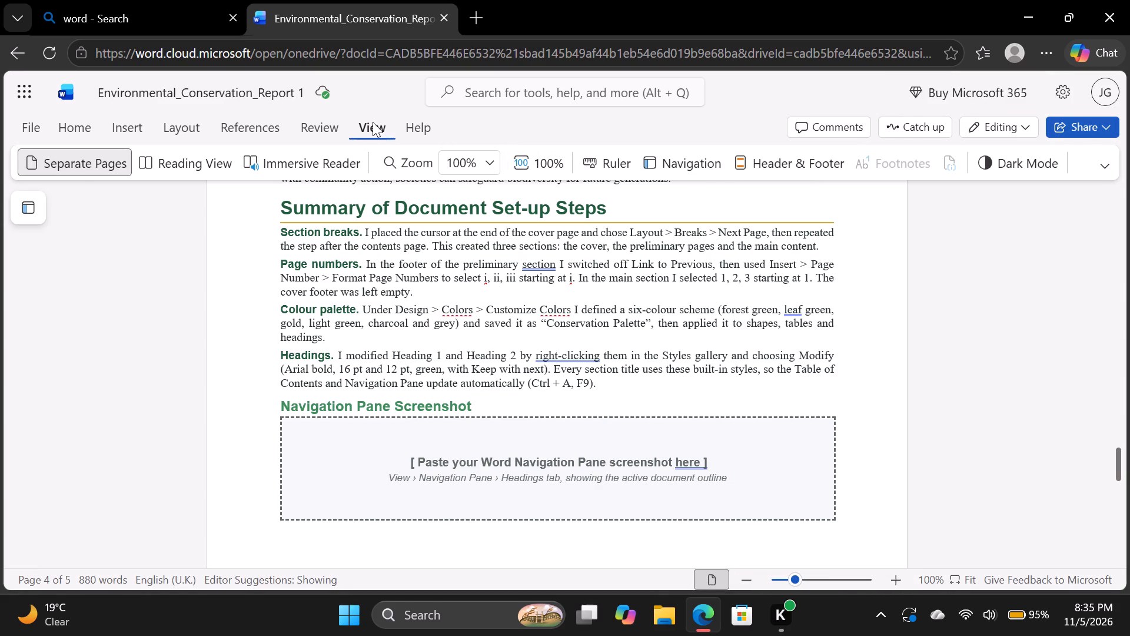
Show the Navigation pane with the report's outline of headings.
{"action": "left_click", "coordinate": [373, 122]}
{"action": "left_click", "coordinate": [667, 149]}
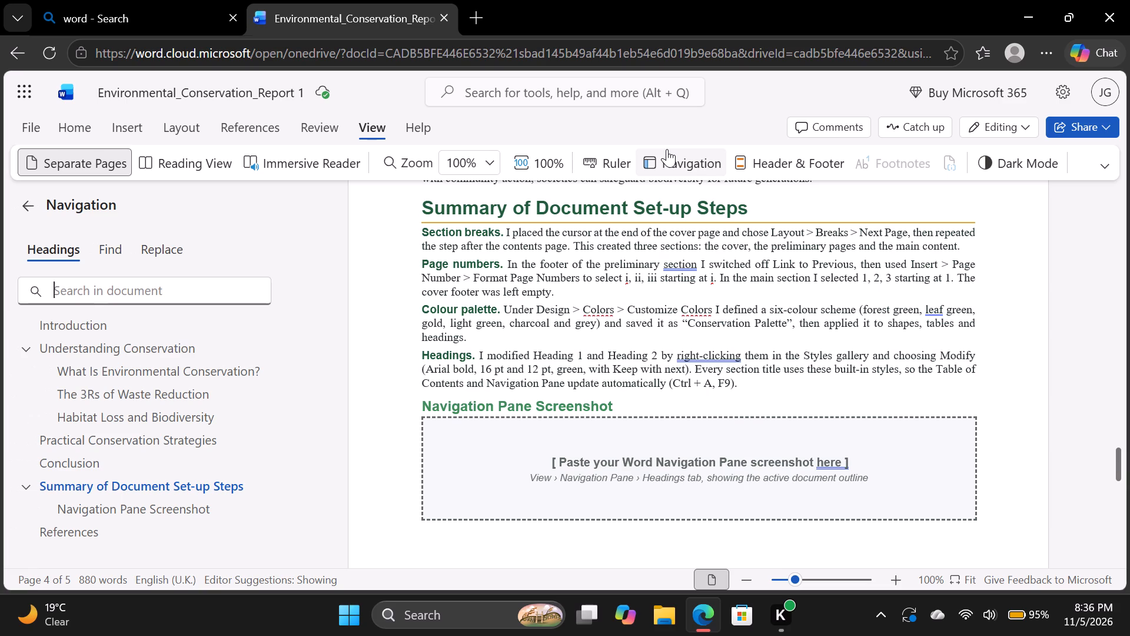
Delete the World Commission on Environment and Development (1987) entry at the end of the References list.
{"action": "key", "text": "Down"}
{"action": "left_click", "coordinate": [1027, 408]}
{"action": "key", "text": "Down"}
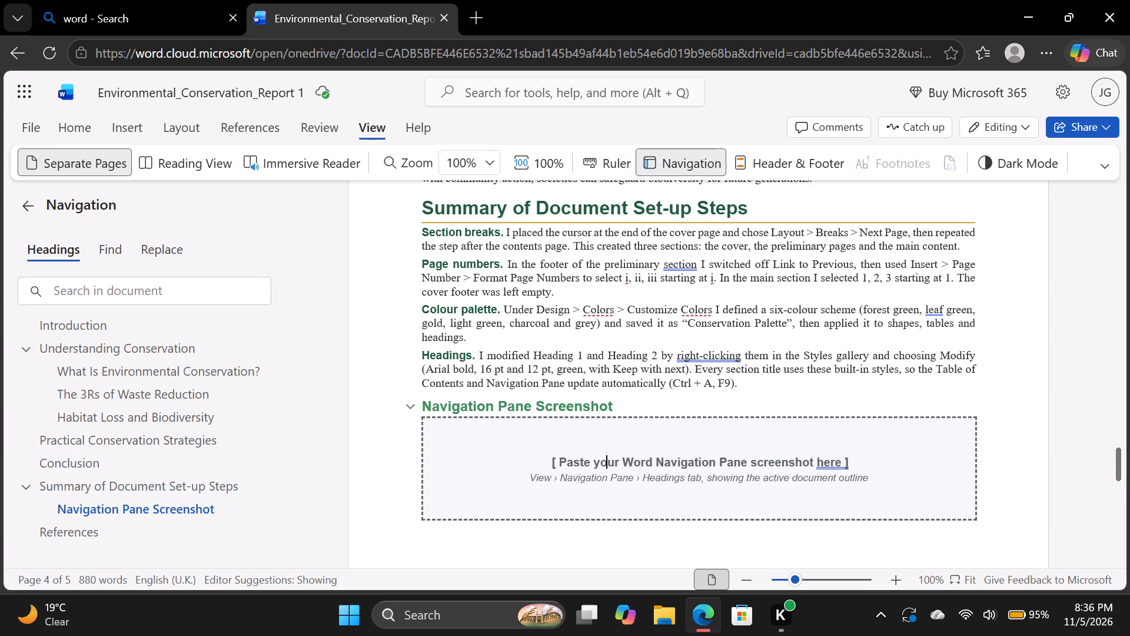
{"action": "key", "text": "Down"}
{"action": "key", "text": "Down"}
{"action": "key", "text": "Down"}
{"action": "key", "text": "Down"}
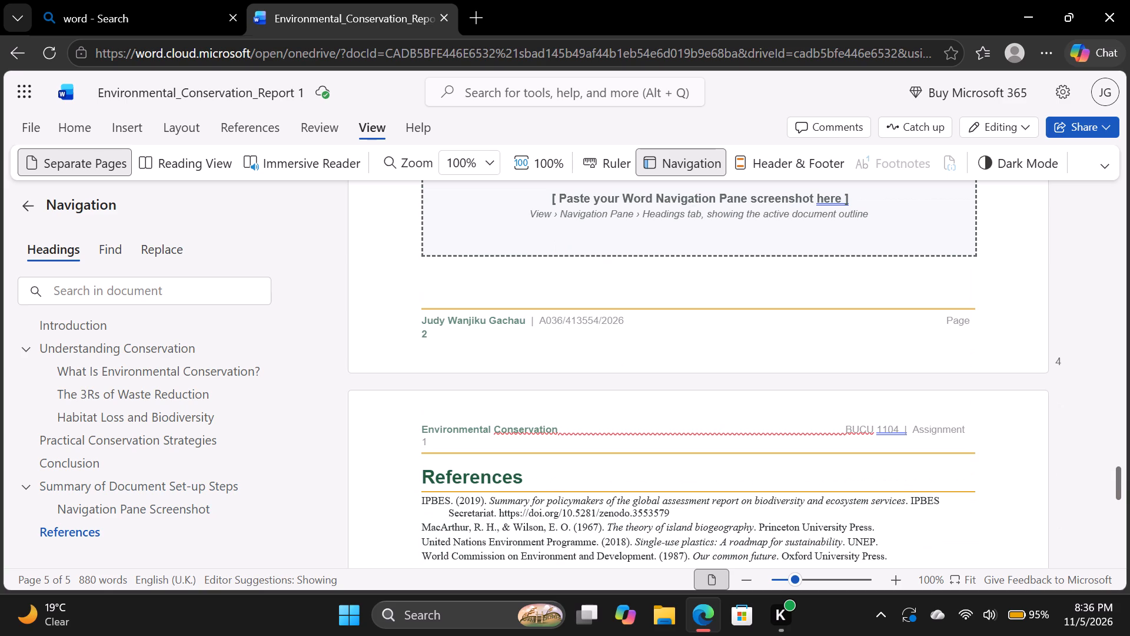
{"action": "key", "text": "Down"}
{"action": "key", "text": "Down"}
{"action": "right_click", "coordinate": [923, 531]}
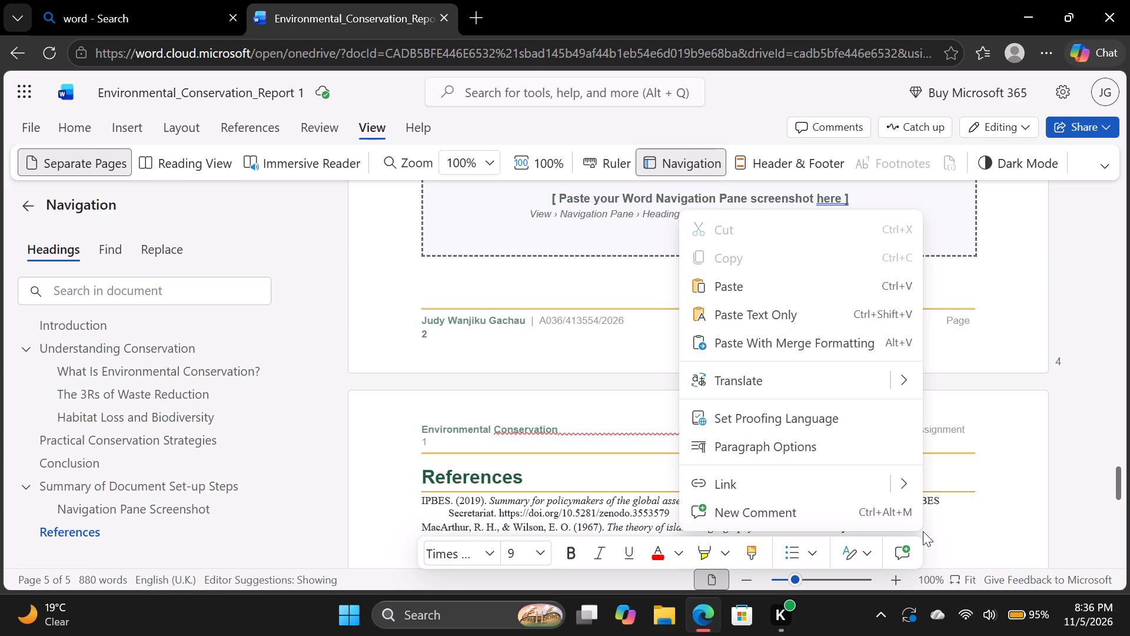
{"action": "left_click", "coordinate": [969, 530]}
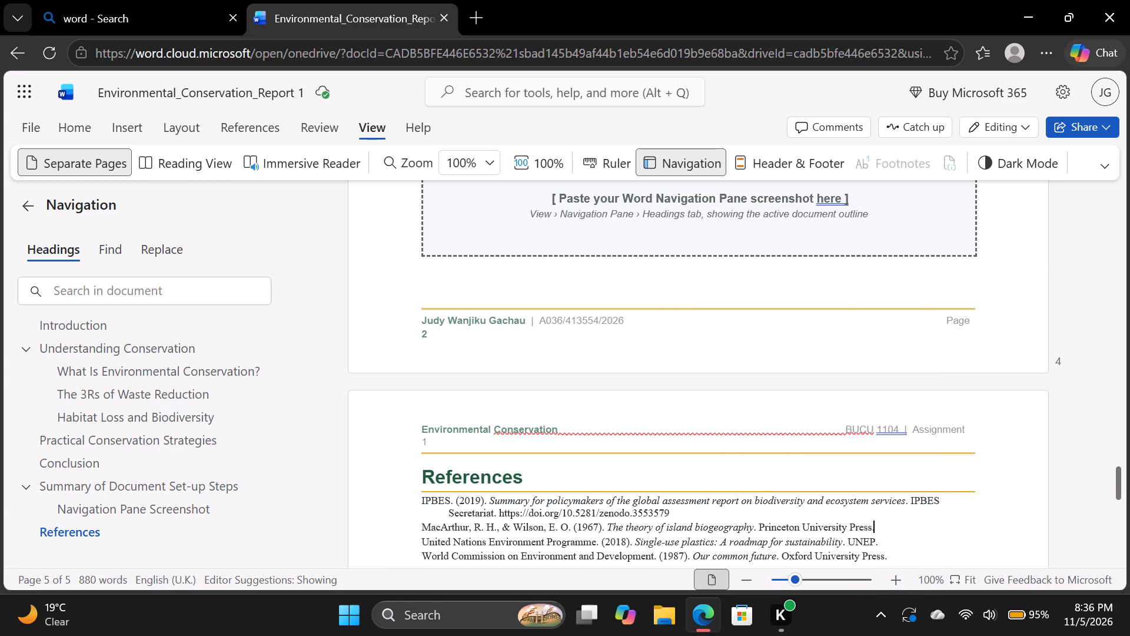
{"action": "double_click", "coordinate": [888, 558]}
{"action": "key", "text": "BackSpace"}
{"action": "key", "text": "BackSpace"}
{"action": "key", "text": "BackSpace"}
{"action": "key", "text": "BackSpace"}
{"action": "key", "text": "BackSpace"}
{"action": "key", "text": "BackSpace"}
{"action": "key", "text": "BackSpace"}
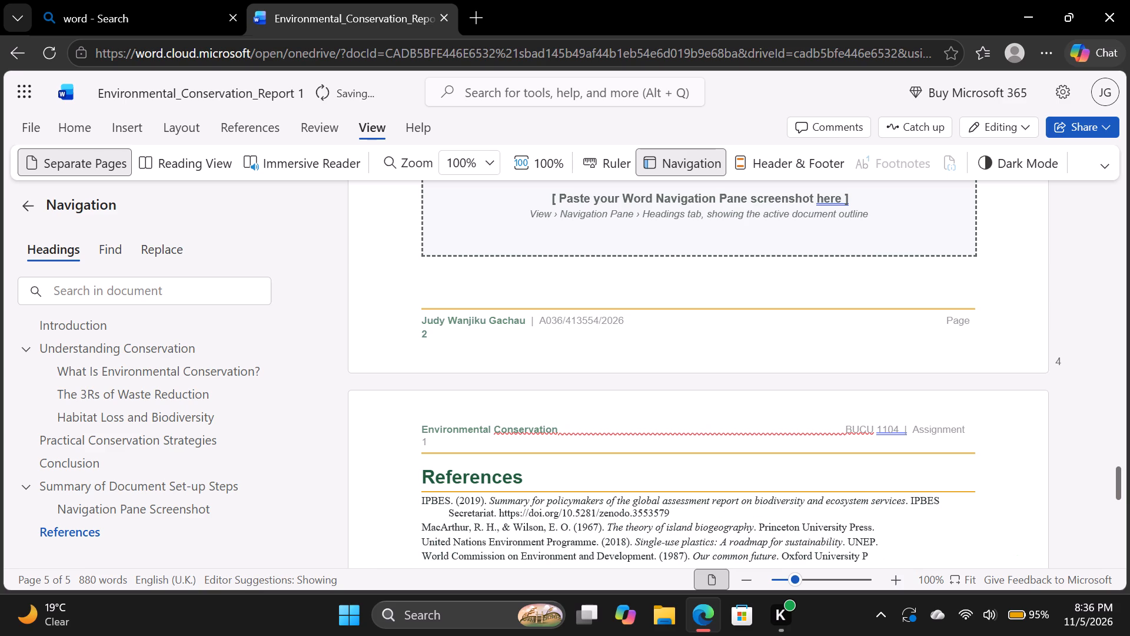
{"action": "key", "text": "BackSpace"}
{"action": "key", "text": "BackSpace"}
{"action": "key", "text": "BackSpace"}
{"action": "key", "text": "BackSpace"}
{"action": "key", "text": "BackSpace"}
{"action": "key", "text": "BackSpace"}
{"action": "key", "text": "BackSpace"}
{"action": "key", "text": "BackSpace"}
{"action": "key", "text": "BackSpace"}
{"action": "key", "text": "BackSpace"}
{"action": "key", "text": "BackSpace"}
{"action": "key", "text": "BackSpace"}
{"action": "key", "text": "BackSpace"}
{"action": "key", "text": "BackSpace"}
{"action": "key", "text": "BackSpace"}
{"action": "key", "text": "BackSpace"}
{"action": "key", "text": "BackSpace"}
{"action": "key", "text": "BackSpace"}
{"action": "key", "text": "BackSpace"}
{"action": "key", "text": "BackSpace"}
{"action": "key", "text": "BackSpace"}
{"action": "key", "text": "BackSpace"}
{"action": "key", "text": "BackSpace"}
{"action": "key", "text": "BackSpace"}
{"action": "key", "text": "BackSpace"}
{"action": "key", "text": "BackSpace"}
{"action": "key", "text": "BackSpace"}
{"action": "key", "text": "BackSpace"}
{"action": "key", "text": "BackSpace"}
{"action": "key", "text": "BackSpace"}
{"action": "key", "text": "BackSpace"}
{"action": "key", "text": "BackSpace"}
{"action": "key", "text": "BackSpace"}
{"action": "key", "text": "BackSpace"}
{"action": "key", "text": "BackSpace"}
{"action": "key", "text": "BackSpace"}
{"action": "key", "text": "BackSpace"}
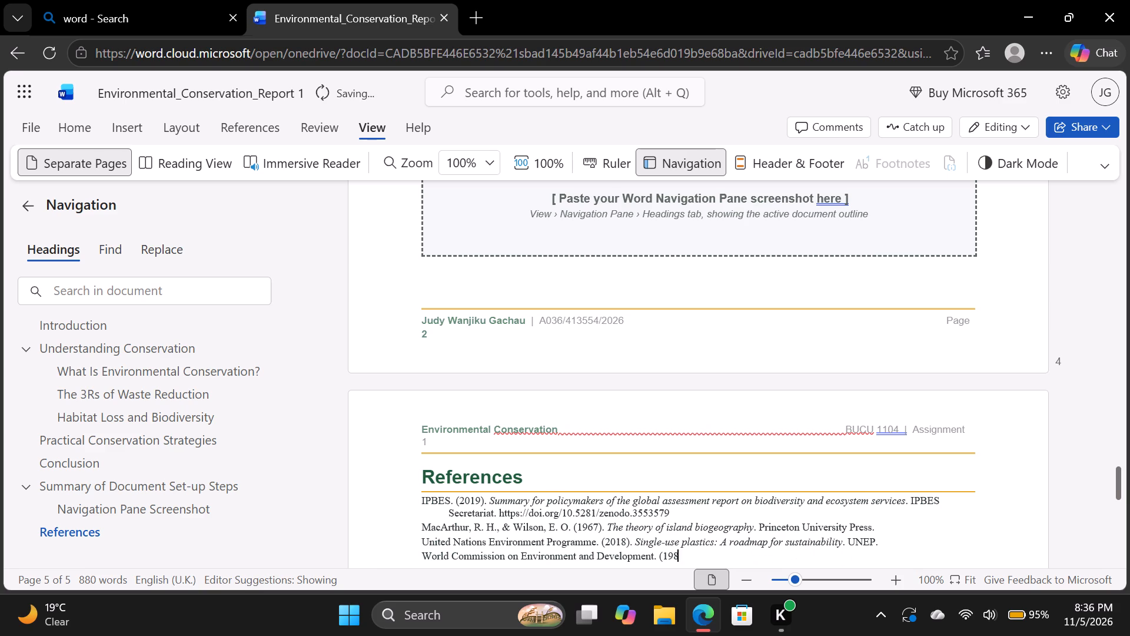
{"action": "key", "text": "BackSpace"}
{"action": "key", "text": "BackSpace"}
{"action": "key", "text": "BackSpace"}
{"action": "key", "text": "BackSpace"}
{"action": "key", "text": "BackSpace"}
{"action": "key", "text": "BackSpace"}
{"action": "key", "text": "BackSpace"}
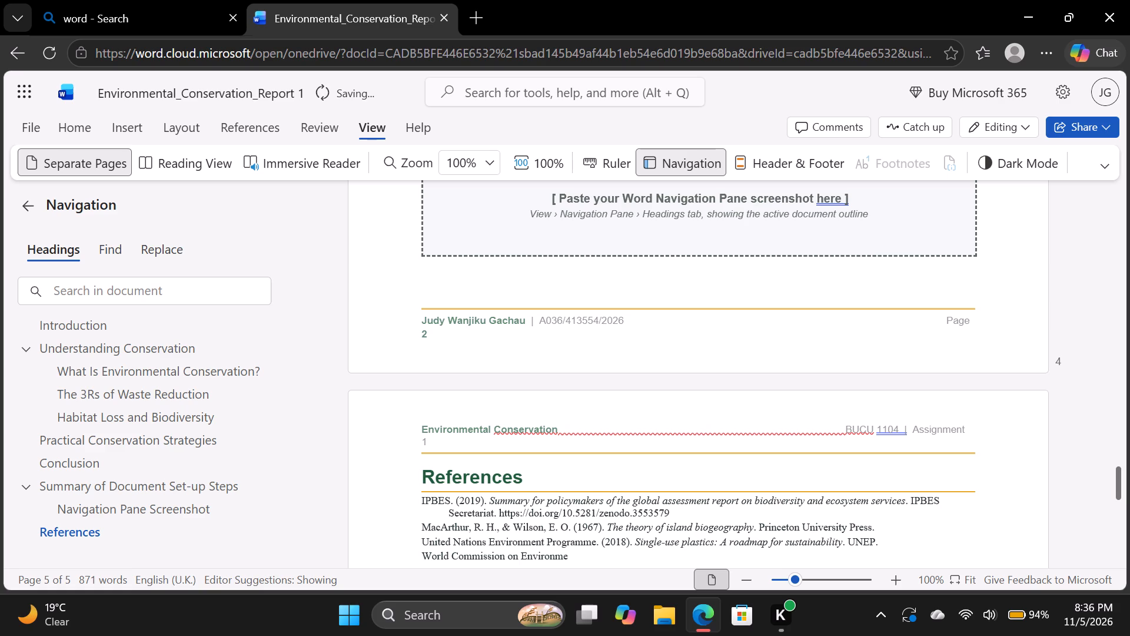
{"action": "key", "text": "BackSpace"}
{"action": "key", "text": "BackSpace"}
{"action": "key", "text": "BackSpace"}
{"action": "key", "text": "BackSpace"}
{"action": "key", "text": "BackSpace"}
{"action": "key", "text": "BackSpace"}
{"action": "key", "text": "BackSpace"}
{"action": "key", "text": "BackSpace"}
{"action": "key", "text": "BackSpace"}
{"action": "key", "text": "BackSpace"}
{"action": "key", "text": "BackSpace"}
{"action": "key", "text": "BackSpace"}
{"action": "key", "text": "BackSpace"}
{"action": "key", "text": "BackSpace"}
{"action": "key", "text": "BackSpace"}
{"action": "key", "text": "BackSpace"}
{"action": "key", "text": "BackSpace"}
{"action": "key", "text": "BackSpace"}
{"action": "key", "text": "BackSpace"}
{"action": "key", "text": "BackSpace"}
{"action": "key", "text": "BackSpace"}
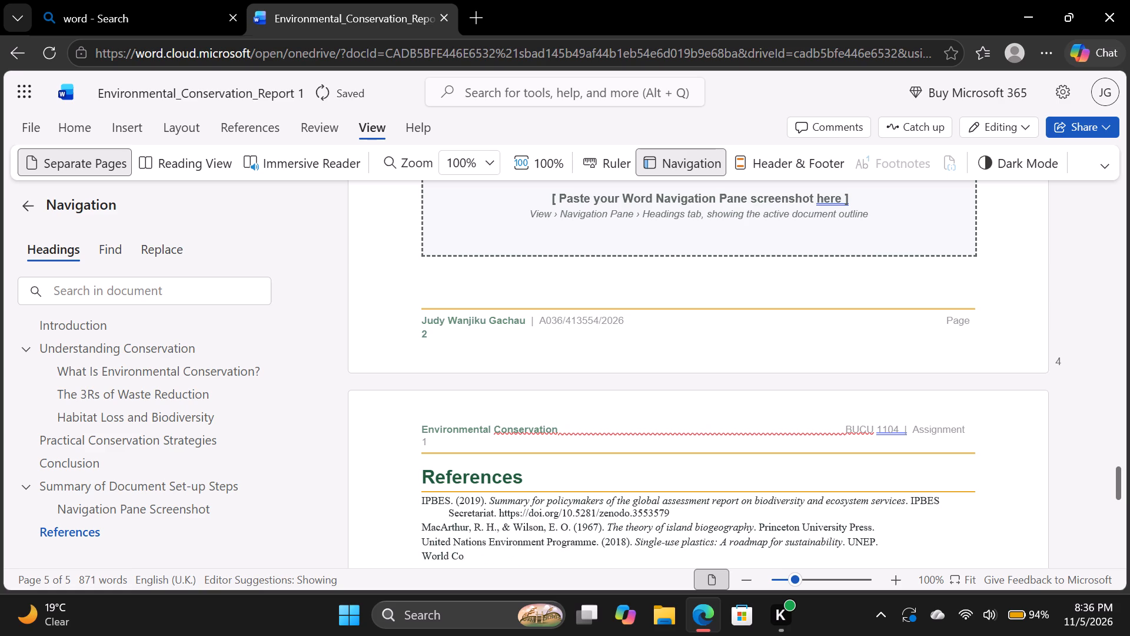
{"action": "key", "text": "BackSpace"}
{"action": "key", "text": "BackSpace"}
{"action": "key", "text": "BackSpace"}
{"action": "key", "text": "BackSpace"}
{"action": "key", "text": "BackSpace"}
{"action": "key", "text": "BackSpace"}
{"action": "key", "text": "BackSpace"}
{"action": "key", "text": "BackSpace"}
{"action": "key", "text": "BackSpace"}
{"action": "key", "text": "BackSpace"}
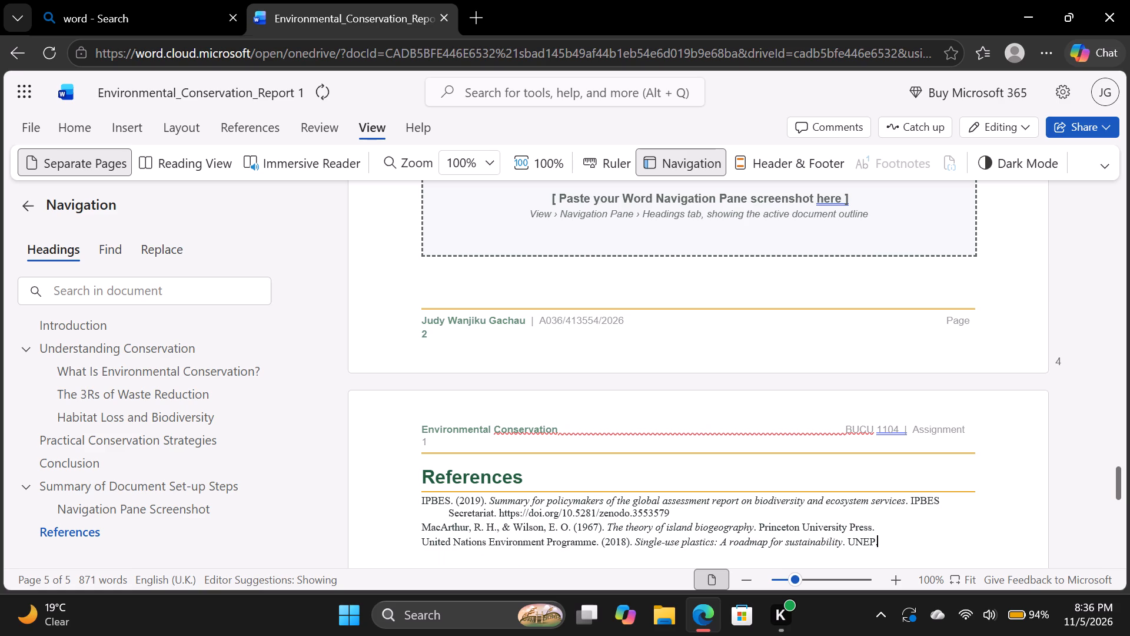
Delete the United Nations Environment Programme (2018) and The theory of island biogeography (1967) entries, leaving only the IPBES reference.
{"action": "key", "text": "BackSpace"}
{"action": "key", "text": "BackSpace"}
{"action": "key", "text": "BackSpace"}
{"action": "key", "text": "BackSpace"}
{"action": "key", "text": "BackSpace"}
{"action": "key", "text": "BackSpace"}
{"action": "key", "text": "BackSpace"}
{"action": "key", "text": "BackSpace"}
{"action": "key", "text": "BackSpace"}
{"action": "key", "text": "BackSpace"}
{"action": "key", "text": "BackSpace"}
{"action": "key", "text": "BackSpace"}
{"action": "key", "text": "BackSpace"}
{"action": "key", "text": "BackSpace"}
{"action": "key", "text": "BackSpace"}
{"action": "key", "text": "BackSpace"}
{"action": "key", "text": "BackSpace"}
{"action": "key", "text": "BackSpace"}
{"action": "key", "text": "BackSpace"}
{"action": "key", "text": "BackSpace"}
{"action": "key", "text": "BackSpace"}
{"action": "key", "text": "BackSpace"}
{"action": "key", "text": "BackSpace"}
{"action": "key", "text": "BackSpace"}
{"action": "key", "text": "BackSpace"}
{"action": "key", "text": "BackSpace"}
{"action": "key", "text": "BackSpace"}
{"action": "key", "text": "BackSpace"}
{"action": "key", "text": "BackSpace"}
{"action": "key", "text": "BackSpace"}
{"action": "key", "text": "BackSpace"}
{"action": "key", "text": "BackSpace"}
{"action": "key", "text": "BackSpace"}
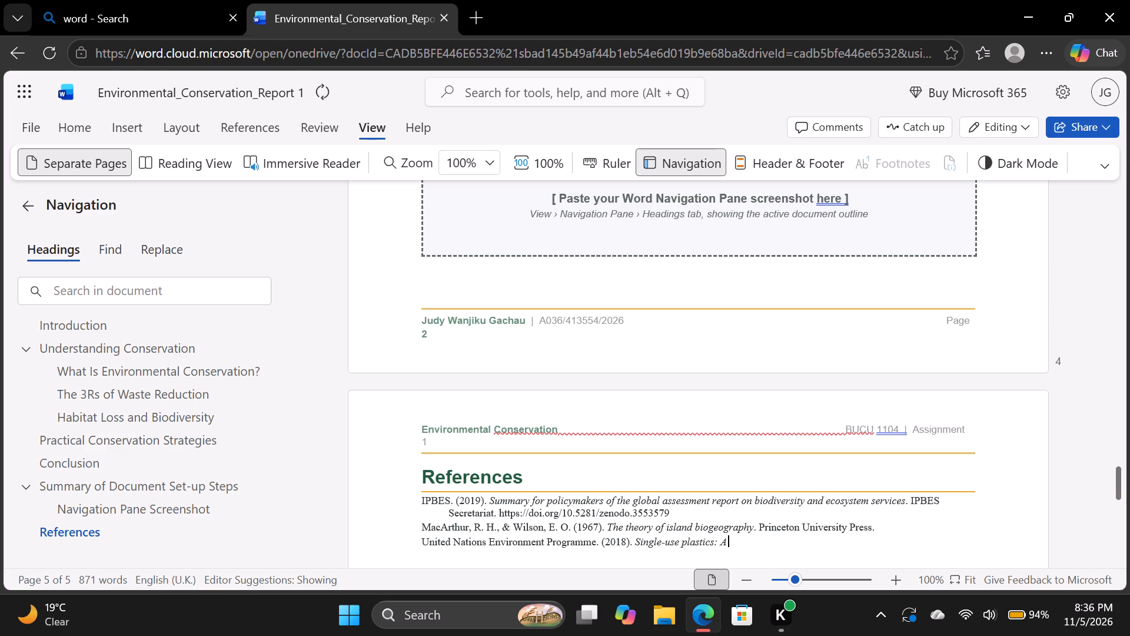
{"action": "key", "text": "BackSpace"}
{"action": "key", "text": "BackSpace"}
{"action": "key", "text": "BackSpace"}
{"action": "key", "text": "BackSpace"}
{"action": "key", "text": "BackSpace"}
{"action": "key", "text": "BackSpace"}
{"action": "key", "text": "BackSpace"}
{"action": "key", "text": "BackSpace"}
{"action": "key", "text": "BackSpace"}
{"action": "key", "text": "BackSpace"}
{"action": "key", "text": "BackSpace"}
{"action": "key", "text": "BackSpace"}
{"action": "key", "text": "BackSpace"}
{"action": "key", "text": "BackSpace"}
{"action": "key", "text": "BackSpace"}
{"action": "key", "text": "BackSpace"}
{"action": "key", "text": "BackSpace"}
{"action": "key", "text": "BackSpace"}
{"action": "key", "text": "BackSpace"}
{"action": "key", "text": "BackSpace"}
{"action": "key", "text": "BackSpace"}
{"action": "key", "text": "BackSpace"}
{"action": "key", "text": "BackSpace"}
{"action": "key", "text": "BackSpace"}
{"action": "key", "text": "BackSpace"}
{"action": "key", "text": "BackSpace"}
{"action": "key", "text": "BackSpace"}
{"action": "key", "text": "BackSpace"}
{"action": "key", "text": "BackSpace"}
{"action": "key", "text": "BackSpace"}
{"action": "key", "text": "BackSpace"}
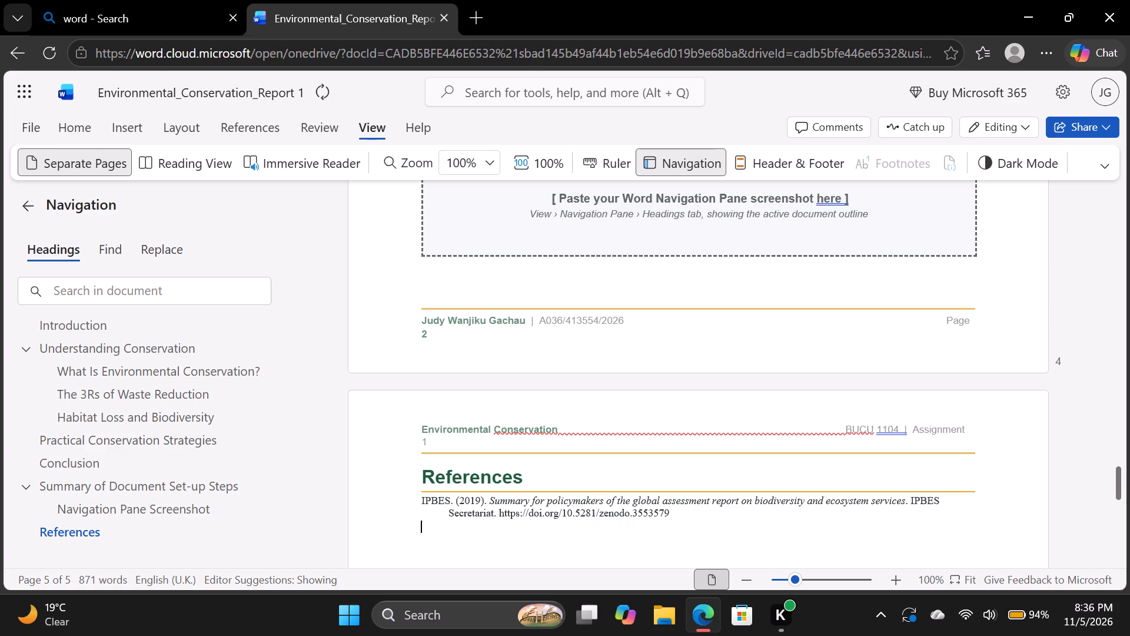
Delete the remaining IPBES (2019) entry under the References heading.
{"action": "key", "text": "BackSpace"}
{"action": "key", "text": "BackSpace"}
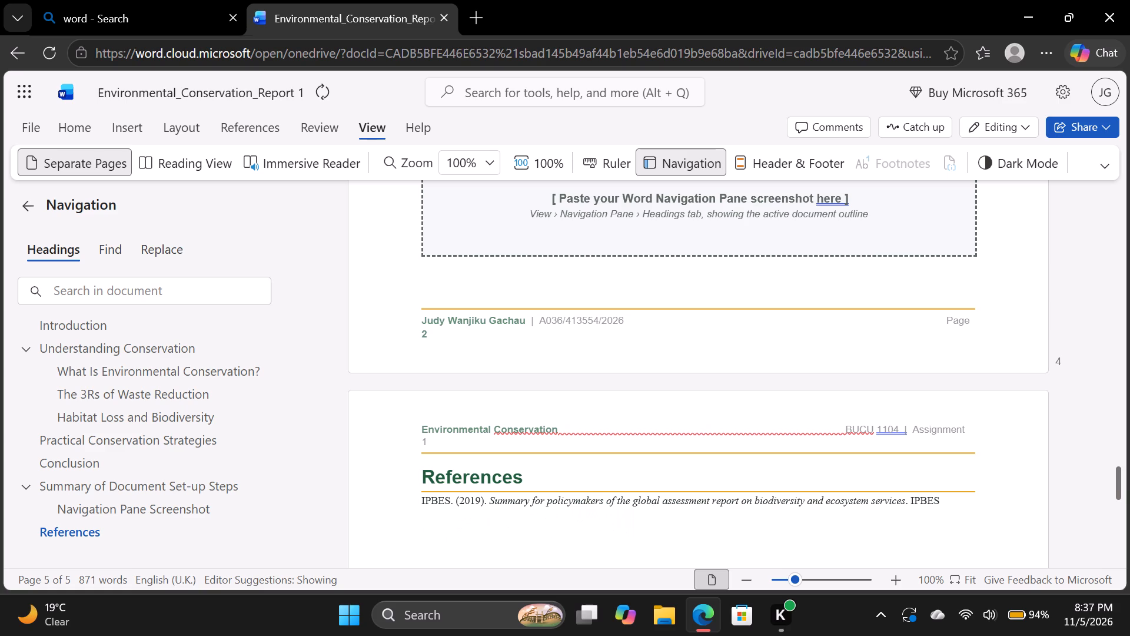
{"action": "key", "text": "BackSpace"}
{"action": "key", "text": "BackSpace"}
{"action": "key", "text": "BackSpace"}
{"action": "key", "text": "BackSpace"}
{"action": "key", "text": "BackSpace"}
{"action": "key", "text": "BackSpace"}
{"action": "key", "text": "BackSpace"}
{"action": "key", "text": "BackSpace"}
{"action": "key", "text": "BackSpace"}
{"action": "key", "text": "BackSpace"}
{"action": "key", "text": "BackSpace"}
{"action": "key", "text": "BackSpace"}
{"action": "key", "text": "BackSpace"}
{"action": "key", "text": "BackSpace"}
{"action": "key", "text": "BackSpace"}
{"action": "key", "text": "BackSpace"}
{"action": "key", "text": "BackSpace"}
{"action": "key", "text": "BackSpace"}
{"action": "key", "text": "BackSpace"}
{"action": "key", "text": "BackSpace"}
{"action": "key", "text": "BackSpace"}
{"action": "key", "text": "BackSpace"}
{"action": "key", "text": "BackSpace"}
{"action": "key", "text": "BackSpace"}
{"action": "key", "text": "BackSpace"}
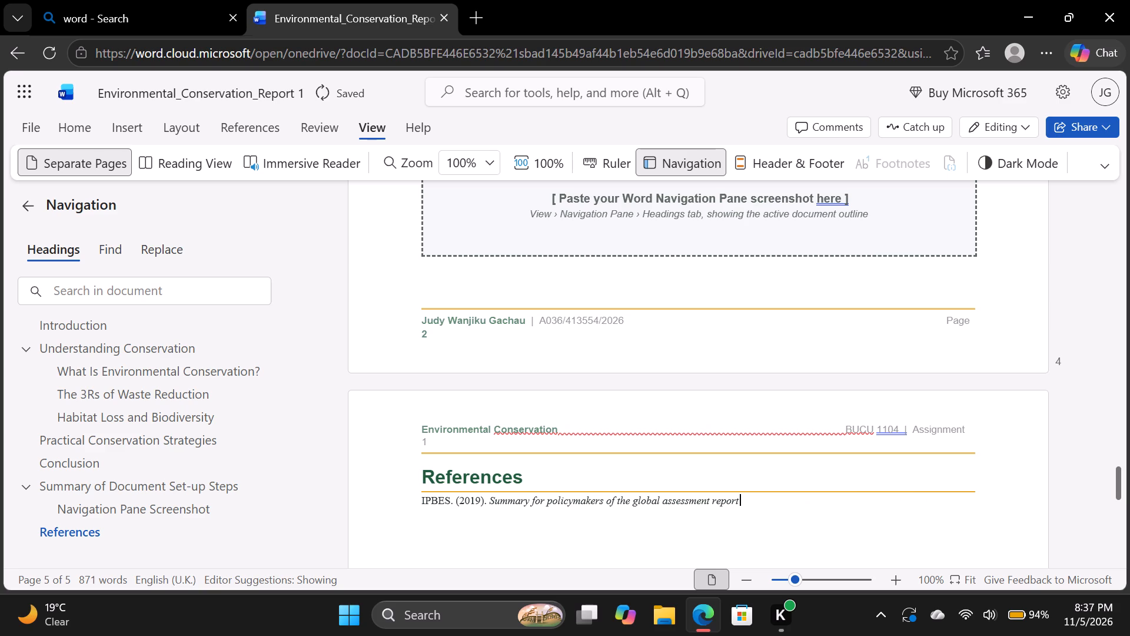
{"action": "key", "text": "BackSpace"}
{"action": "key", "text": "BackSpace"}
{"action": "key", "text": "BackSpace"}
{"action": "key", "text": "BackSpace"}
{"action": "key", "text": "BackSpace"}
{"action": "key", "text": "BackSpace"}
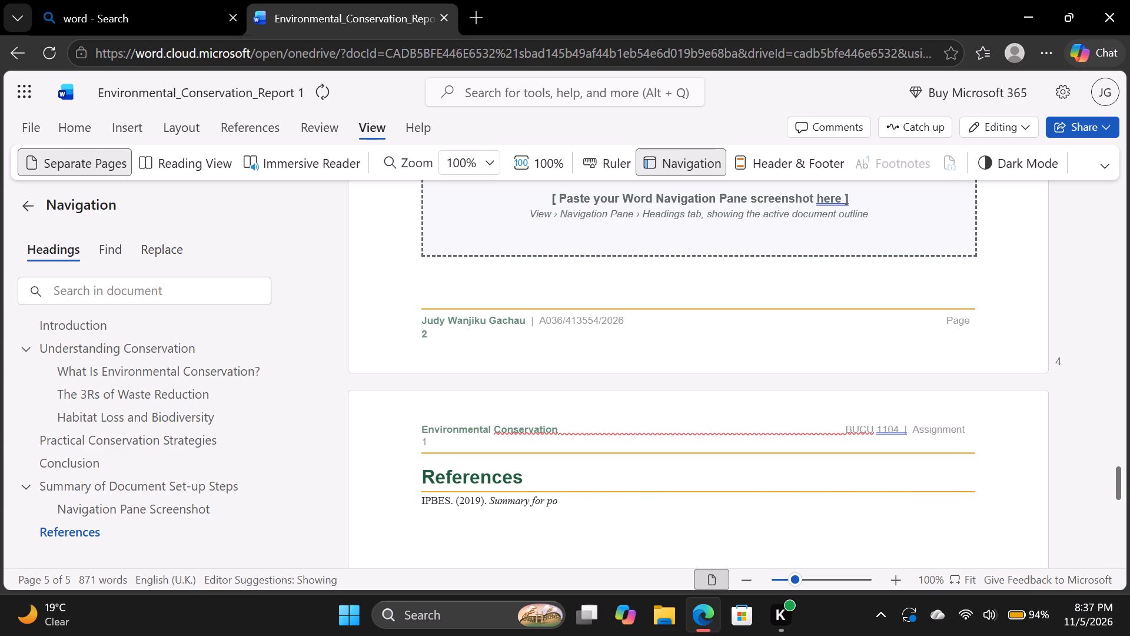
{"action": "key", "text": "BackSpace"}
{"action": "key", "text": "BackSpace"}
{"action": "key", "text": "BackSpace"}
{"action": "key", "text": "BackSpace"}
{"action": "key", "text": "BackSpace"}
{"action": "key", "text": "BackSpace"}
{"action": "key", "text": "BackSpace"}
{"action": "key", "text": "BackSpace"}
{"action": "key", "text": "BackSpace"}
{"action": "key", "text": "BackSpace"}
{"action": "key", "text": "BackSpace"}
{"action": "key", "text": "BackSpace"}
{"action": "key", "text": "BackSpace"}
{"action": "key", "text": "BackSpace"}
{"action": "key", "text": "BackSpace"}
{"action": "key", "text": "BackSpace"}
{"action": "key", "text": "BackSpace"}
{"action": "key", "text": "BackSpace"}
{"action": "key", "text": "BackSpace"}
{"action": "key", "text": "BackSpace"}
{"action": "key", "text": "BackSpace"}
{"action": "key", "text": "BackSpace"}
{"action": "key", "text": "BackSpace"}
{"action": "key", "text": "BackSpace"}
{"action": "key", "text": "BackSpace"}
{"action": "key", "text": "BackSpace"}
{"action": "key", "text": "BackSpace"}
{"action": "key", "text": "BackSpace"}
{"action": "key", "text": "BackSpace"}
{"action": "key", "text": "BackSpace"}
{"action": "key", "text": "BackSpace"}
{"action": "key", "text": "BackSpace"}
{"action": "key", "text": "BackSpace"}
{"action": "key", "text": "BackSpace"}
{"action": "key", "text": "BackSpace"}
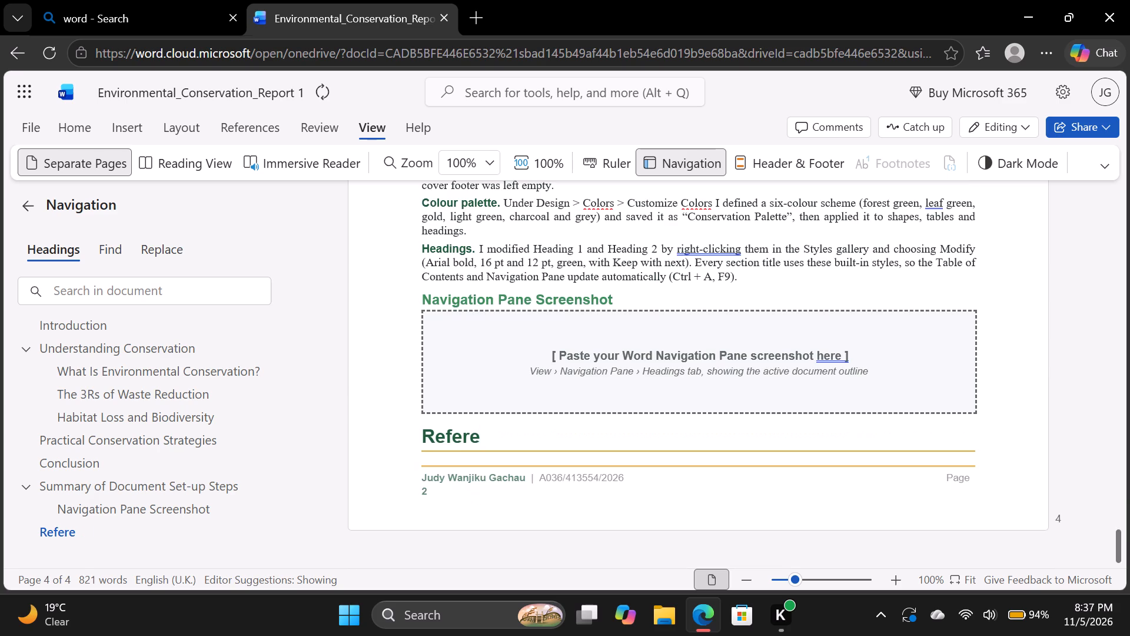
Delete the References heading text at the end of the report.
{"action": "key", "text": "BackSpace"}
{"action": "key", "text": "BackSpace"}
{"action": "key", "text": "BackSpace"}
{"action": "key", "text": "BackSpace"}
{"action": "key", "text": "BackSpace"}
{"action": "key", "text": "BackSpace"}
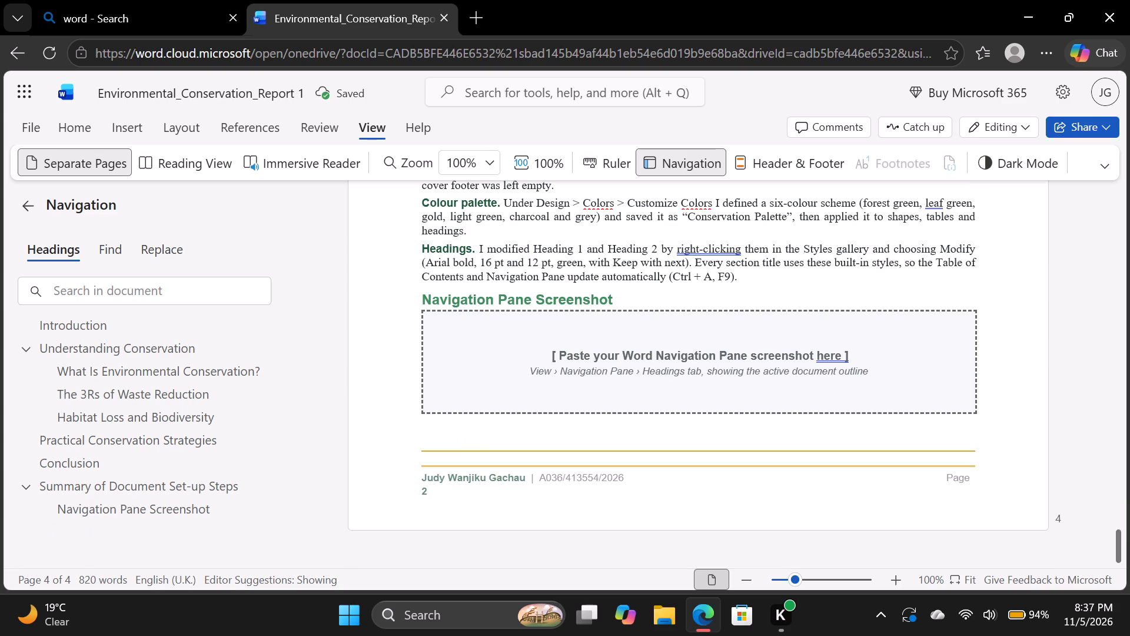
Delete the bold placeholder line "[ Paste your Word Navigation Pane screenshot here ]" from the dashed box under Navigation Pane Screenshot.
{"action": "left_click", "coordinate": [910, 390]}
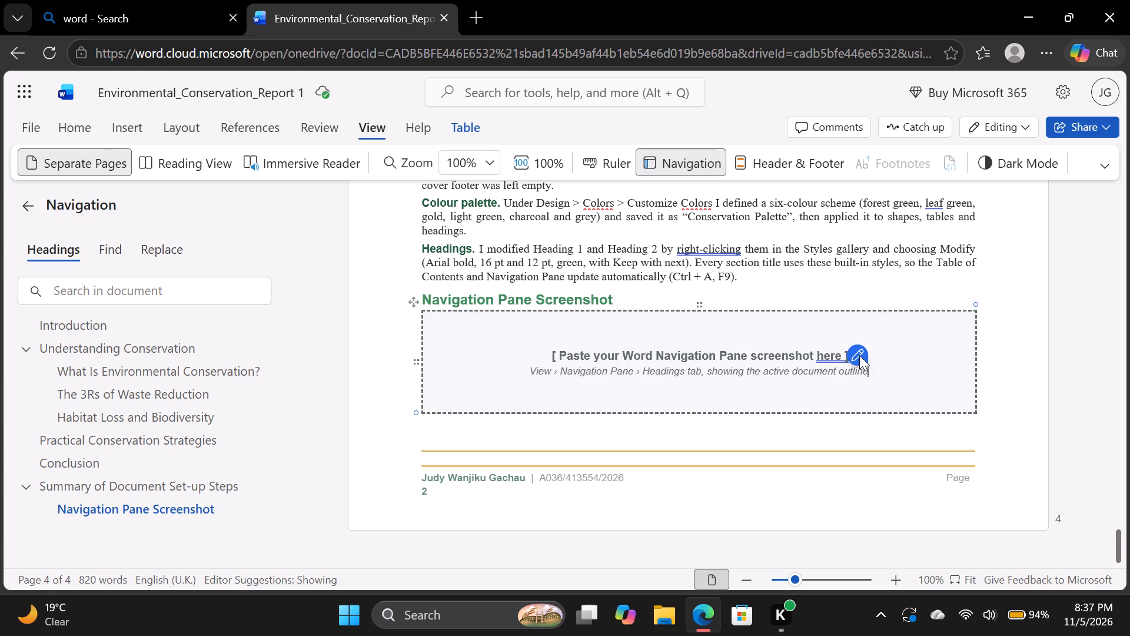
{"action": "left_click", "coordinate": [876, 350]}
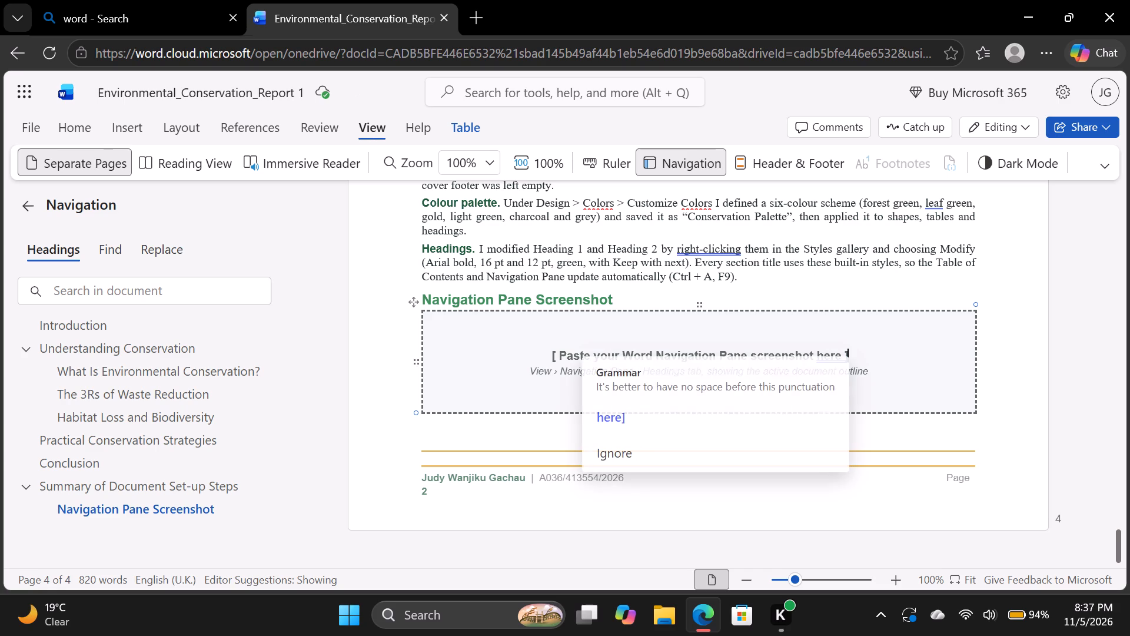
{"action": "left_click", "coordinate": [847, 350]}
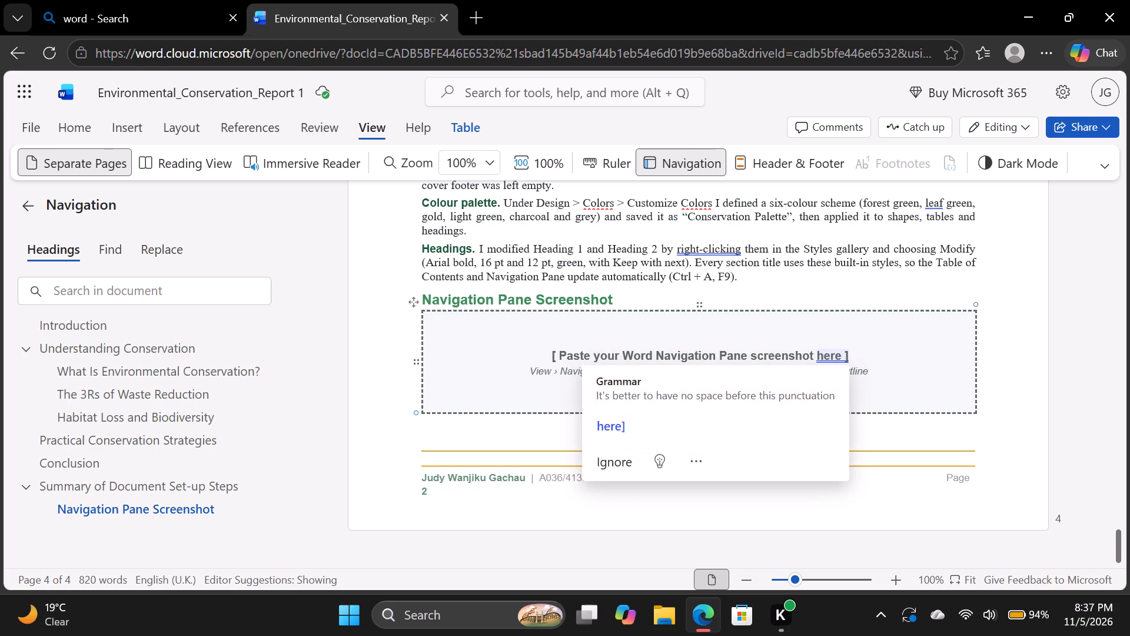
{"action": "key", "text": "BackSpace"}
{"action": "key", "text": "BackSpace"}
{"action": "key", "text": "BackSpace"}
{"action": "key", "text": "BackSpace"}
{"action": "key", "text": "BackSpace"}
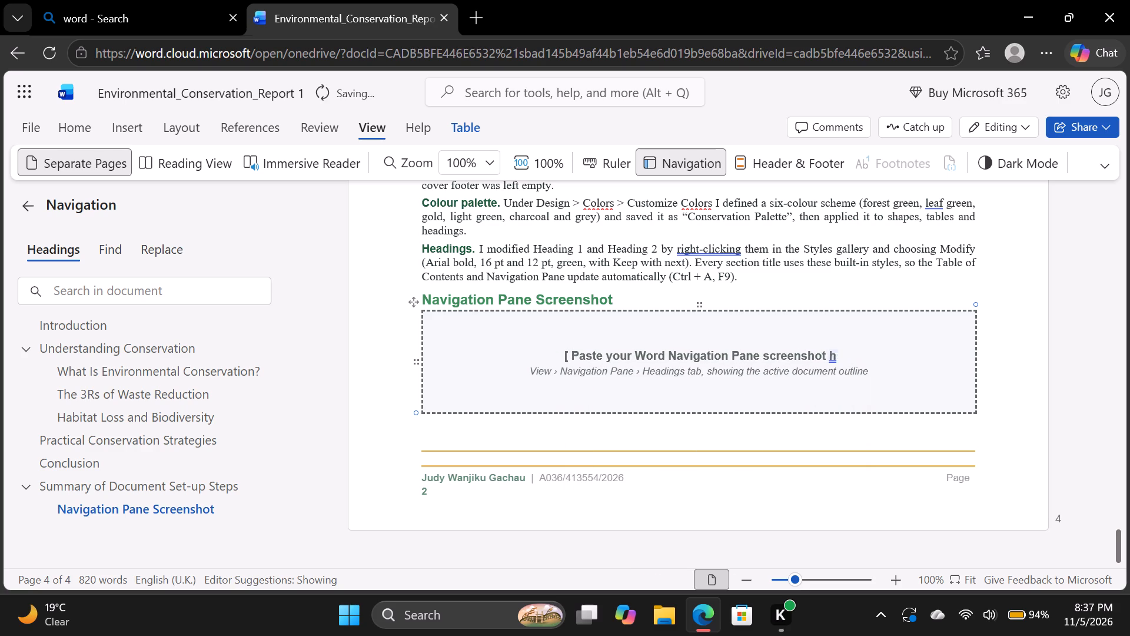
{"action": "key", "text": "BackSpace"}
{"action": "key", "text": "BackSpace"}
{"action": "key", "text": "BackSpace"}
{"action": "key", "text": "BackSpace"}
{"action": "key", "text": "BackSpace"}
{"action": "key", "text": "BackSpace"}
{"action": "key", "text": "BackSpace"}
{"action": "key", "text": "BackSpace"}
{"action": "key", "text": "BackSpace"}
{"action": "key", "text": "BackSpace"}
{"action": "key", "text": "BackSpace"}
{"action": "key", "text": "BackSpace"}
{"action": "key", "text": "BackSpace"}
{"action": "key", "text": "BackSpace"}
{"action": "key", "text": "BackSpace"}
{"action": "key", "text": "BackSpace"}
{"action": "key", "text": "BackSpace"}
{"action": "key", "text": "BackSpace"}
{"action": "key", "text": "BackSpace"}
{"action": "key", "text": "BackSpace"}
{"action": "key", "text": "BackSpace"}
{"action": "key", "text": "BackSpace"}
{"action": "key", "text": "BackSpace"}
{"action": "key", "text": "BackSpace"}
{"action": "key", "text": "BackSpace"}
{"action": "key", "text": "BackSpace"}
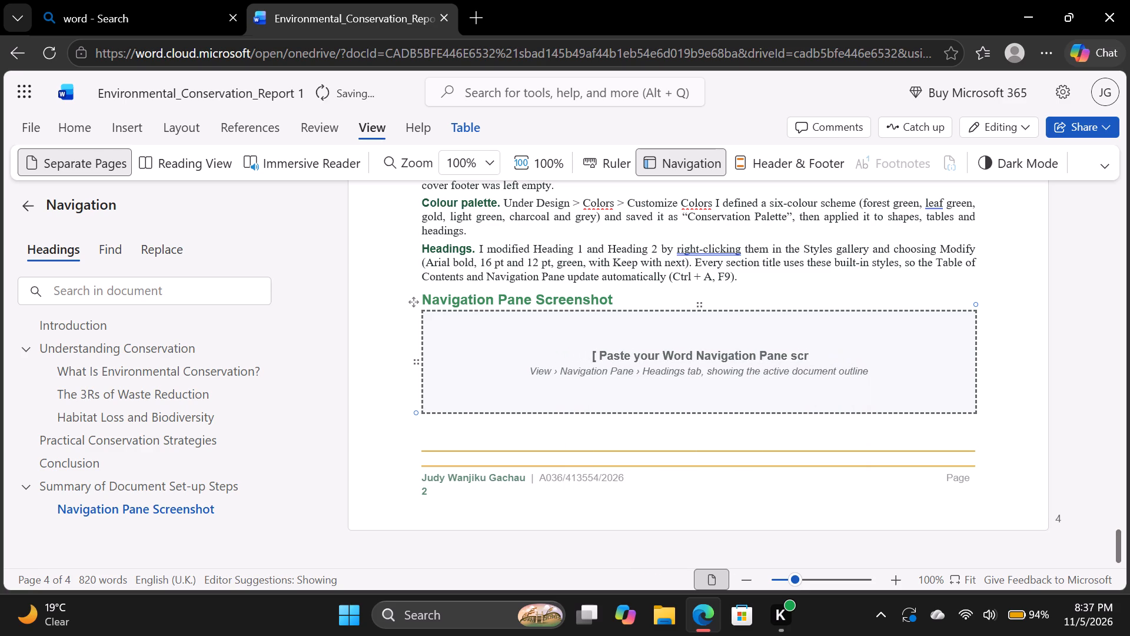
{"action": "key", "text": "BackSpace"}
{"action": "key", "text": "BackSpace"}
{"action": "key", "text": "BackSpace"}
{"action": "key", "text": "BackSpace"}
{"action": "key", "text": "BackSpace"}
{"action": "key", "text": "BackSpace"}
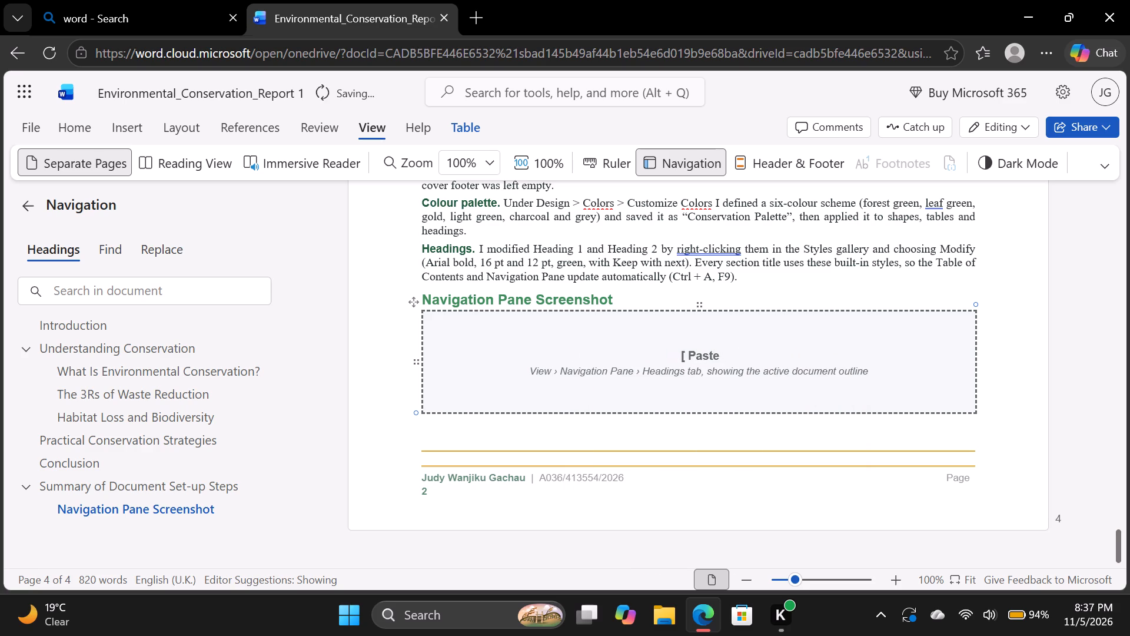
{"action": "key", "text": "BackSpace"}
{"action": "key", "text": "BackSpace"}
{"action": "key", "text": "BackSpace"}
{"action": "key", "text": "BackSpace"}
{"action": "key", "text": "BackSpace"}
{"action": "key", "text": "BackSpace"}
{"action": "key", "text": "BackSpace"}
{"action": "key", "text": "BackSpace"}
{"action": "key", "text": "BackSpace"}
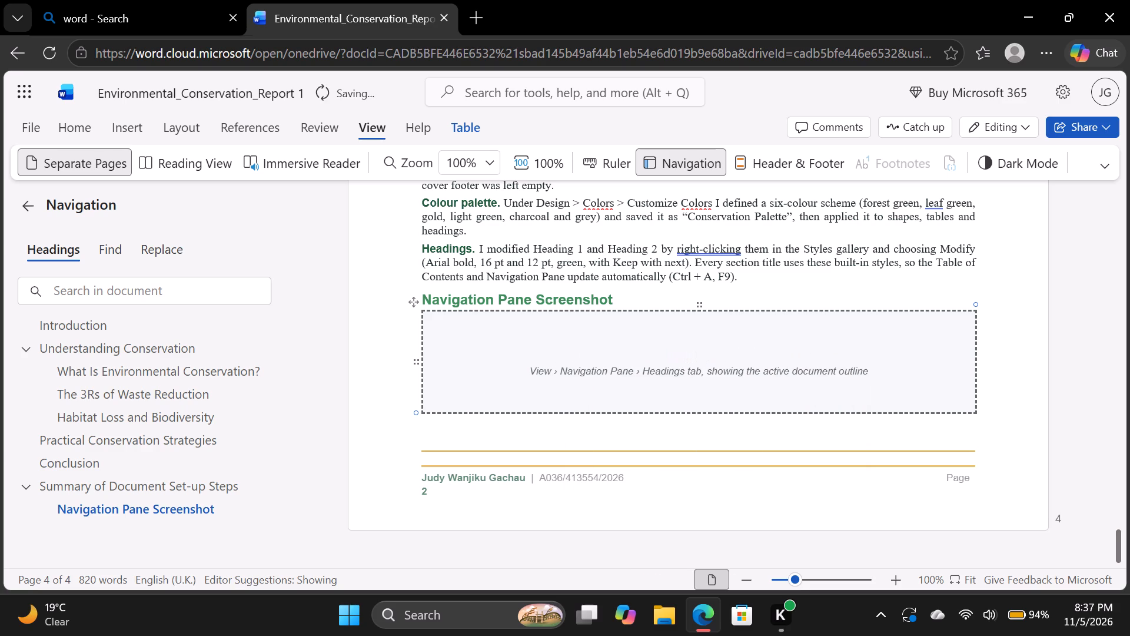
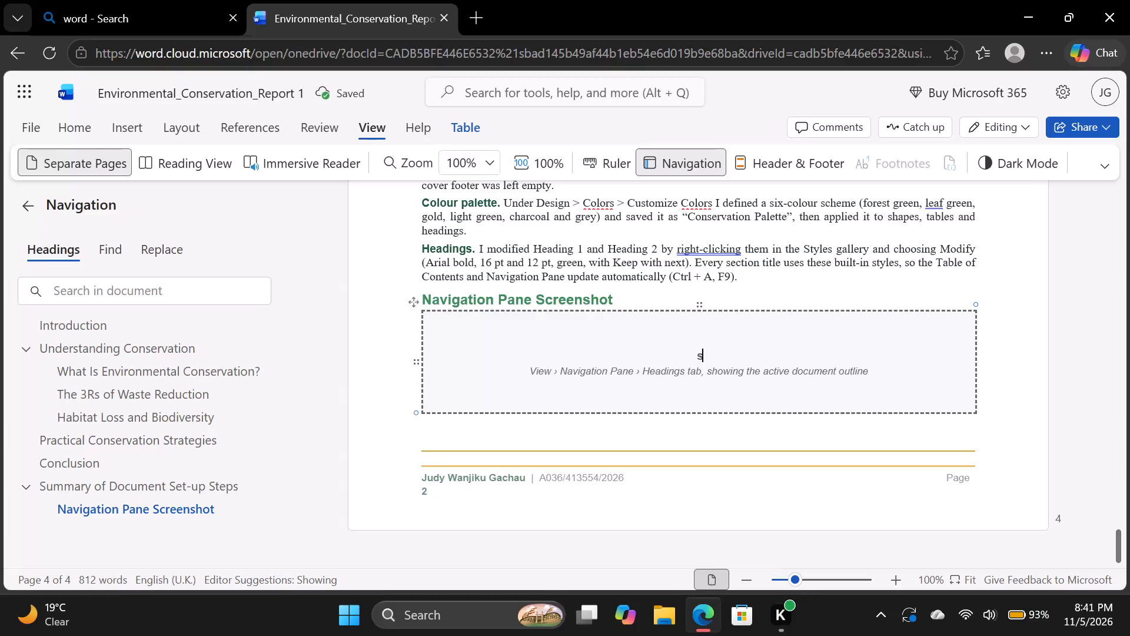
Remove the stray letter "s" from the line above the caption in the dashed box under Navigation Pane Screenshot.
{"action": "key", "text": "Return"}
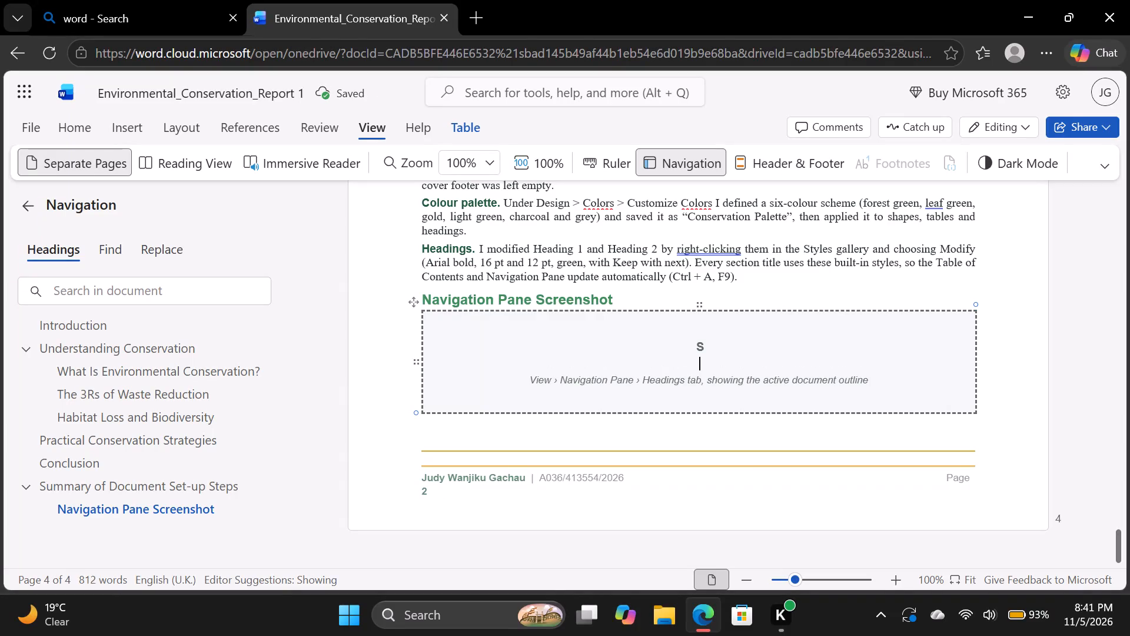
{"action": "key", "text": "BackSpace"}
{"action": "key", "text": "BackSpace"}
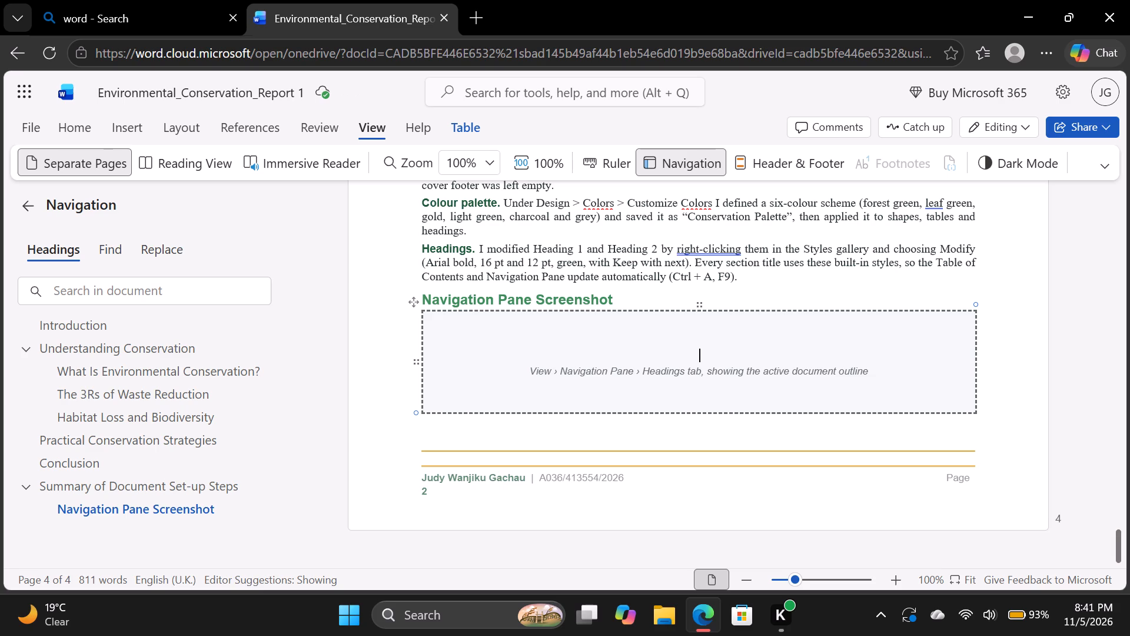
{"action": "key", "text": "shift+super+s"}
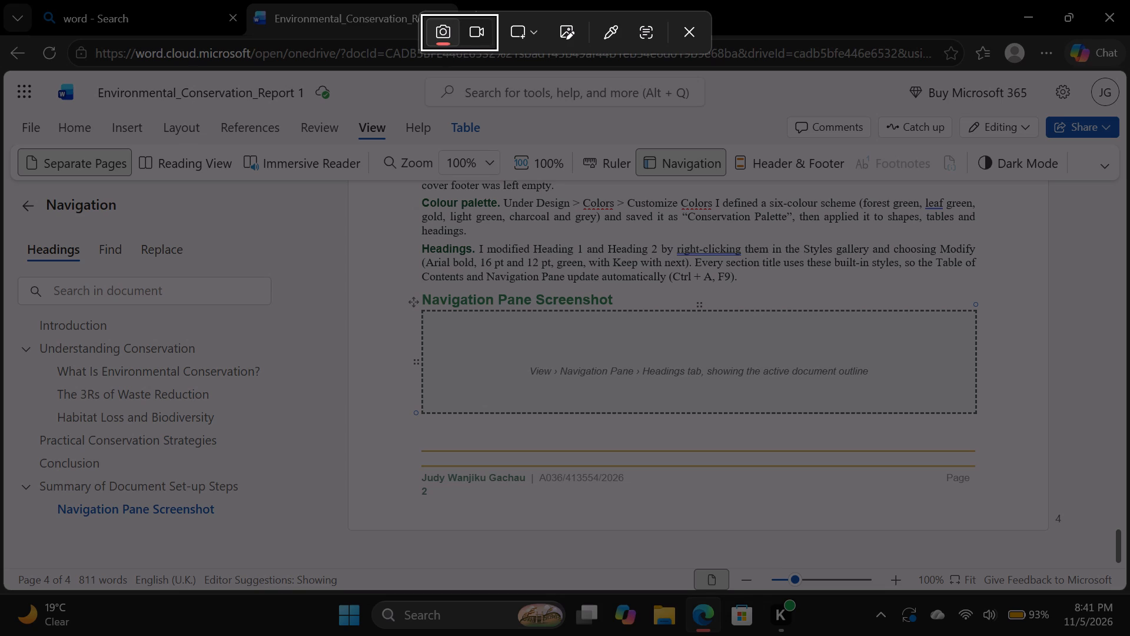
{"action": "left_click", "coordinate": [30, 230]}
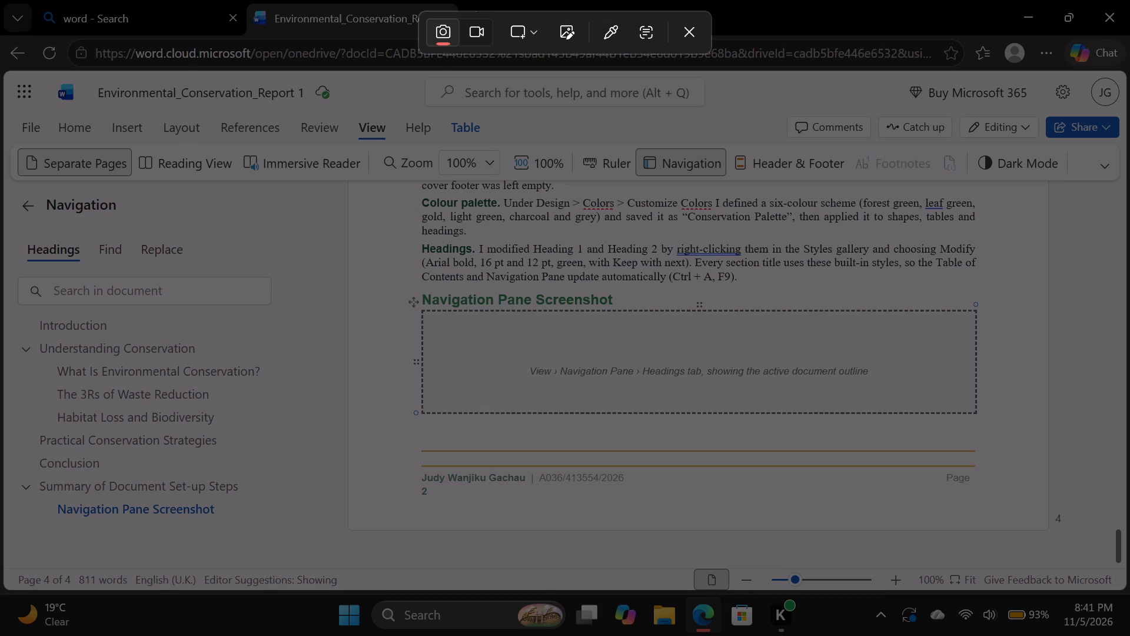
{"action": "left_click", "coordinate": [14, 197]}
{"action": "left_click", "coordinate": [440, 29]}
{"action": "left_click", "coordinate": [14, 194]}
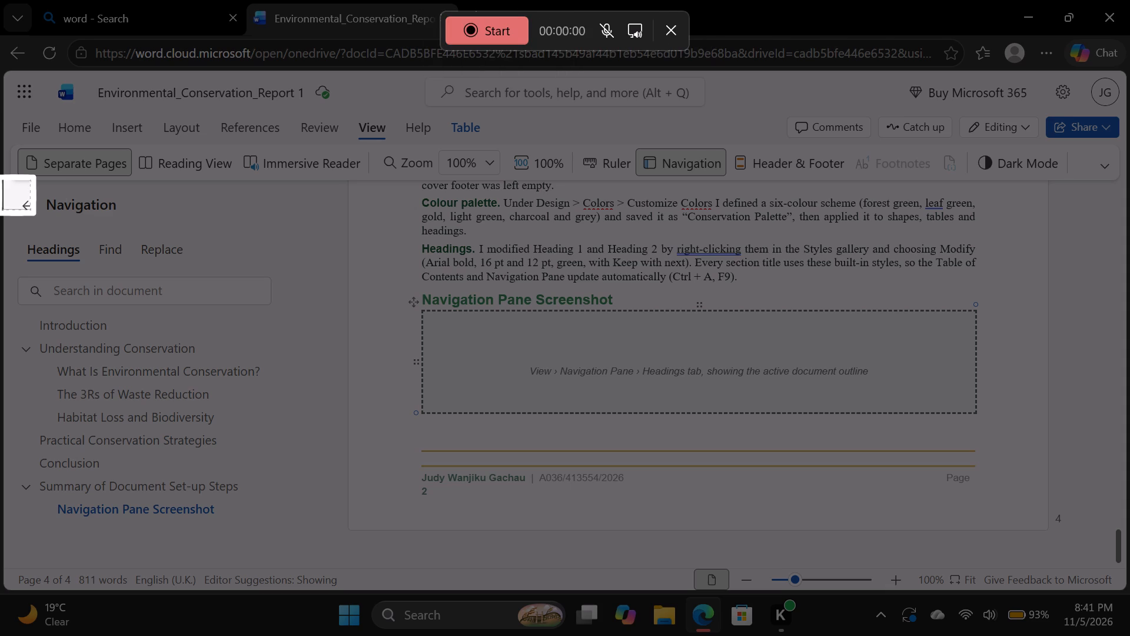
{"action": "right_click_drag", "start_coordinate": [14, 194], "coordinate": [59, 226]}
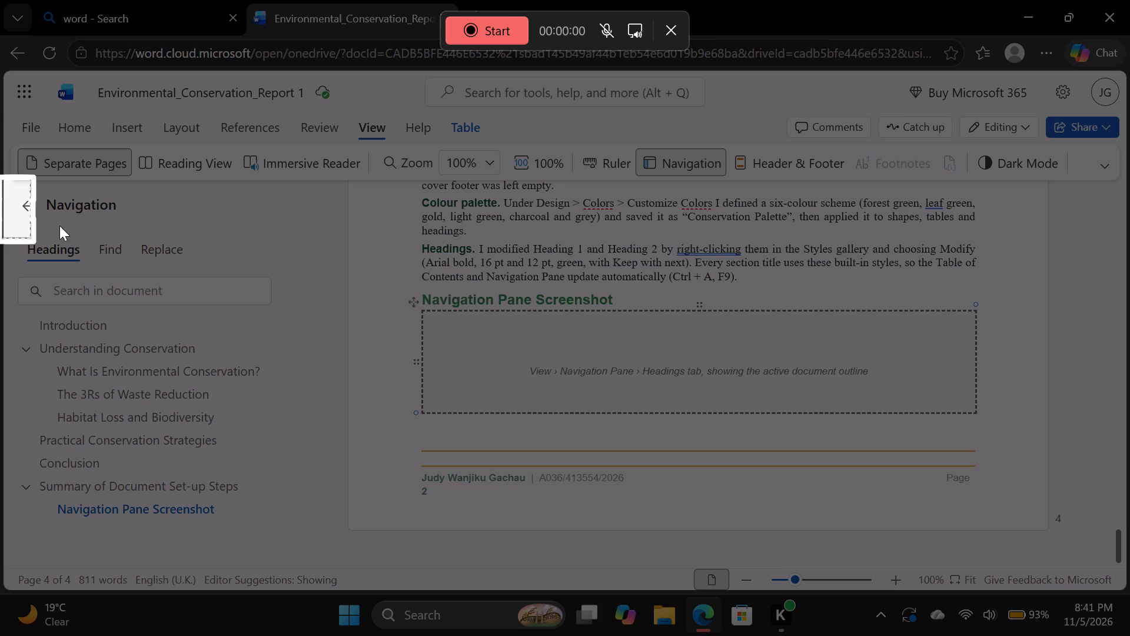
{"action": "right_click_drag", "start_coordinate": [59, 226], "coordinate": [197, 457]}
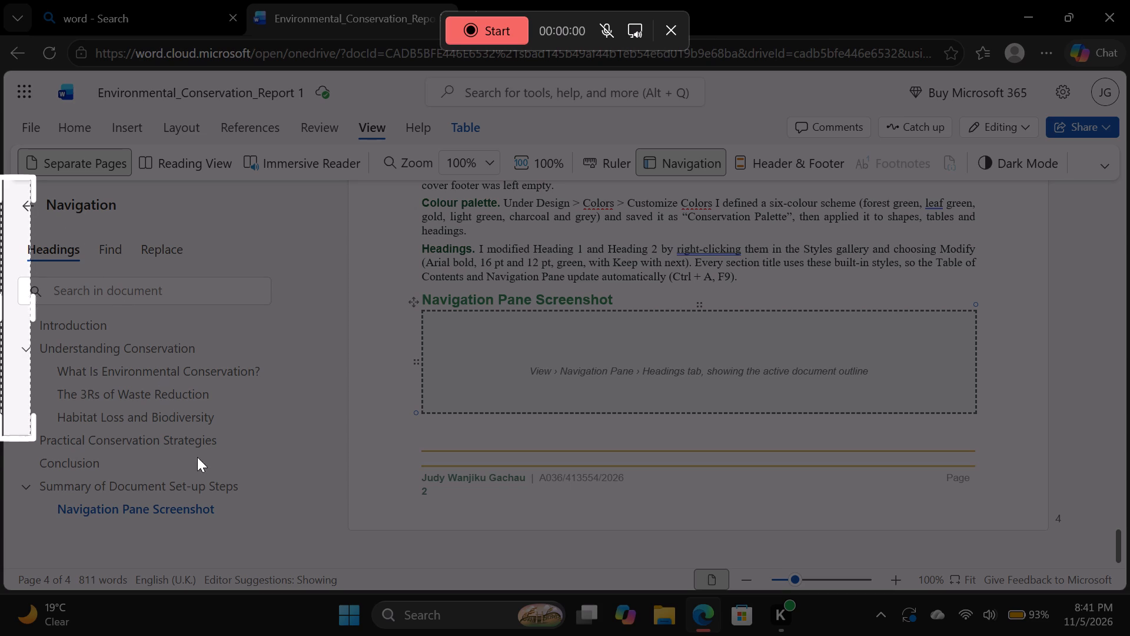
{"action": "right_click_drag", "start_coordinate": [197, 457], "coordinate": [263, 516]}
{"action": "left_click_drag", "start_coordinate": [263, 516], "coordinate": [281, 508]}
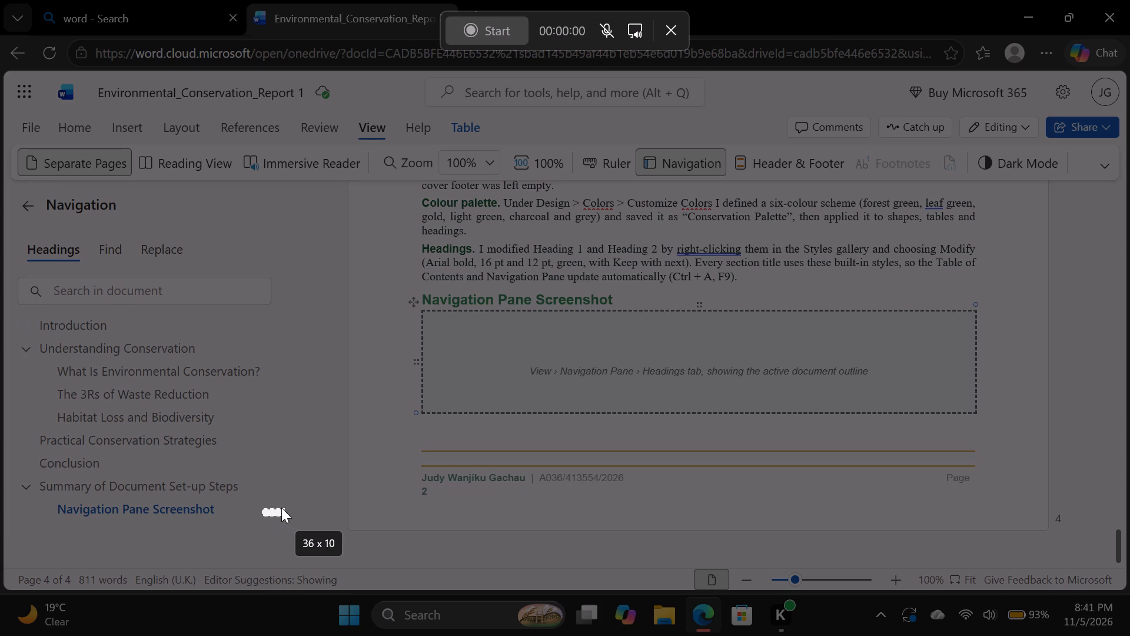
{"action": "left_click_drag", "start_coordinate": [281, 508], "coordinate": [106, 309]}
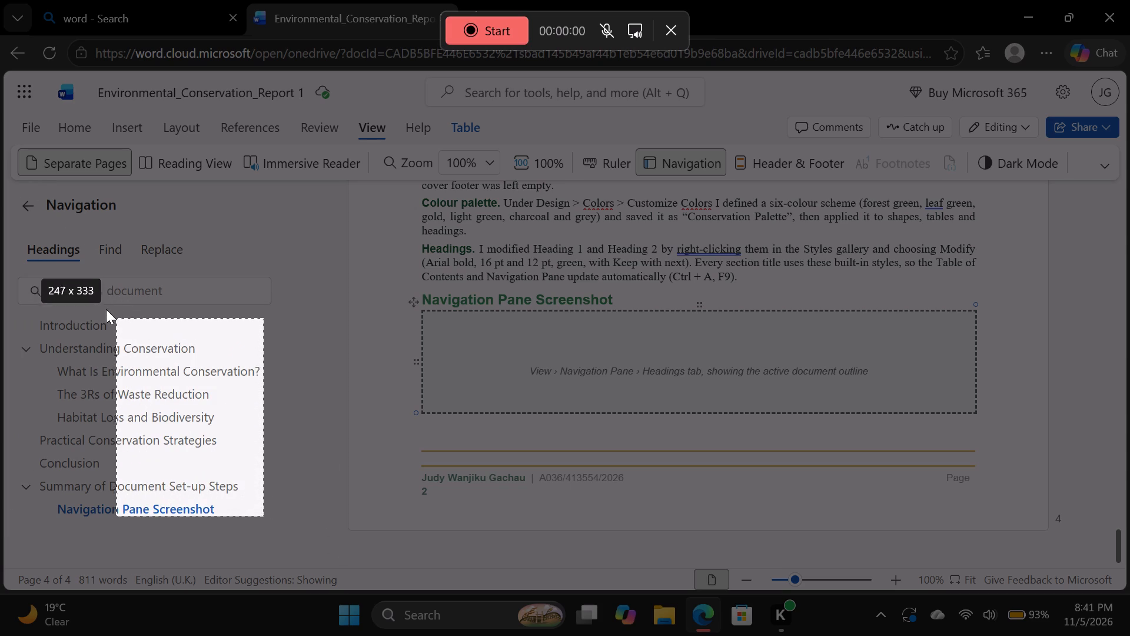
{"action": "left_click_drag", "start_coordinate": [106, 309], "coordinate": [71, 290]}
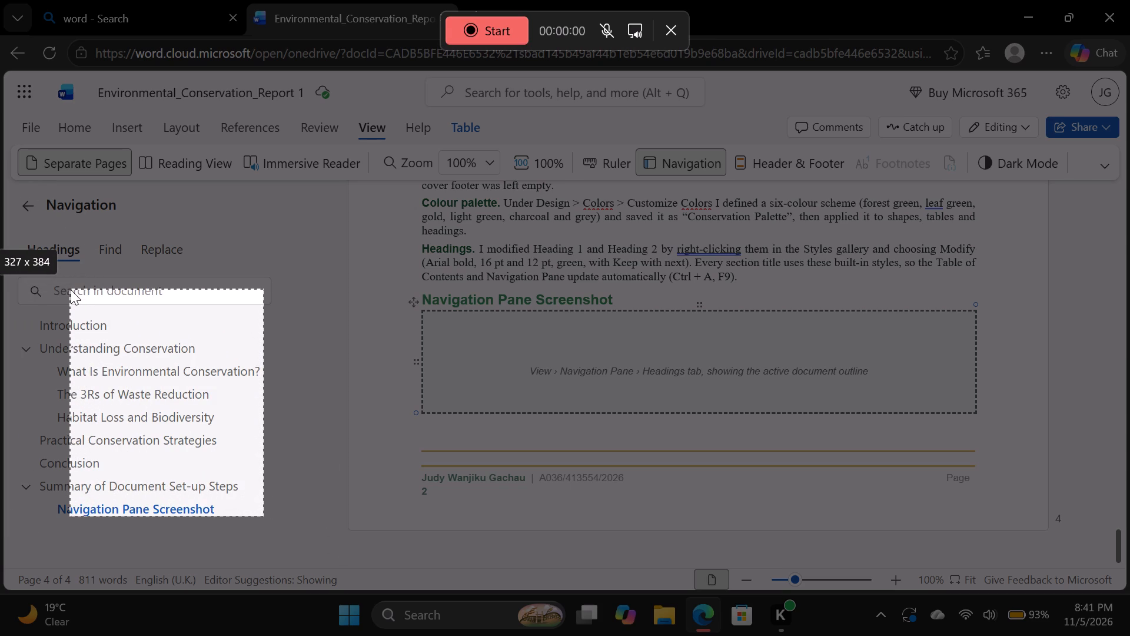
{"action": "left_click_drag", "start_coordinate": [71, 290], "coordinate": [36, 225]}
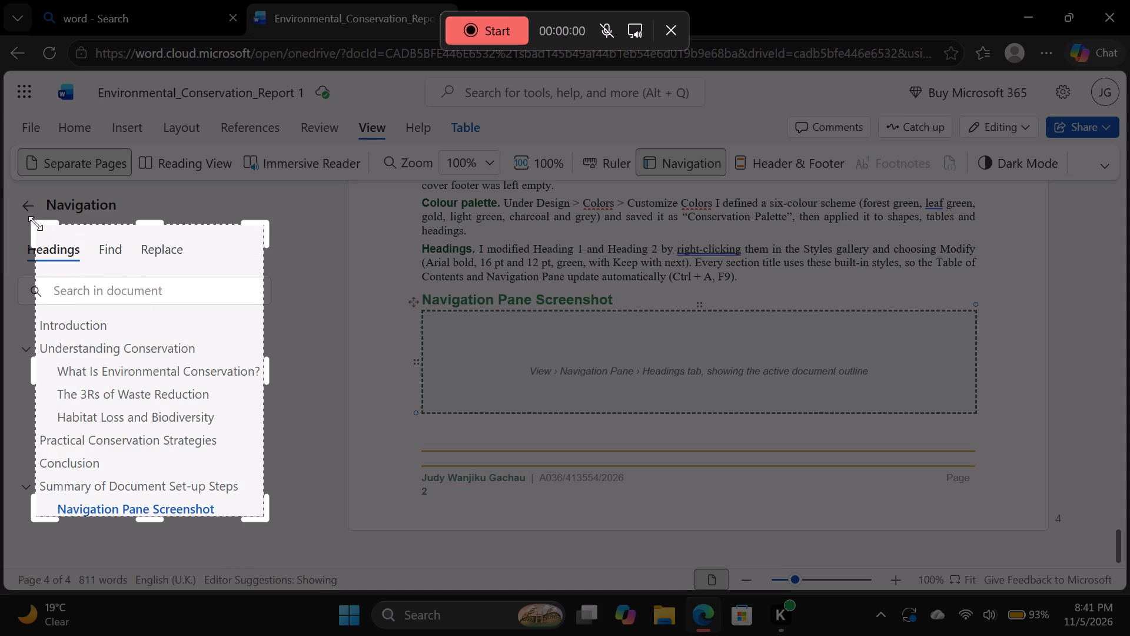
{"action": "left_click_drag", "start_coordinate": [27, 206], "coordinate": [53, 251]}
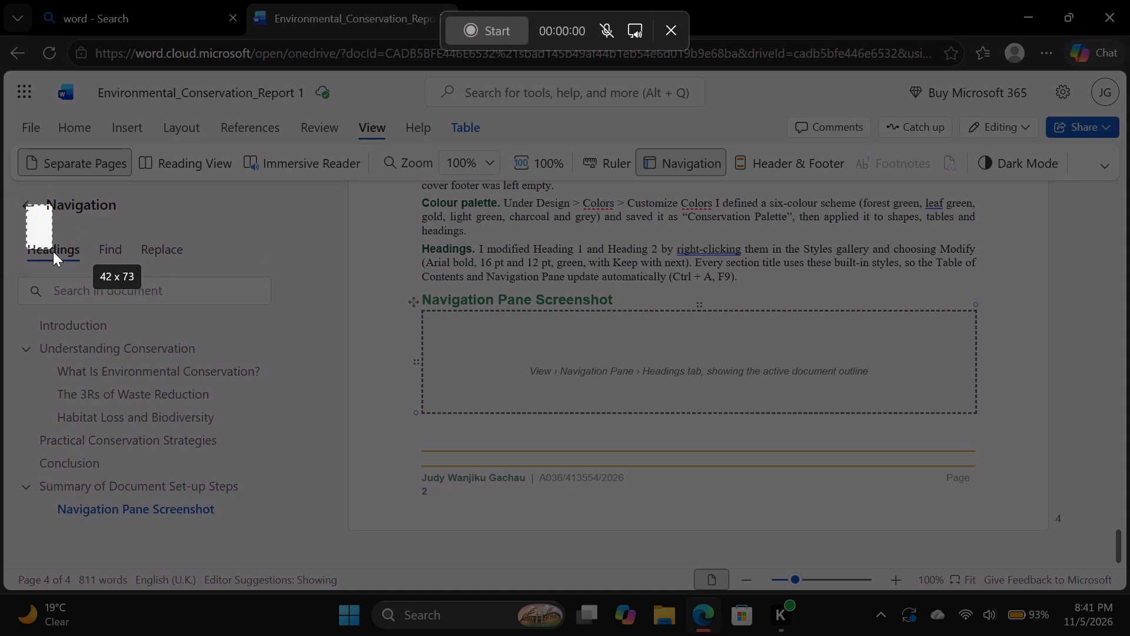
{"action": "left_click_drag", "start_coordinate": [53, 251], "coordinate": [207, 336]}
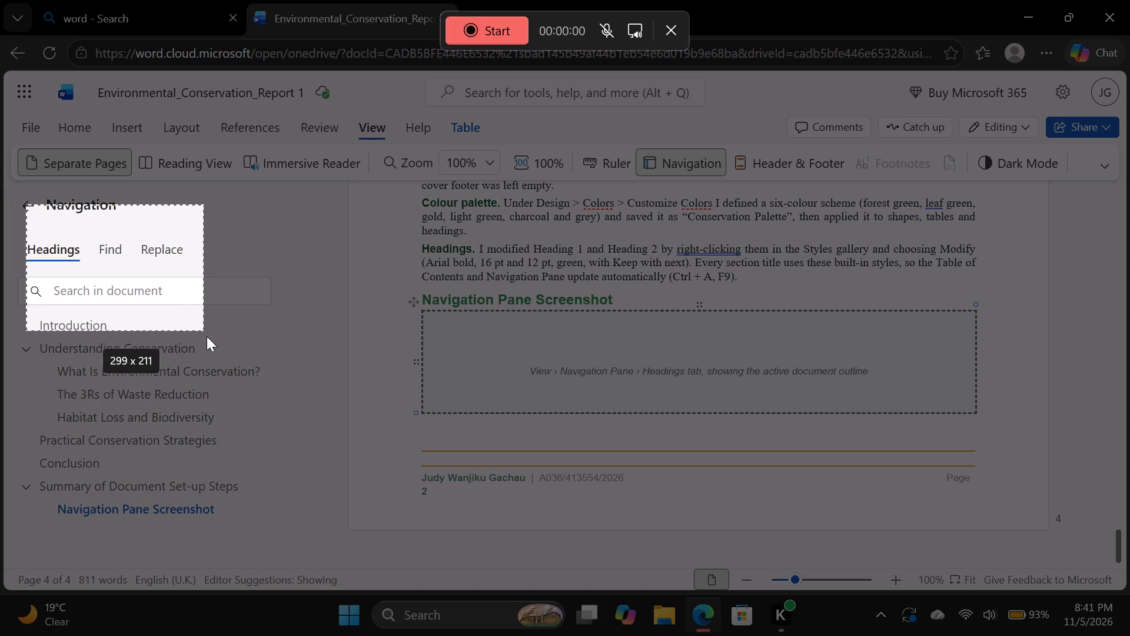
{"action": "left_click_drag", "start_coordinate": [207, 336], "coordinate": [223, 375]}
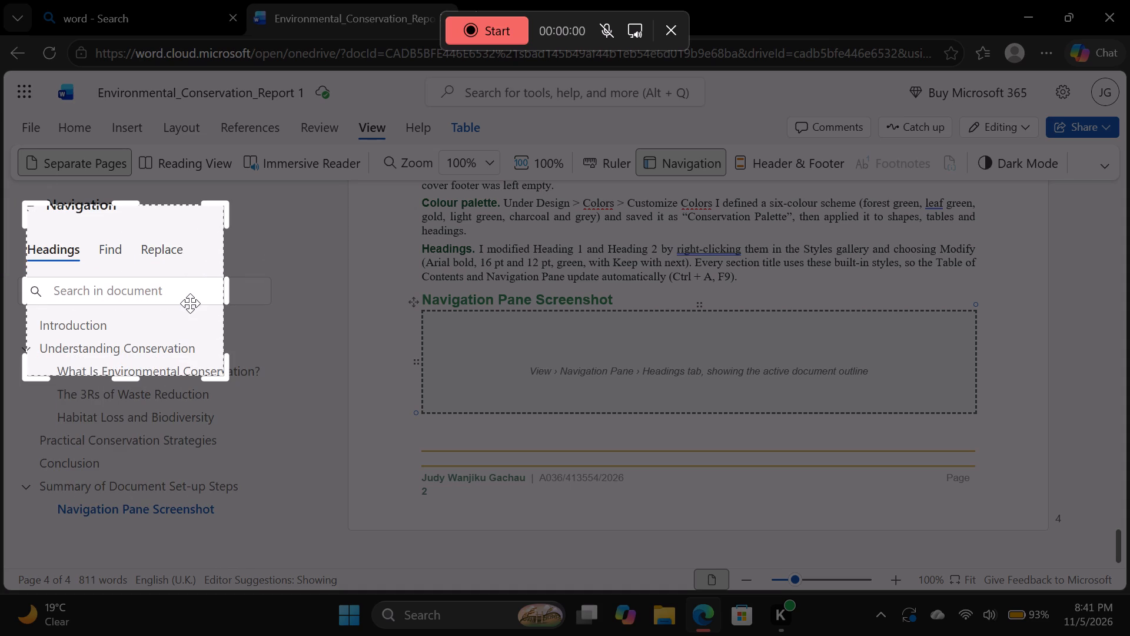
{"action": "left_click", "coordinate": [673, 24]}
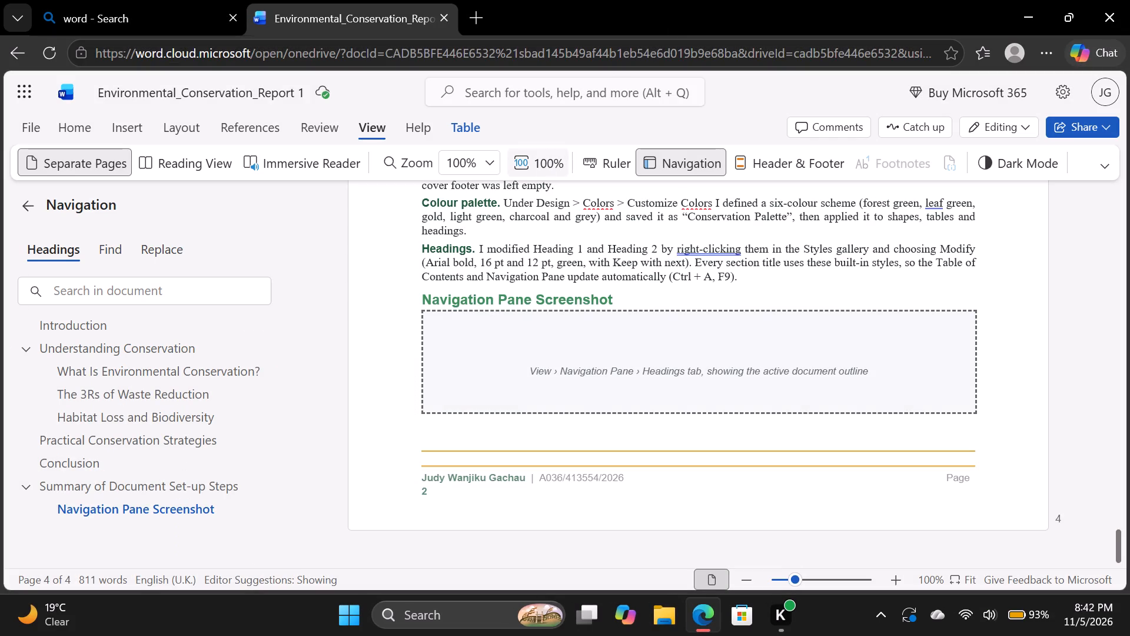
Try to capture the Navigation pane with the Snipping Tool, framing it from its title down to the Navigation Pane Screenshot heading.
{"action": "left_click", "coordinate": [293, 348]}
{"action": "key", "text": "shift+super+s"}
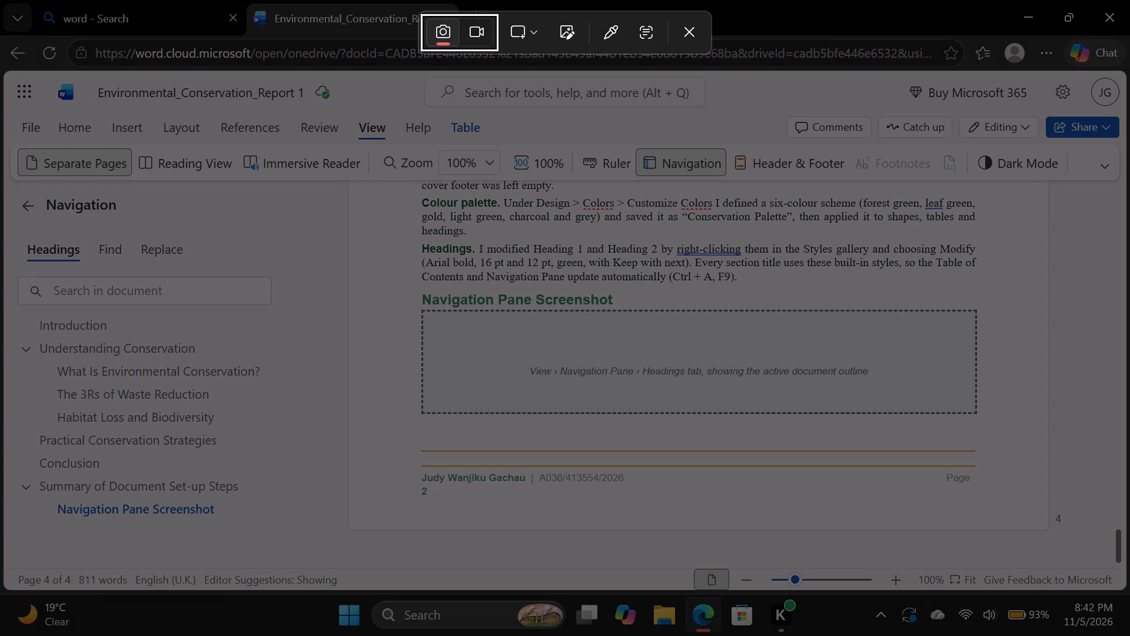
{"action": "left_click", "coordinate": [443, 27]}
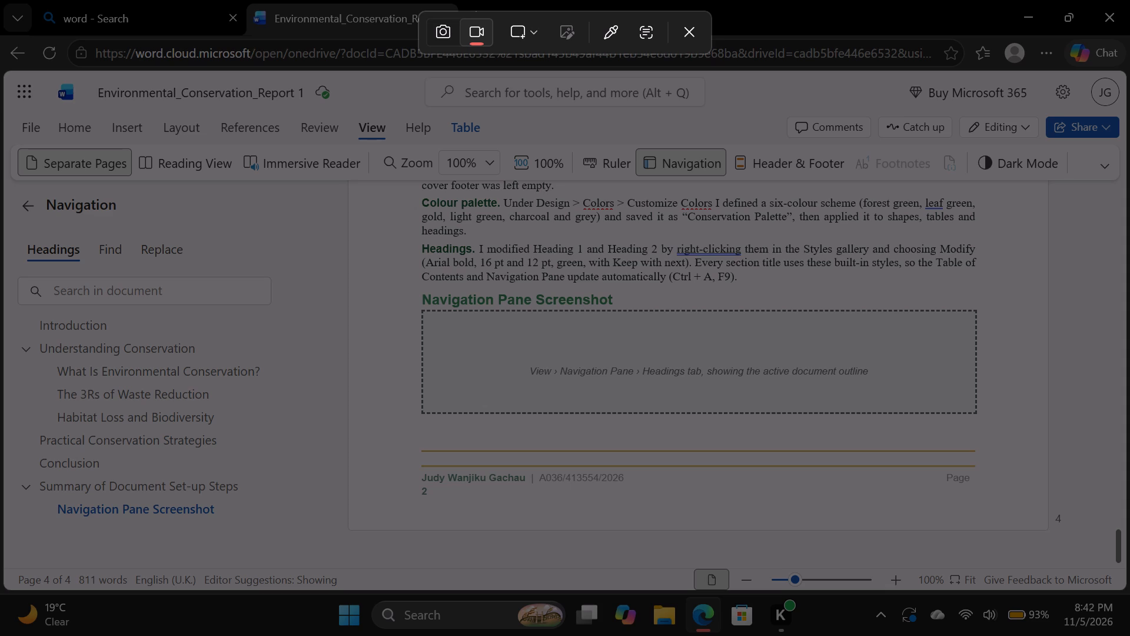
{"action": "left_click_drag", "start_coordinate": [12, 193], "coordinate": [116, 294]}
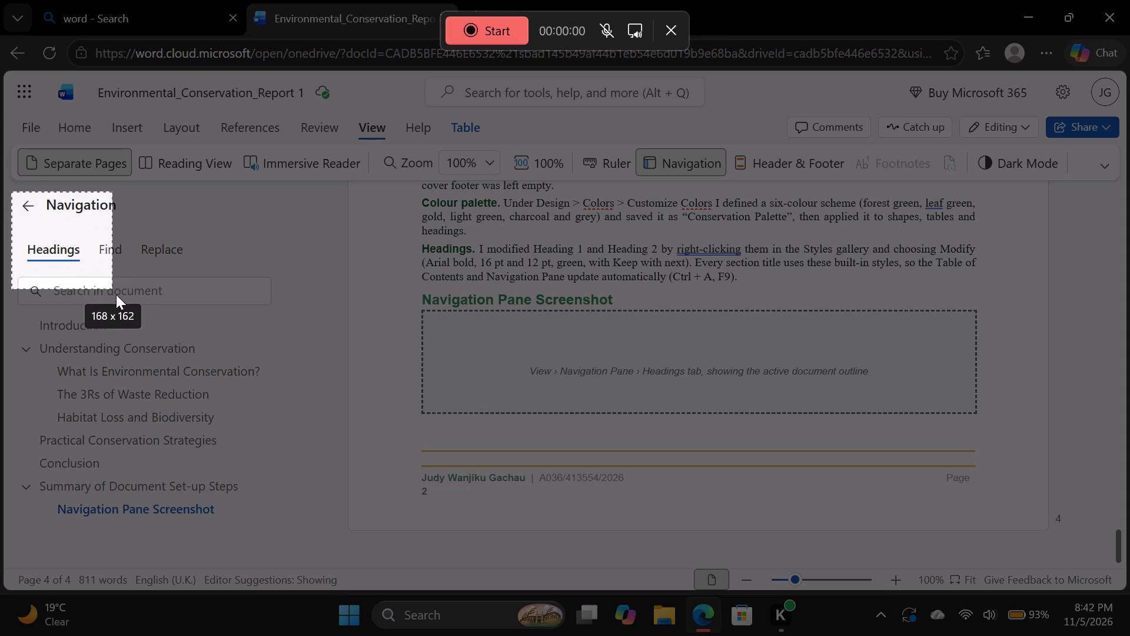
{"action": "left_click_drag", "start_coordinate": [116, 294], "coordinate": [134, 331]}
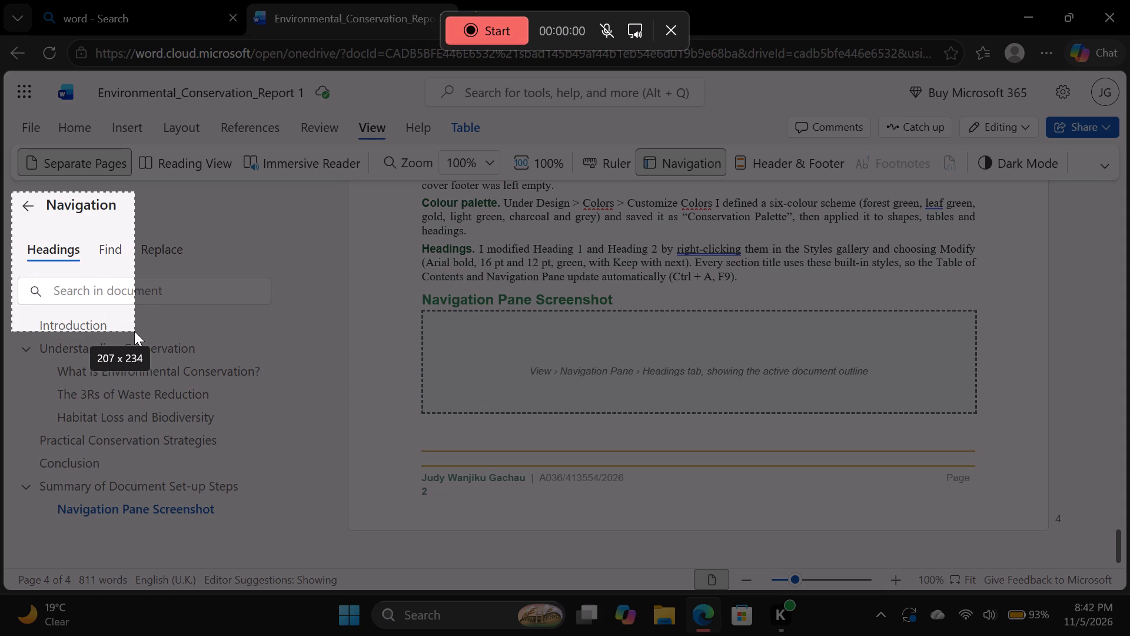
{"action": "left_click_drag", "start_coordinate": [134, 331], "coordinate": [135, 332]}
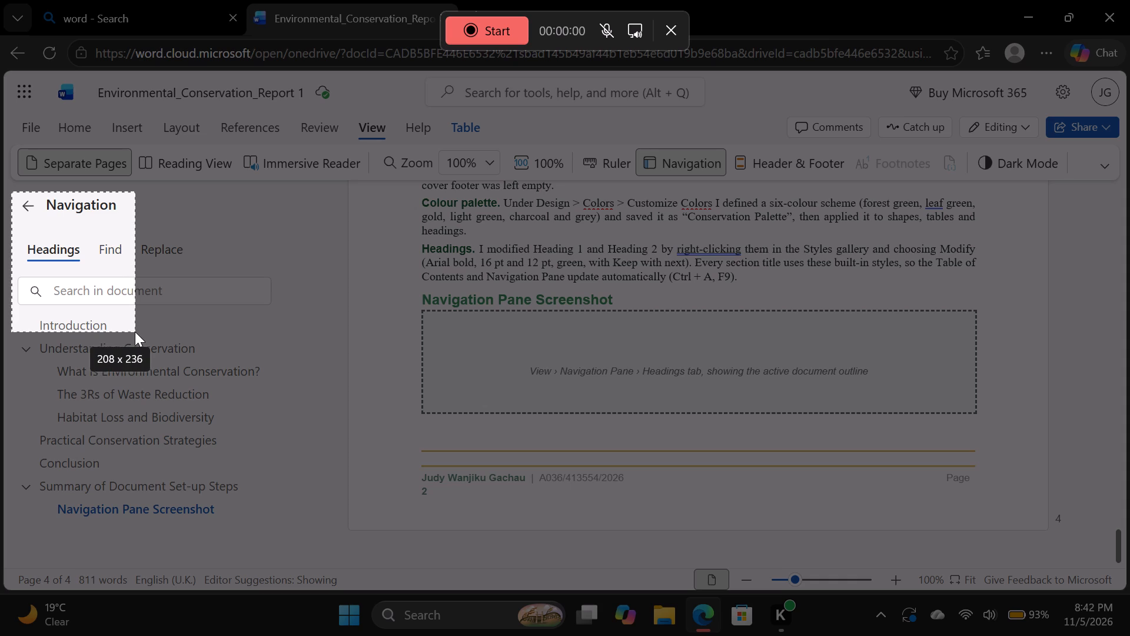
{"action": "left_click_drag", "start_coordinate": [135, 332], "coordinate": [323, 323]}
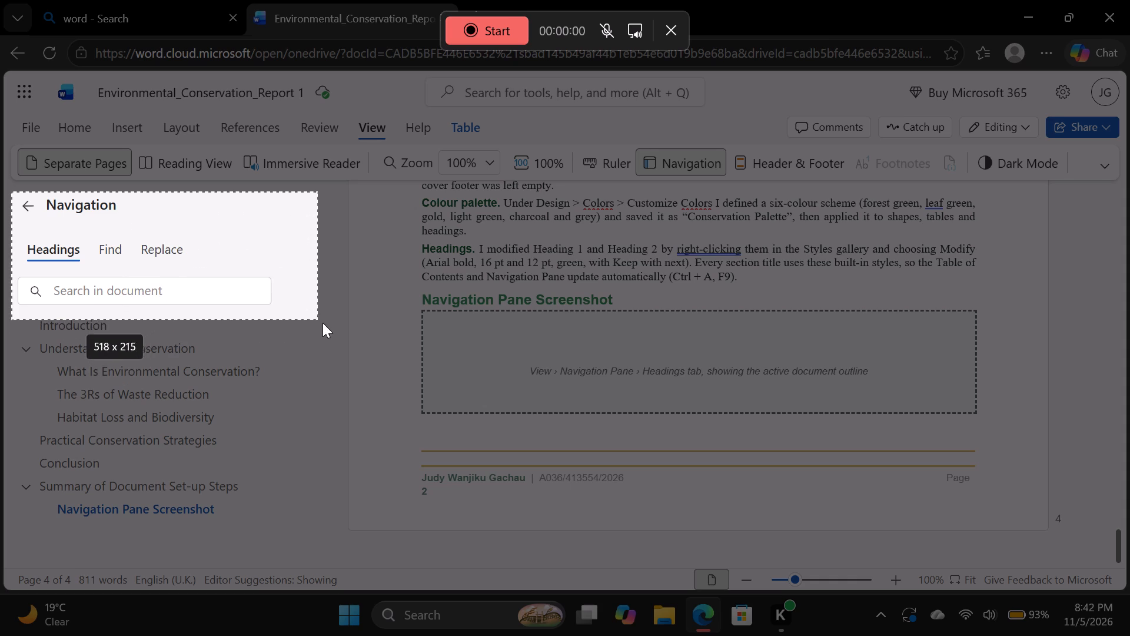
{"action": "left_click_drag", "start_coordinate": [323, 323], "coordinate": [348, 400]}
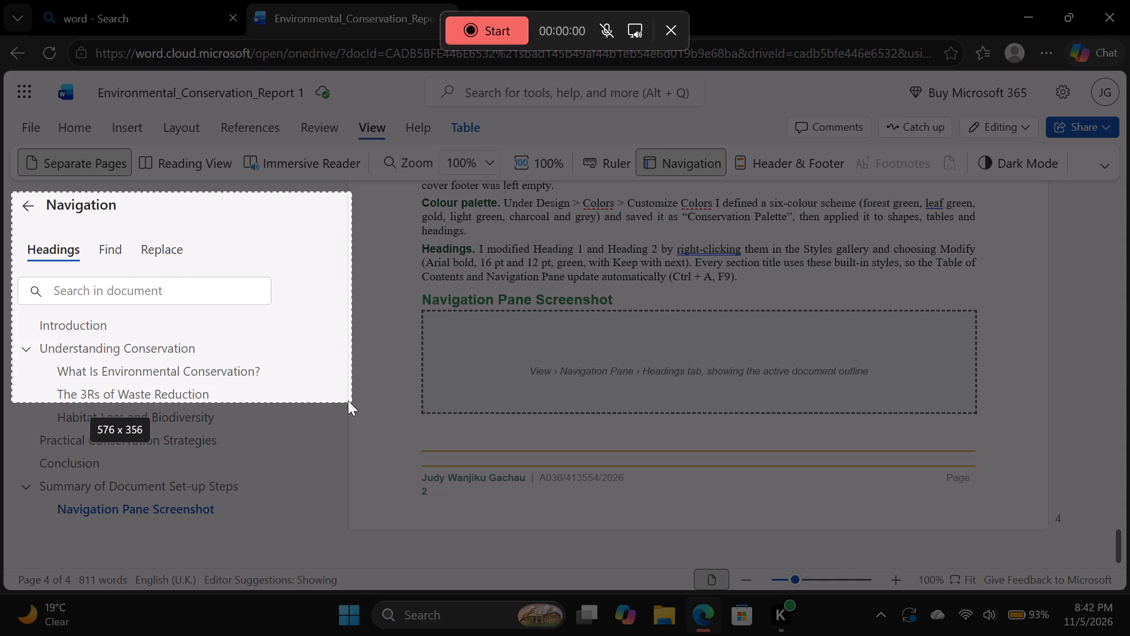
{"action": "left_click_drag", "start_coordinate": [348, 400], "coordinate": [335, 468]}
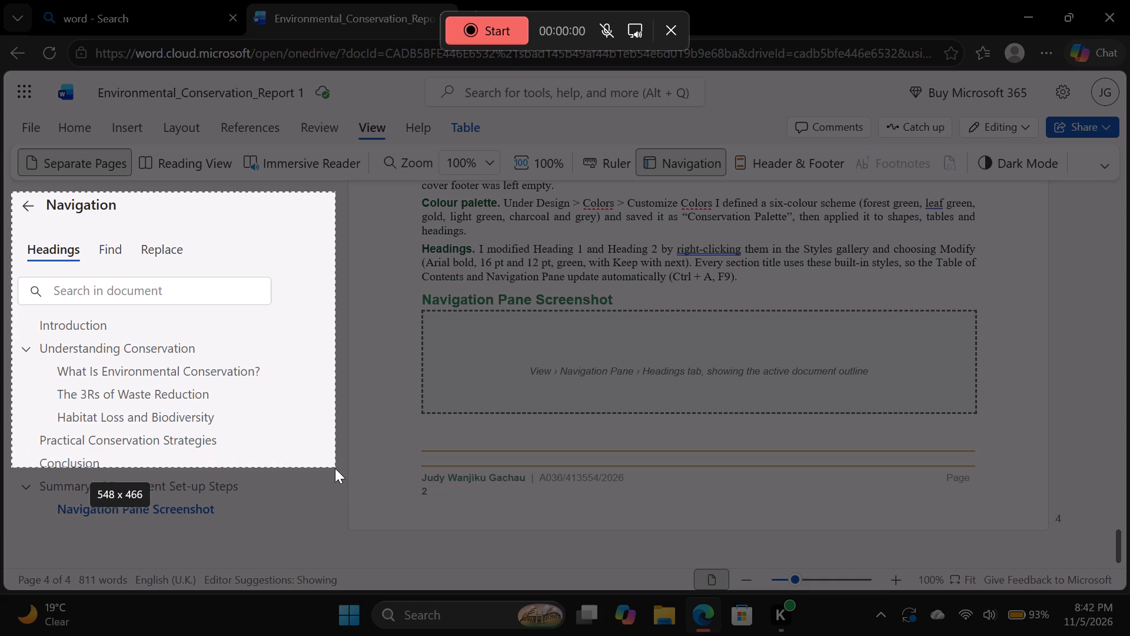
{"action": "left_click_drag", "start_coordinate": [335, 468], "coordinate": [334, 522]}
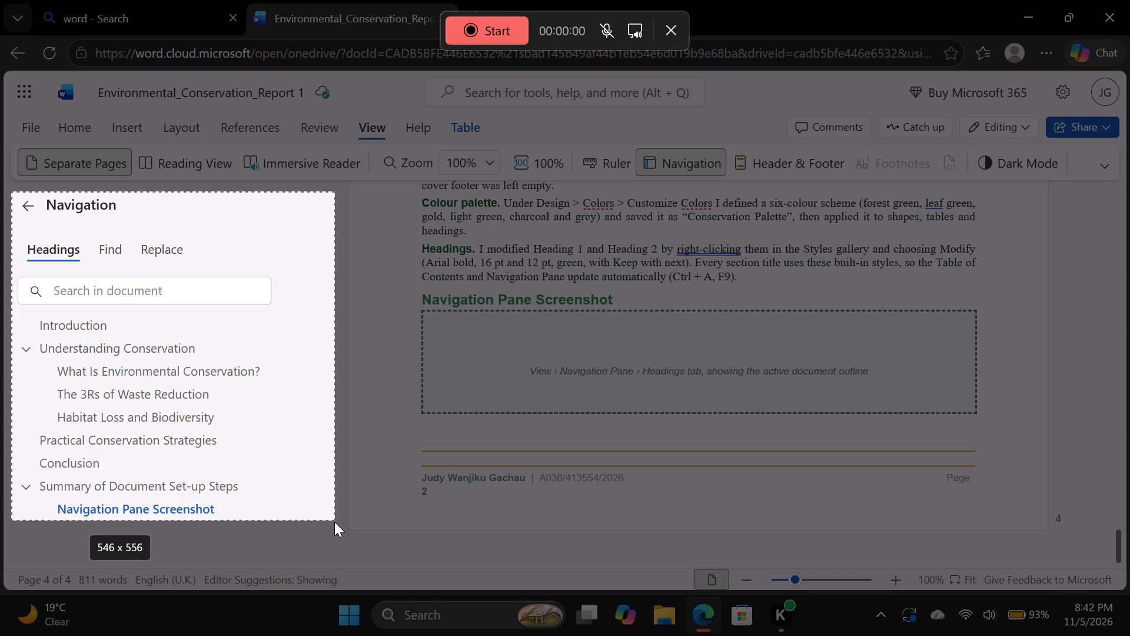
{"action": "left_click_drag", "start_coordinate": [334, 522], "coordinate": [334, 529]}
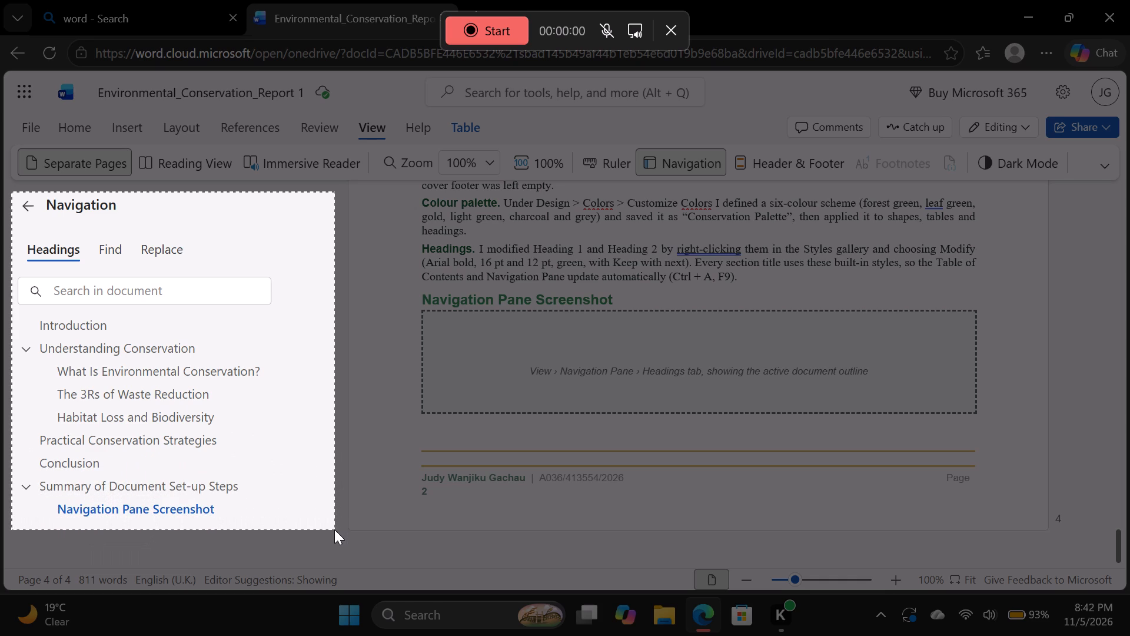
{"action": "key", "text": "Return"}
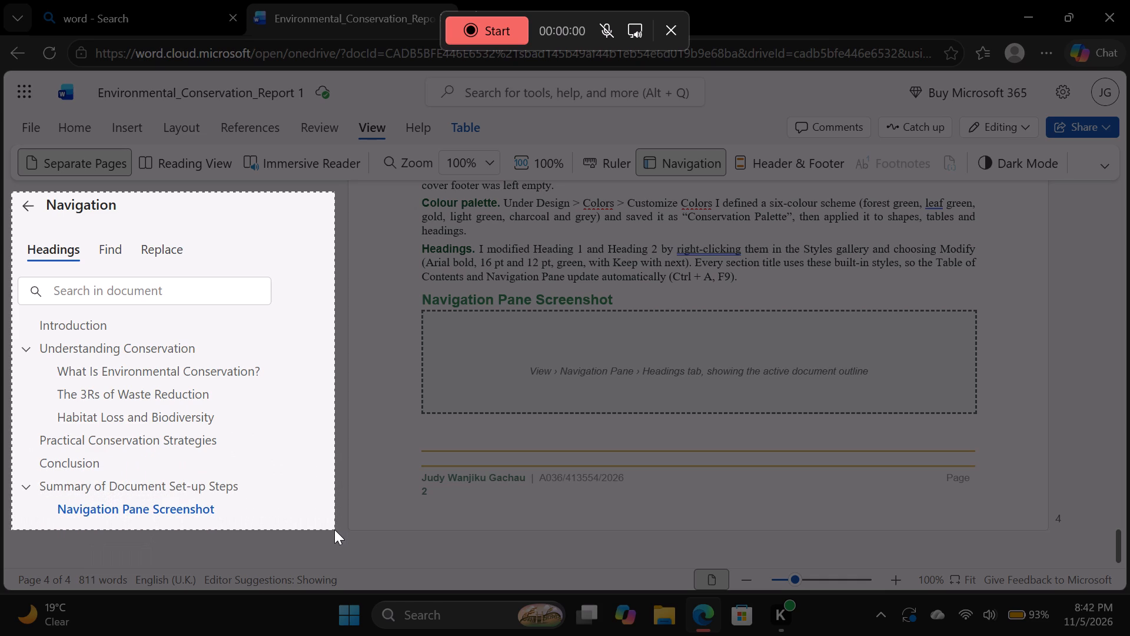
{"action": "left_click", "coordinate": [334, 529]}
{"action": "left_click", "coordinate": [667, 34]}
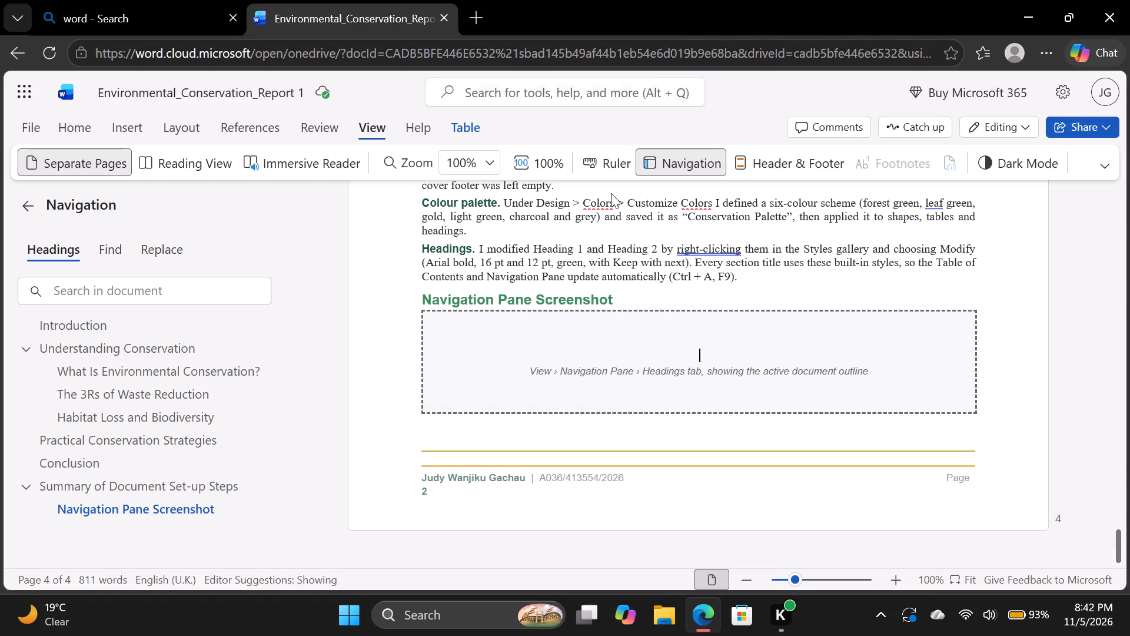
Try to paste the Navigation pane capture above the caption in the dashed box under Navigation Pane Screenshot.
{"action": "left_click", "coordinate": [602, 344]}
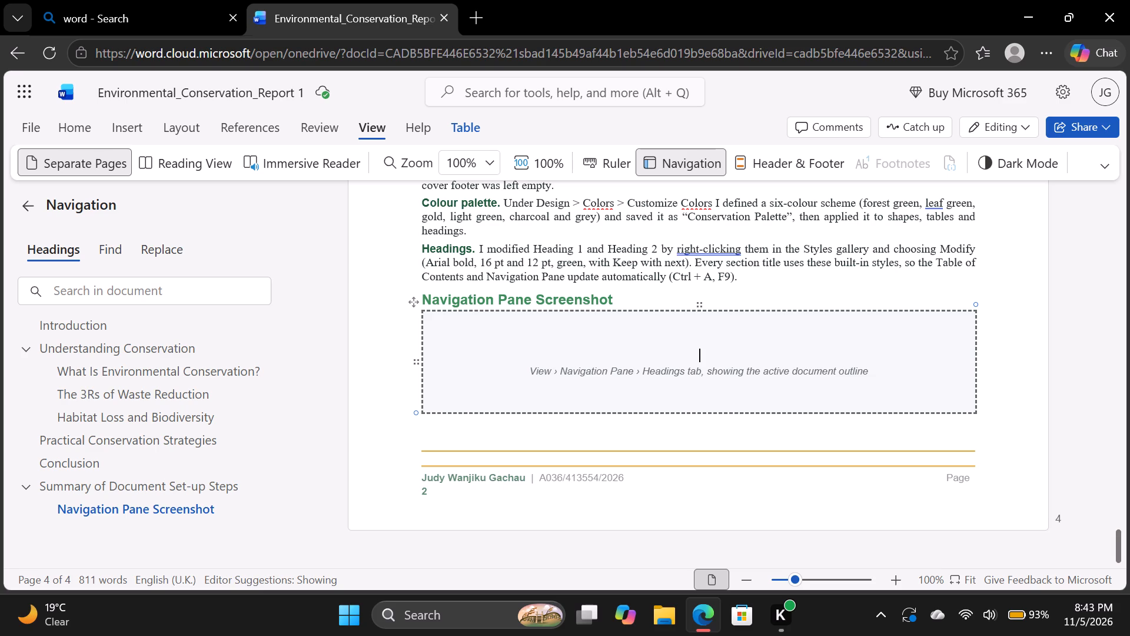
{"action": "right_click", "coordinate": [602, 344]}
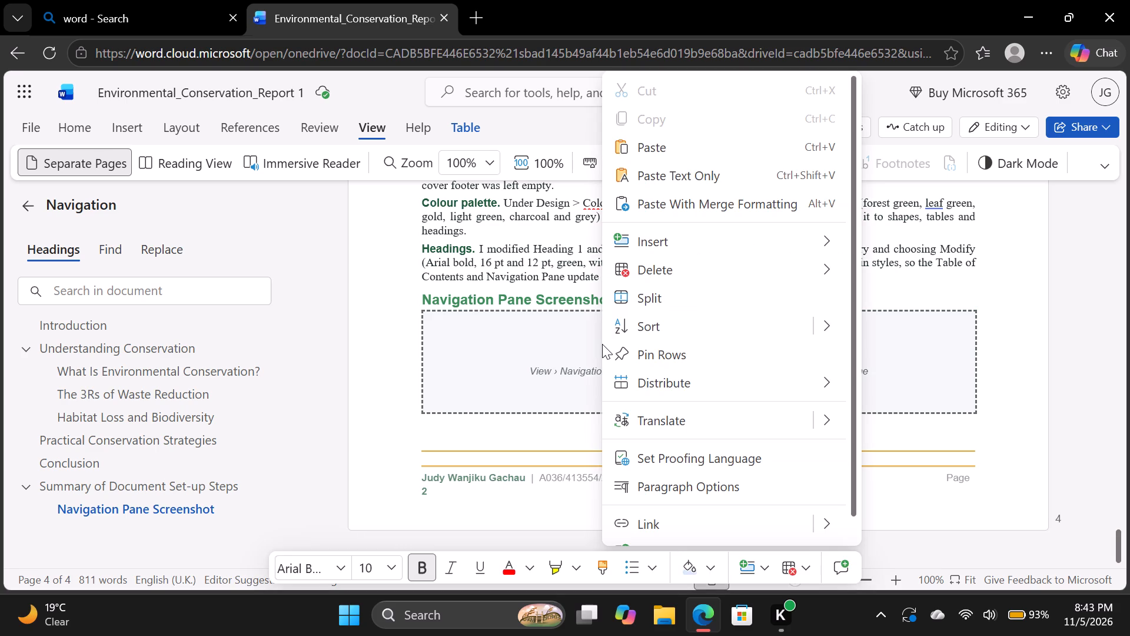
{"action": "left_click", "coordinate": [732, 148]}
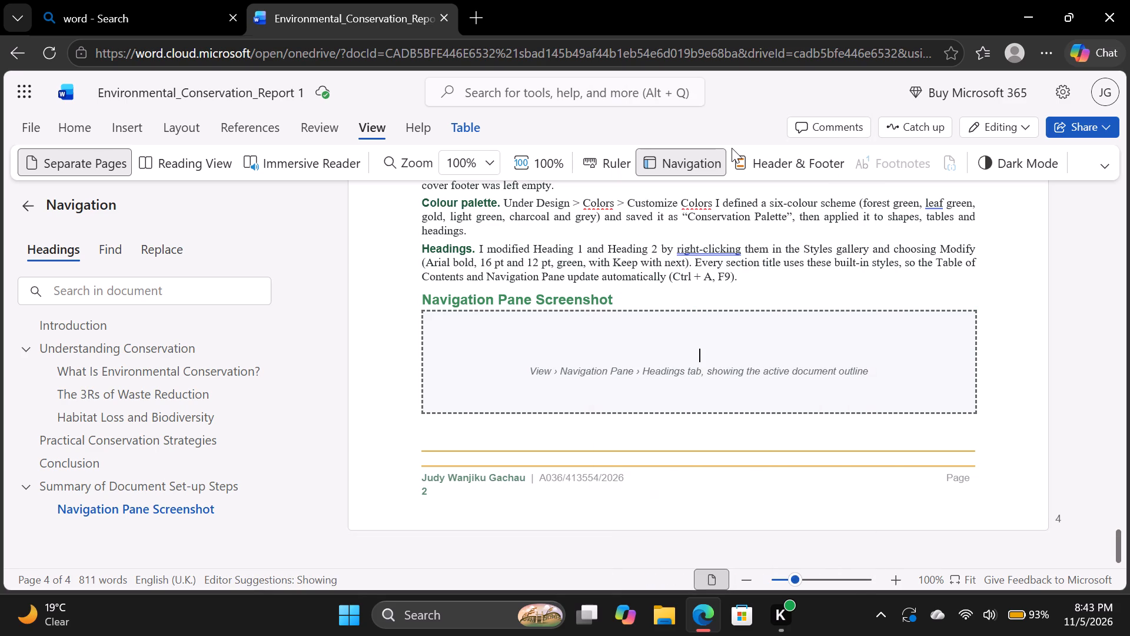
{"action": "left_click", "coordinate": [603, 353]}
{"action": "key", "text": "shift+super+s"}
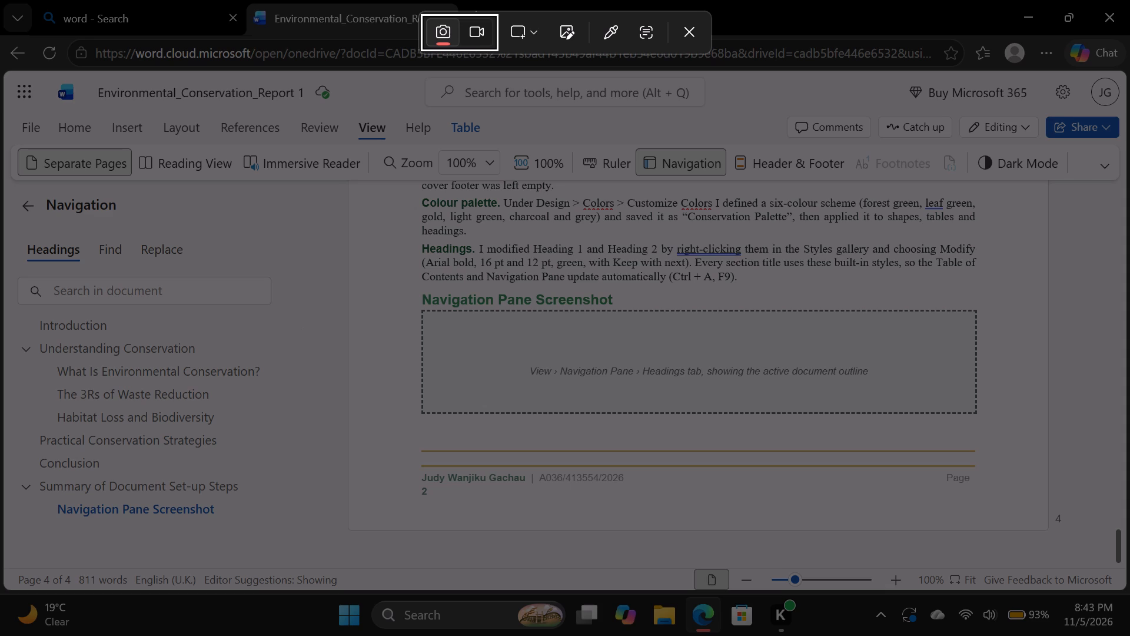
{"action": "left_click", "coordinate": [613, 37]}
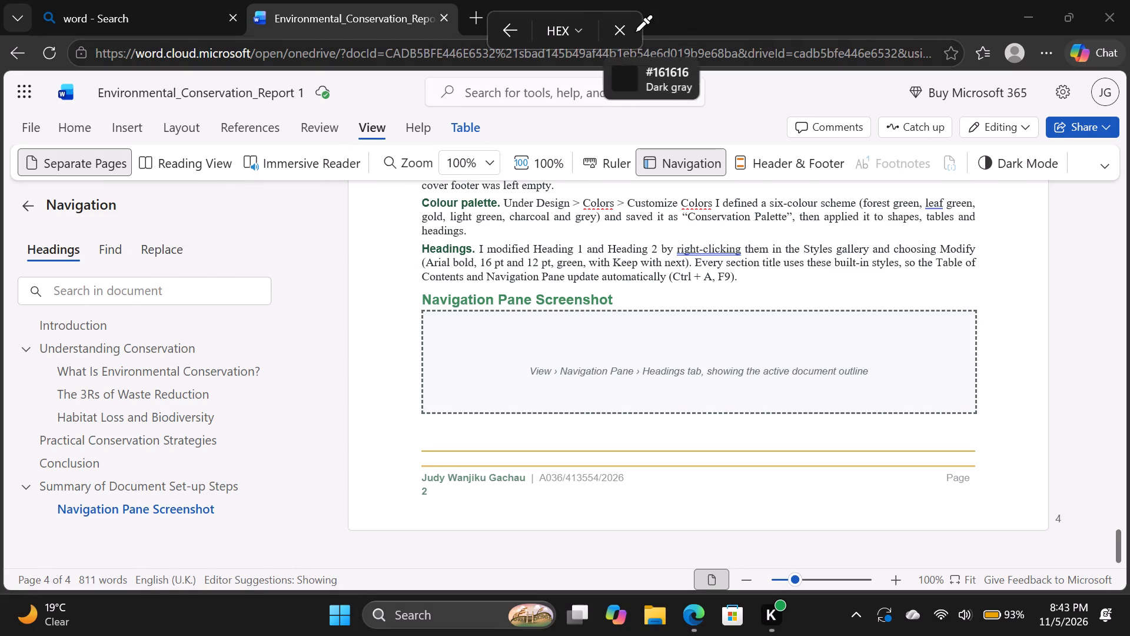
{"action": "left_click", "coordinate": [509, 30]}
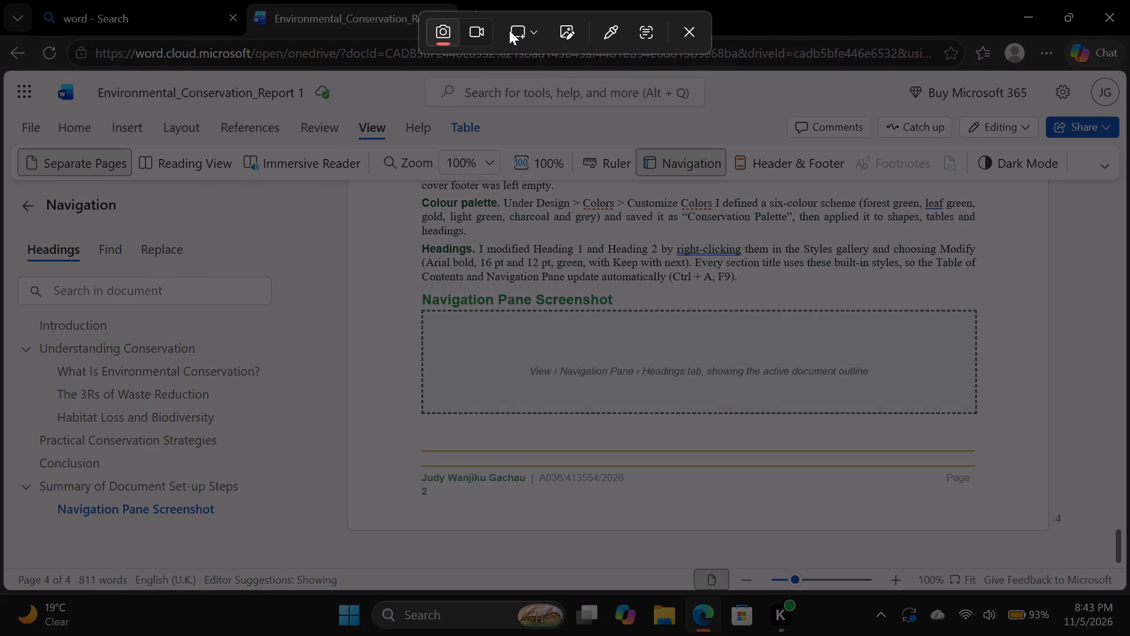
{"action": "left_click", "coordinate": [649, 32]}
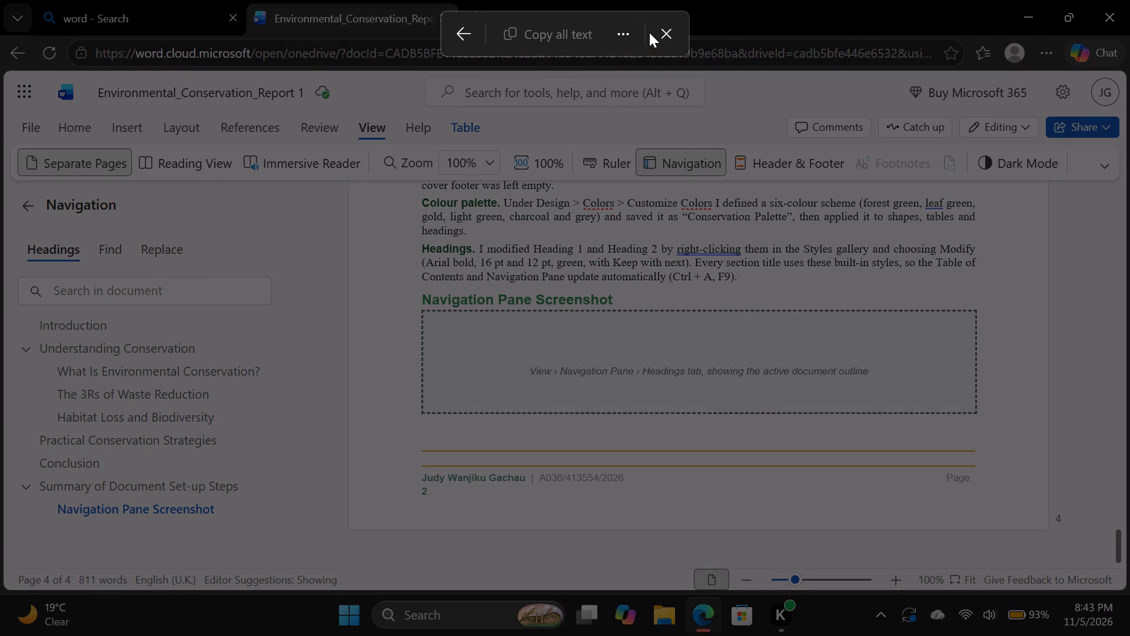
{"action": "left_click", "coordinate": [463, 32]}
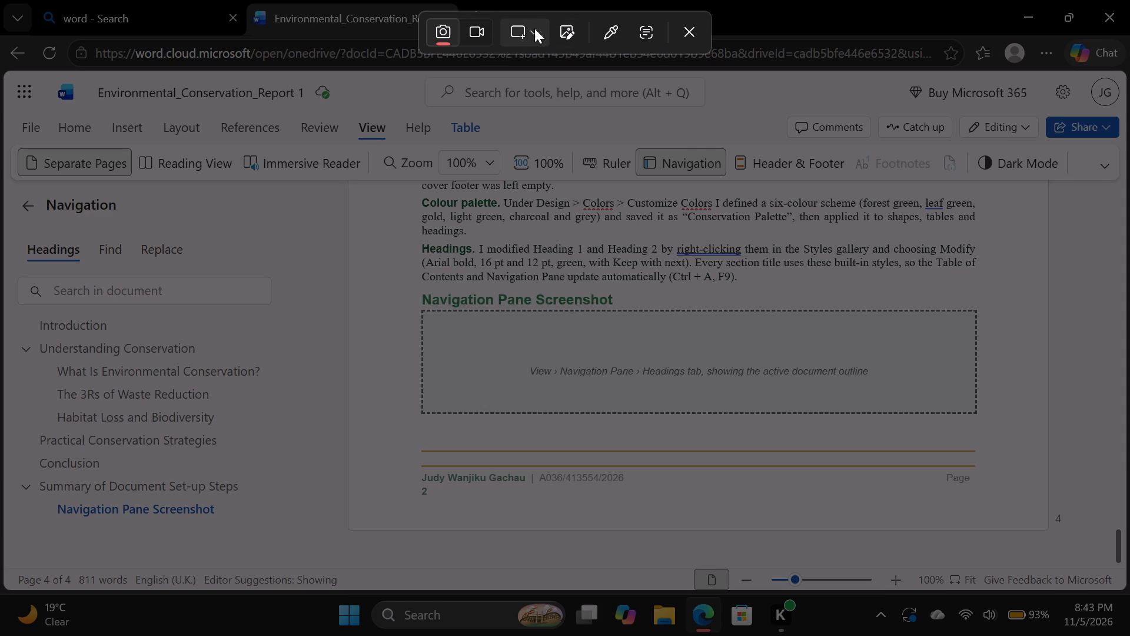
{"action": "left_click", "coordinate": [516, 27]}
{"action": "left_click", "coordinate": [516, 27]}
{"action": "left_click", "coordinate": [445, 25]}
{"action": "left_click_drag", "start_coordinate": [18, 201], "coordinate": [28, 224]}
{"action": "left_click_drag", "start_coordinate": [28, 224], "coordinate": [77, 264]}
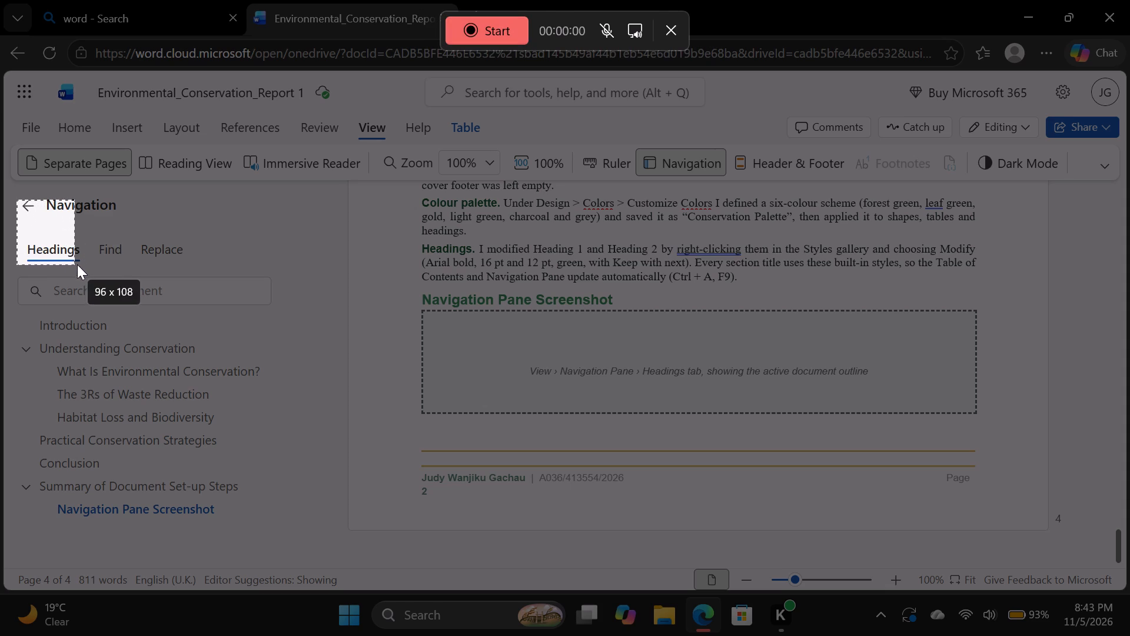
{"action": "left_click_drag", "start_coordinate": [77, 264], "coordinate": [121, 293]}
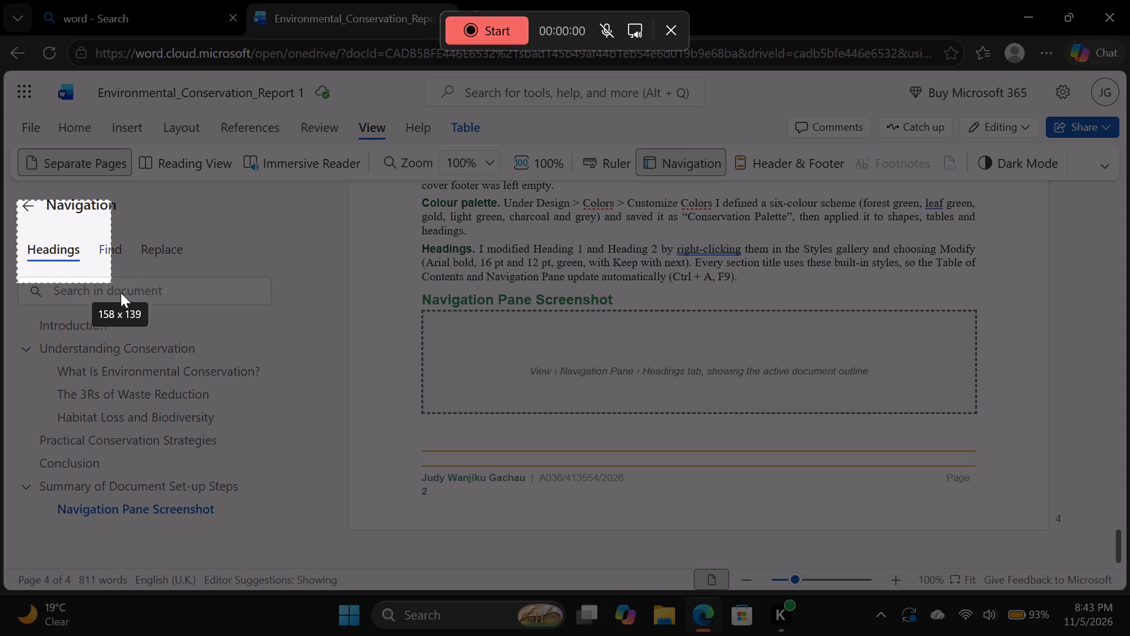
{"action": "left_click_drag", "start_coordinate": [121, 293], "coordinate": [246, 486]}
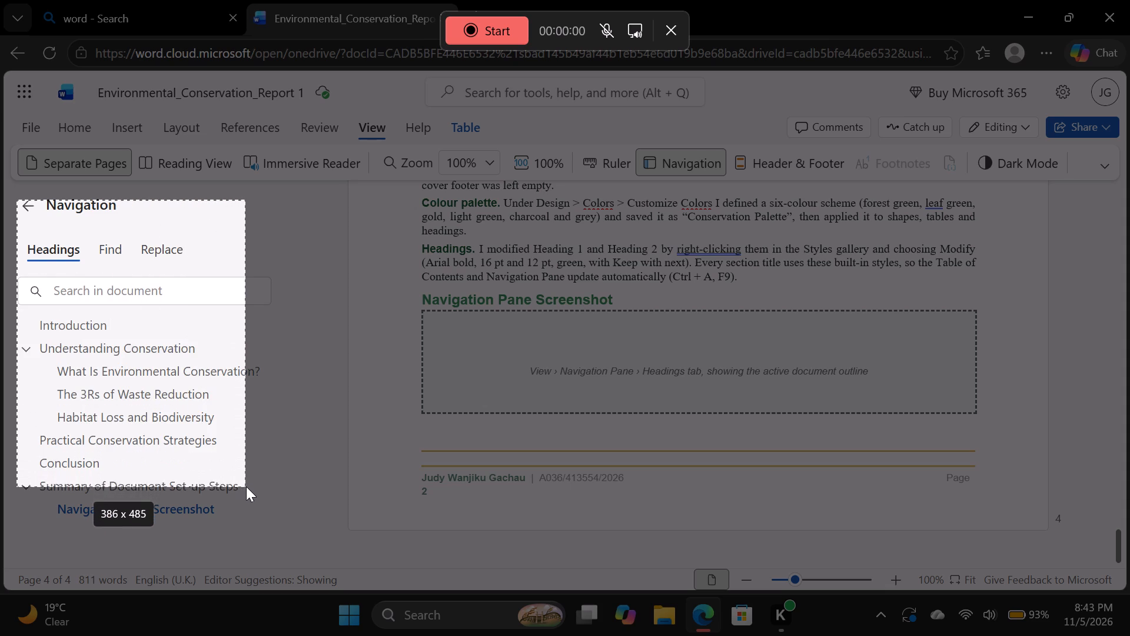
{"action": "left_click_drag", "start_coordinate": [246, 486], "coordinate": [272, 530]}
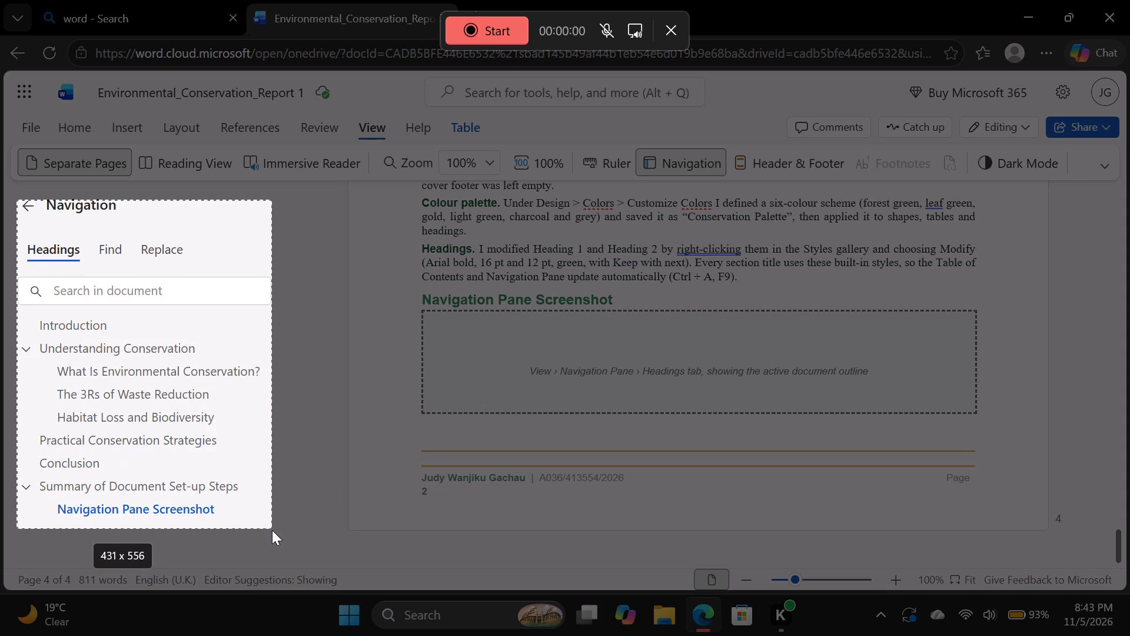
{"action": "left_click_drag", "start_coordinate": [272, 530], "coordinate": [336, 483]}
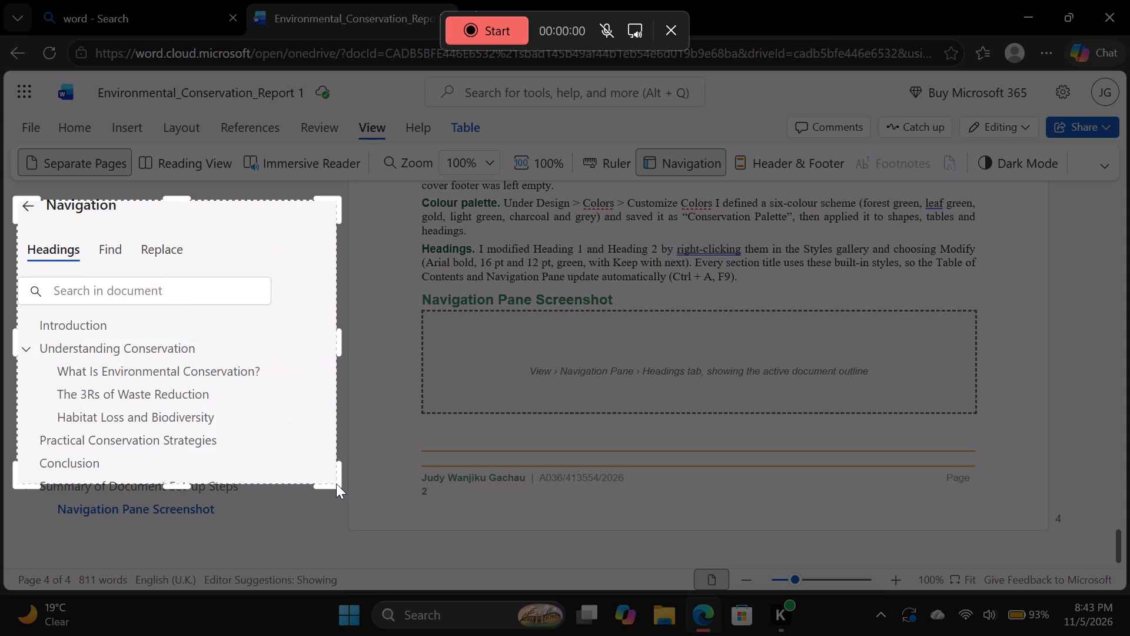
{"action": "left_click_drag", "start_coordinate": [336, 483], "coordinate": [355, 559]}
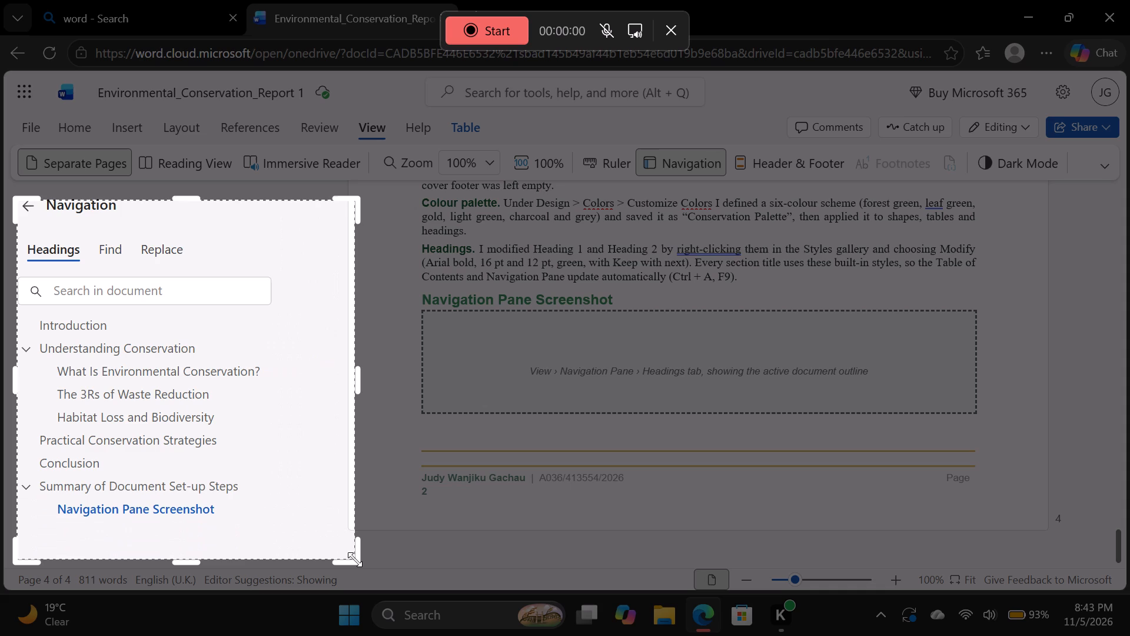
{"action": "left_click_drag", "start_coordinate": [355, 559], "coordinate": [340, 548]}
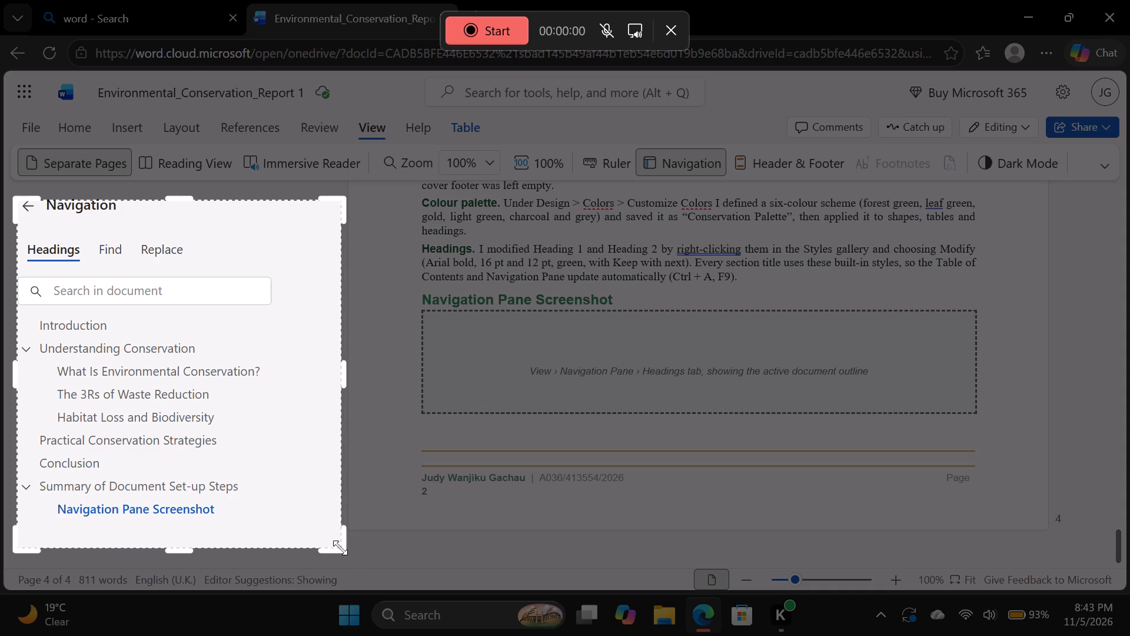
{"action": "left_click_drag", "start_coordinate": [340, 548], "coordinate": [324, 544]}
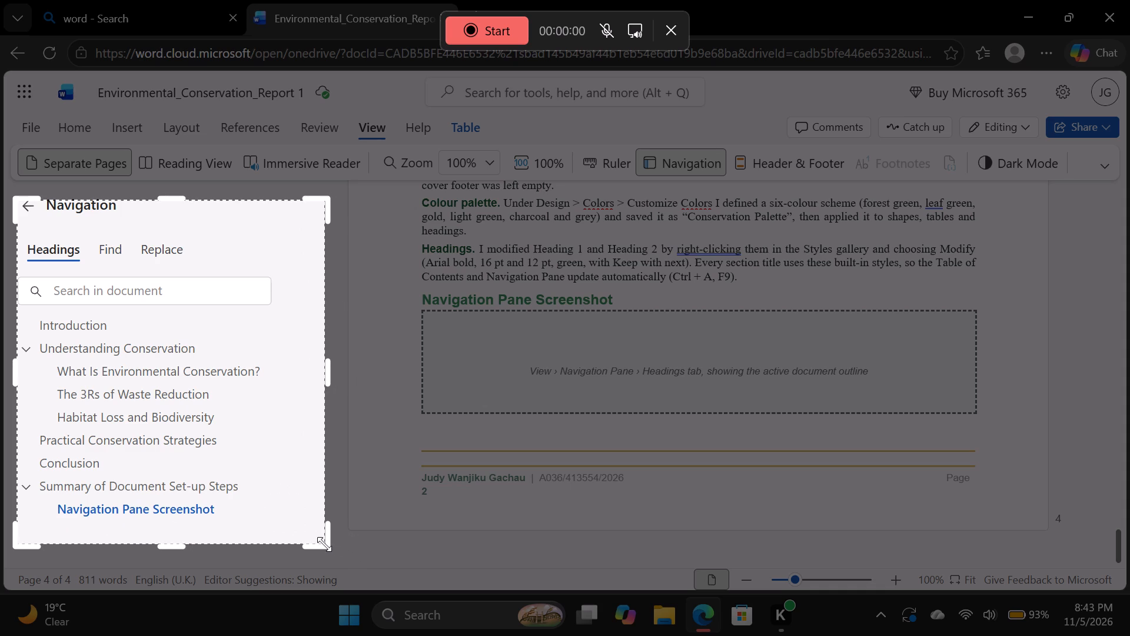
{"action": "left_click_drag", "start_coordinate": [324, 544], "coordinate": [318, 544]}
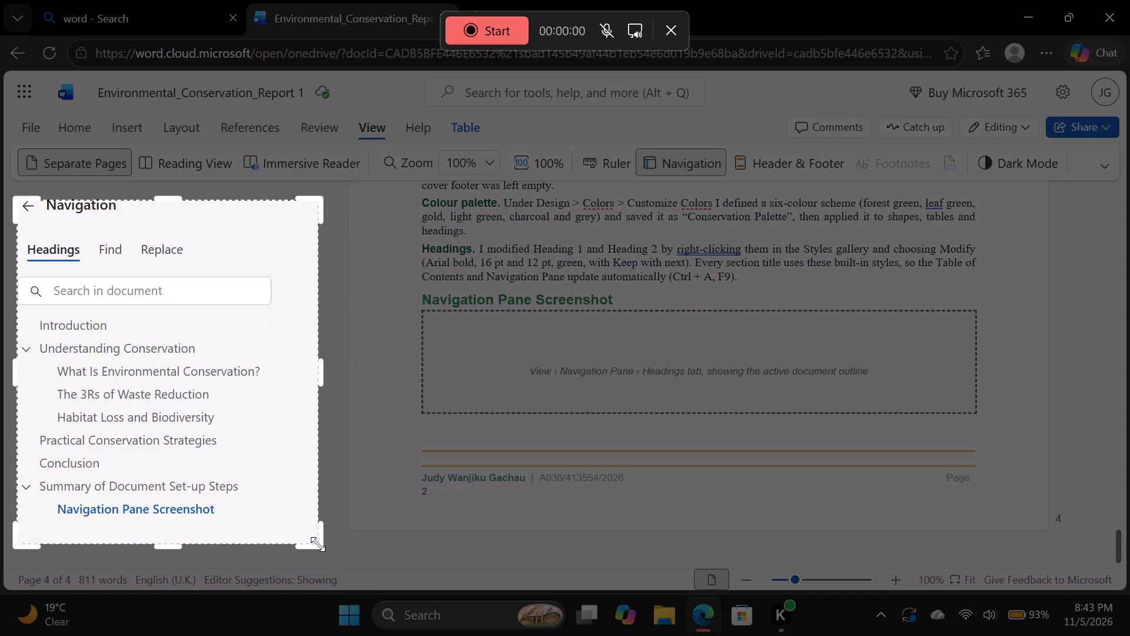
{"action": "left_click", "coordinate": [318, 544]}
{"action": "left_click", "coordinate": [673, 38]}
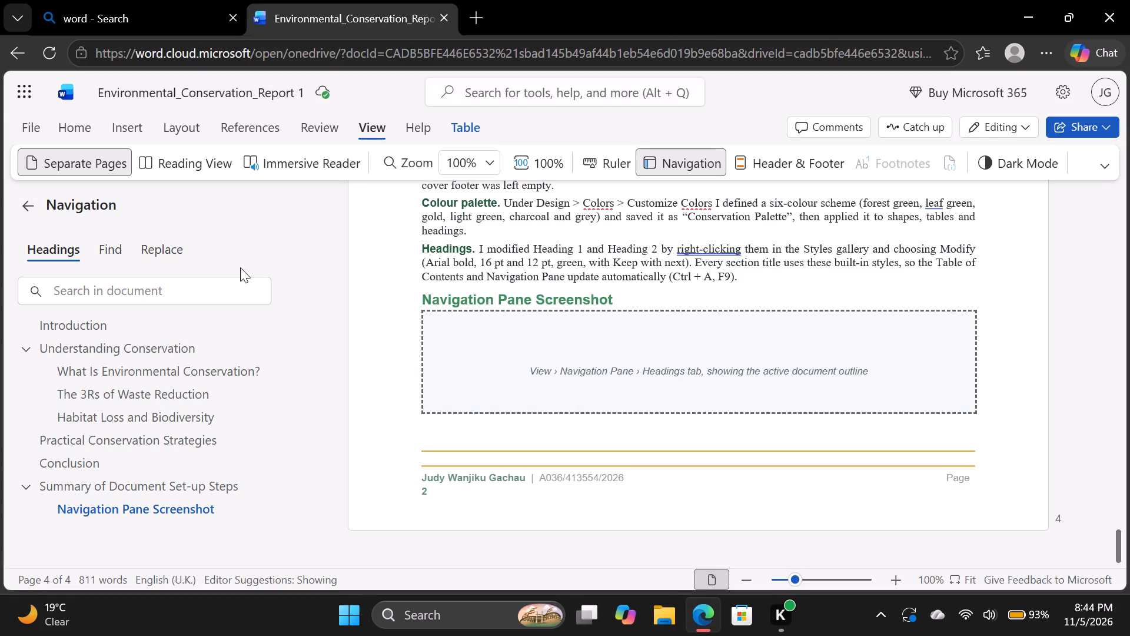
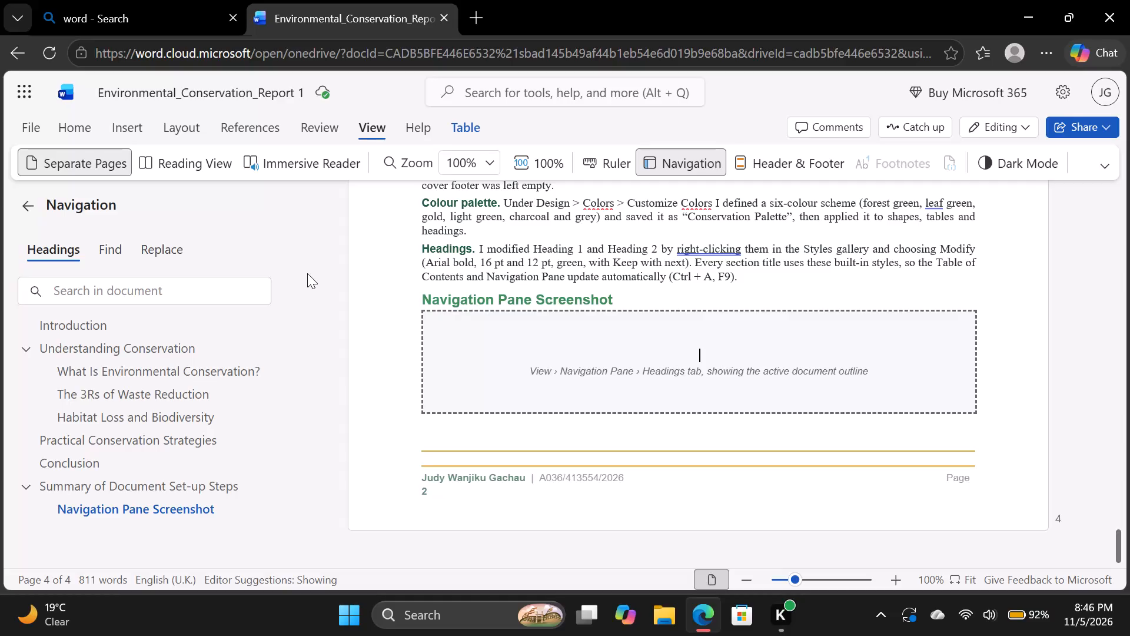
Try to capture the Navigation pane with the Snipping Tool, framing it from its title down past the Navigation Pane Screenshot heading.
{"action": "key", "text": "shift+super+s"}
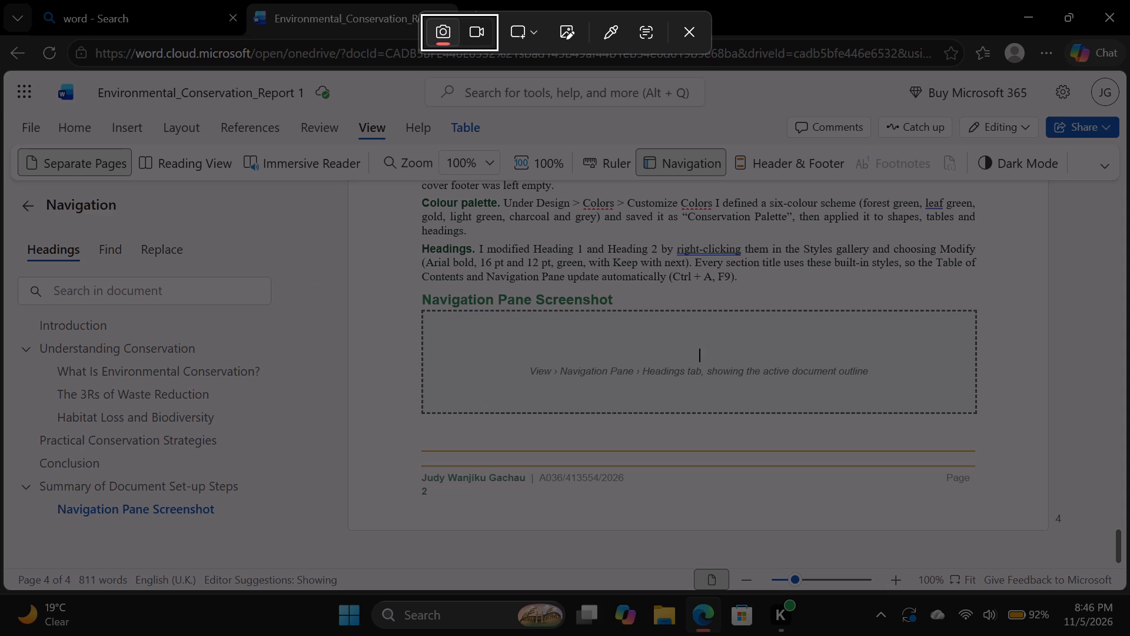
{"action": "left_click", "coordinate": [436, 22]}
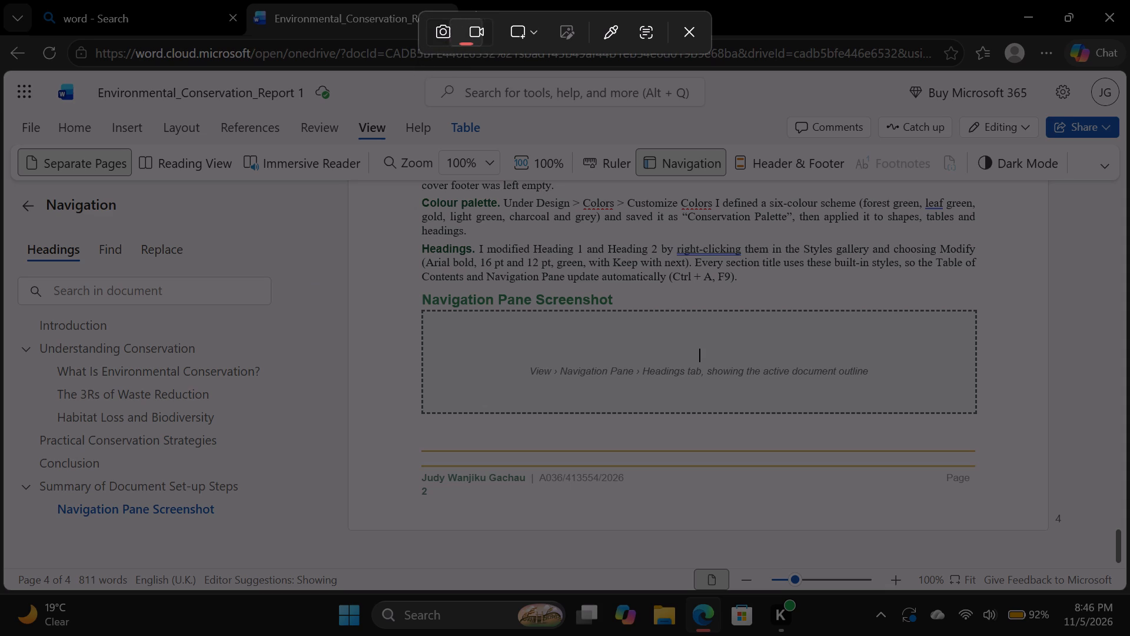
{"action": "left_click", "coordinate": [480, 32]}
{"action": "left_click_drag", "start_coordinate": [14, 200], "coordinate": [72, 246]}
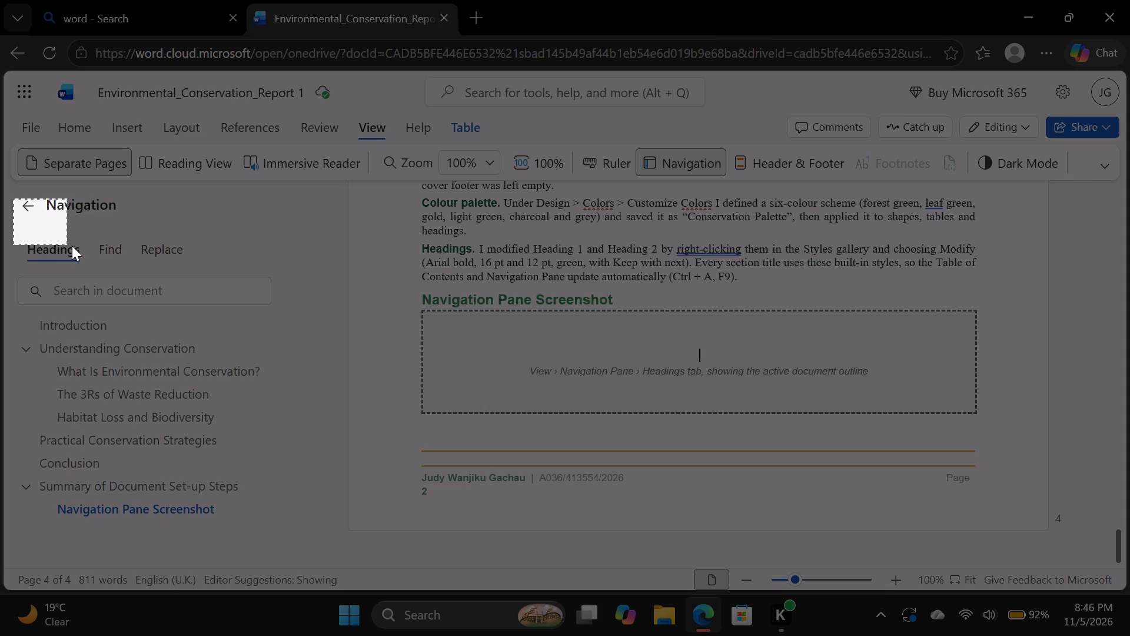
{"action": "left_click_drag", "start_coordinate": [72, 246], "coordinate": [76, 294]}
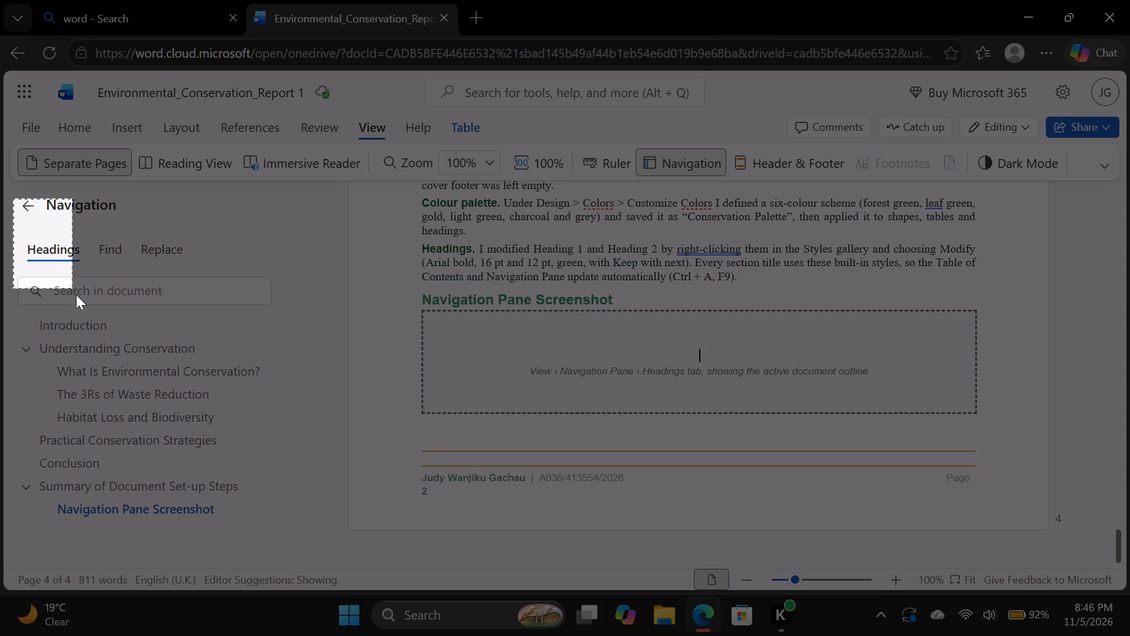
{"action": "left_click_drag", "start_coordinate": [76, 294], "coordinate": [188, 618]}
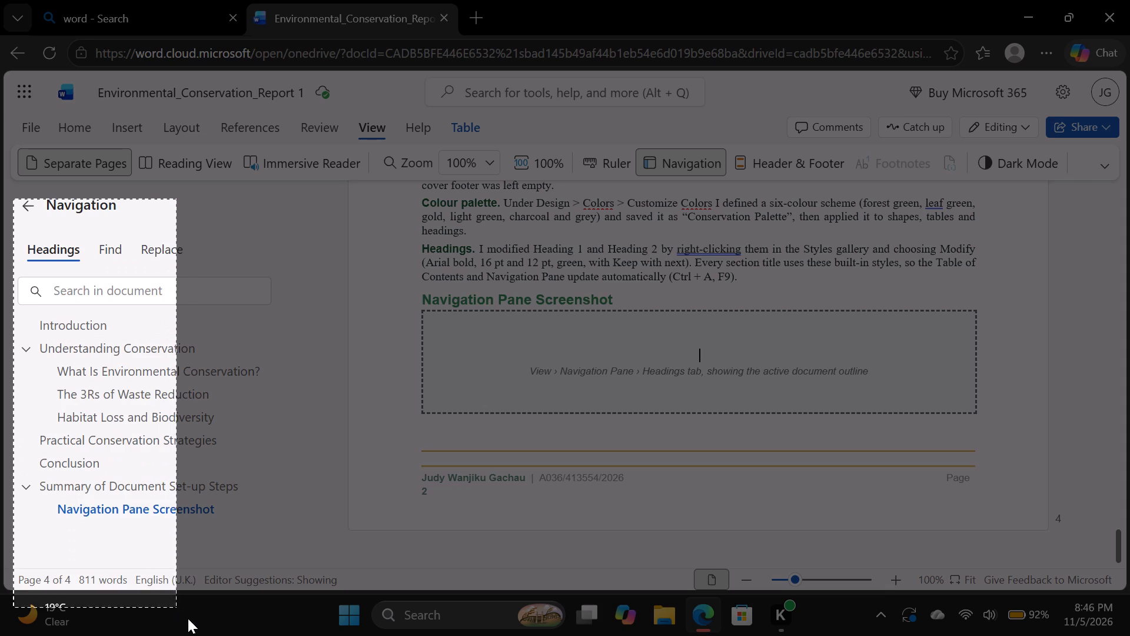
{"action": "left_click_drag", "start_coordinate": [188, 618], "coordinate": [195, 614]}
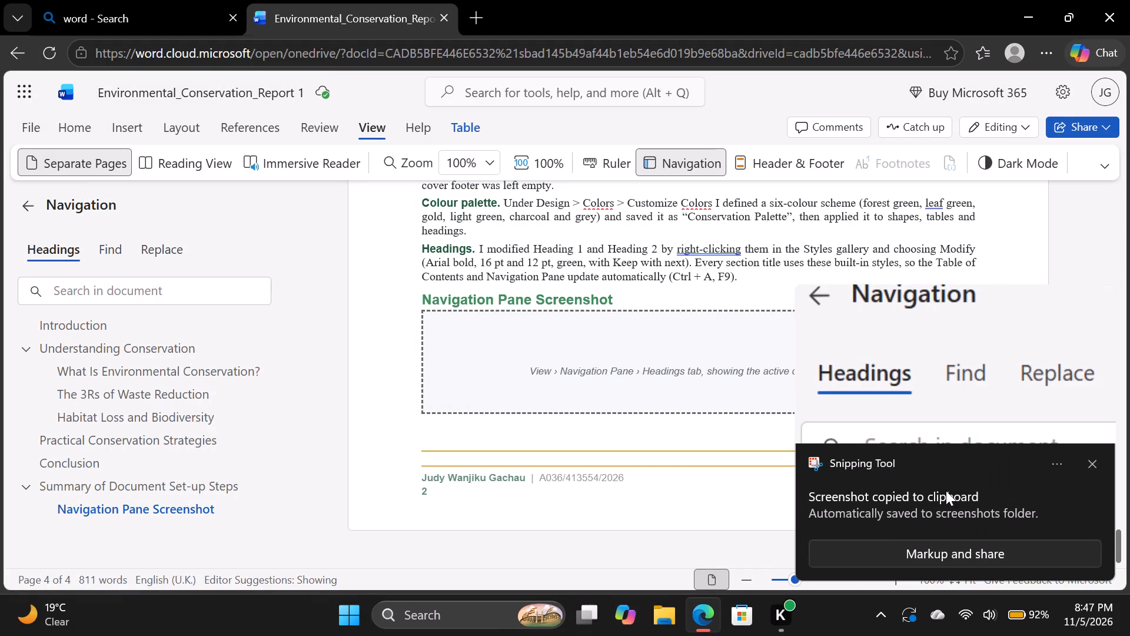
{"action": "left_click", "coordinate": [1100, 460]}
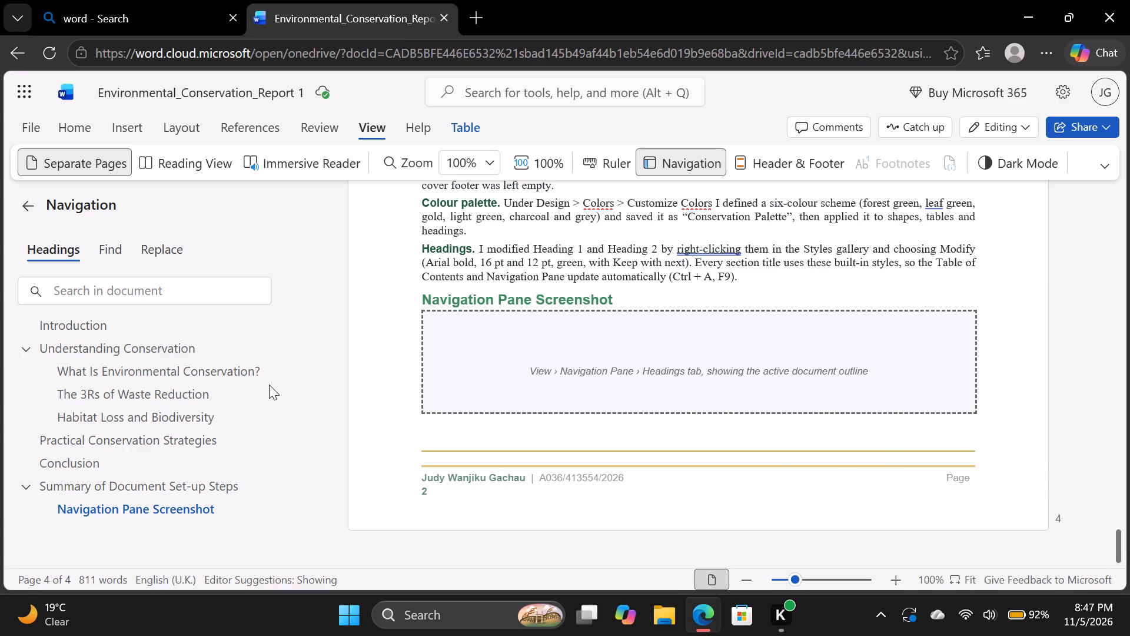
Capture the full width of the Navigation pane with the Snipping Tool, from its title to just below the Navigation Pane Screenshot heading.
{"action": "key", "text": "shift+super+s"}
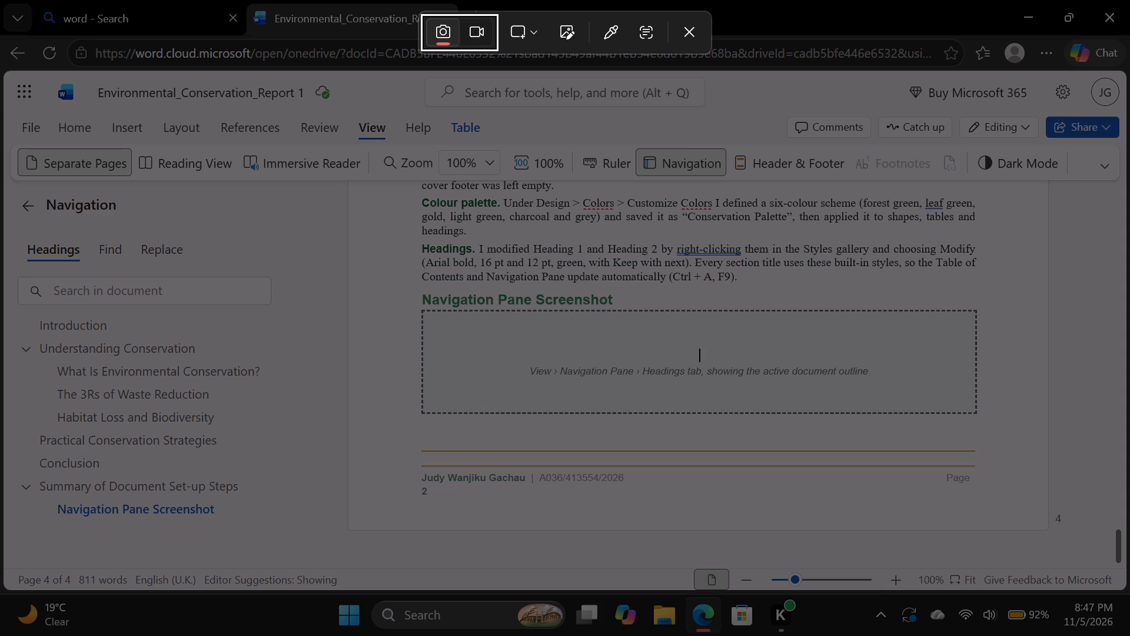
{"action": "left_click", "coordinate": [441, 28]}
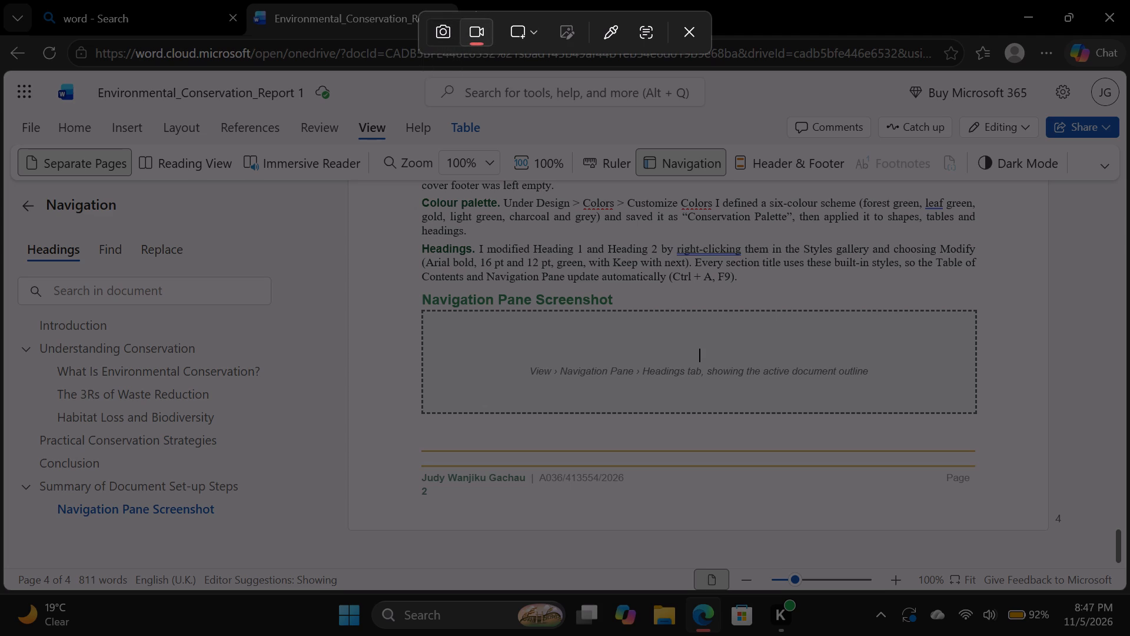
{"action": "left_click", "coordinate": [441, 28]}
{"action": "left_click_drag", "start_coordinate": [12, 200], "coordinate": [35, 244]}
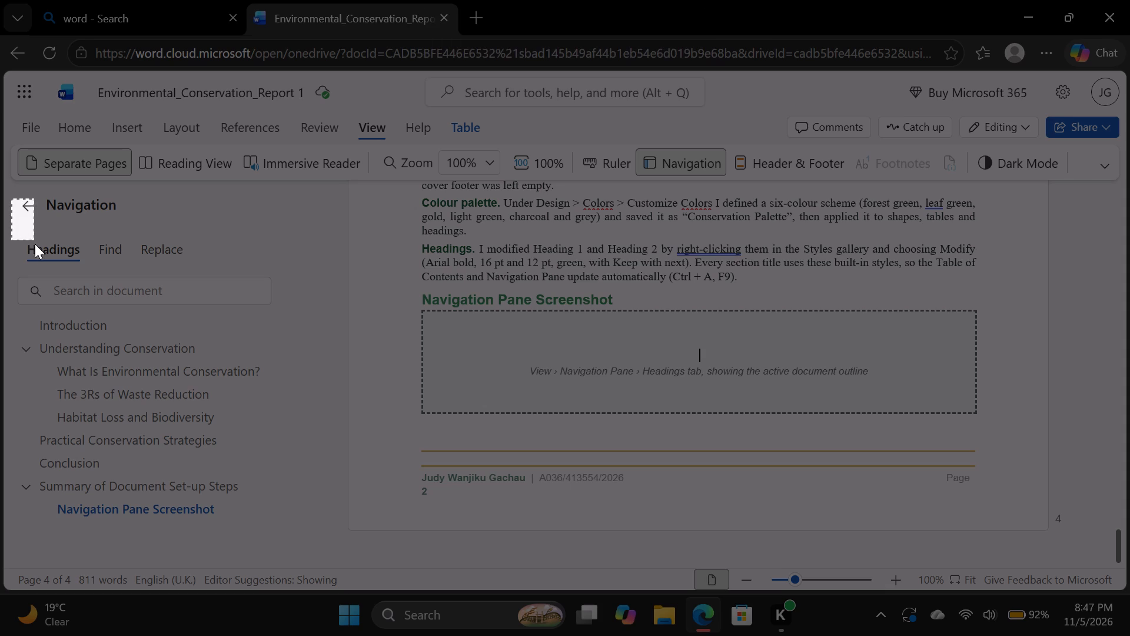
{"action": "left_click_drag", "start_coordinate": [35, 244], "coordinate": [62, 308]}
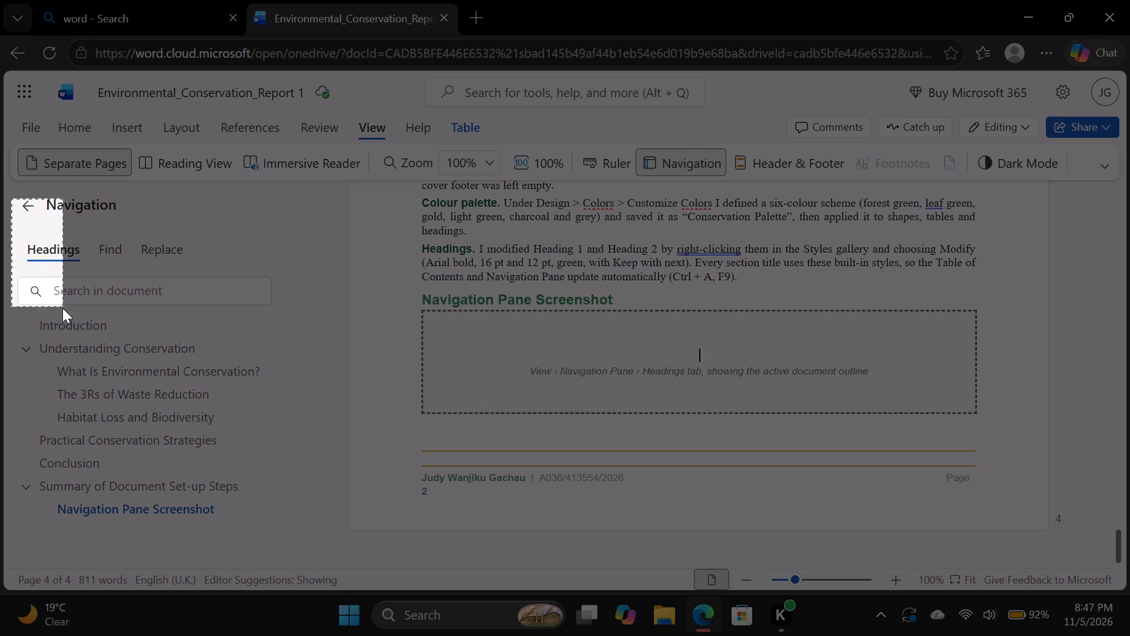
{"action": "left_click_drag", "start_coordinate": [62, 308], "coordinate": [76, 340]}
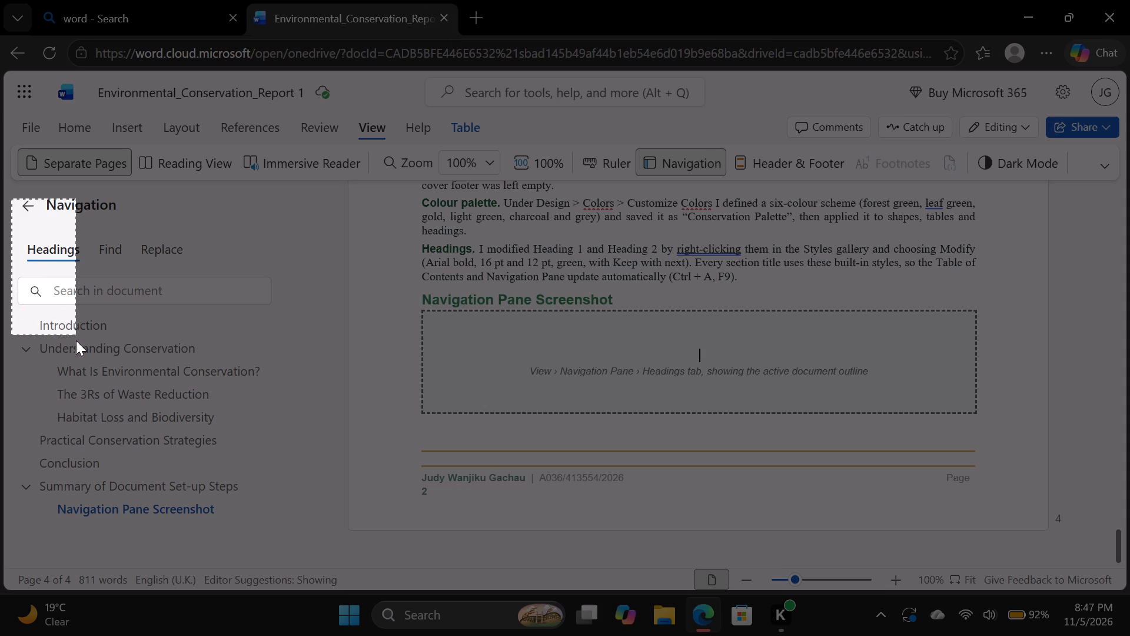
{"action": "left_click_drag", "start_coordinate": [76, 340], "coordinate": [170, 483]}
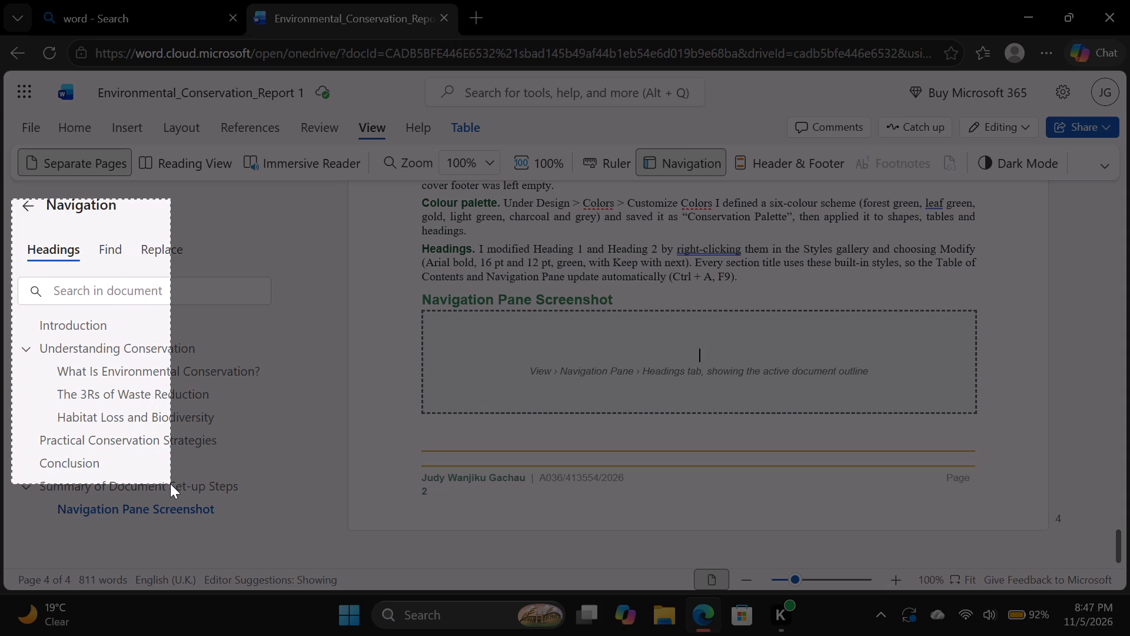
{"action": "left_click_drag", "start_coordinate": [170, 483], "coordinate": [225, 498]}
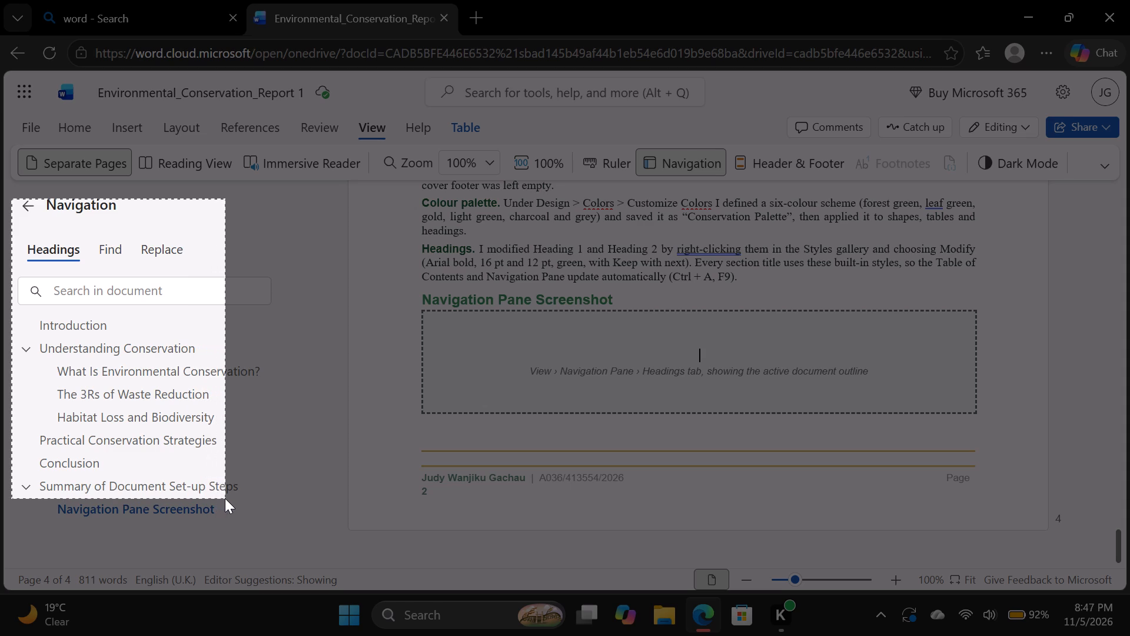
{"action": "left_click_drag", "start_coordinate": [225, 498], "coordinate": [285, 502]}
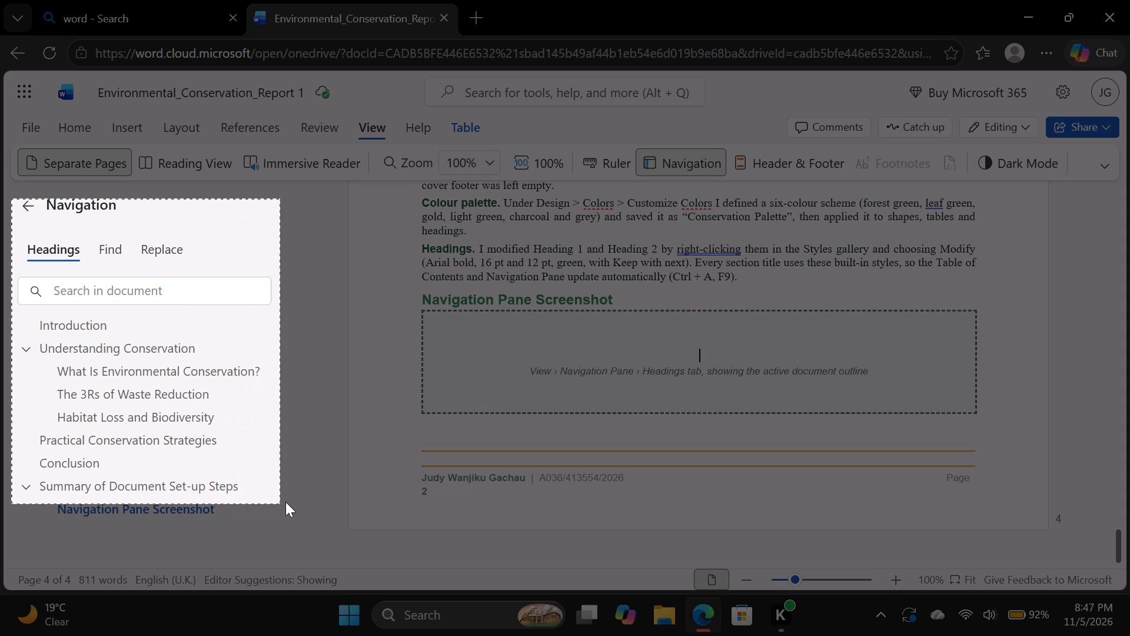
{"action": "left_click_drag", "start_coordinate": [285, 502], "coordinate": [275, 508]}
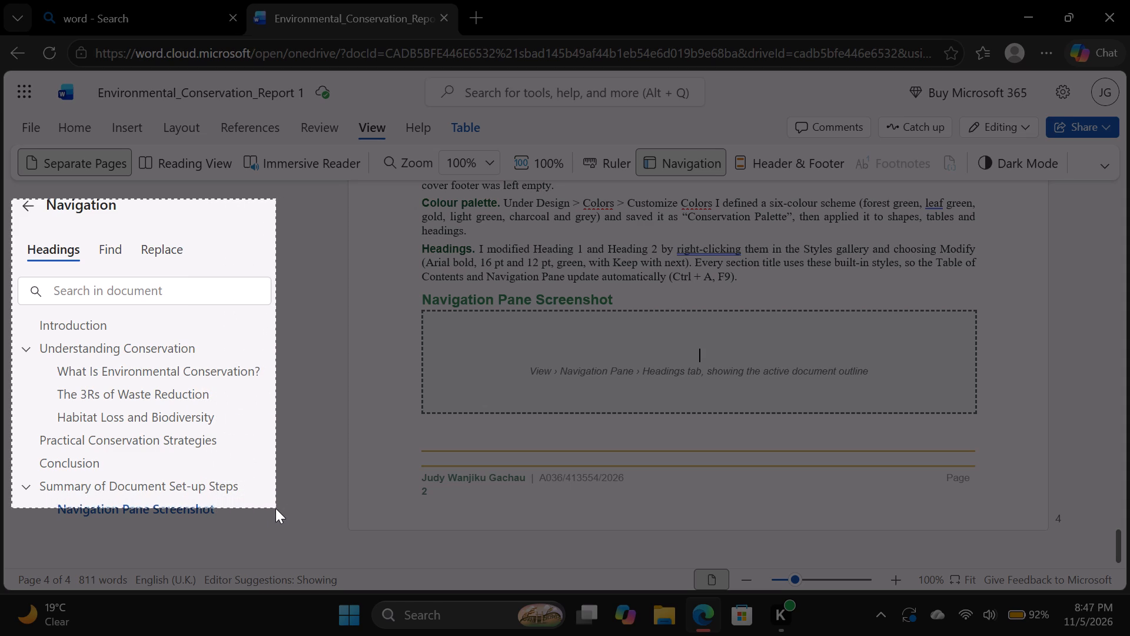
{"action": "left_click_drag", "start_coordinate": [275, 508], "coordinate": [270, 539]}
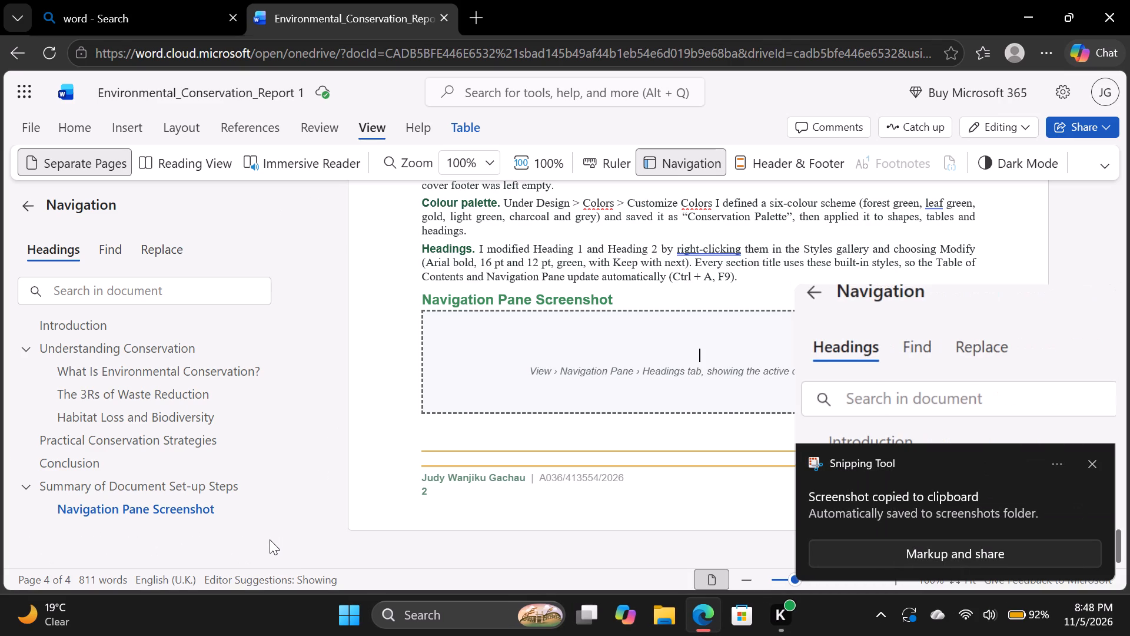
{"action": "left_click", "coordinate": [270, 539]}
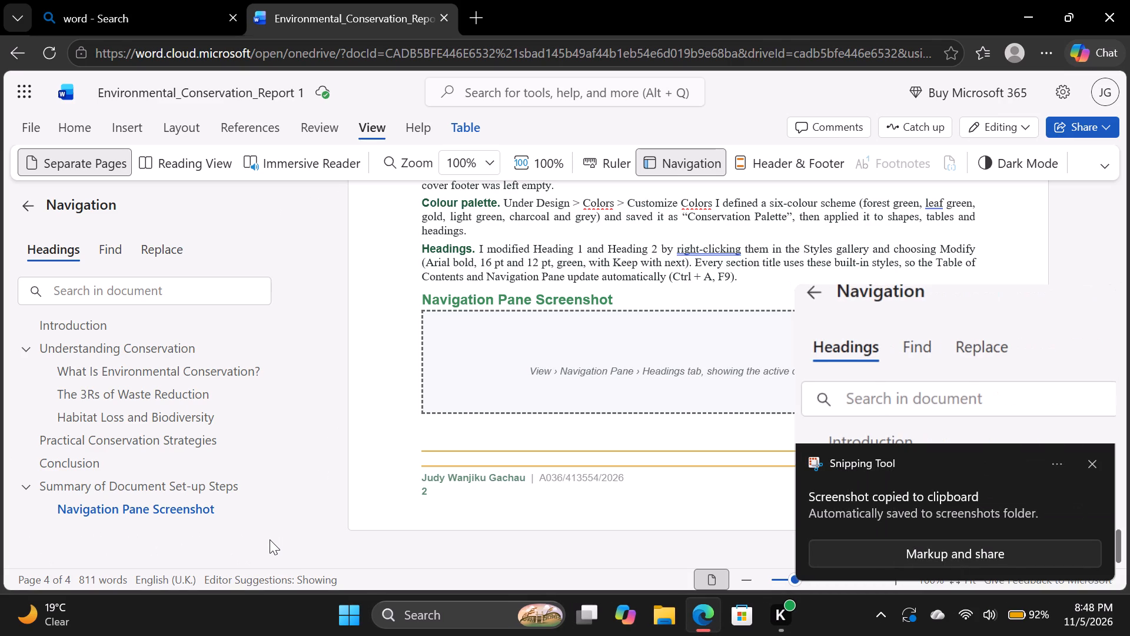
{"action": "right_click", "coordinate": [270, 539]}
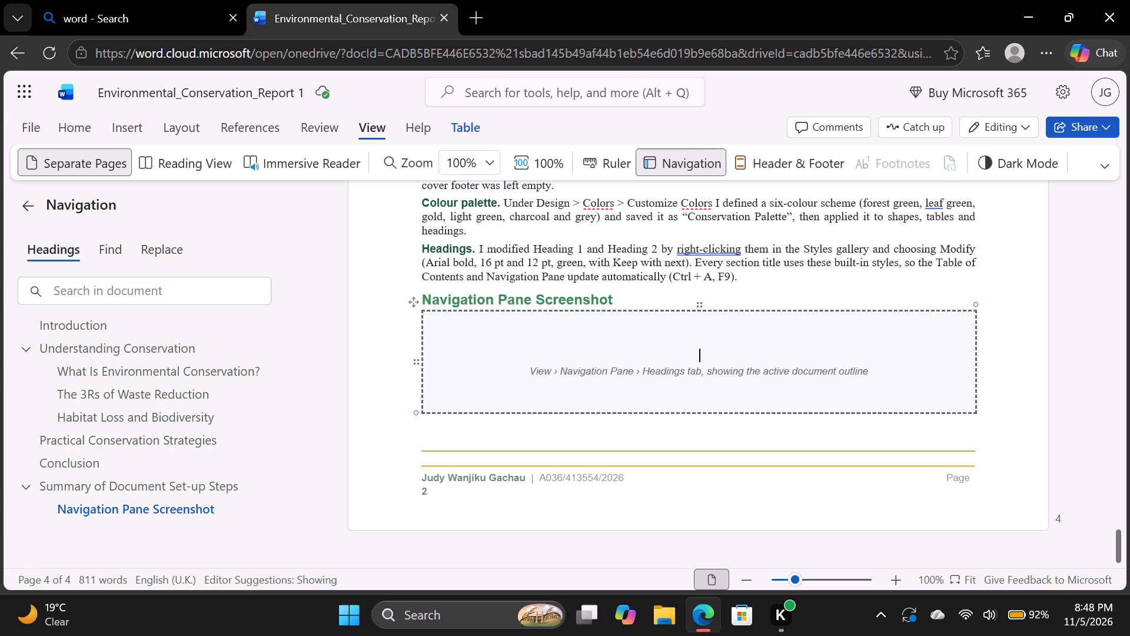
Paste the Navigation pane capture above the caption in the dashed box under Navigation Pane Screenshot and check its placement.
{"action": "left_click", "coordinate": [531, 353]}
{"action": "right_click", "coordinate": [531, 353]}
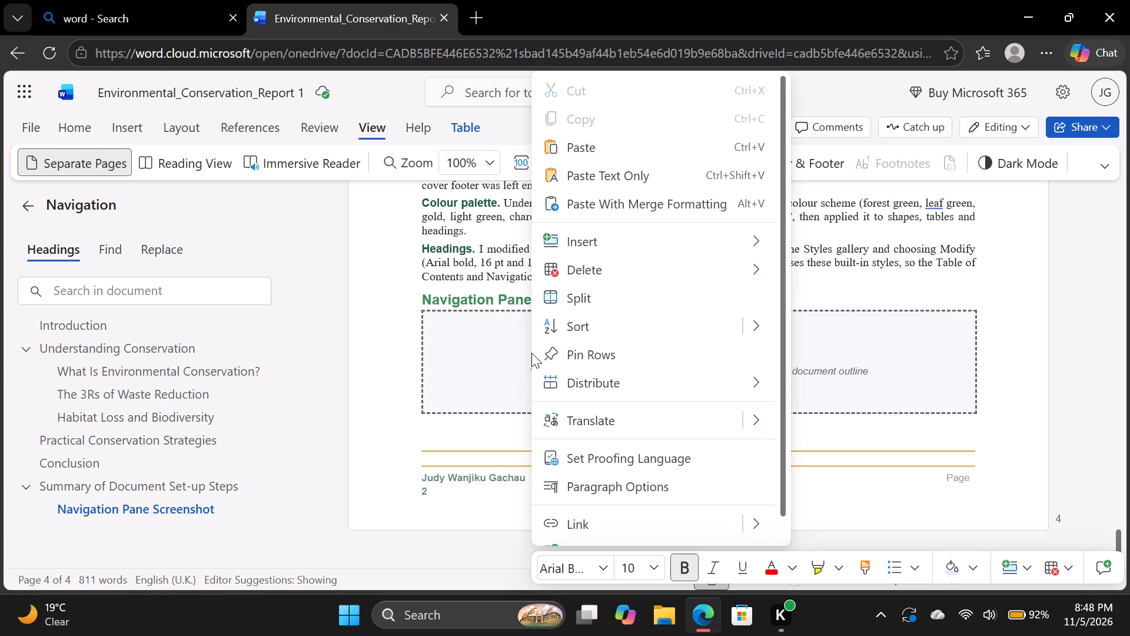
{"action": "left_click", "coordinate": [685, 145]}
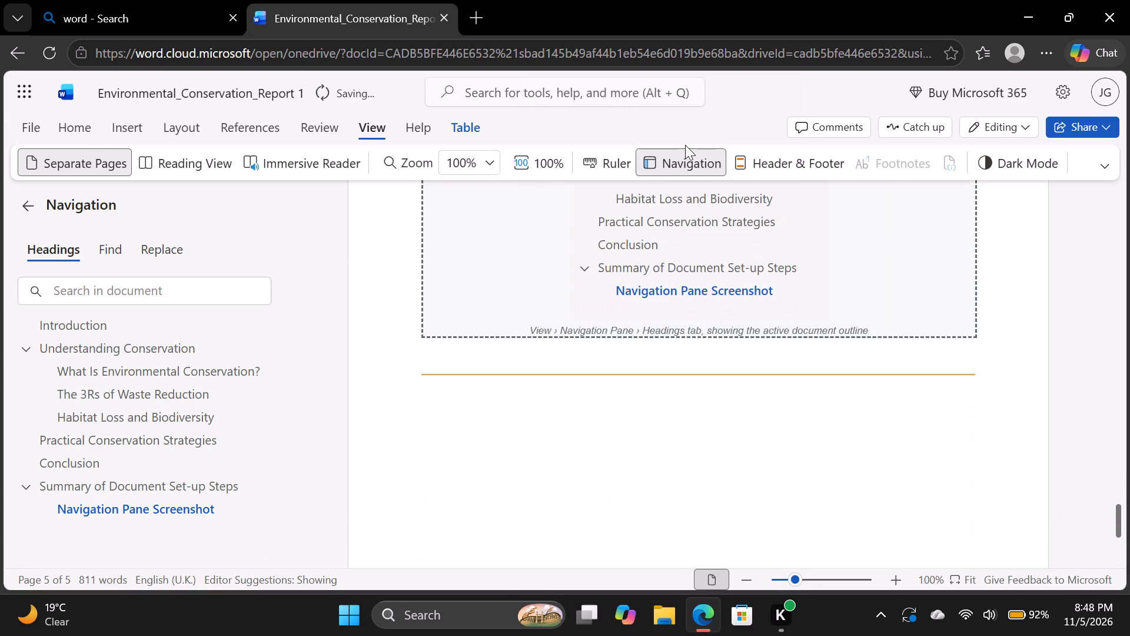
{"action": "key", "text": "Up"}
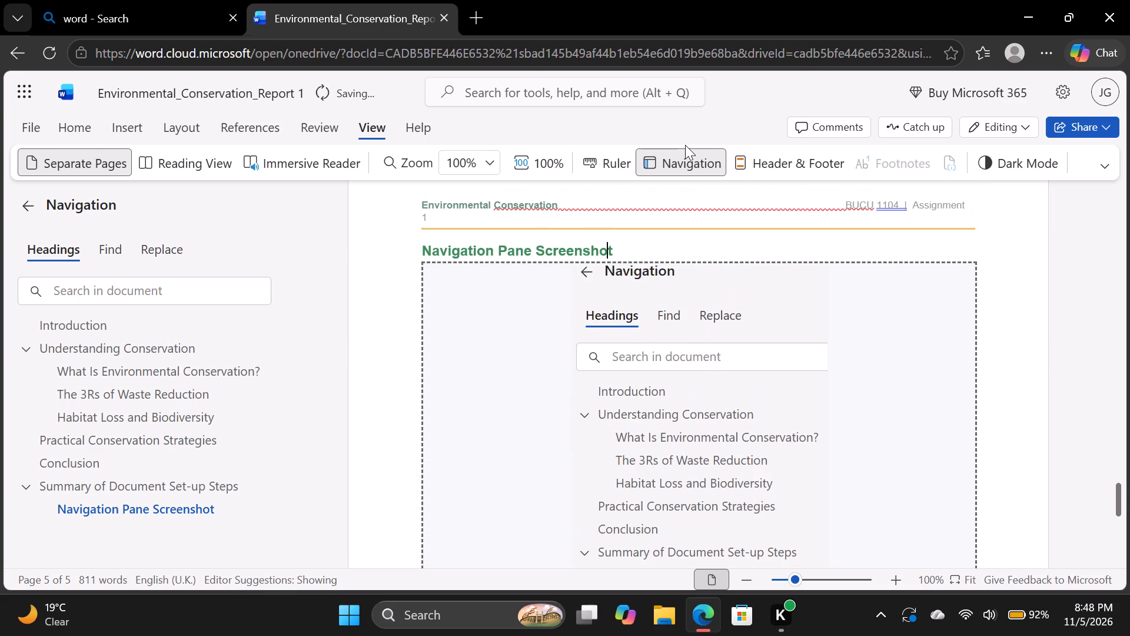
{"action": "key", "text": "Down"}
{"action": "key", "text": "Down"}
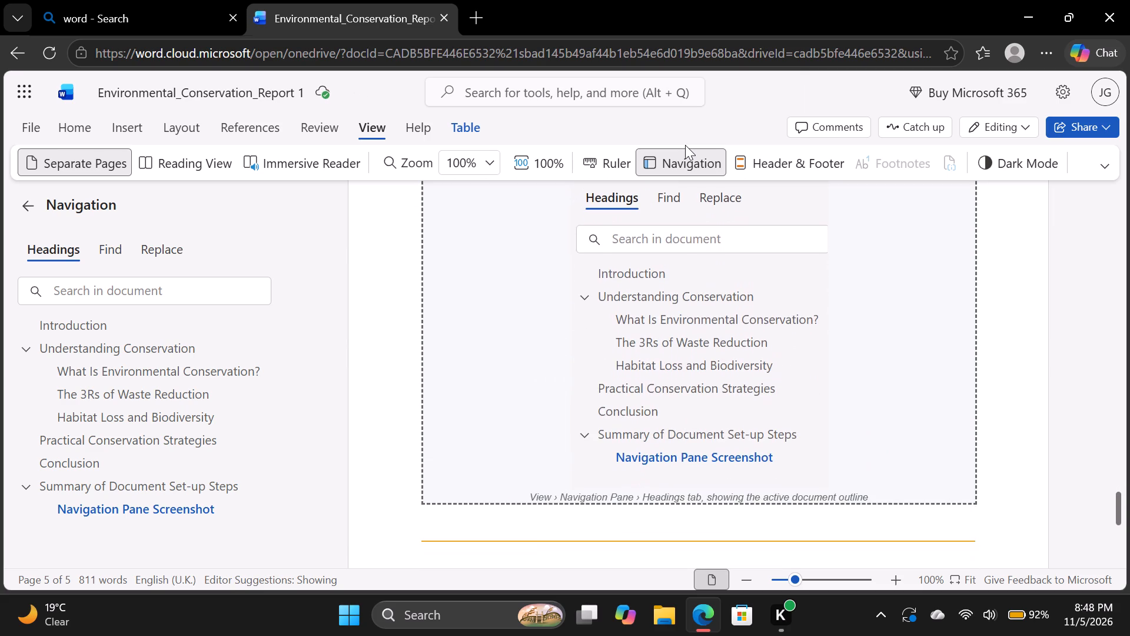
{"action": "key", "text": "Up"}
{"action": "key", "text": "Up"}
{"action": "key", "text": "Up"}
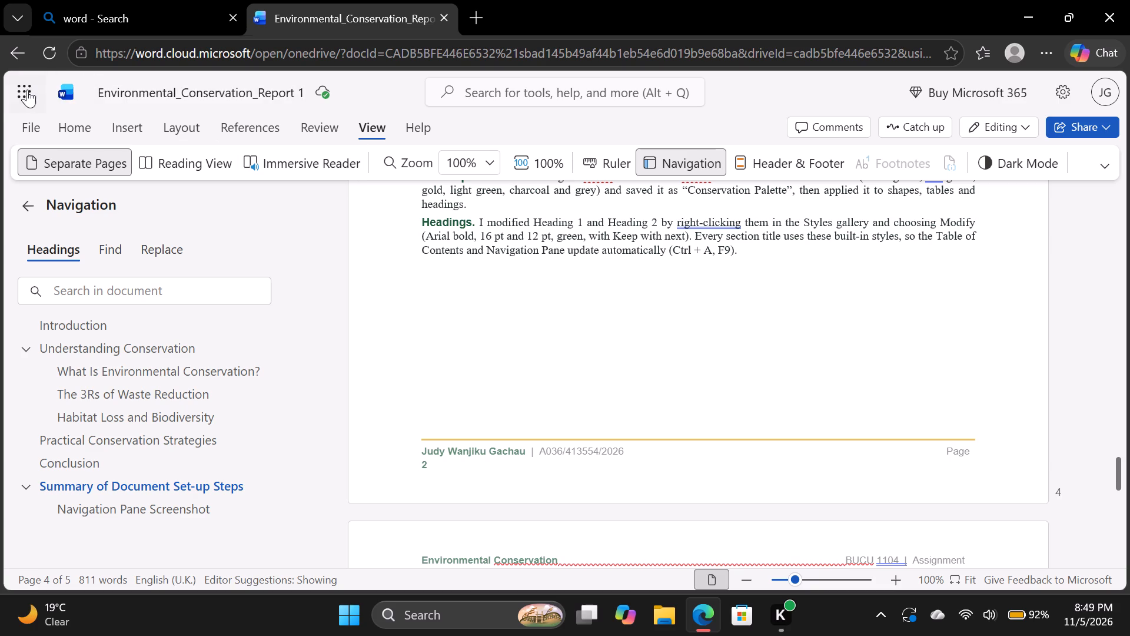
Open the Share dialog for the Environmental Conservation report.
{"action": "left_click", "coordinate": [30, 122]}
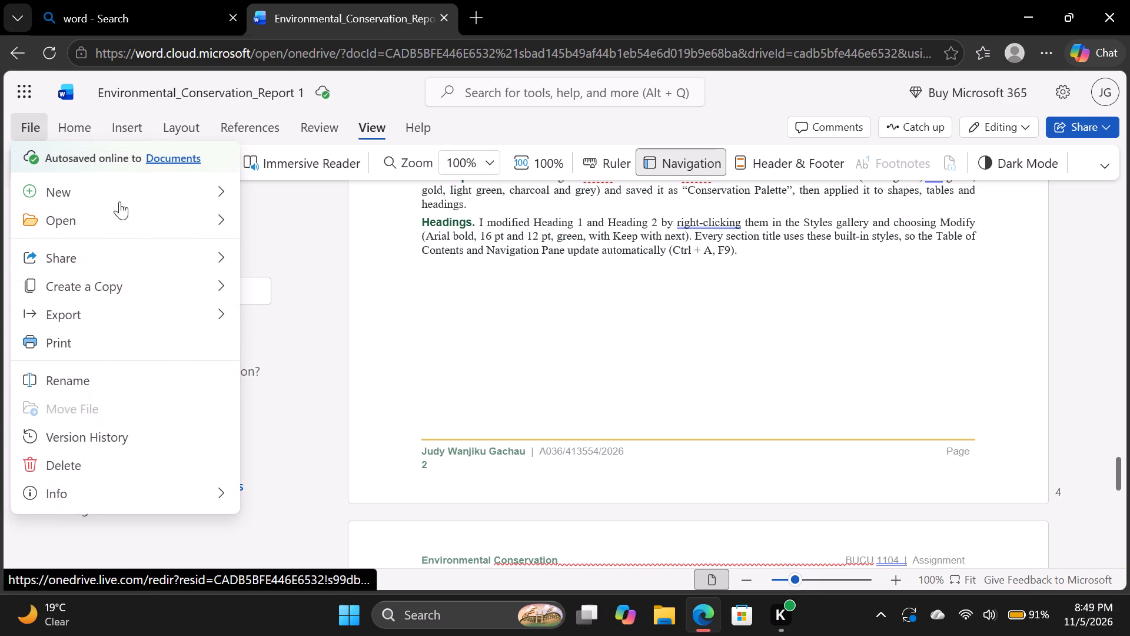
{"action": "left_click", "coordinate": [121, 255]}
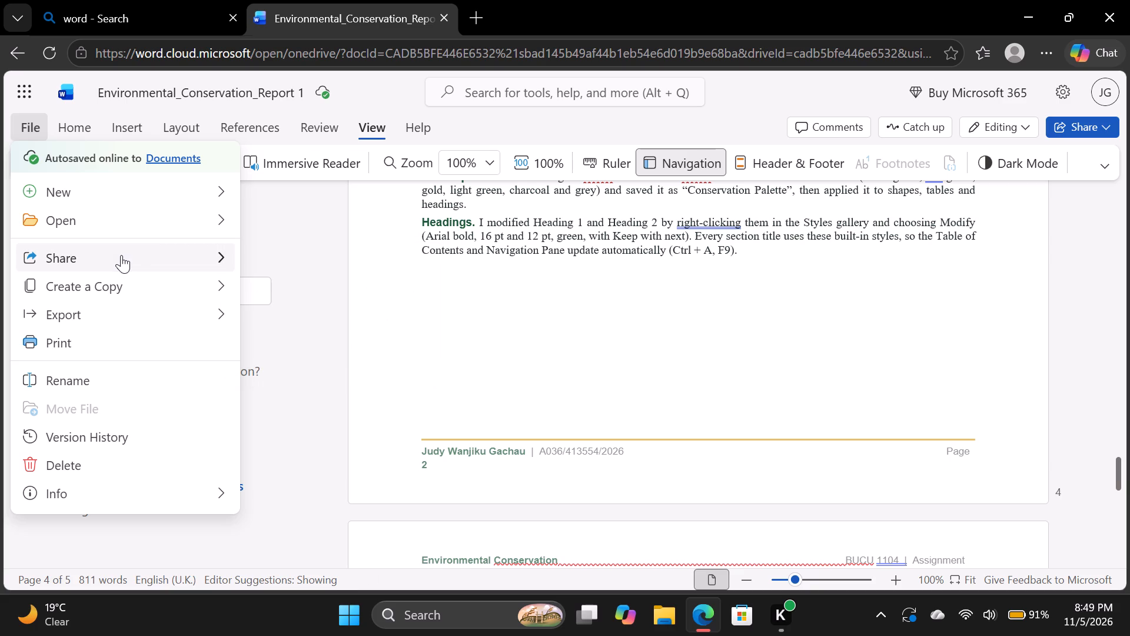
{"action": "left_click", "coordinate": [218, 256]}
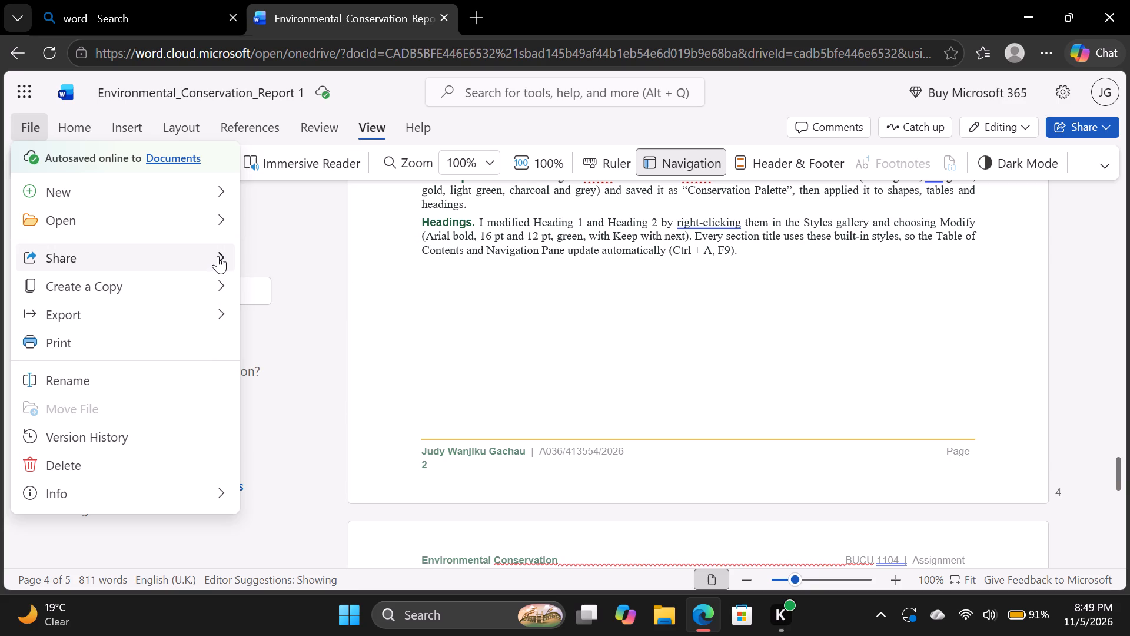
{"action": "left_click", "coordinate": [218, 256]}
{"action": "left_click", "coordinate": [256, 256]}
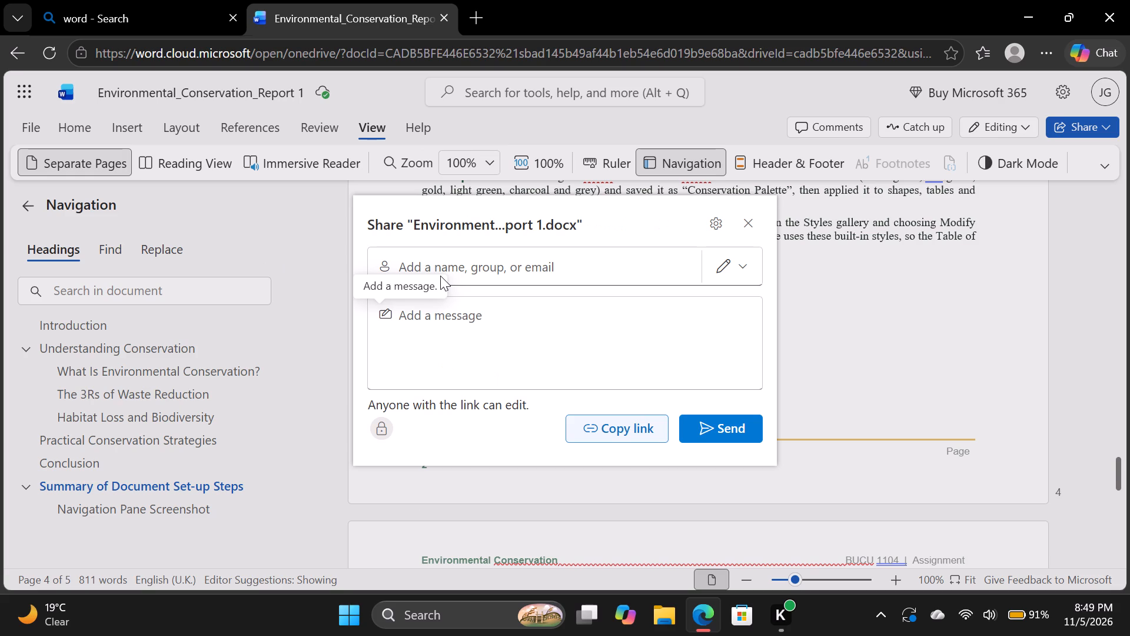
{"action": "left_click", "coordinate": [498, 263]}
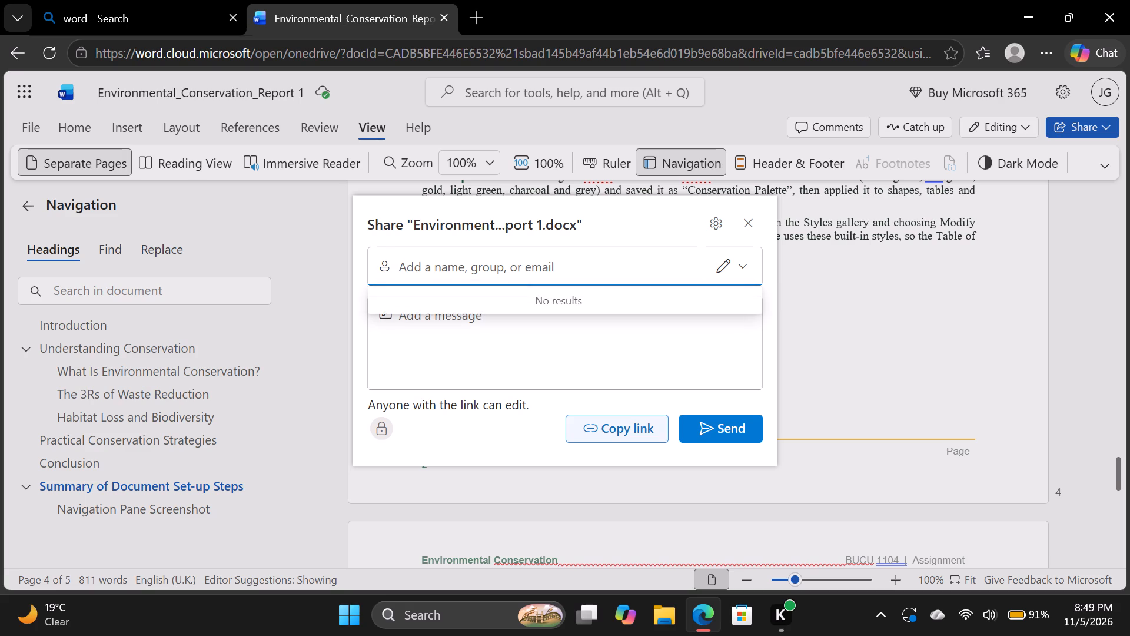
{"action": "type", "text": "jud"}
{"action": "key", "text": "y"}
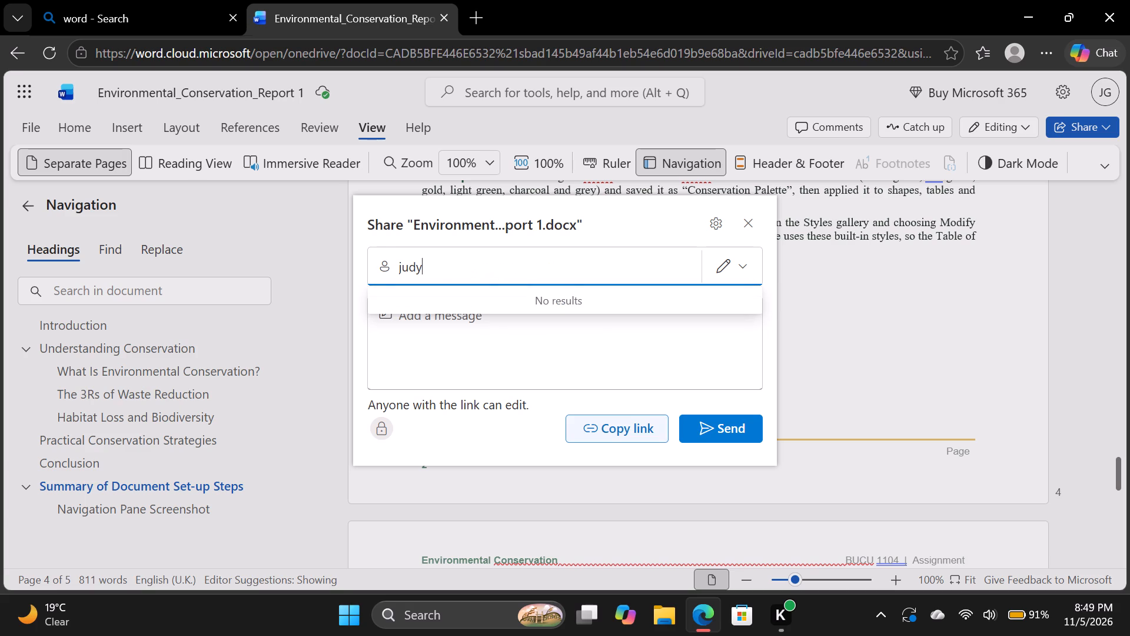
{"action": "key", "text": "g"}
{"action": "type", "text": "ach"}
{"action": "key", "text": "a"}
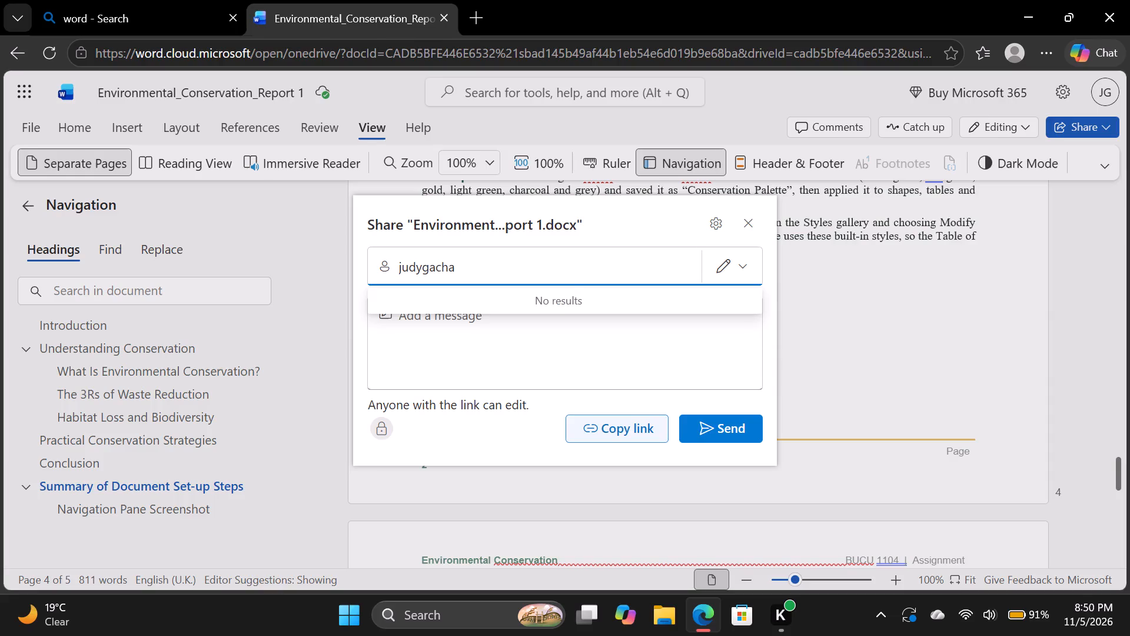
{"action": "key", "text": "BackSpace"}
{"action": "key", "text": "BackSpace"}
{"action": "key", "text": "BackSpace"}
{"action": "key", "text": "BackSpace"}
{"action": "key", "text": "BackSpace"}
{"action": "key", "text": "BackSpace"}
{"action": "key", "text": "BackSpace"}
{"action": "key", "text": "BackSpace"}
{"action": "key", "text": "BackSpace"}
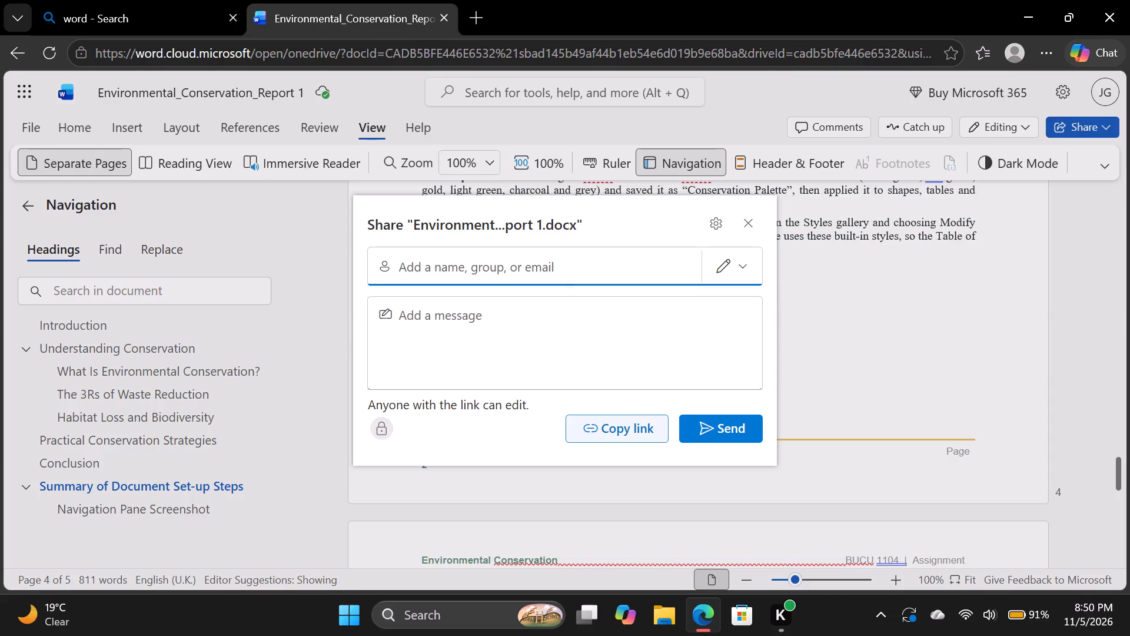
Enter the recipient's ID-based address as the person to share the Environmental Conservation report with.
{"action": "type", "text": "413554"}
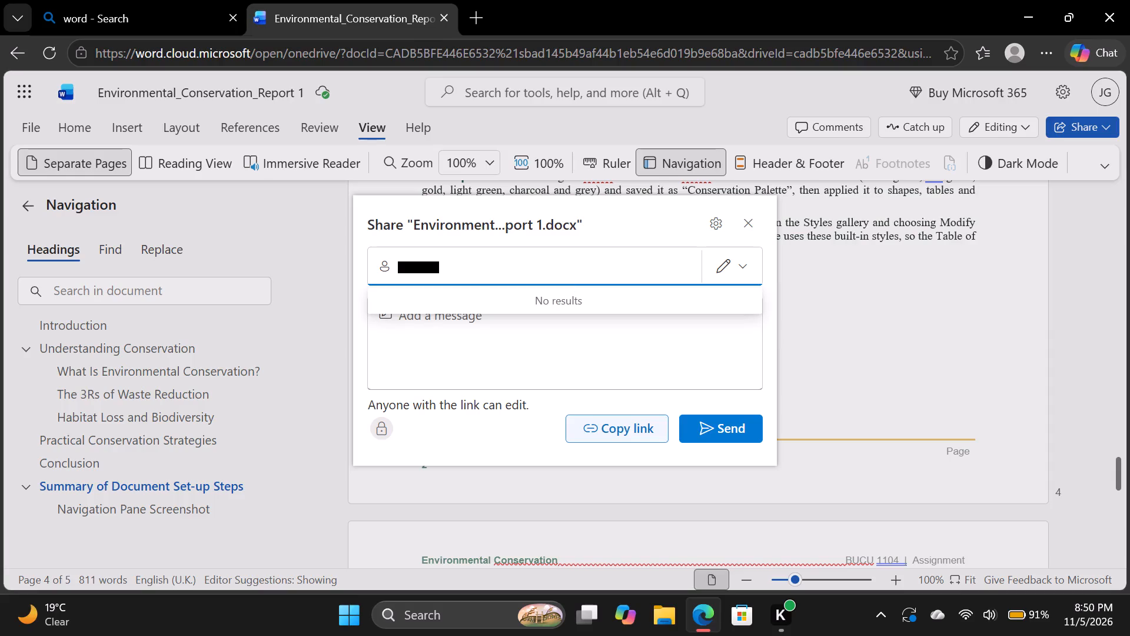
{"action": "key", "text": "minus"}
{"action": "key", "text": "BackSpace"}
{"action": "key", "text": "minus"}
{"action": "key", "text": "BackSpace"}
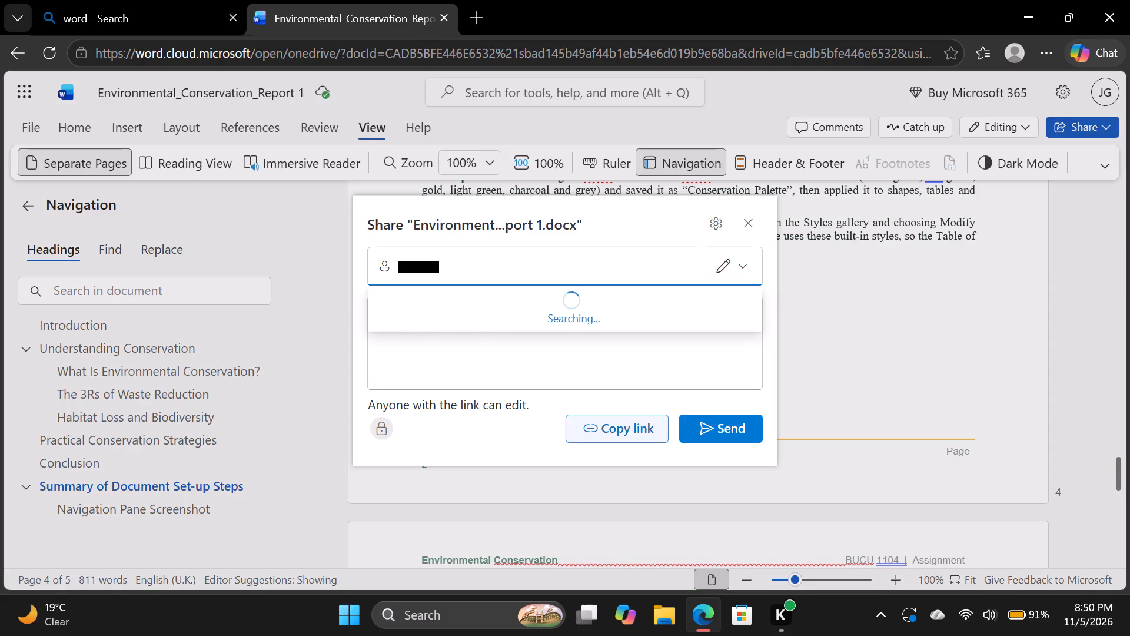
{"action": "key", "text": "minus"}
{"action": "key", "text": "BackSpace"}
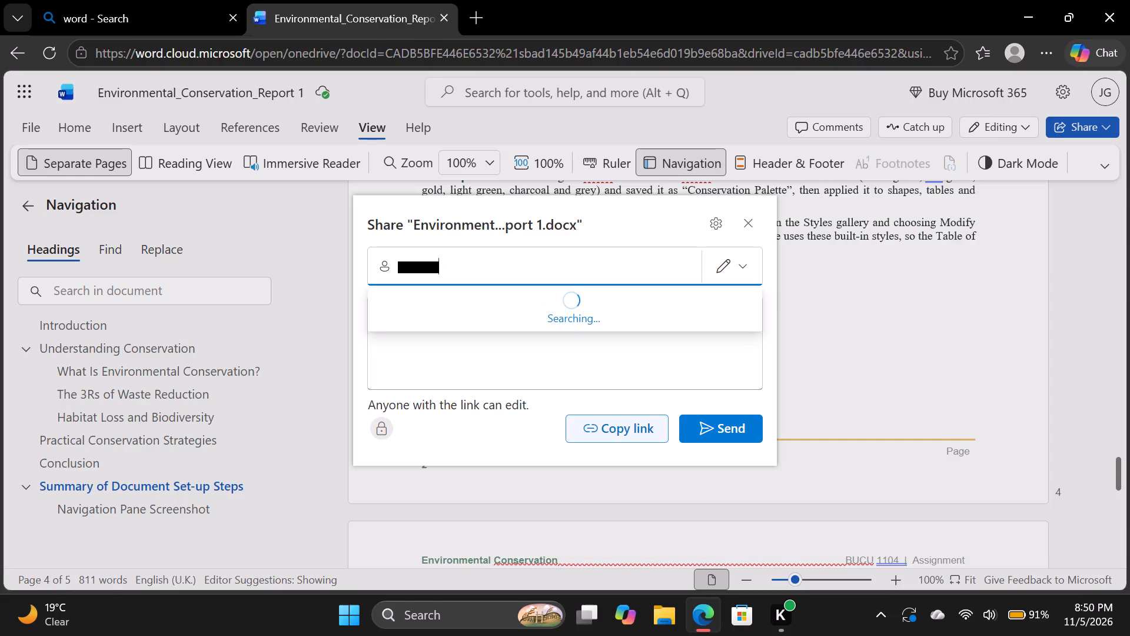
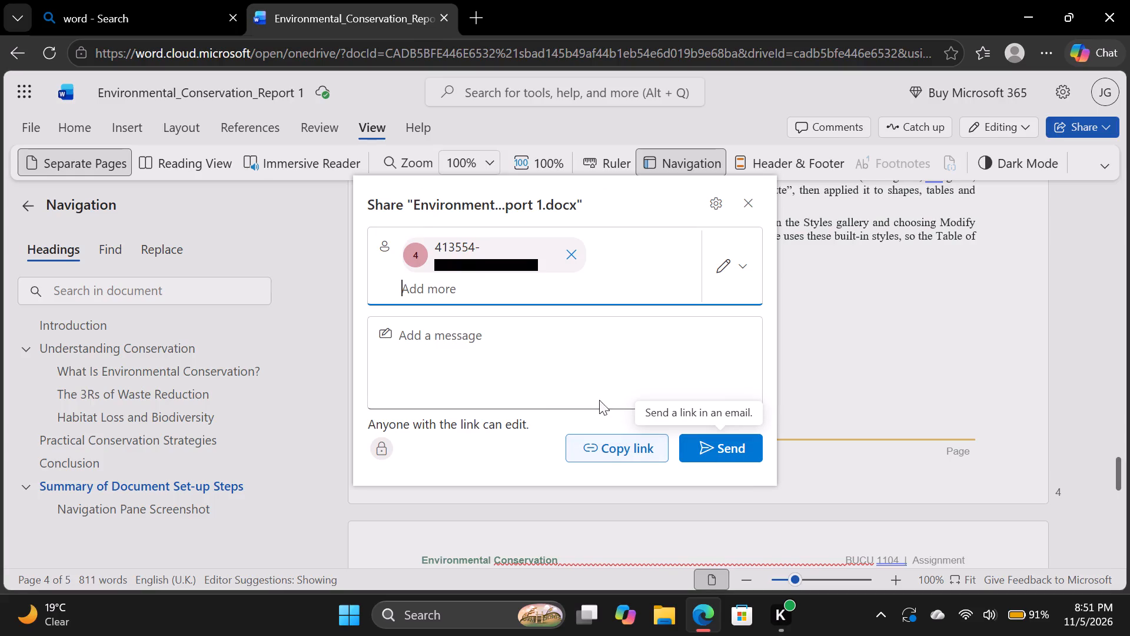
Send the Environmental Conservation report's editable sharing link to the entered recipient, leaving the message blank.
{"action": "left_click", "coordinate": [517, 347]}
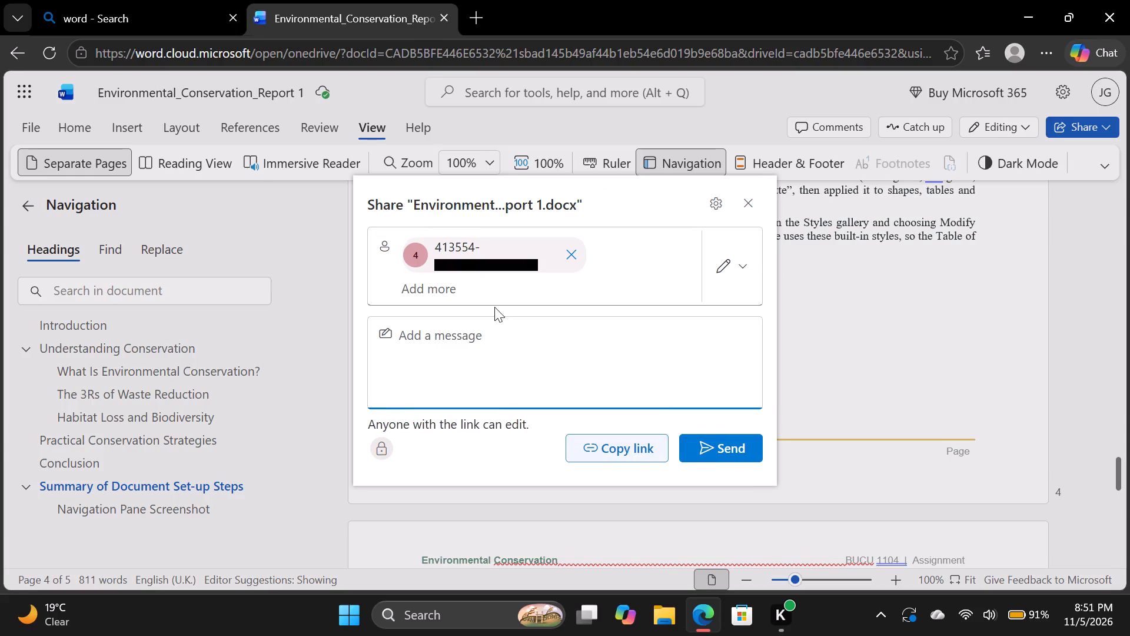
{"action": "left_click", "coordinate": [431, 320]}
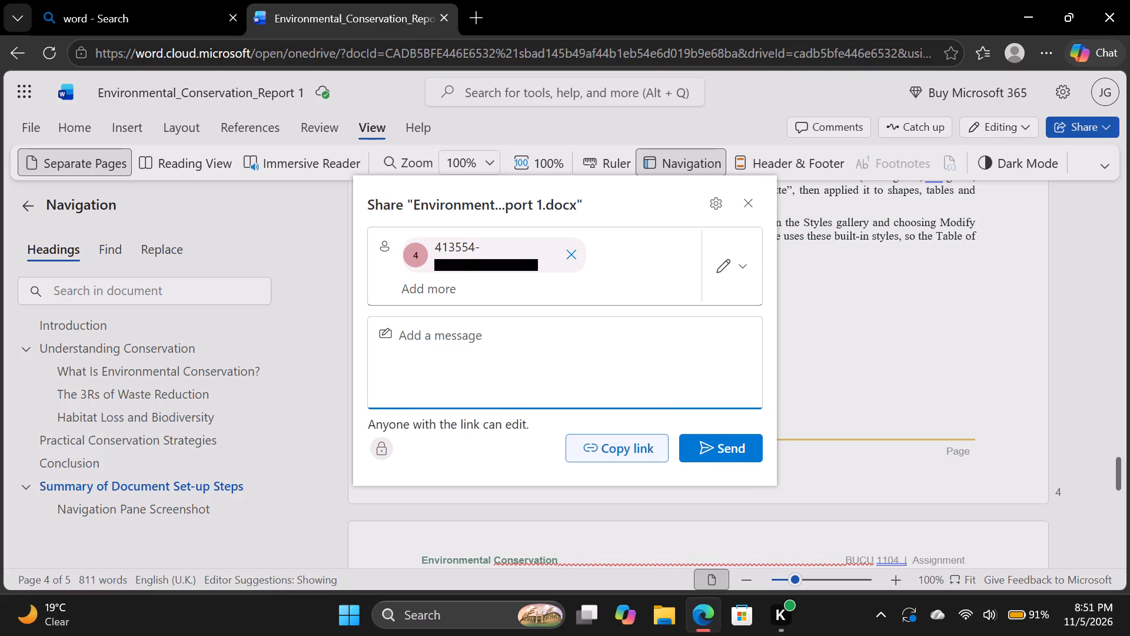
{"action": "left_click", "coordinate": [407, 342]}
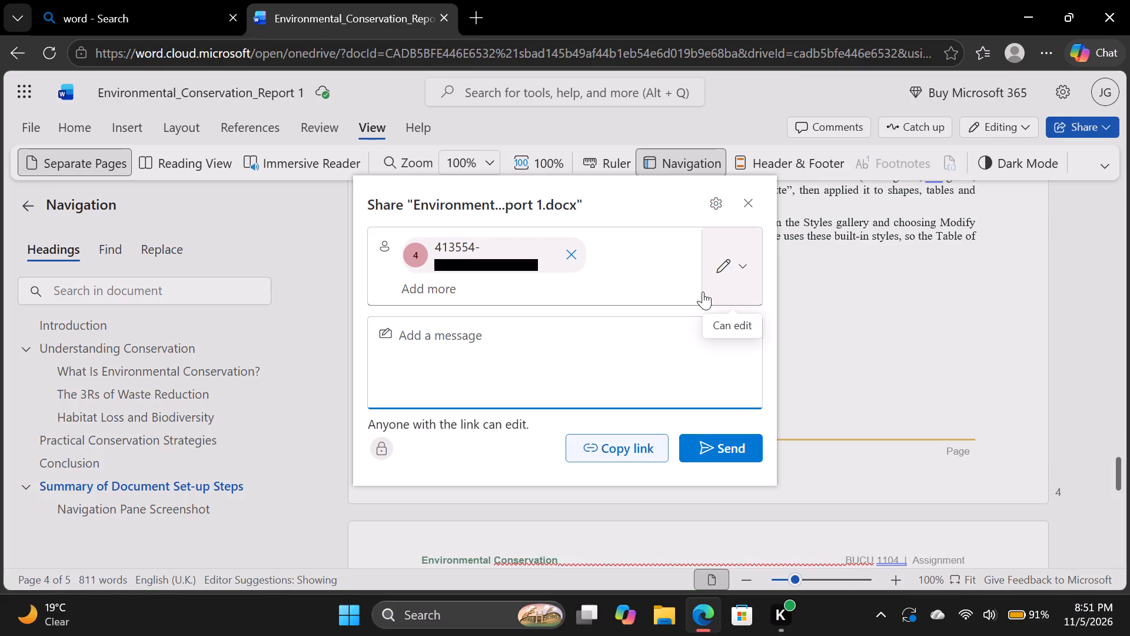
{"action": "left_click", "coordinate": [725, 452]}
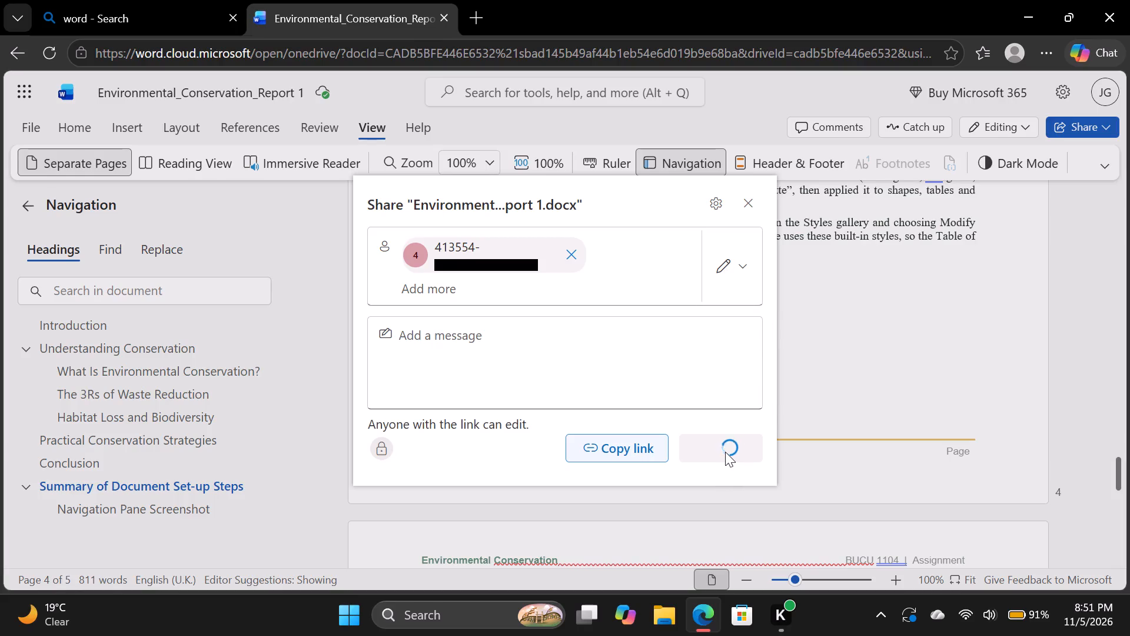
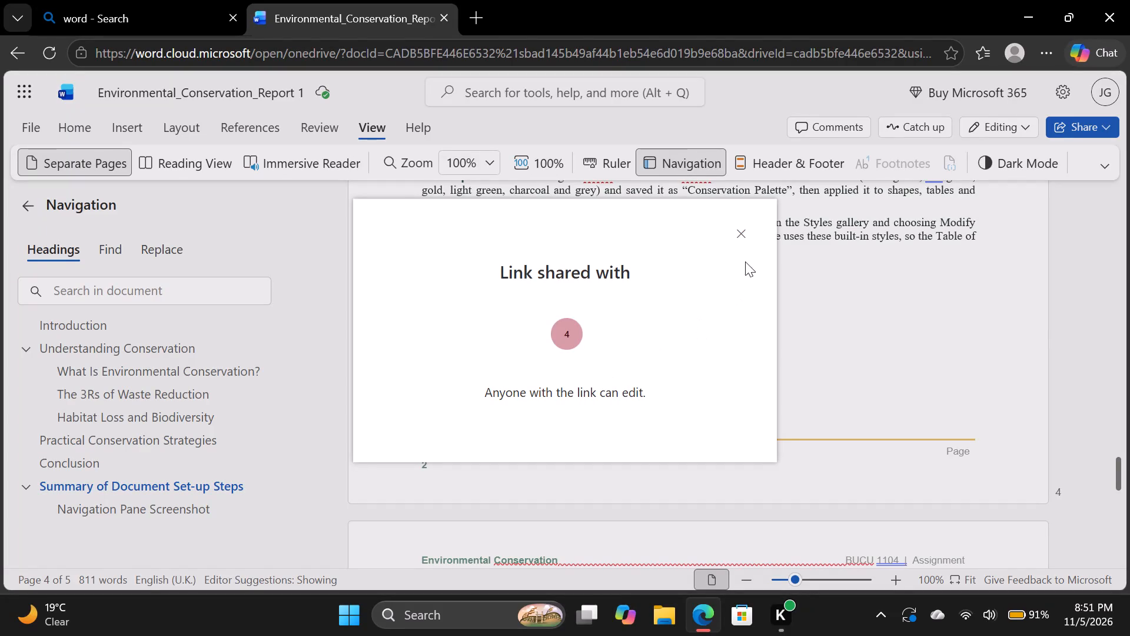
Dismiss the sharing confirmation and download the Environmental Conservation report as a PDF.
{"action": "left_click", "coordinate": [748, 236]}
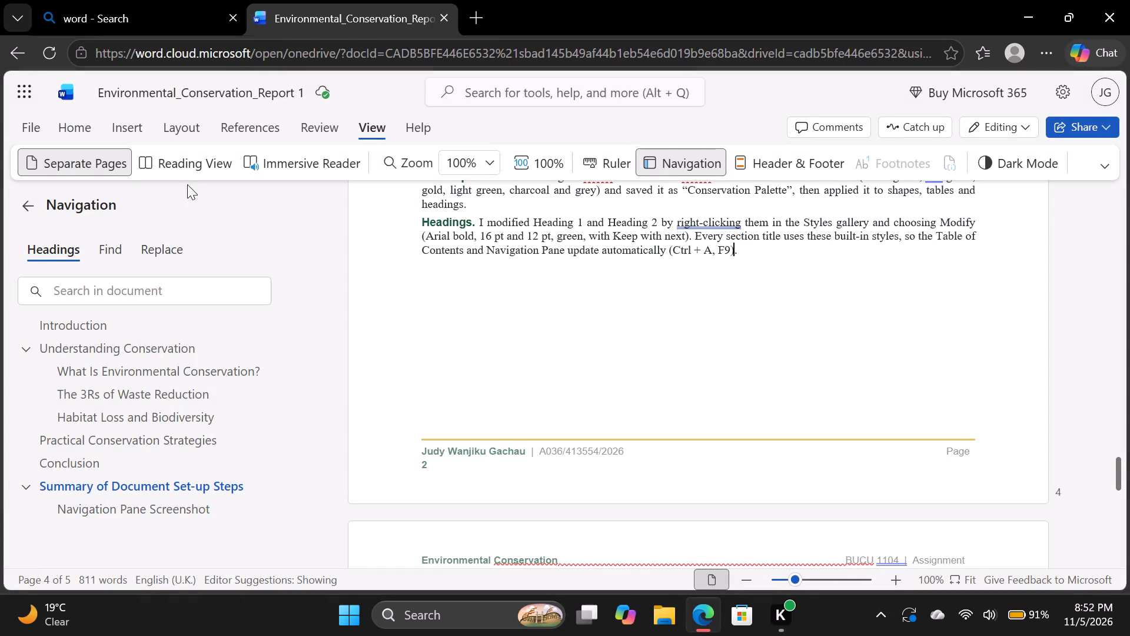
{"action": "left_click", "coordinate": [29, 120]}
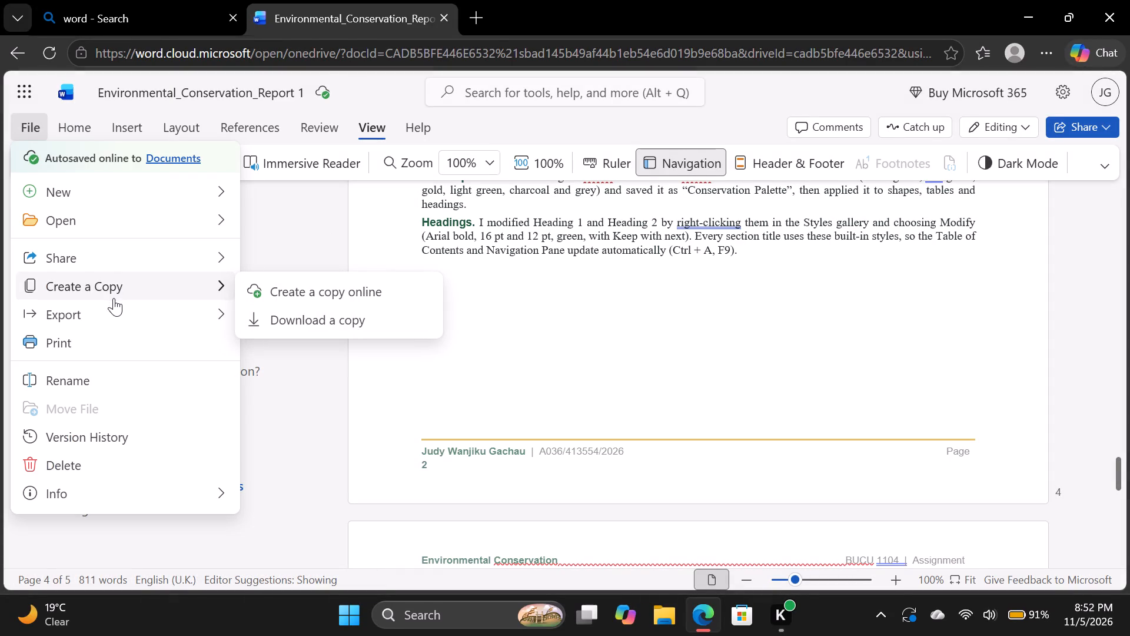
{"action": "left_click", "coordinate": [114, 309]}
{"action": "left_click", "coordinate": [114, 309]}
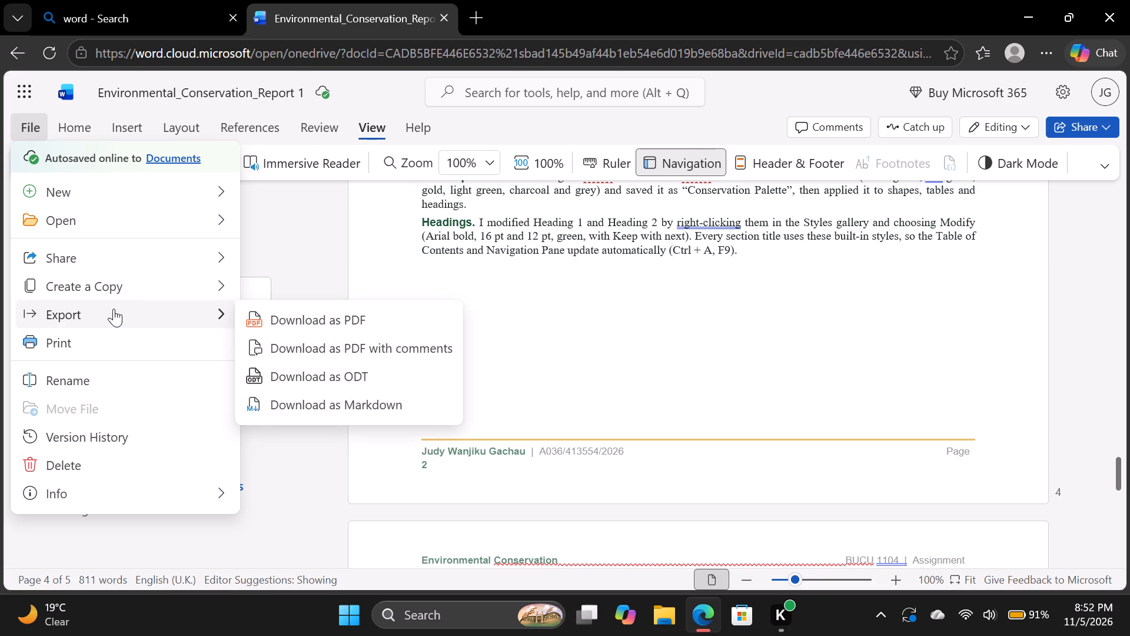
{"action": "left_click", "coordinate": [302, 309]}
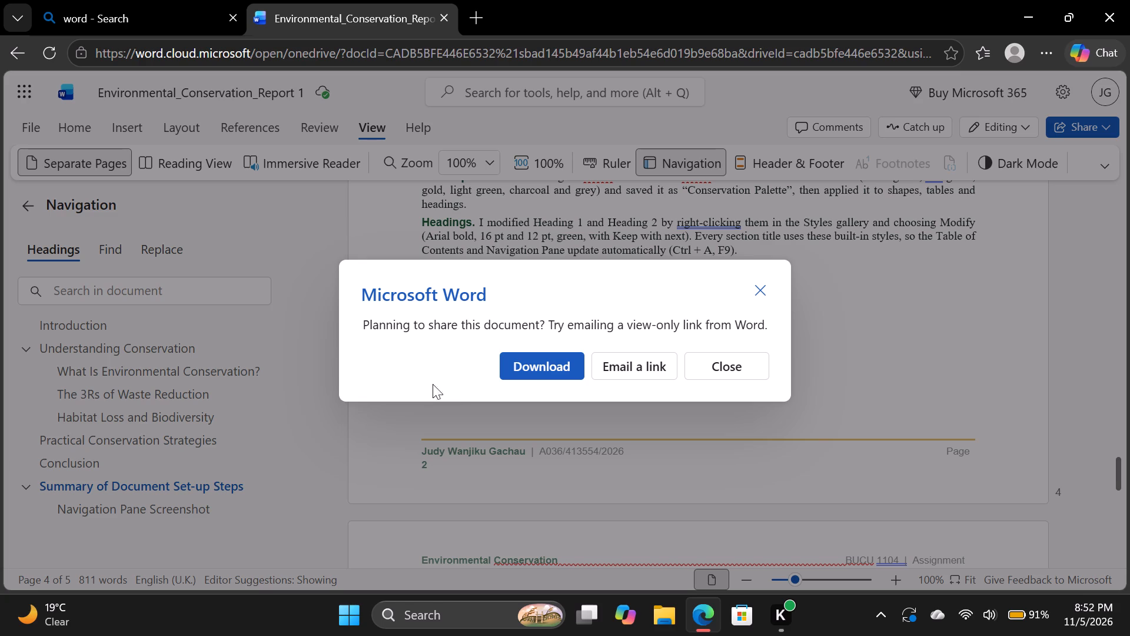
{"action": "left_click", "coordinate": [537, 364]}
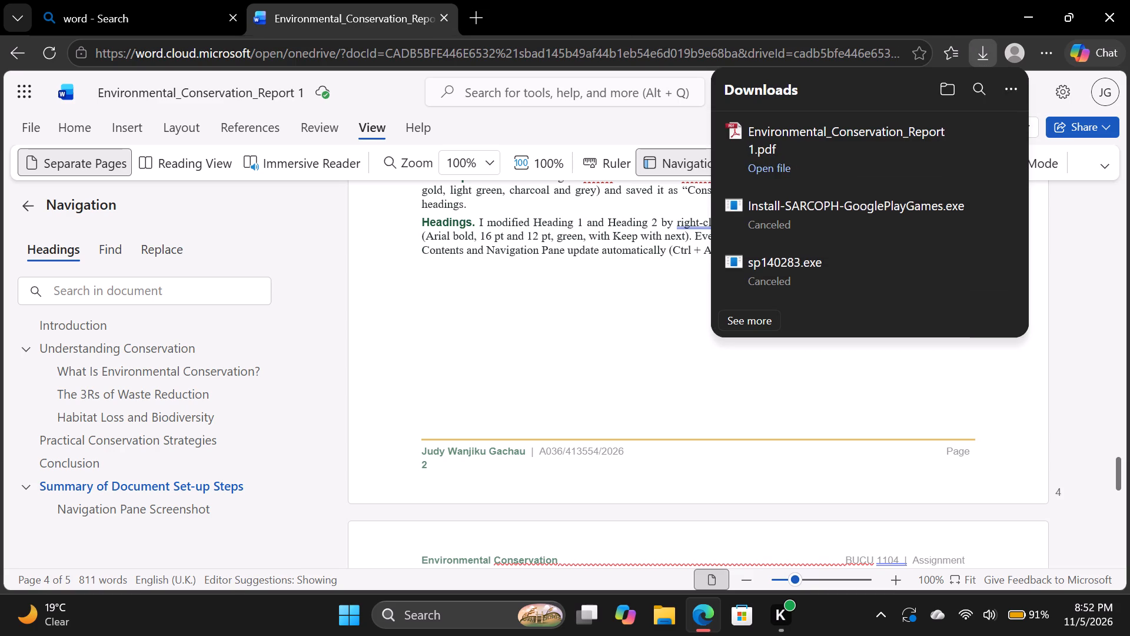
Open the downloaded Environmental_Conservation_Report 1.pdf and review its pages from the cover through the Summary of Document Set-up Steps.
{"action": "right_click", "coordinate": [803, 161]}
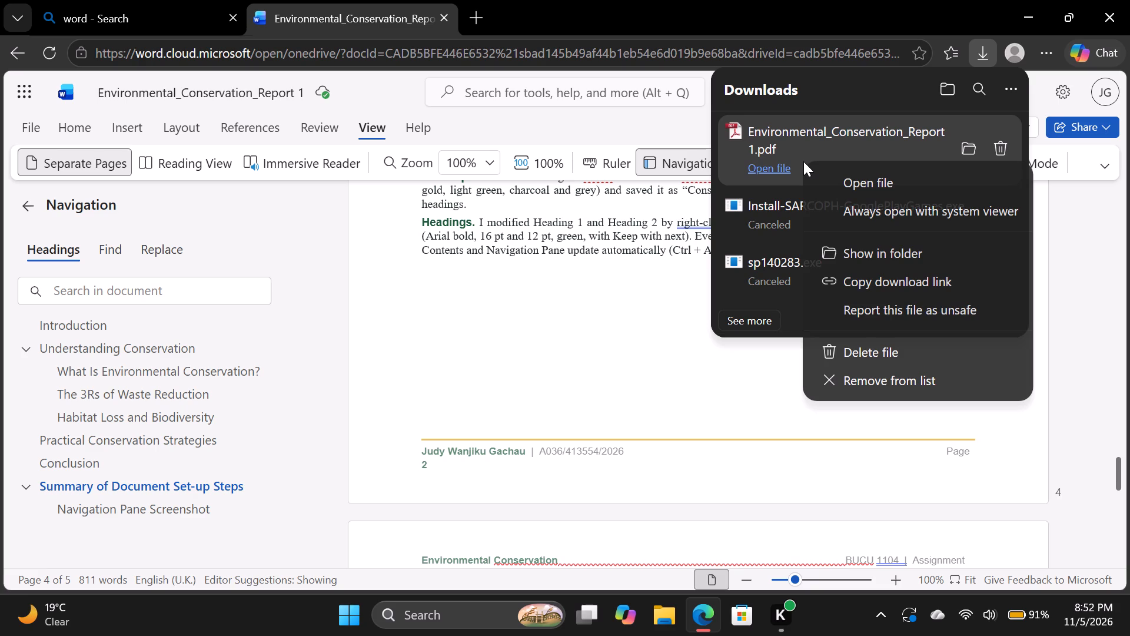
{"action": "left_click", "coordinate": [800, 138]}
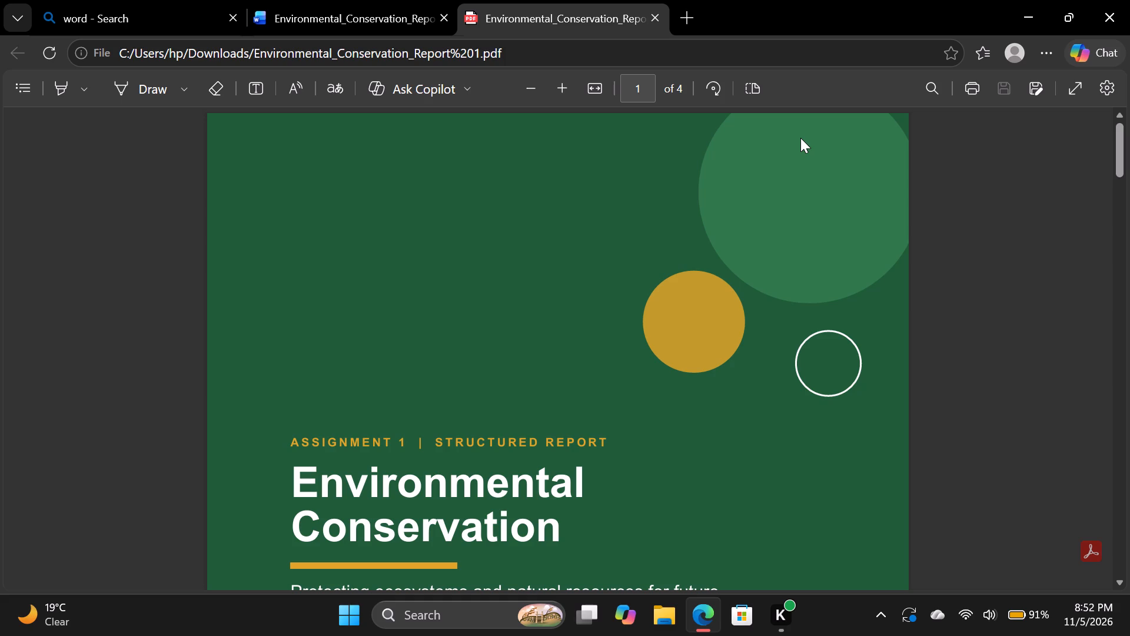
{"action": "key", "text": "Down"}
{"action": "key", "text": "Down"}
{"action": "key", "text": "Down"}
{"action": "key", "text": "Down"}
{"action": "key", "text": "Down"}
{"action": "key", "text": "Down"}
{"action": "key", "text": "Down"}
{"action": "key", "text": "Down"}
{"action": "key", "text": "Down"}
{"action": "key", "text": "Down"}
{"action": "key", "text": "Down"}
{"action": "key", "text": "Down"}
{"action": "key", "text": "Down"}
{"action": "key", "text": "Down"}
{"action": "key", "text": "Down"}
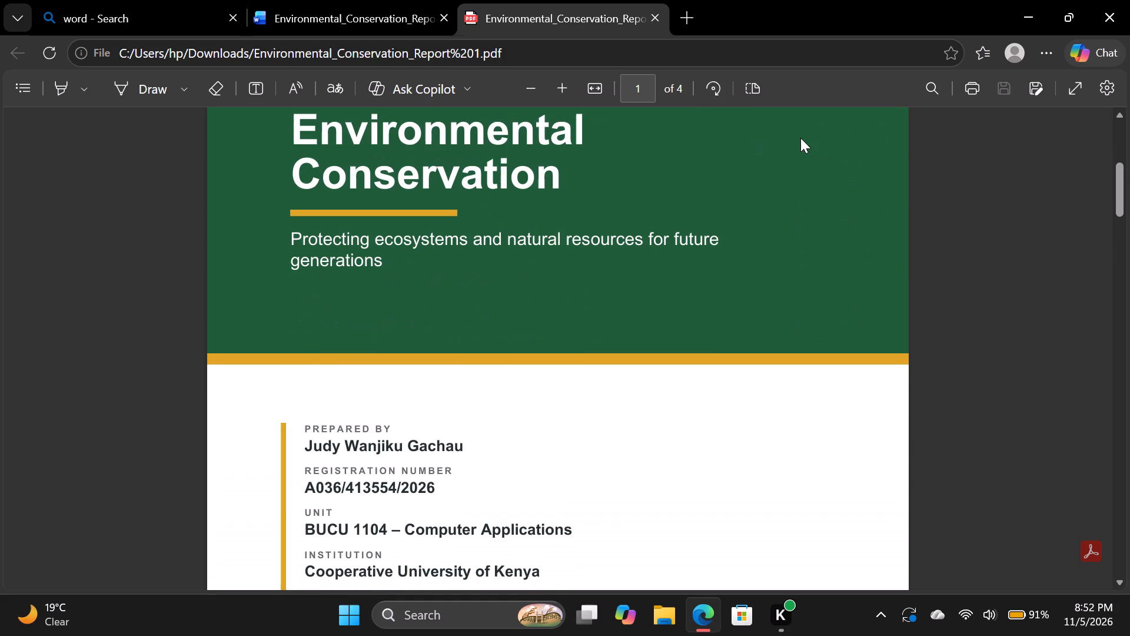
{"action": "key", "text": "Down"}
{"action": "key", "text": "Down"}
{"action": "key", "text": "Down"}
{"action": "key", "text": "Down"}
{"action": "key", "text": "Down"}
{"action": "key", "text": "Down"}
{"action": "key", "text": "Down"}
{"action": "key", "text": "Down"}
{"action": "key", "text": "Down"}
{"action": "key", "text": "Down"}
{"action": "key", "text": "Down"}
{"action": "key", "text": "Down"}
{"action": "key", "text": "Down"}
{"action": "key", "text": "Down"}
{"action": "key", "text": "Down"}
{"action": "key", "text": "Down"}
{"action": "key", "text": "Down"}
{"action": "key", "text": "Down"}
{"action": "key", "text": "Down"}
{"action": "key", "text": "Down"}
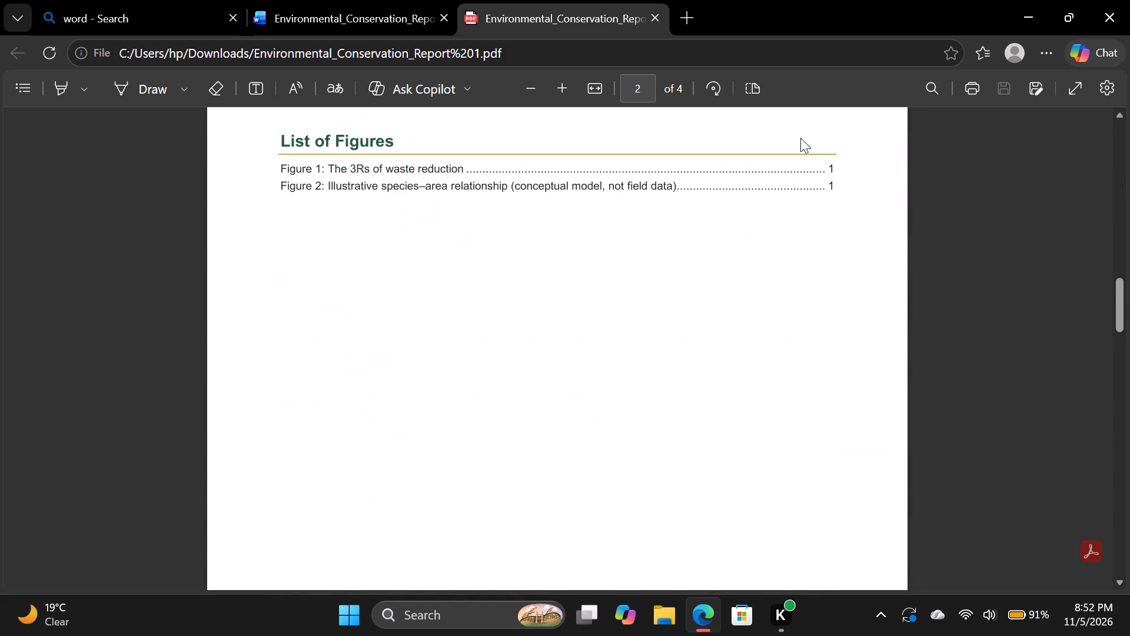
{"action": "key", "text": "Down"}
{"action": "key", "text": "Down"}
{"action": "key", "text": "Down"}
{"action": "key", "text": "Down"}
{"action": "key", "text": "Down"}
{"action": "key", "text": "Down"}
{"action": "key", "text": "Down"}
{"action": "key", "text": "Down"}
{"action": "key", "text": "Down"}
{"action": "key", "text": "Down"}
{"action": "key", "text": "Down"}
{"action": "key", "text": "Down"}
{"action": "key", "text": "Down"}
{"action": "key", "text": "Down"}
{"action": "key", "text": "Down"}
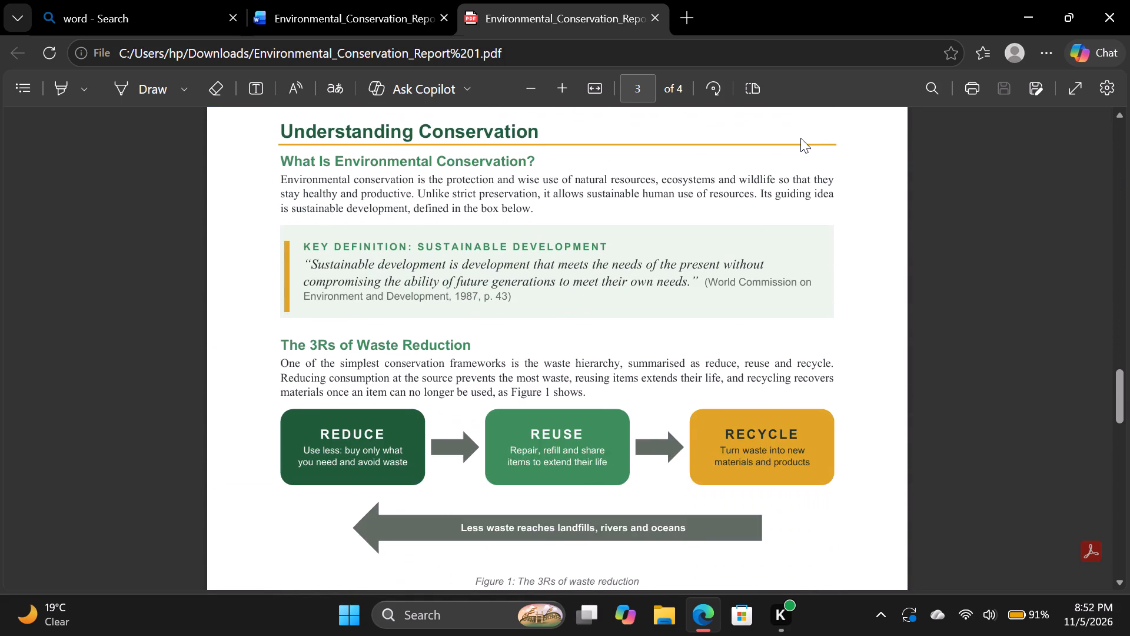
{"action": "key", "text": "Down"}
{"action": "key", "text": "Down"}
{"action": "key", "text": "Down"}
{"action": "key", "text": "Down"}
{"action": "key", "text": "Down"}
{"action": "key", "text": "Down"}
{"action": "key", "text": "Down"}
{"action": "key", "text": "Down"}
{"action": "key", "text": "Down"}
{"action": "key", "text": "Down"}
{"action": "key", "text": "Down"}
{"action": "key", "text": "Down"}
{"action": "key", "text": "Down"}
{"action": "key", "text": "Down"}
{"action": "key", "text": "Down"}
{"action": "key", "text": "Down"}
{"action": "key", "text": "Down"}
{"action": "key", "text": "Down"}
{"action": "key", "text": "Down"}
{"action": "key", "text": "Down"}
{"action": "key", "text": "Down"}
{"action": "key", "text": "Down"}
{"action": "key", "text": "Down"}
{"action": "key", "text": "Down"}
{"action": "key", "text": "Down"}
{"action": "key", "text": "Down"}
{"action": "key", "text": "Down"}
{"action": "key", "text": "Down"}
{"action": "key", "text": "Down"}
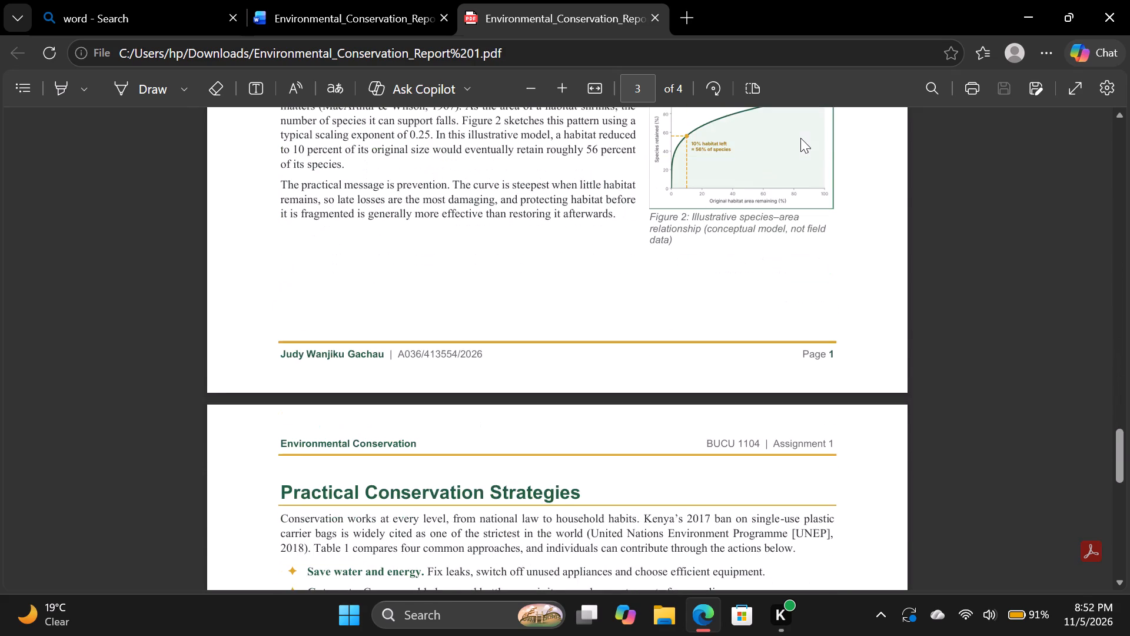
{"action": "key", "text": "Down"}
{"action": "key", "text": "Down"}
{"action": "key", "text": "Down"}
{"action": "key", "text": "Down"}
{"action": "key", "text": "Down"}
{"action": "key", "text": "Down"}
{"action": "key", "text": "Down"}
{"action": "key", "text": "Down"}
{"action": "key", "text": "Down"}
{"action": "key", "text": "Down"}
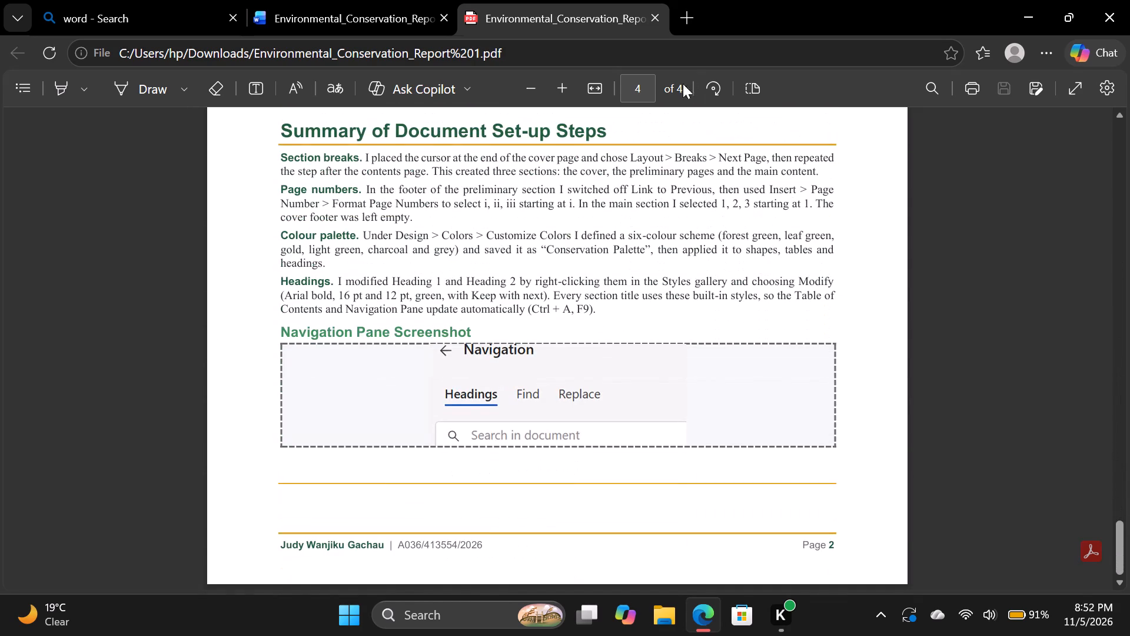
Examine the Navigation Pane Screenshot image on the PDF's last page, and close the PDF.
{"action": "left_click", "coordinate": [592, 346]}
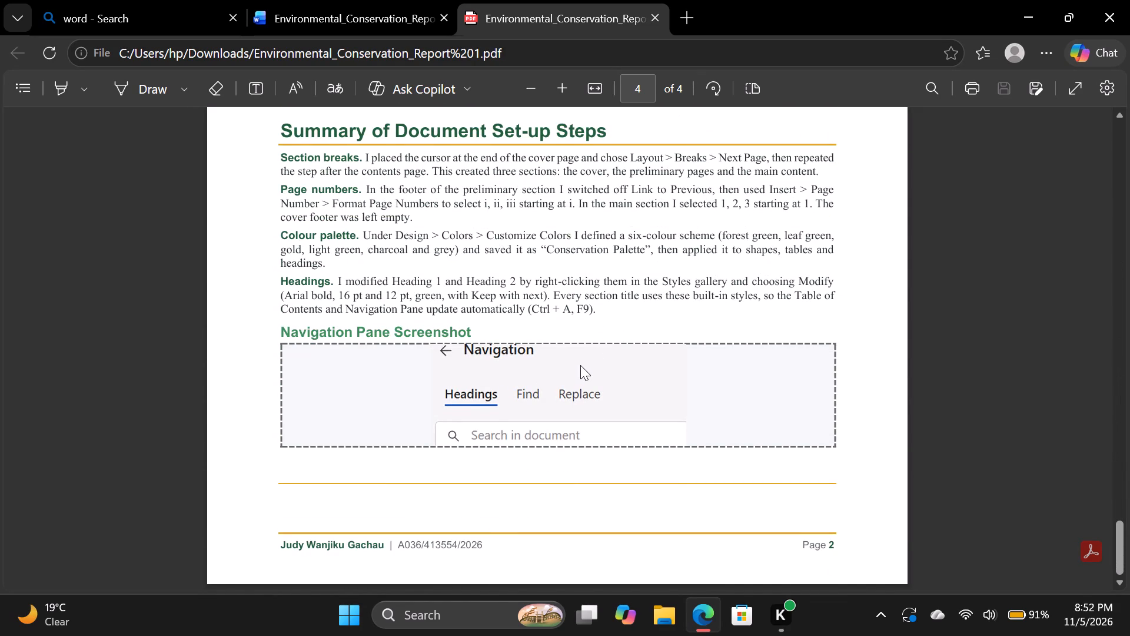
{"action": "left_click", "coordinate": [577, 370]}
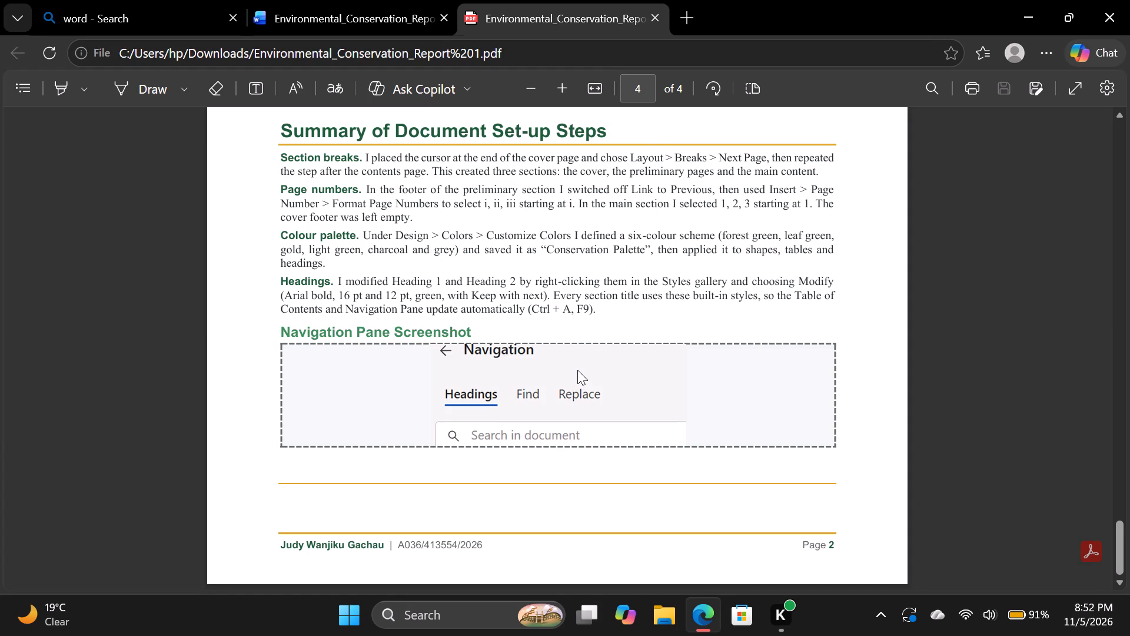
{"action": "right_click", "coordinate": [577, 370]}
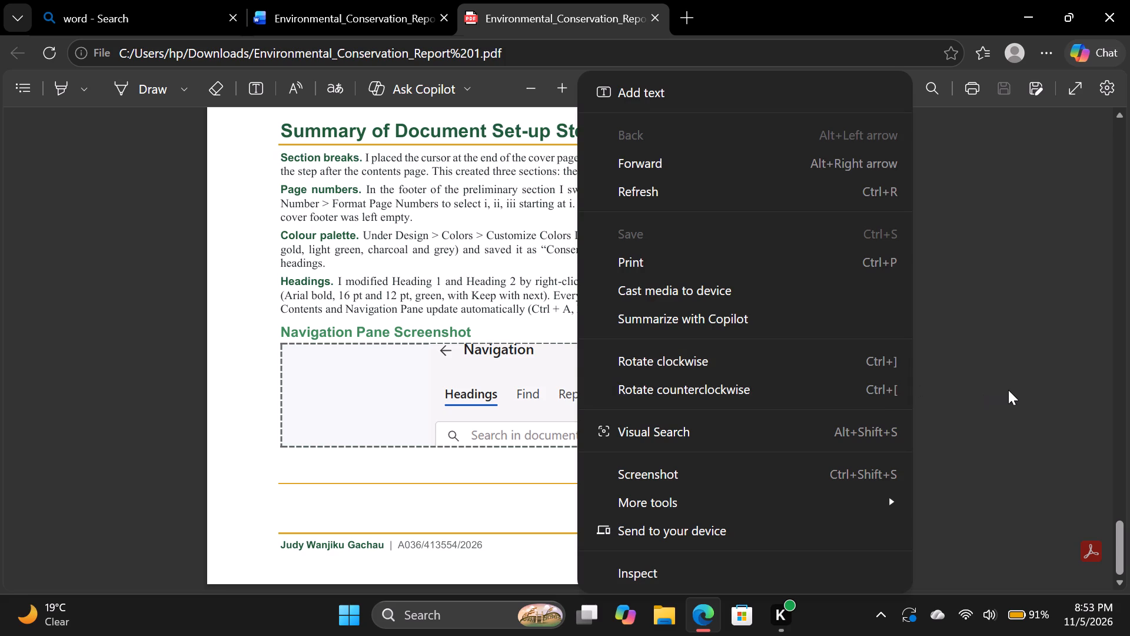
{"action": "left_click", "coordinate": [1023, 342]}
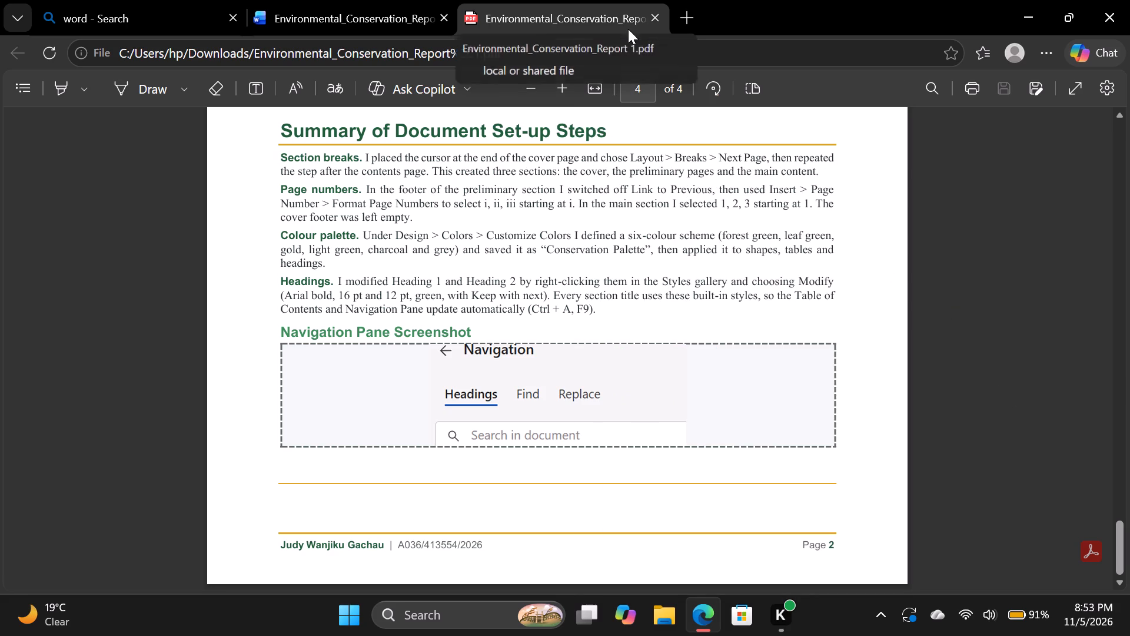
{"action": "left_click", "coordinate": [654, 13]}
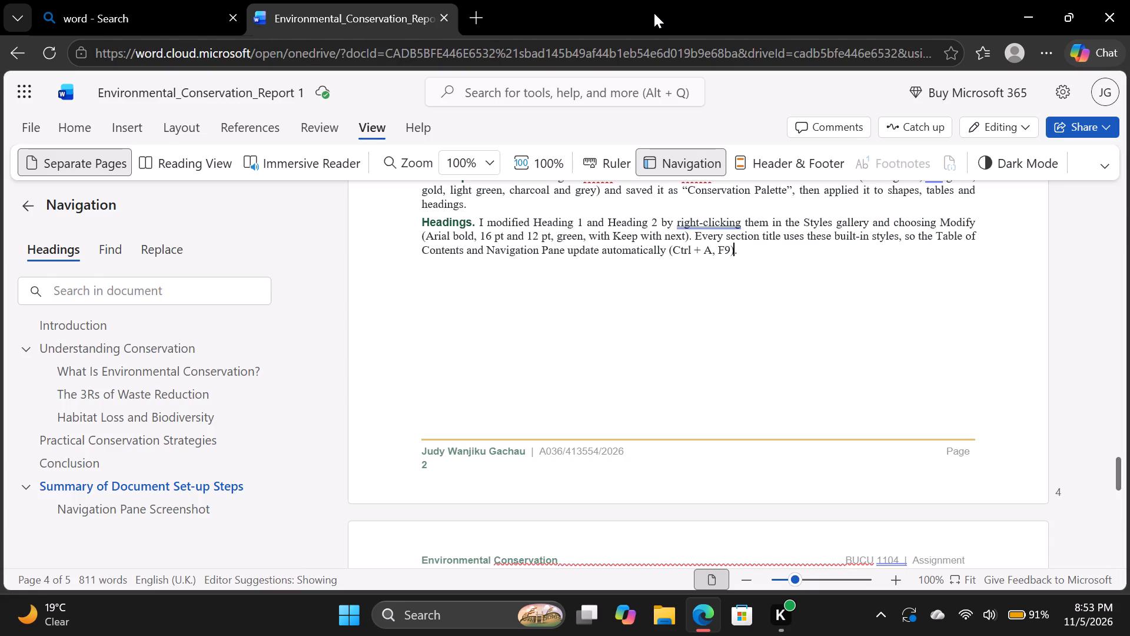
Examine the Navigation Pane screenshot and its caption on page 5 of the Word document for comparison with the PDF.
{"action": "key", "text": "Down"}
{"action": "key", "text": "Down"}
{"action": "key", "text": "Down"}
{"action": "key", "text": "Down"}
{"action": "key", "text": "Down"}
{"action": "key", "text": "Down"}
{"action": "key", "text": "Down"}
{"action": "key", "text": "Down"}
{"action": "key", "text": "Down"}
{"action": "key", "text": "Down"}
{"action": "key", "text": "Down"}
{"action": "key", "text": "Down"}
{"action": "key", "text": "Down"}
{"action": "key", "text": "Down"}
{"action": "key", "text": "Down"}
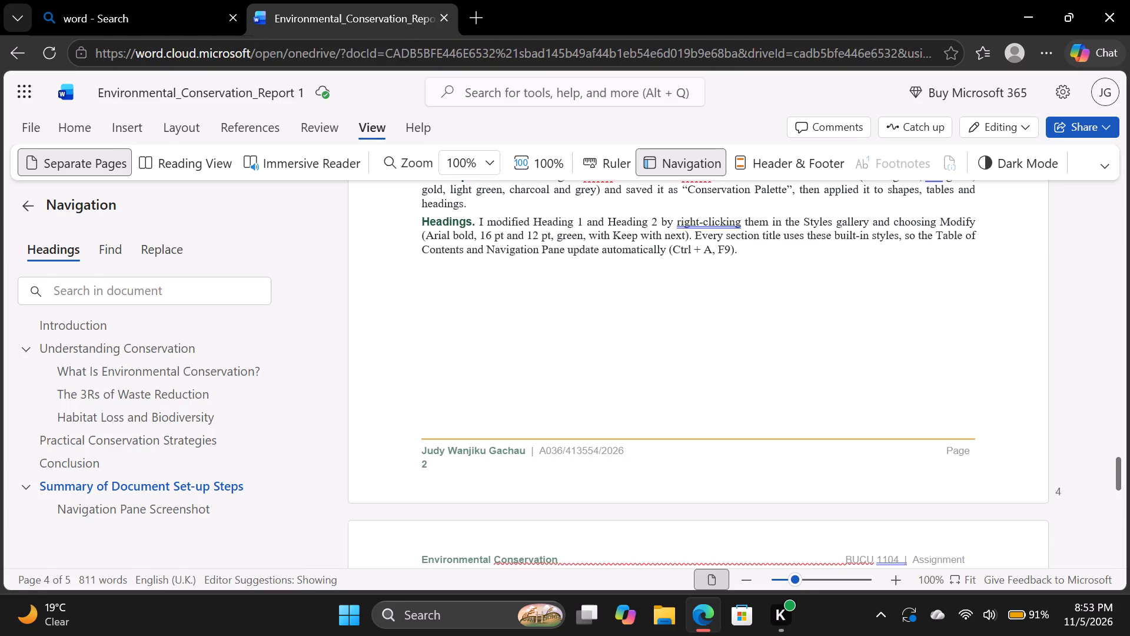
{"action": "key", "text": "Up"}
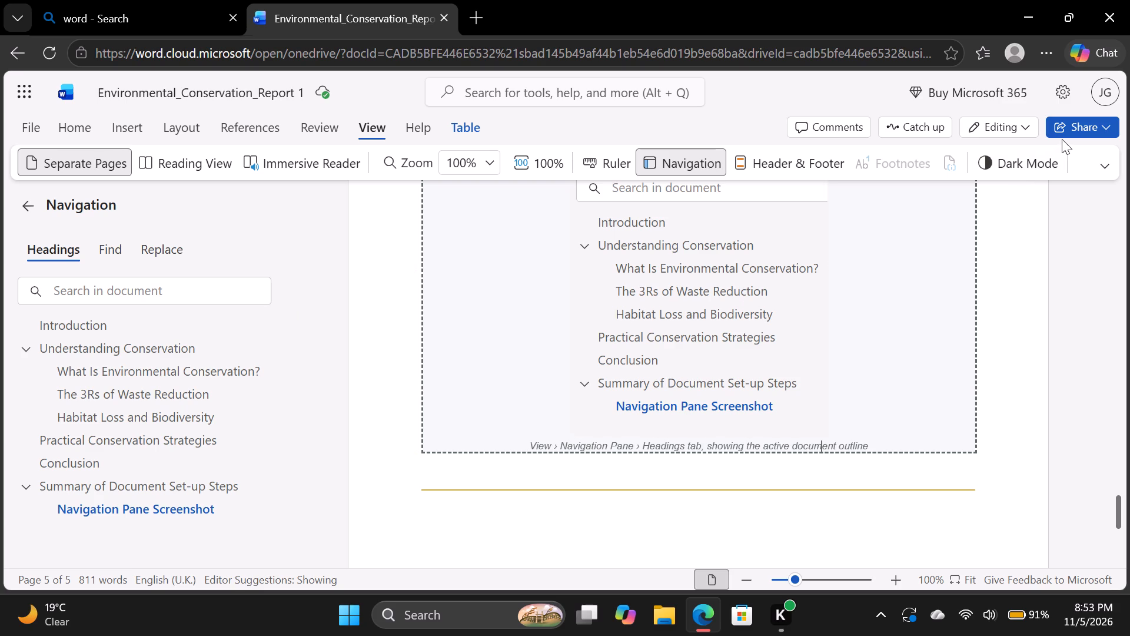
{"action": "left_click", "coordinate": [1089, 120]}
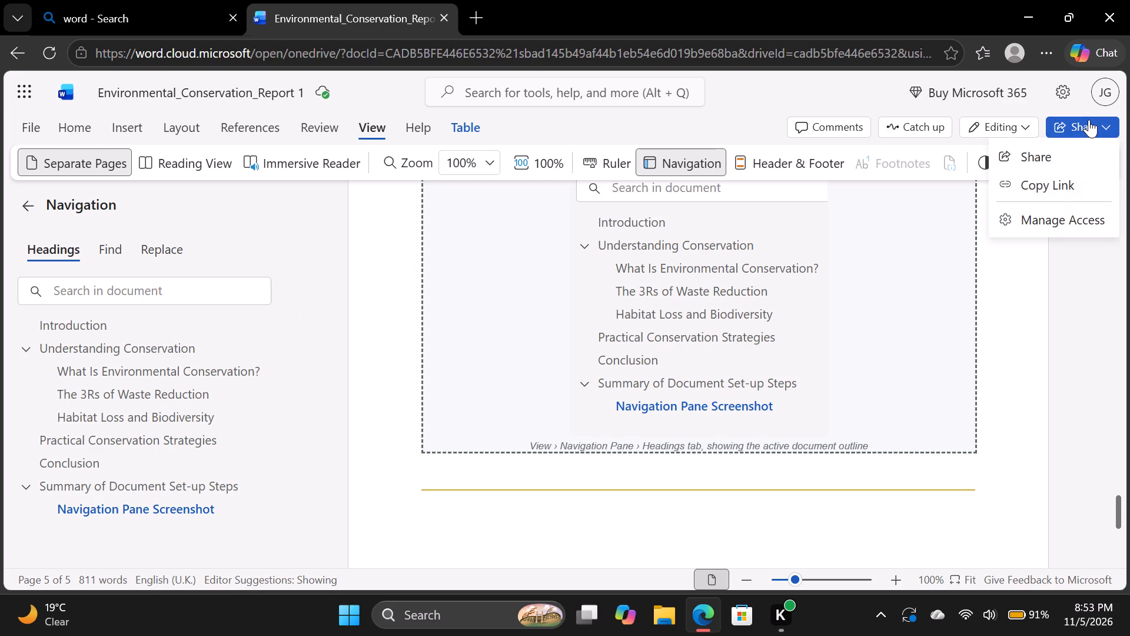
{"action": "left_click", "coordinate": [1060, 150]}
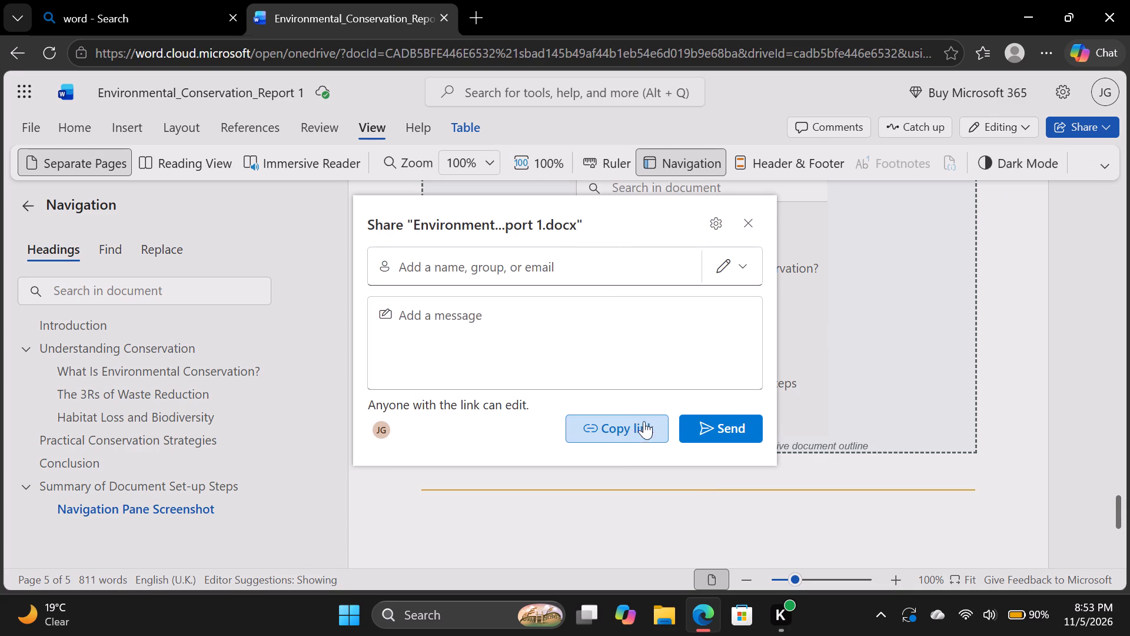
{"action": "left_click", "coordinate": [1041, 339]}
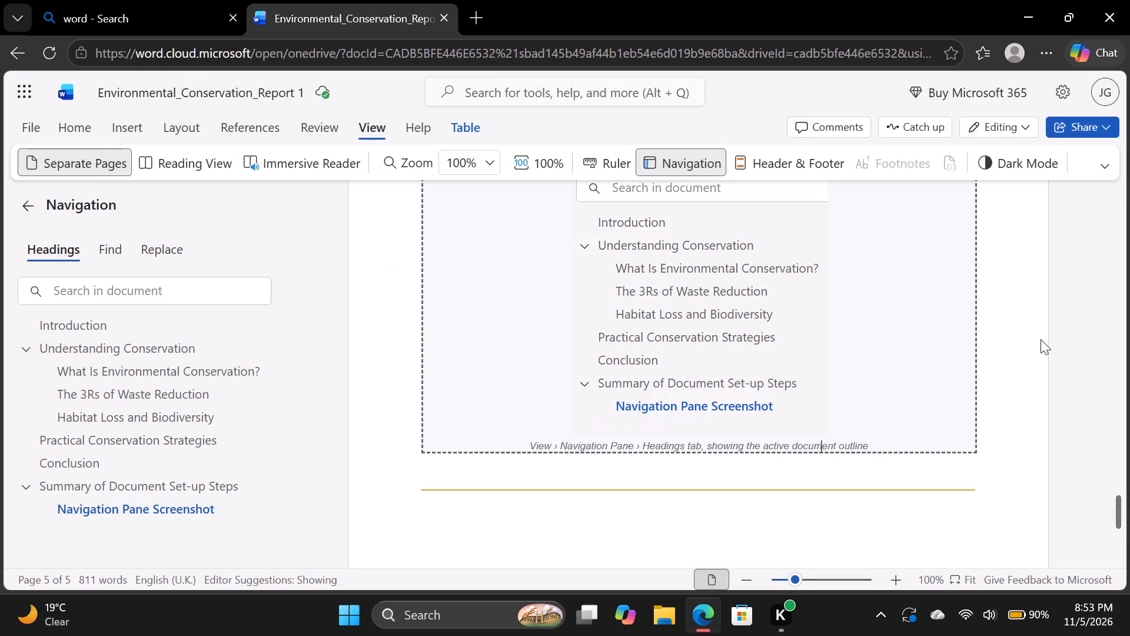
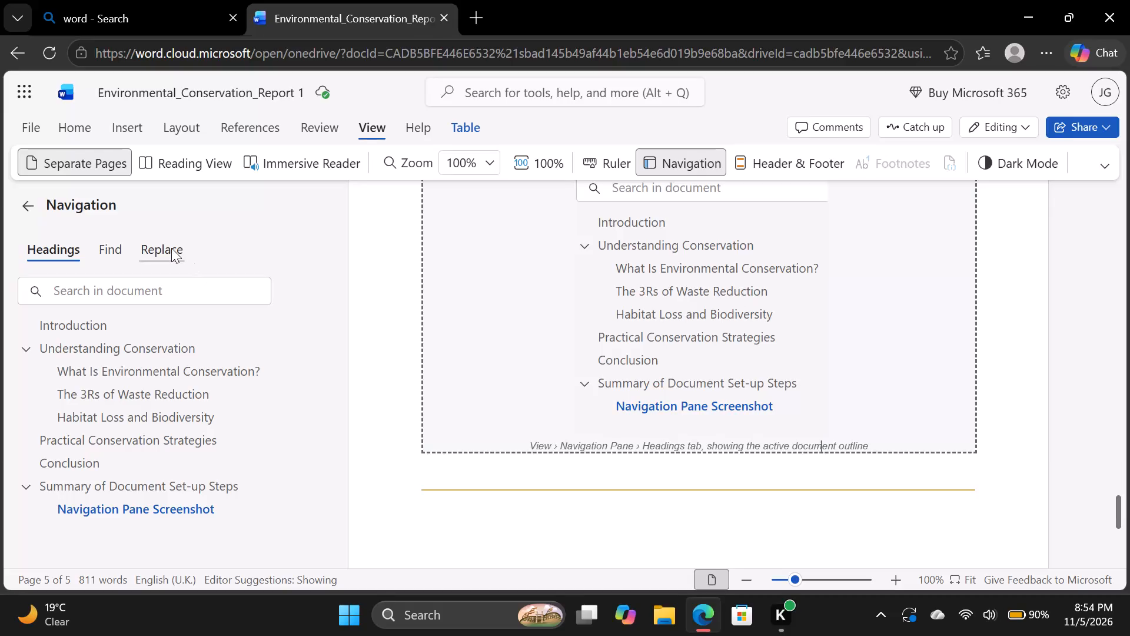
Start a PDF export of the report, choose to email a link instead, and enter the recipient in the sharing form.
{"action": "left_click", "coordinate": [22, 119]}
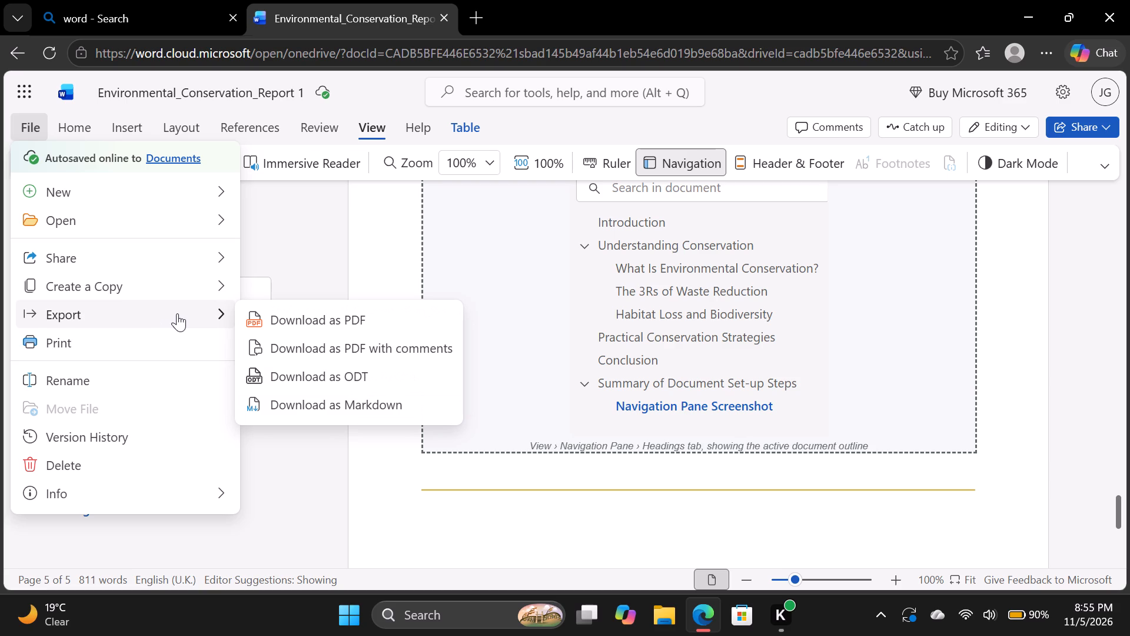
{"action": "left_click", "coordinate": [328, 314]}
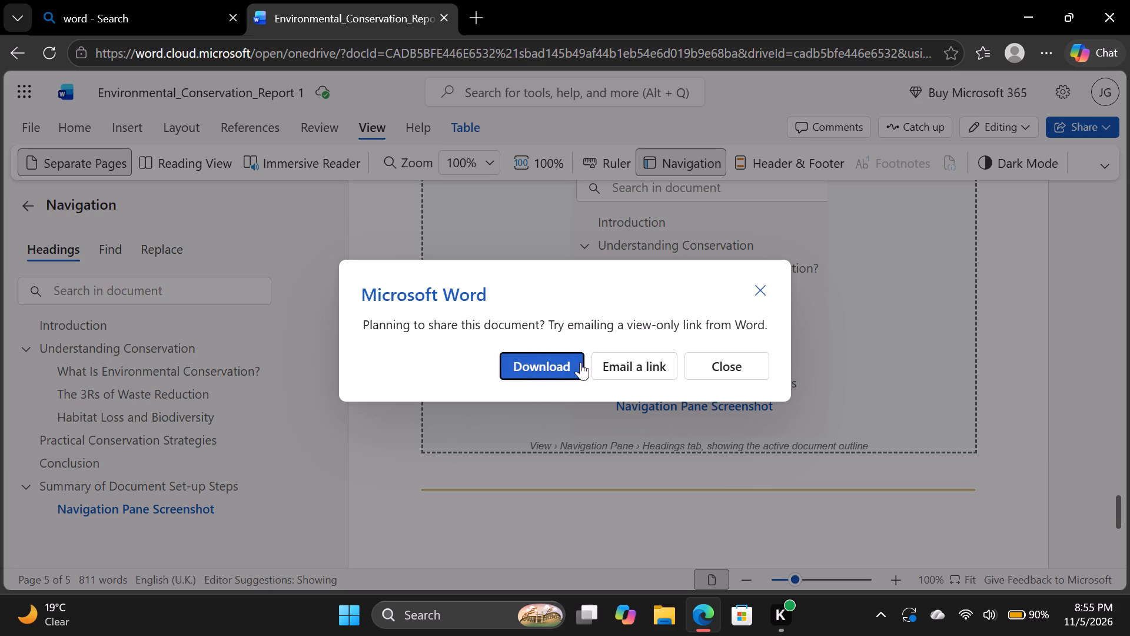
{"action": "left_click", "coordinate": [614, 360]}
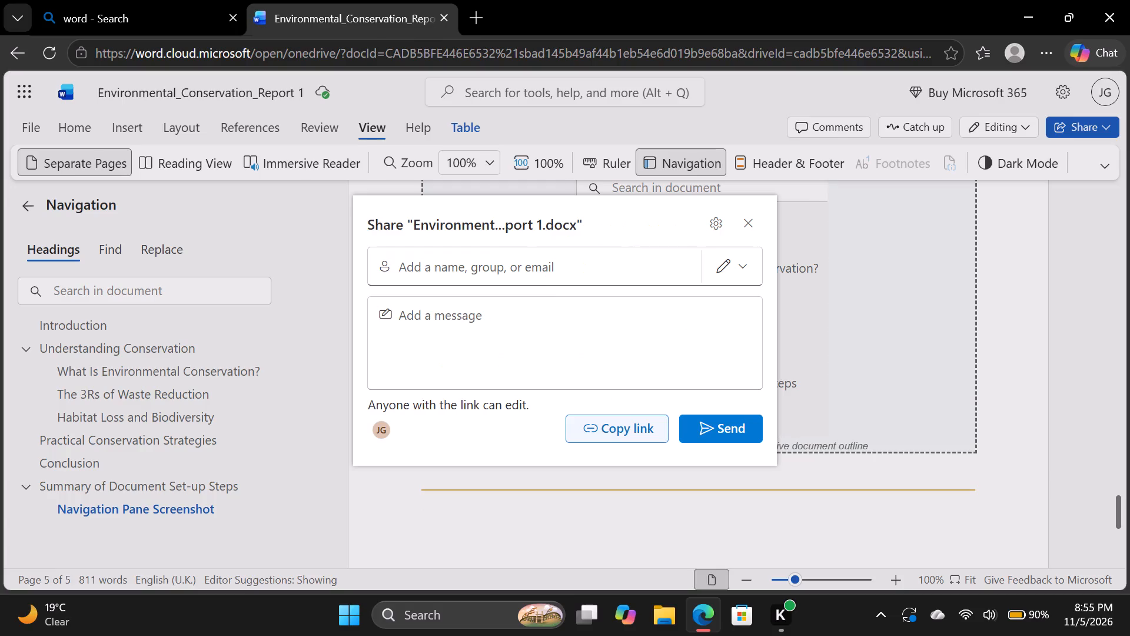
{"action": "left_click", "coordinate": [440, 267]}
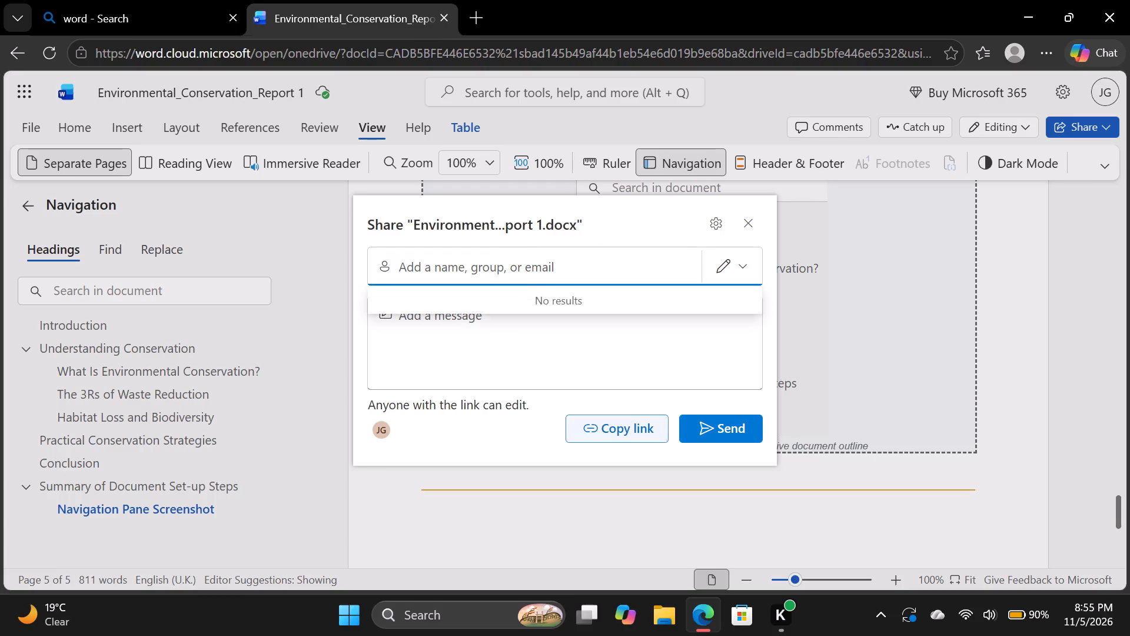
{"action": "type", "text": "413"}
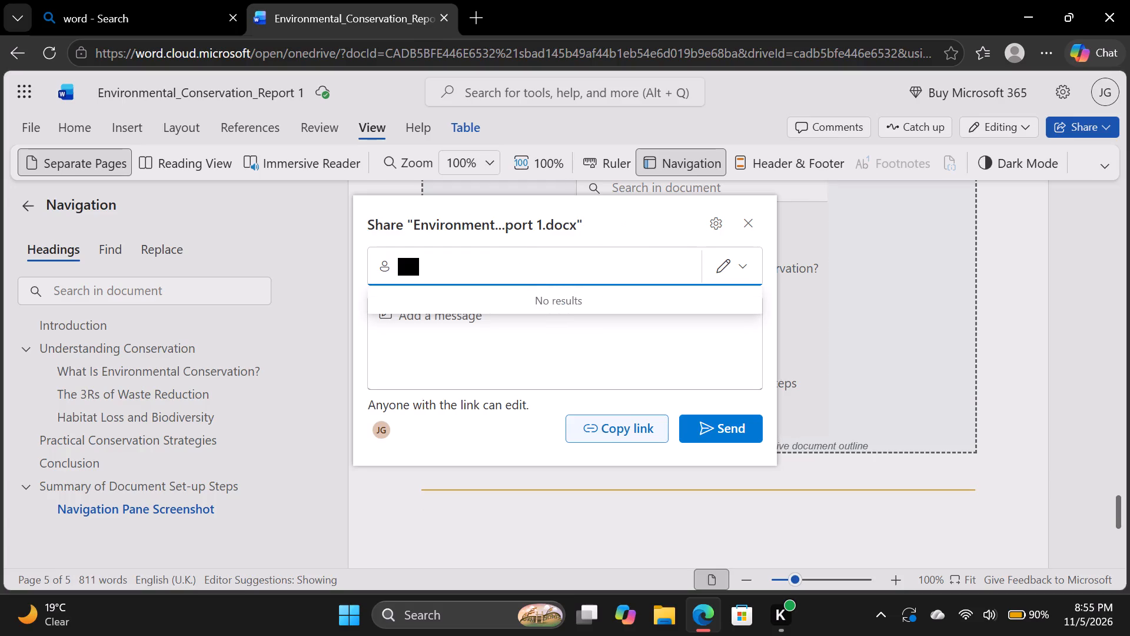
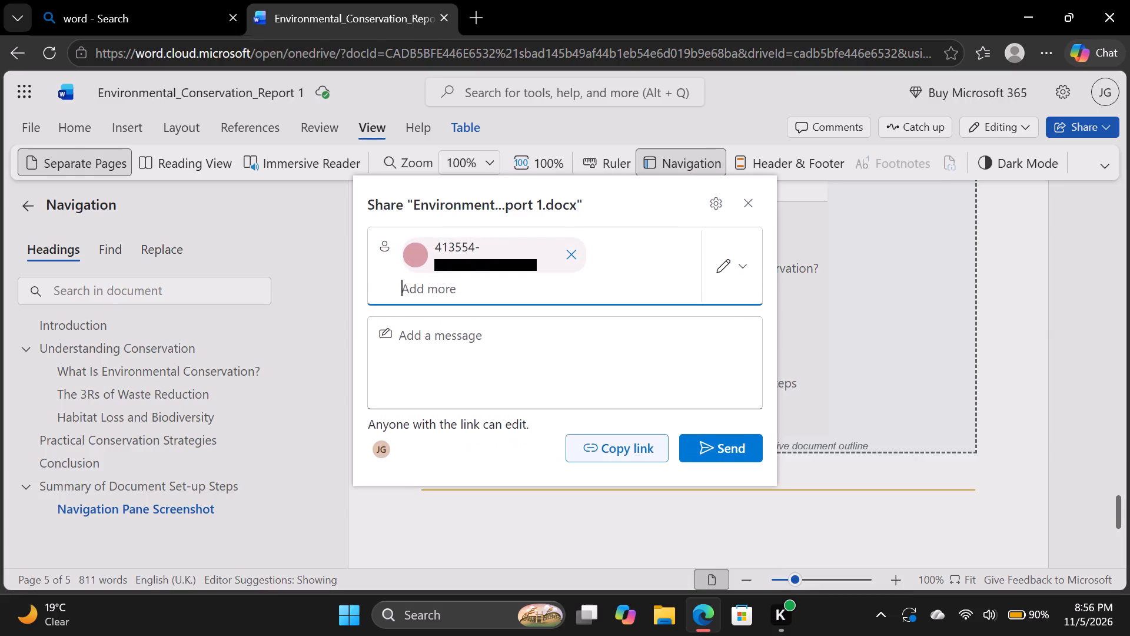
Copy the report's sharing link and email the link with edit access to the entered recipient, without a message.
{"action": "left_click", "coordinate": [591, 445]}
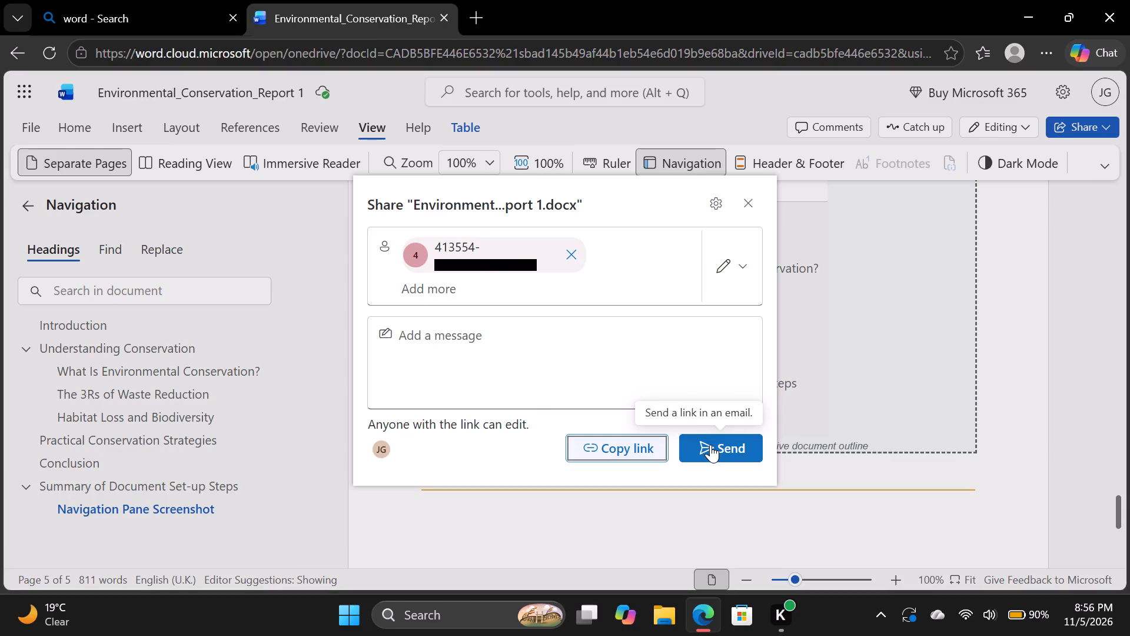
{"action": "left_click", "coordinate": [710, 445]}
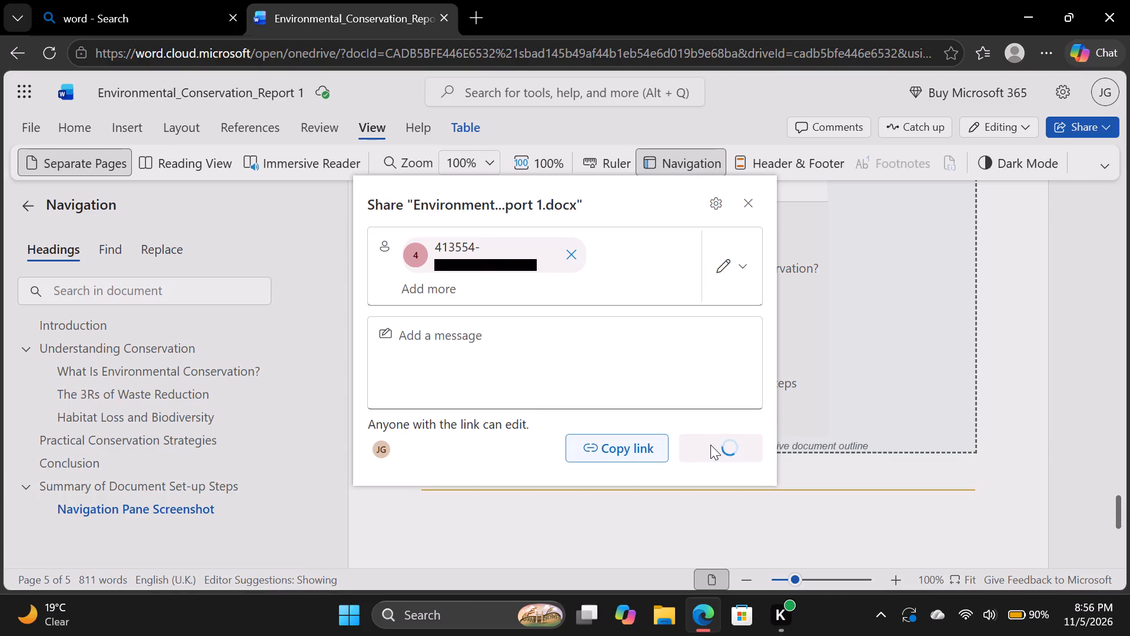
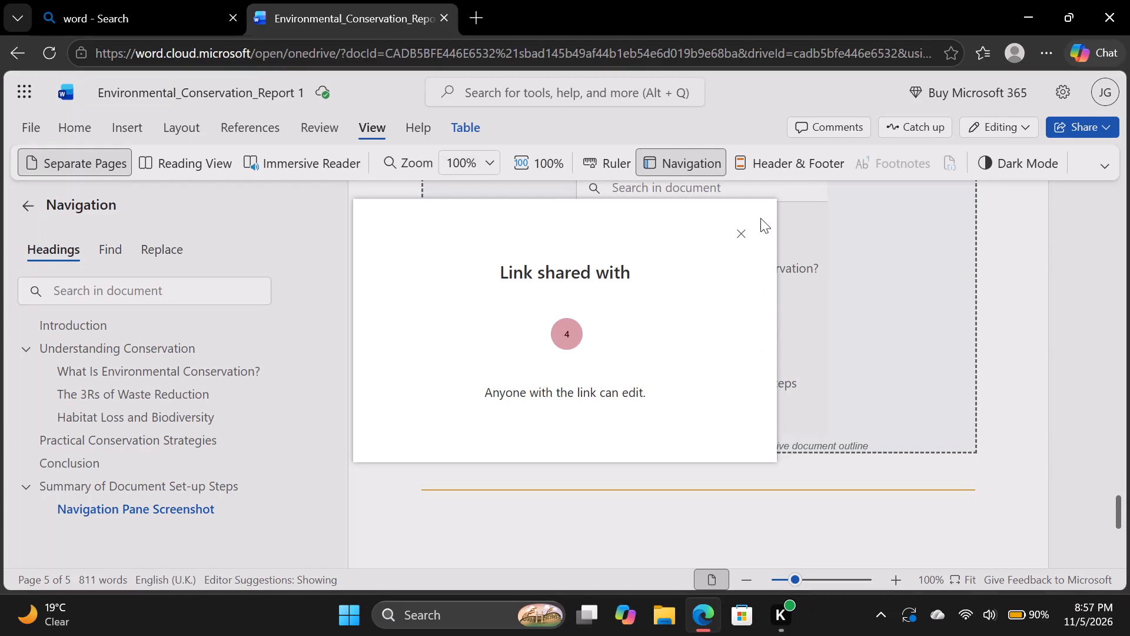
Close the link-sharing confirmation.
{"action": "left_click", "coordinate": [747, 233]}
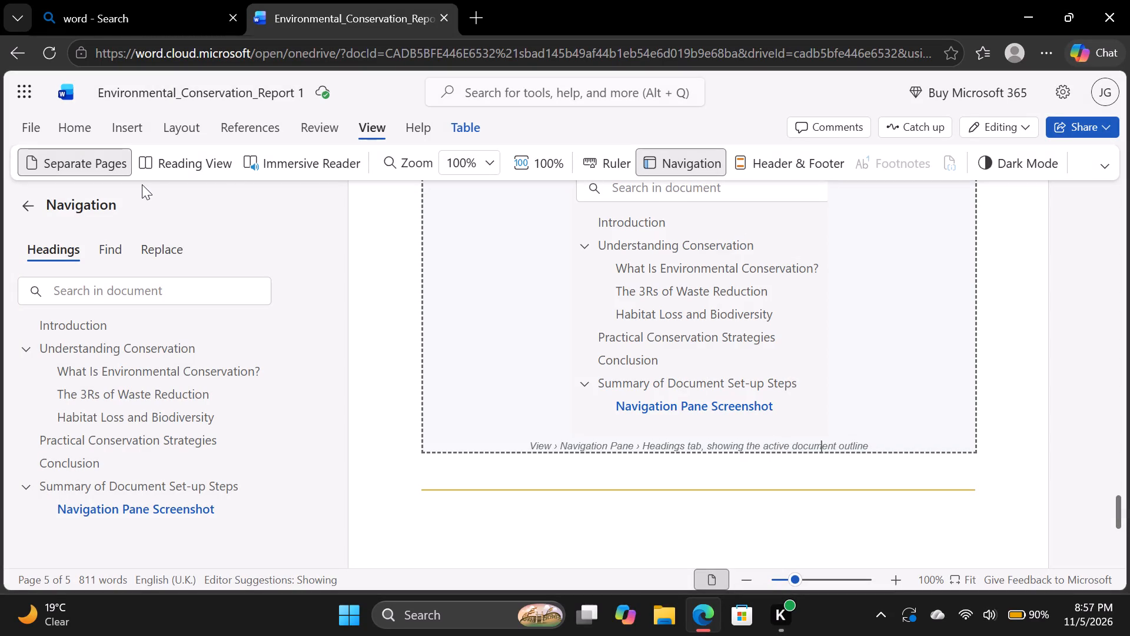
Open the report's OneDrive storage location, go to My files and filter the list to Word documents.
{"action": "left_click", "coordinate": [36, 117]}
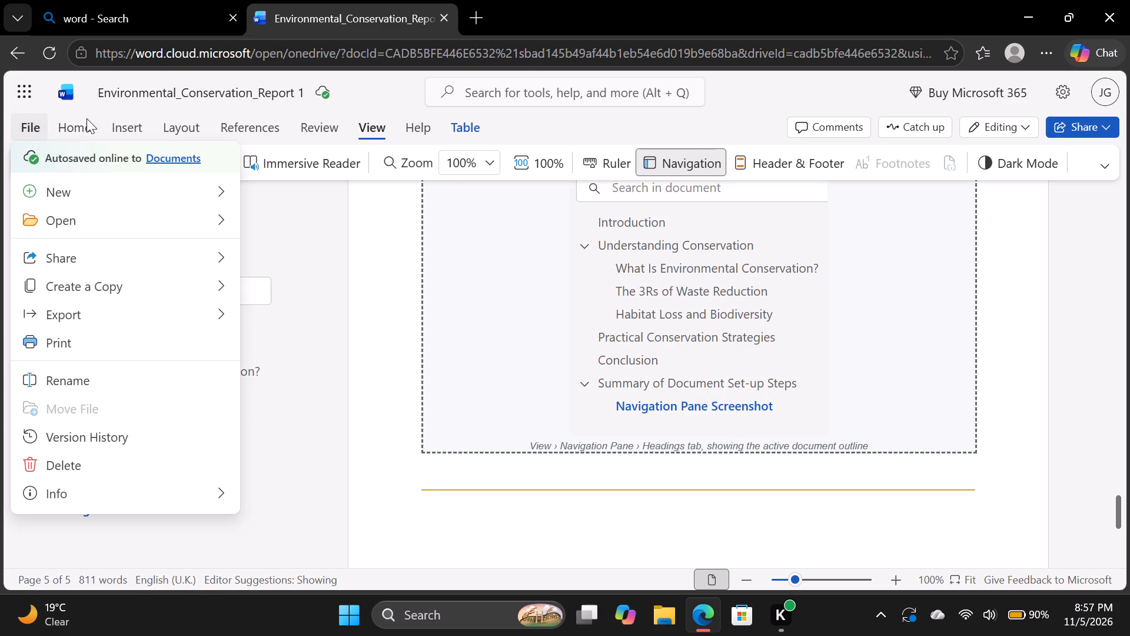
{"action": "left_click", "coordinate": [162, 152]}
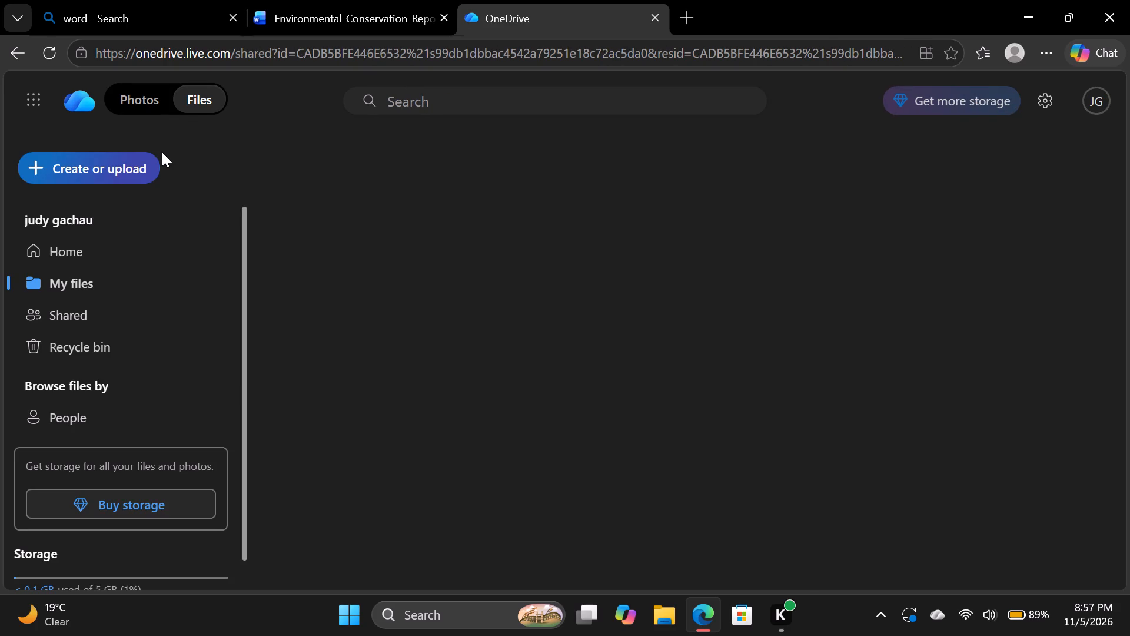
{"action": "left_click", "coordinate": [106, 273]}
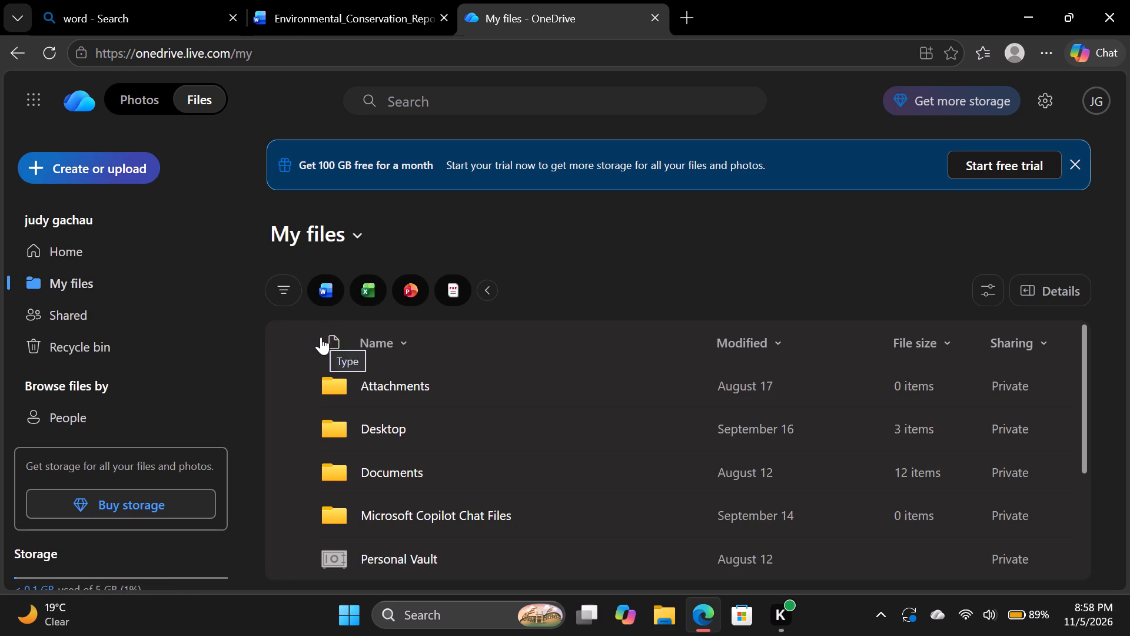
{"action": "left_click", "coordinate": [319, 293]}
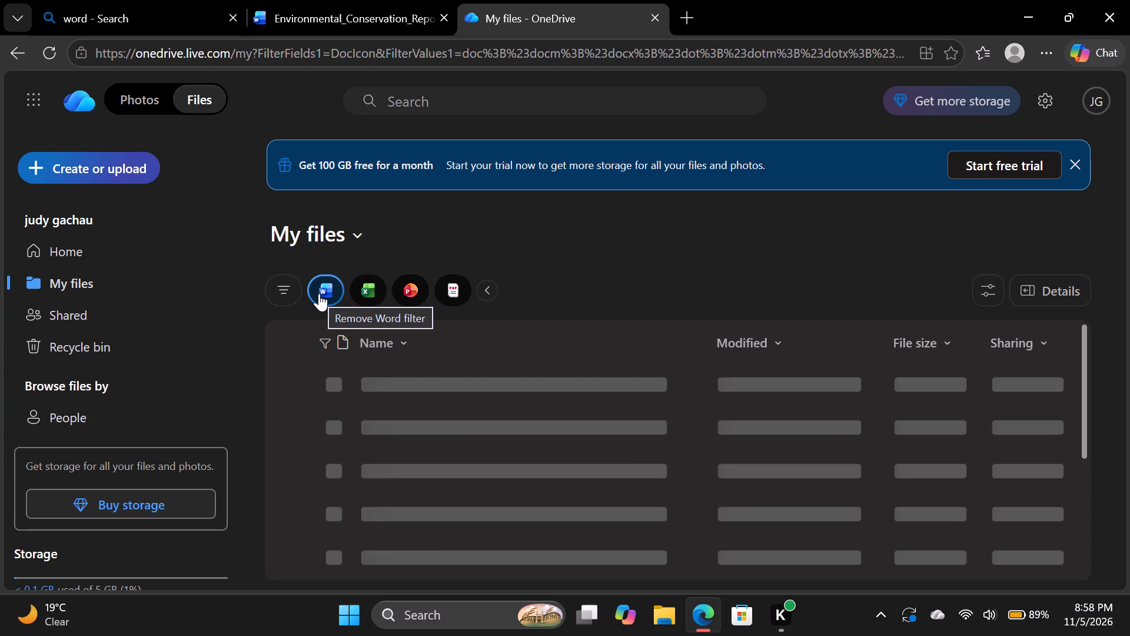
{"action": "left_click", "coordinate": [402, 342]}
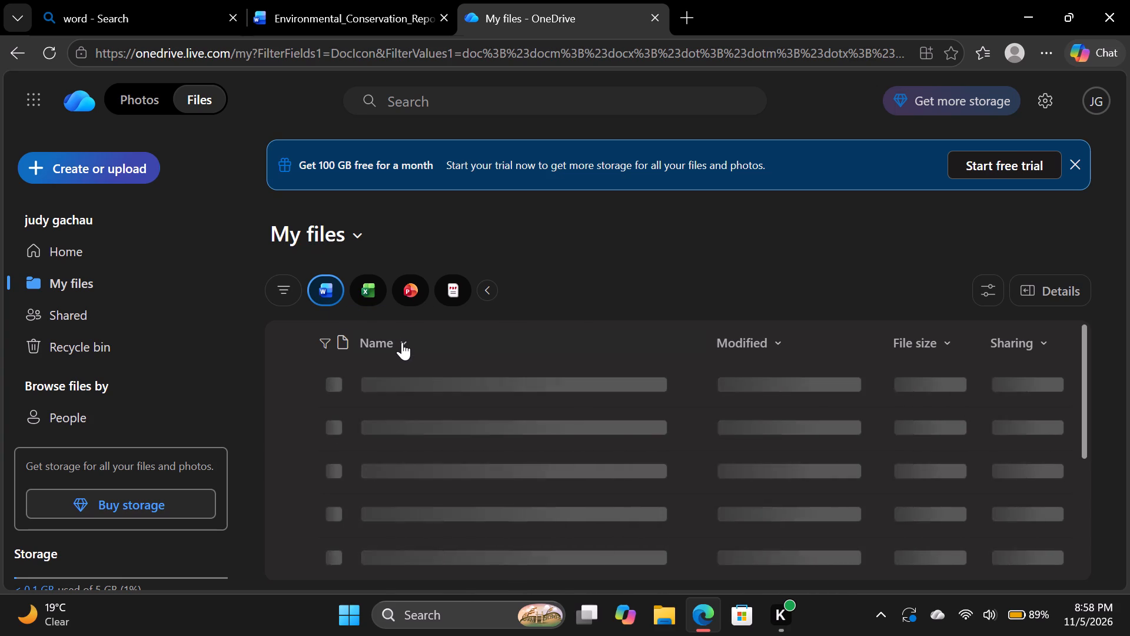
{"action": "left_click", "coordinate": [402, 342]}
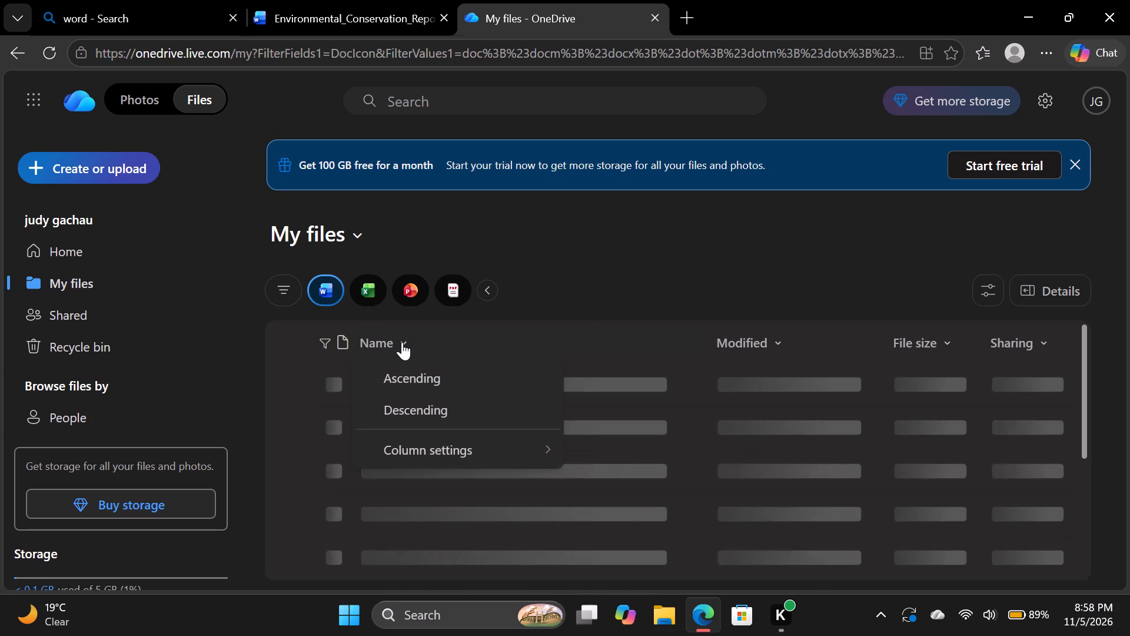
{"action": "left_click", "coordinate": [566, 271]}
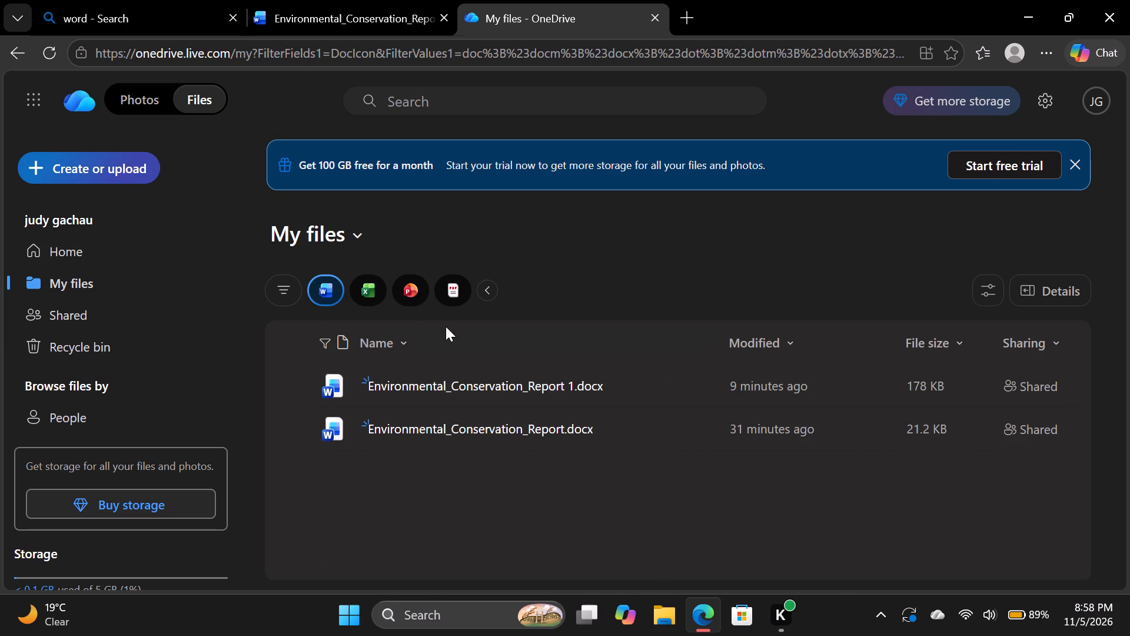
Open Environmental_Conservation_Report 1.docx from OneDrive and review it from the cover through to the Navigation Pane screenshot on page 5.
{"action": "left_click", "coordinate": [496, 382]}
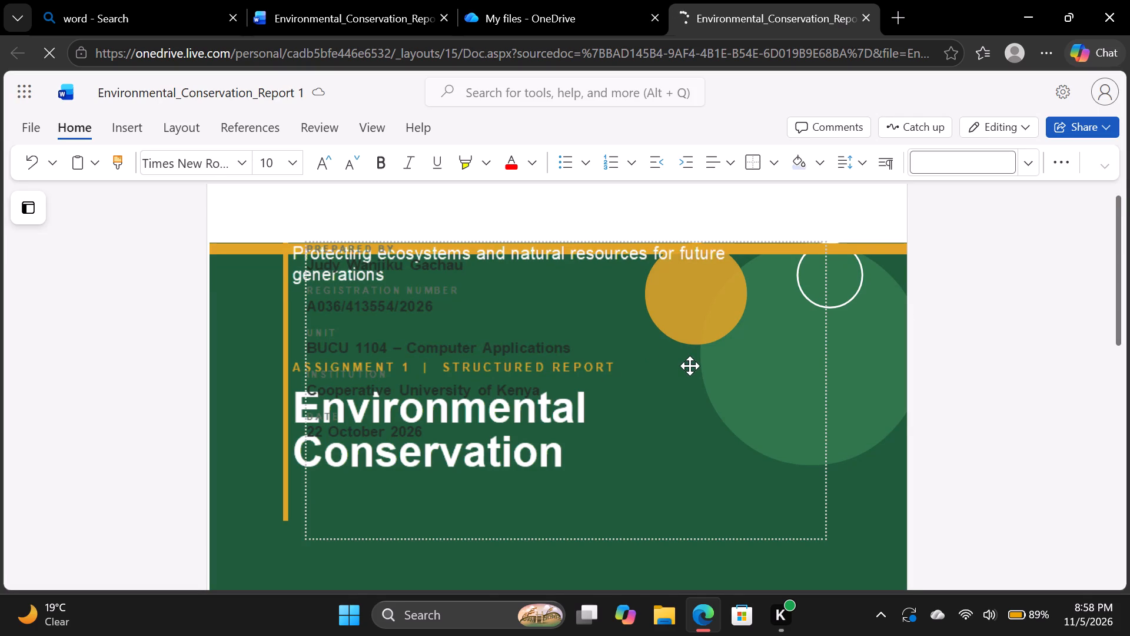
{"action": "left_click", "coordinate": [964, 348]}
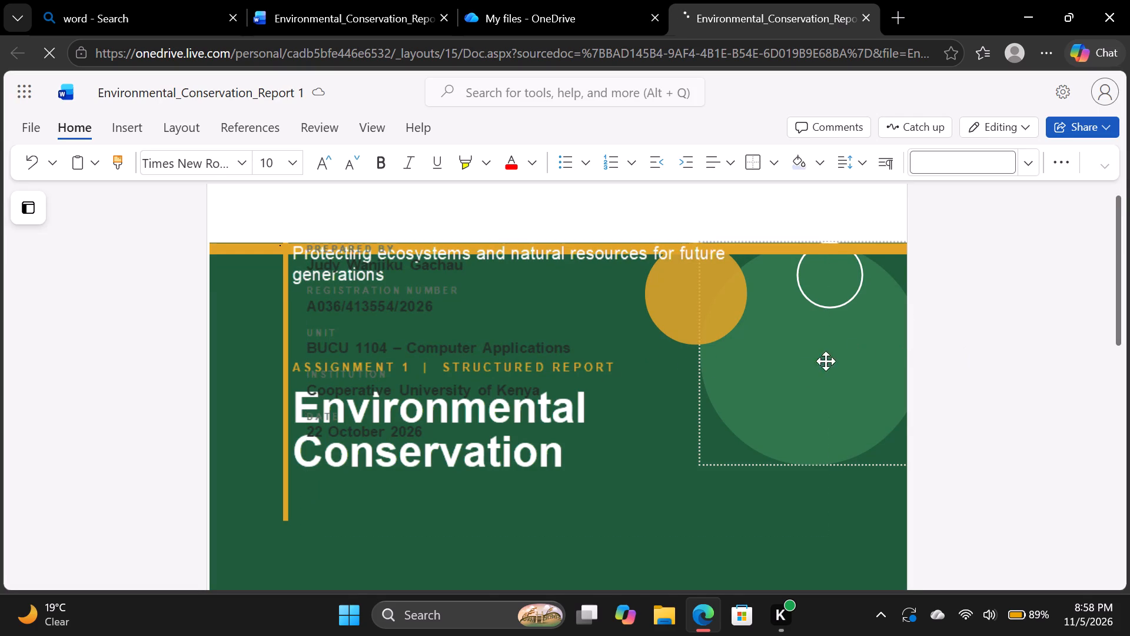
{"action": "key", "text": "Down"}
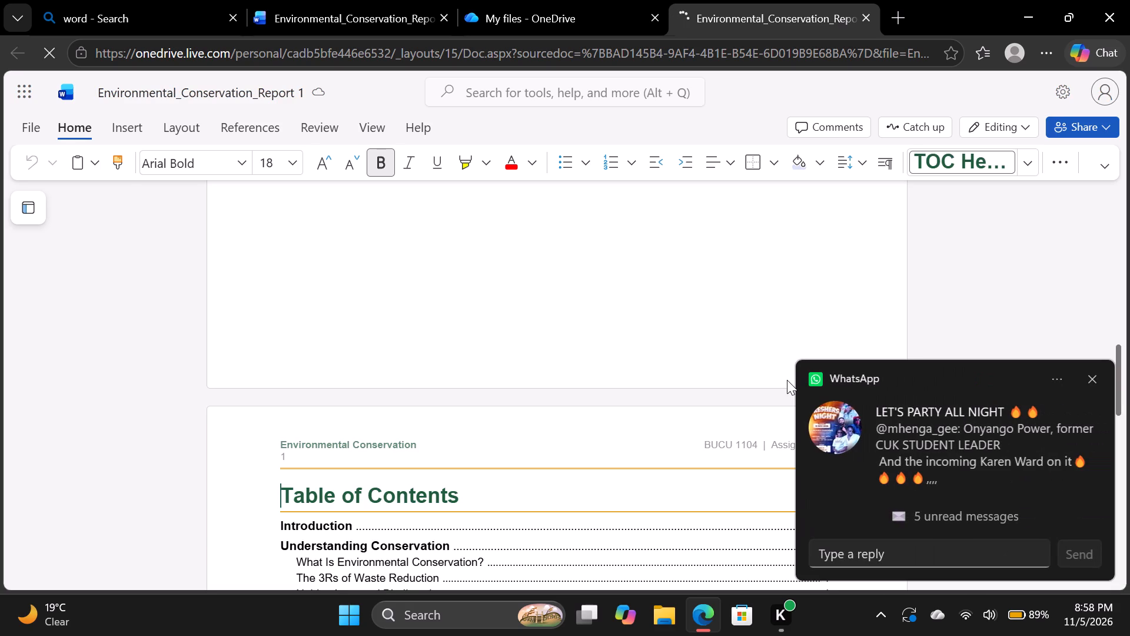
{"action": "key", "text": "Down"}
{"action": "key", "text": "Down"}
{"action": "key", "text": "Down"}
{"action": "key", "text": "Down"}
{"action": "key", "text": "Down"}
{"action": "key", "text": "Down"}
{"action": "key", "text": "Down"}
{"action": "key", "text": "Down"}
{"action": "key", "text": "Down"}
{"action": "key", "text": "Down"}
{"action": "key", "text": "Down"}
{"action": "key", "text": "Down"}
{"action": "key", "text": "Down"}
{"action": "key", "text": "Down"}
{"action": "key", "text": "Down"}
{"action": "key", "text": "Down"}
{"action": "key", "text": "Down"}
{"action": "key", "text": "Down"}
{"action": "key", "text": "Down"}
{"action": "key", "text": "Down"}
{"action": "key", "text": "Down"}
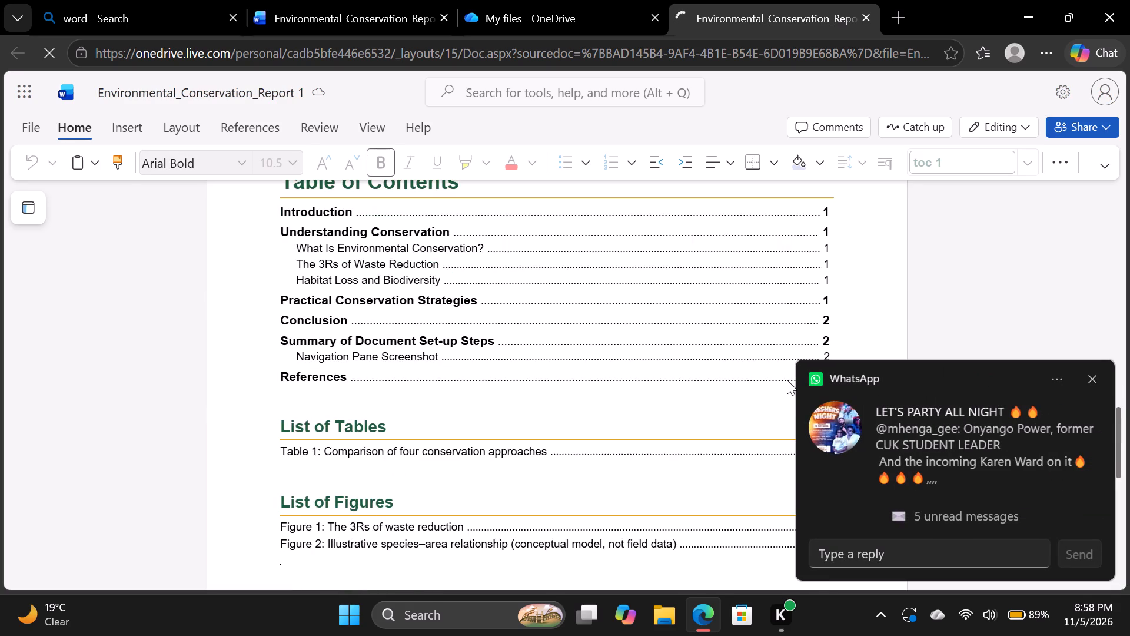
{"action": "key", "text": "Down"}
{"action": "key", "text": "Down"}
{"action": "key", "text": "Down"}
{"action": "key", "text": "Down"}
{"action": "key", "text": "Down"}
{"action": "key", "text": "Down"}
{"action": "key", "text": "Down"}
{"action": "key", "text": "Down"}
{"action": "key", "text": "Down"}
{"action": "key", "text": "Down"}
{"action": "key", "text": "Down"}
{"action": "key", "text": "Down"}
{"action": "key", "text": "Down"}
{"action": "key", "text": "Down"}
{"action": "key", "text": "Down"}
{"action": "key", "text": "Down"}
{"action": "key", "text": "Down"}
{"action": "key", "text": "Down"}
{"action": "key", "text": "Down"}
{"action": "key", "text": "Down"}
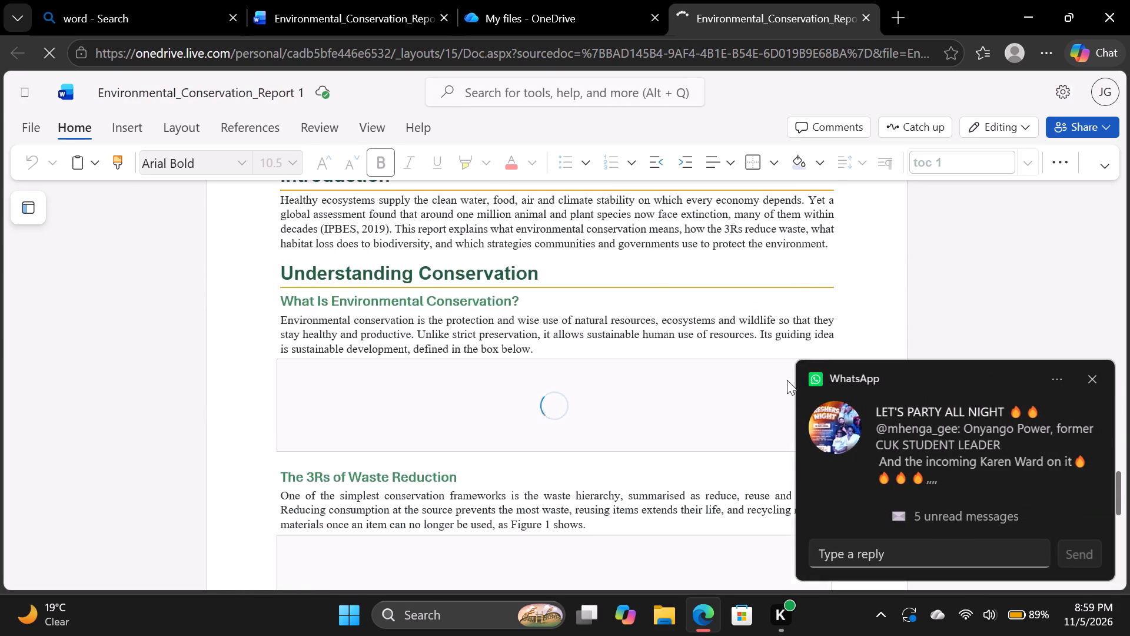
{"action": "key", "text": "Down"}
{"action": "key", "text": "Down"}
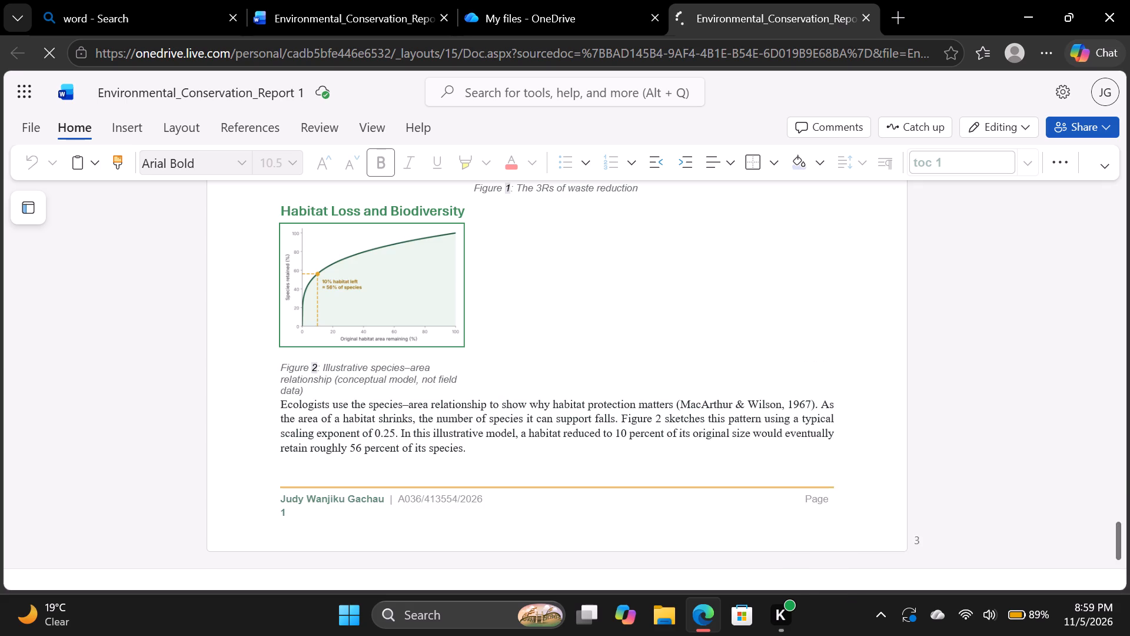
{"action": "key", "text": "Down"}
{"action": "key", "text": "Down"}
{"action": "key", "text": "Down"}
{"action": "key", "text": "Down"}
{"action": "key", "text": "Down"}
{"action": "key", "text": "Down"}
{"action": "key", "text": "Down"}
{"action": "key", "text": "Down"}
{"action": "key", "text": "Down"}
{"action": "key", "text": "Down"}
{"action": "key", "text": "Down"}
{"action": "key", "text": "Down"}
{"action": "key", "text": "Down"}
{"action": "key", "text": "Down"}
{"action": "key", "text": "Down"}
{"action": "key", "text": "Down"}
{"action": "key", "text": "Down"}
{"action": "key", "text": "Down"}
{"action": "key", "text": "Down"}
{"action": "key", "text": "Down"}
{"action": "key", "text": "Down"}
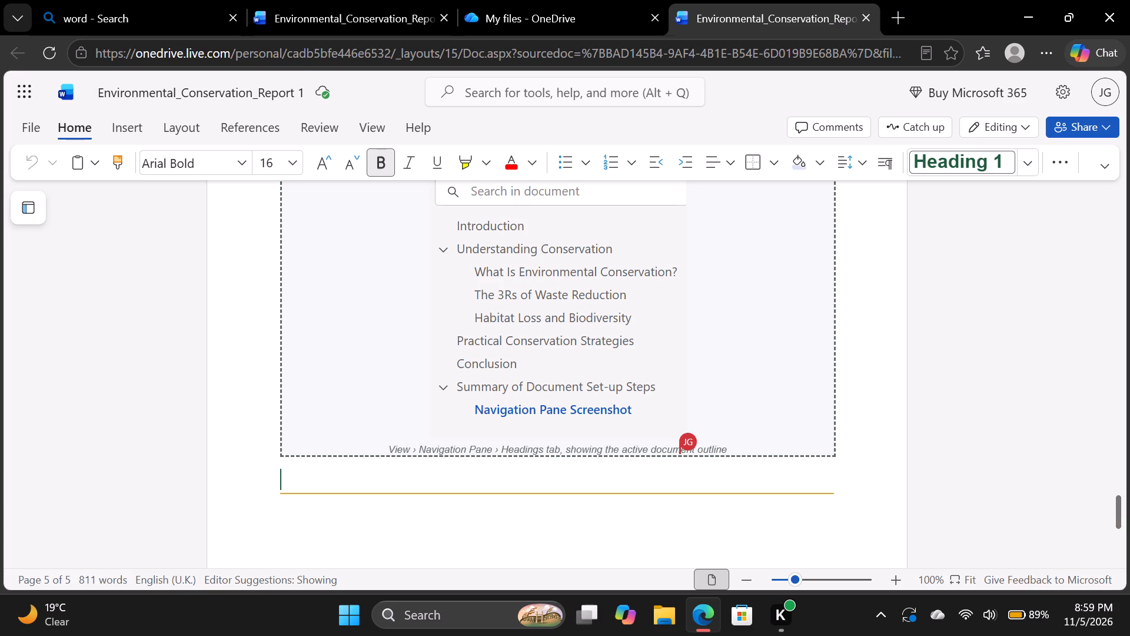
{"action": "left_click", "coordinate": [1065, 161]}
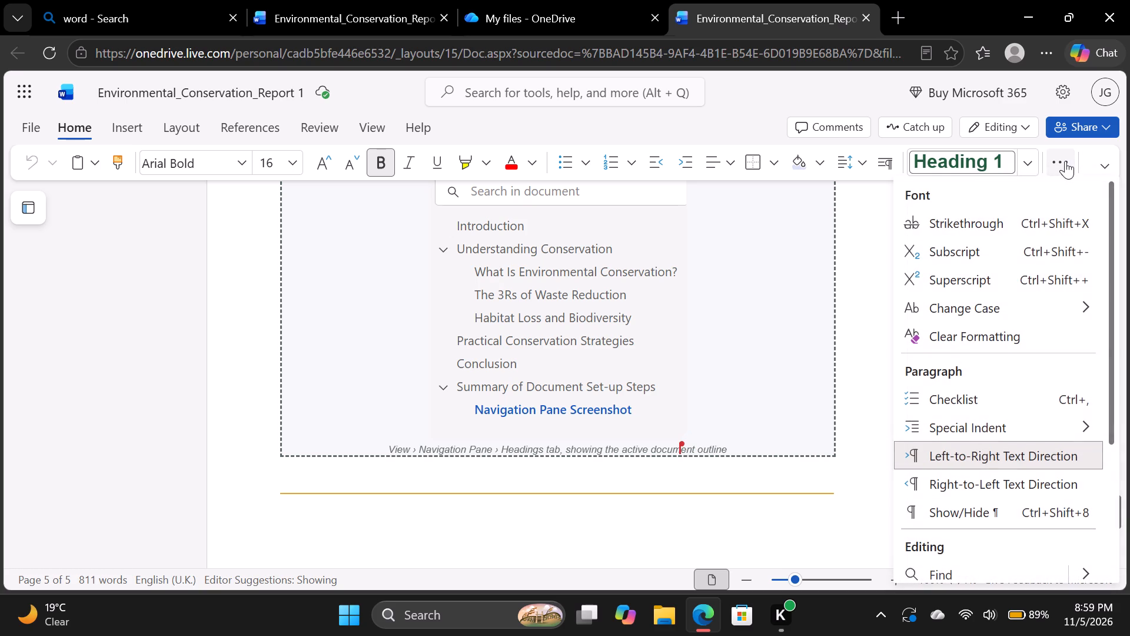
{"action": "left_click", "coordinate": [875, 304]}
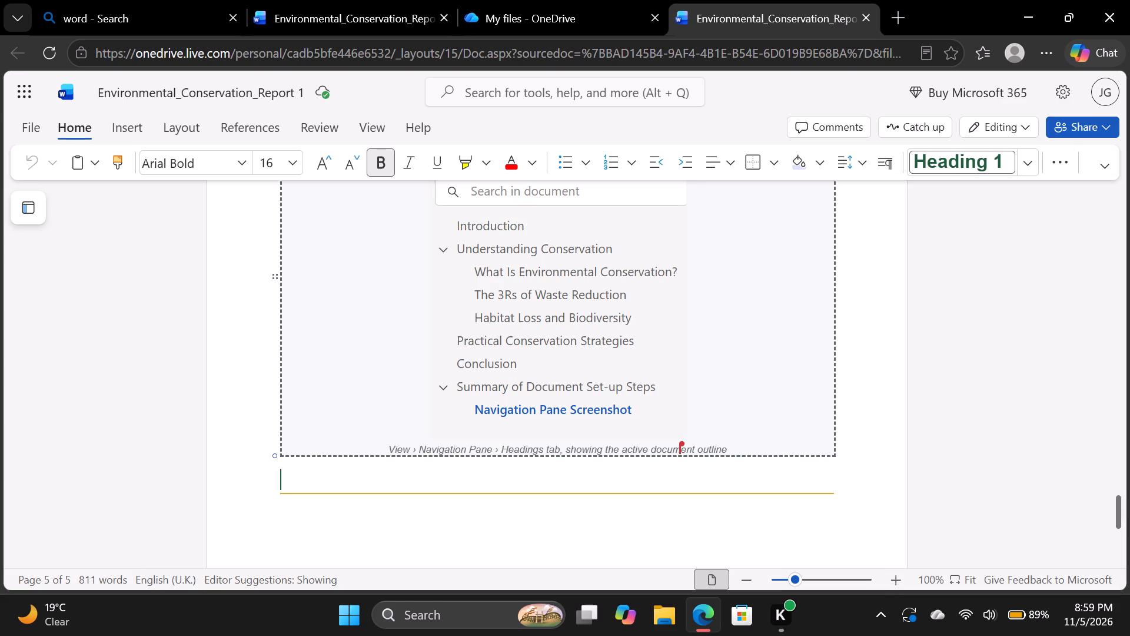
Return to the My files list in OneDrive.
{"action": "left_click", "coordinate": [621, 10]}
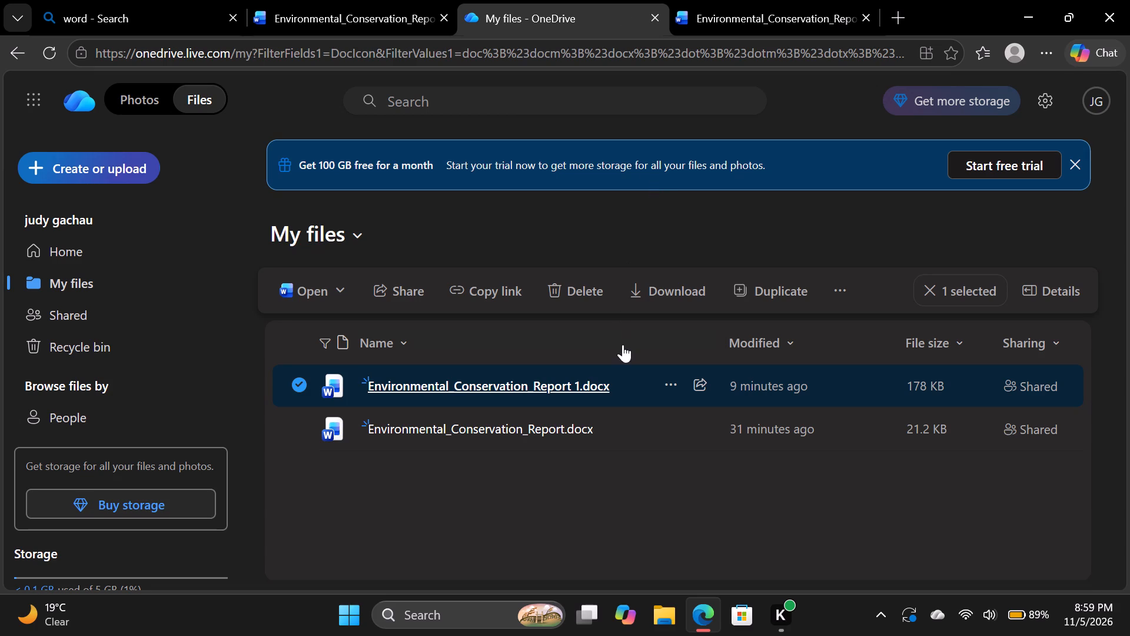
Download Environmental_Conservation_Report 1.docx from OneDrive.
{"action": "right_click", "coordinate": [623, 376]}
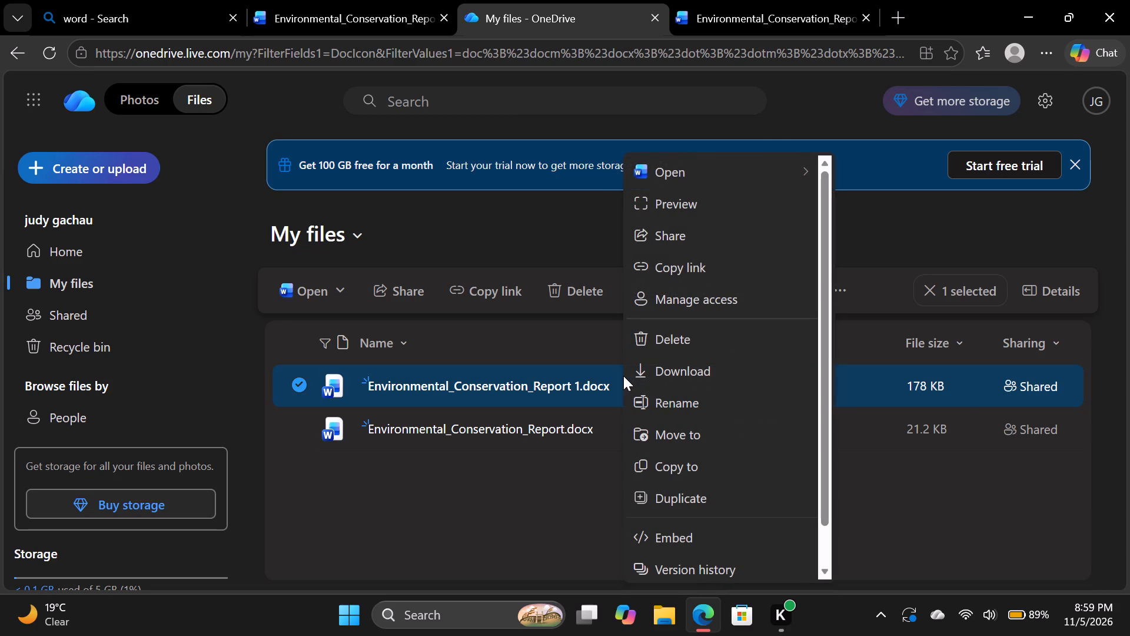
{"action": "left_click", "coordinate": [669, 365]}
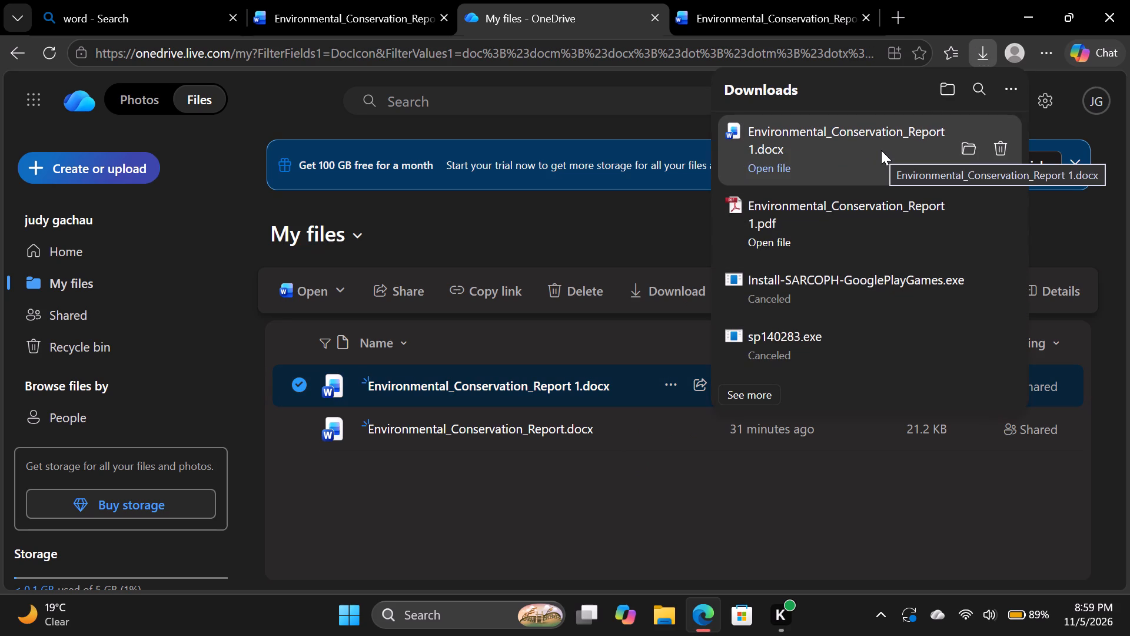
Copy the download link of Environmental_Conservation_Report 1.docx and show the downloaded file in its folder.
{"action": "right_click", "coordinate": [881, 150]}
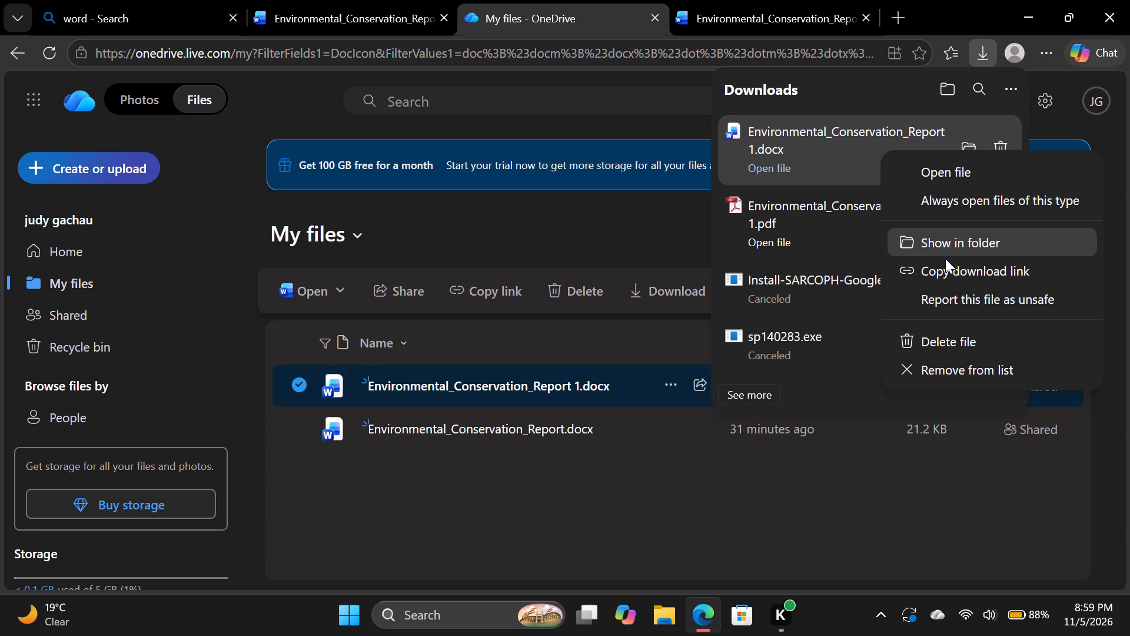
{"action": "left_click", "coordinate": [945, 264]}
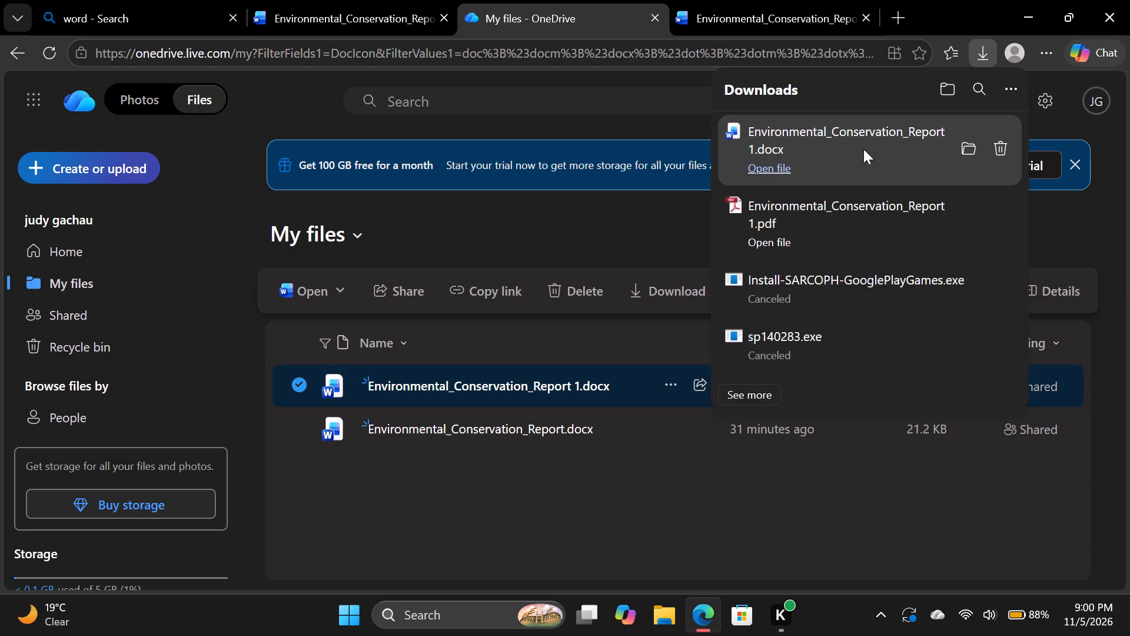
{"action": "left_click", "coordinate": [966, 147]}
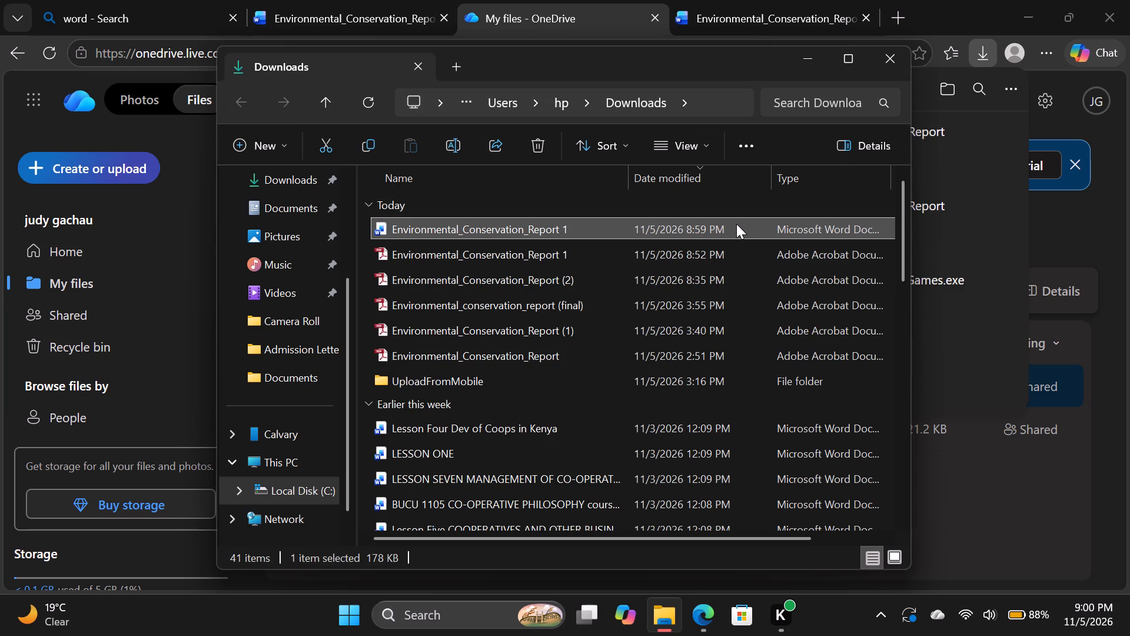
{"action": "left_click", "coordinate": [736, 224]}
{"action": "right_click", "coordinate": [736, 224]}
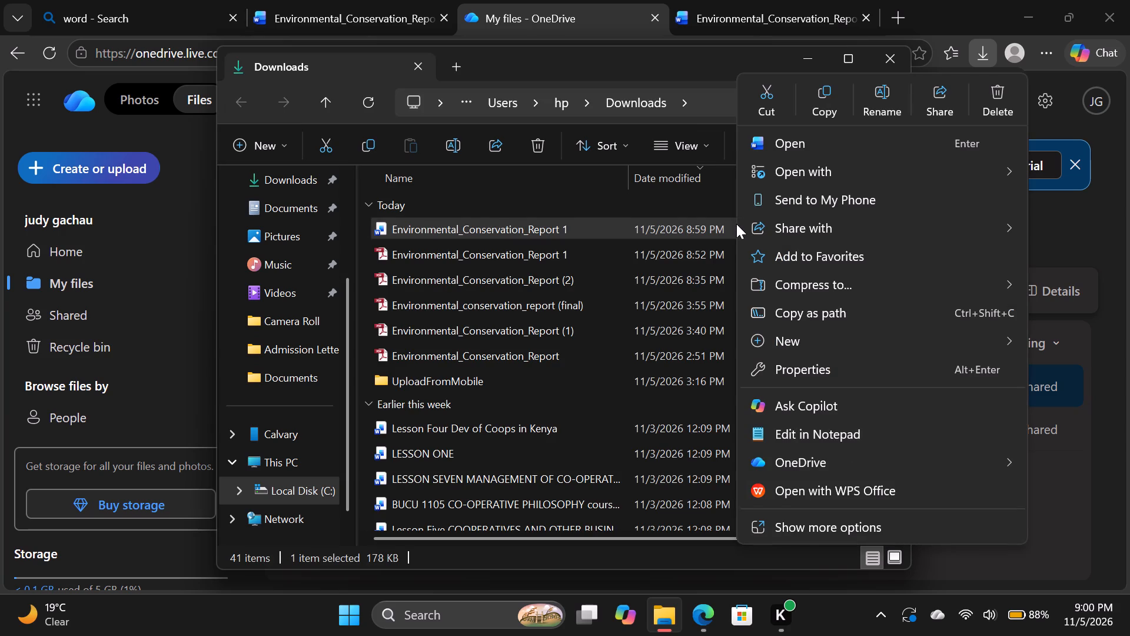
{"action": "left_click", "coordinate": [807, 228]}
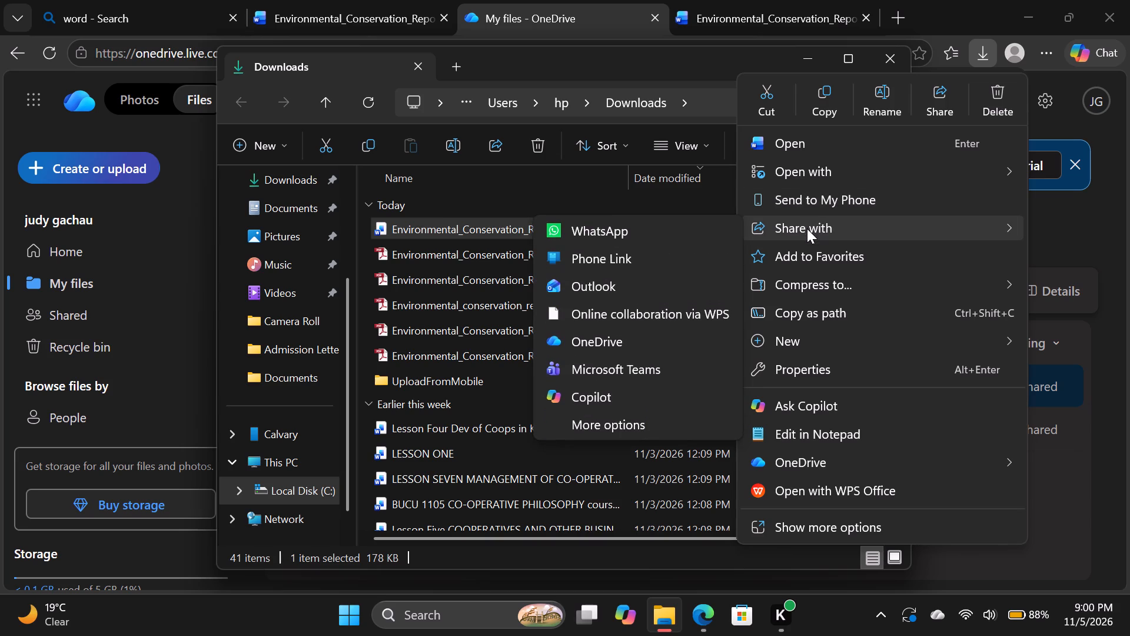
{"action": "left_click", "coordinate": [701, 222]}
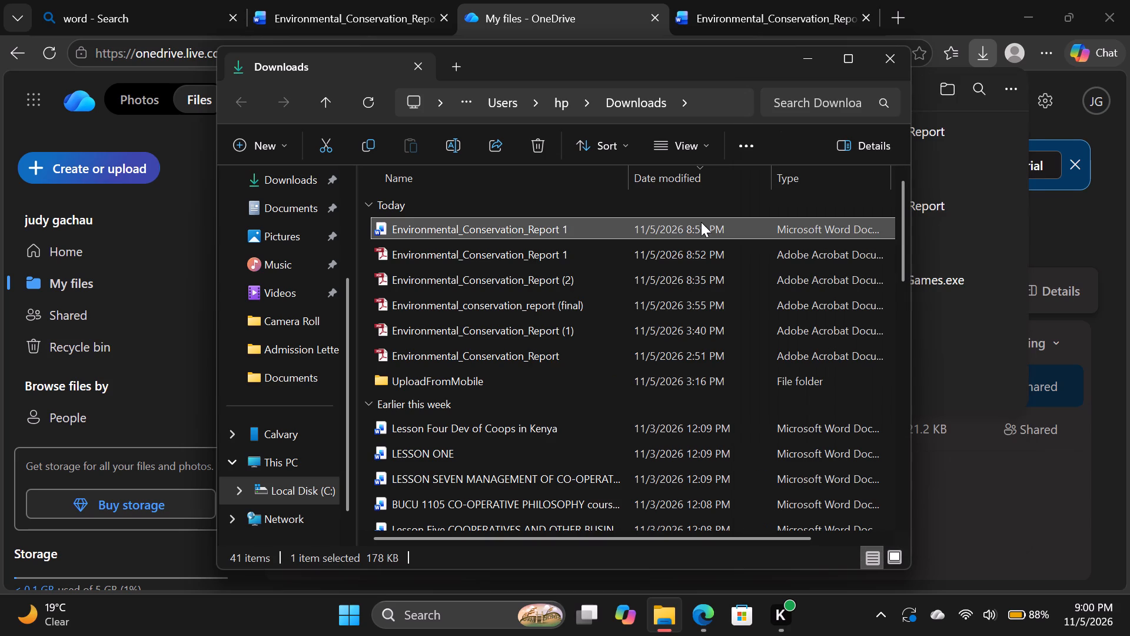
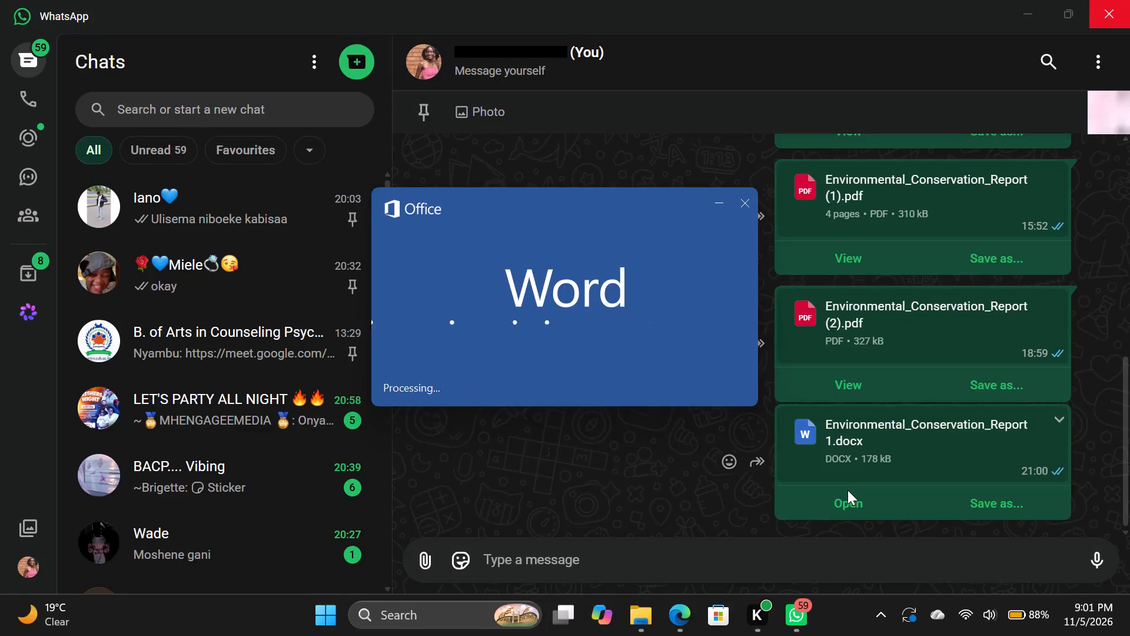
Dismiss the product key prompt and review the downloaded Environmental_Conservation_Report 1 from its cover page to the Practical Conservation Strategies section.
{"action": "key", "text": "Down"}
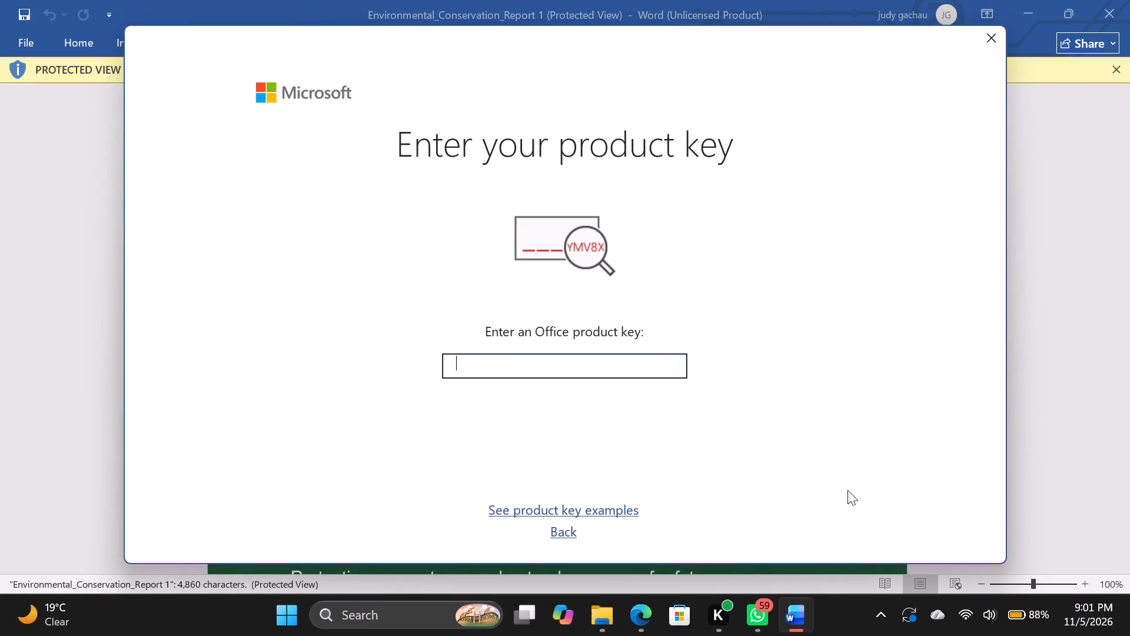
{"action": "left_click", "coordinate": [994, 33]}
{"action": "key", "text": "Down"}
{"action": "key", "text": "Down"}
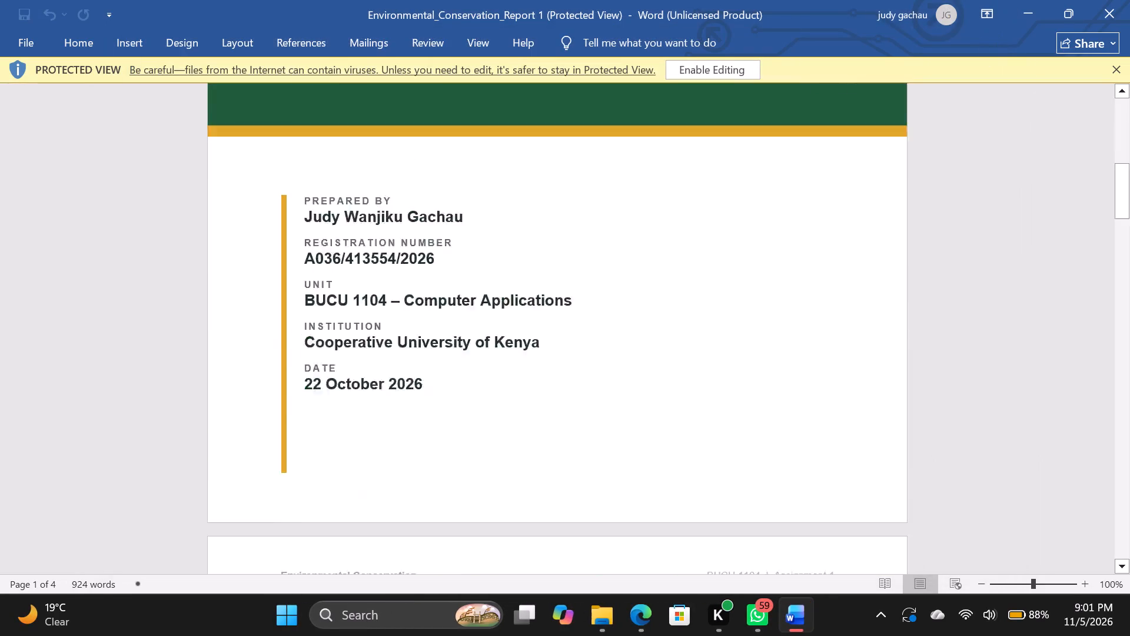
{"action": "key", "text": "Down"}
{"action": "key", "text": "Down"}
{"action": "key", "text": "Down"}
{"action": "key", "text": "Down"}
{"action": "key", "text": "Down"}
{"action": "key", "text": "Down"}
{"action": "key", "text": "Down"}
{"action": "key", "text": "Down"}
{"action": "key", "text": "Down"}
{"action": "key", "text": "Down"}
{"action": "key", "text": "Down"}
{"action": "key", "text": "Down"}
{"action": "key", "text": "Down"}
{"action": "key", "text": "Down"}
{"action": "key", "text": "Down"}
{"action": "key", "text": "Down"}
{"action": "key", "text": "Down"}
{"action": "key", "text": "Down"}
{"action": "key", "text": "Down"}
{"action": "key", "text": "Down"}
{"action": "key", "text": "Down"}
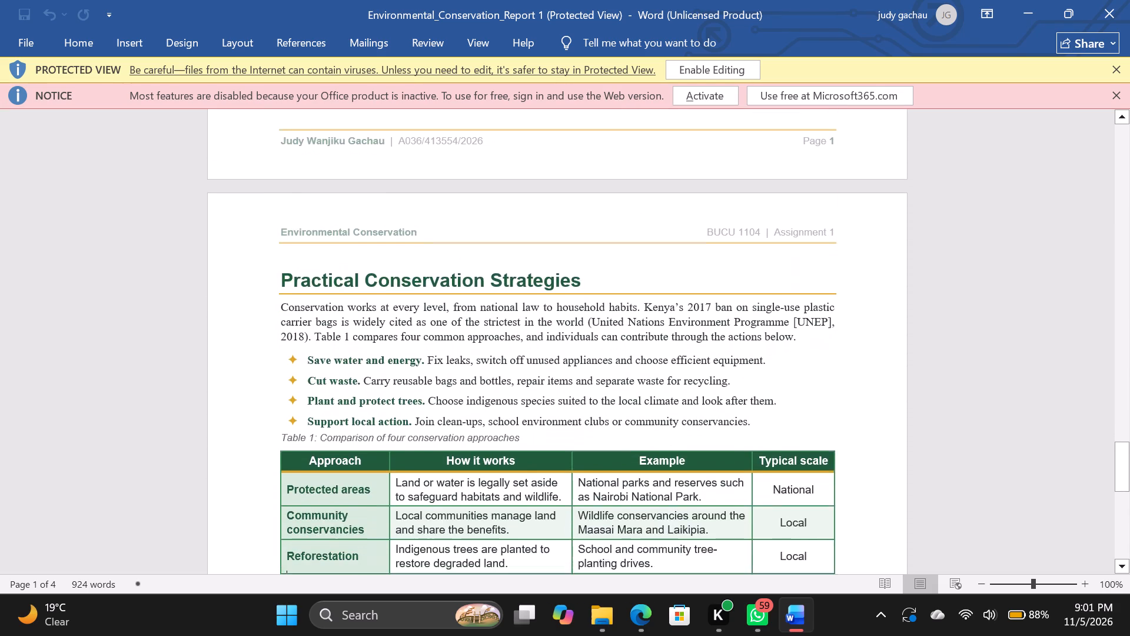
Review the rest of the downloaded report, from Practical Conservation Strategies to the Navigation Pane Screenshot on the last page.
{"action": "key", "text": "Down"}
{"action": "key", "text": "Down"}
{"action": "key", "text": "Down"}
{"action": "key", "text": "Down"}
{"action": "key", "text": "Down"}
{"action": "key", "text": "Down"}
{"action": "key", "text": "Down"}
{"action": "key", "text": "Down"}
{"action": "key", "text": "Down"}
{"action": "key", "text": "Down"}
{"action": "key", "text": "Down"}
{"action": "key", "text": "Down"}
{"action": "key", "text": "Down"}
{"action": "key", "text": "Down"}
{"action": "key", "text": "Down"}
{"action": "key", "text": "Down"}
{"action": "key", "text": "Down"}
{"action": "key", "text": "Down"}
{"action": "key", "text": "Down"}
{"action": "key", "text": "Down"}
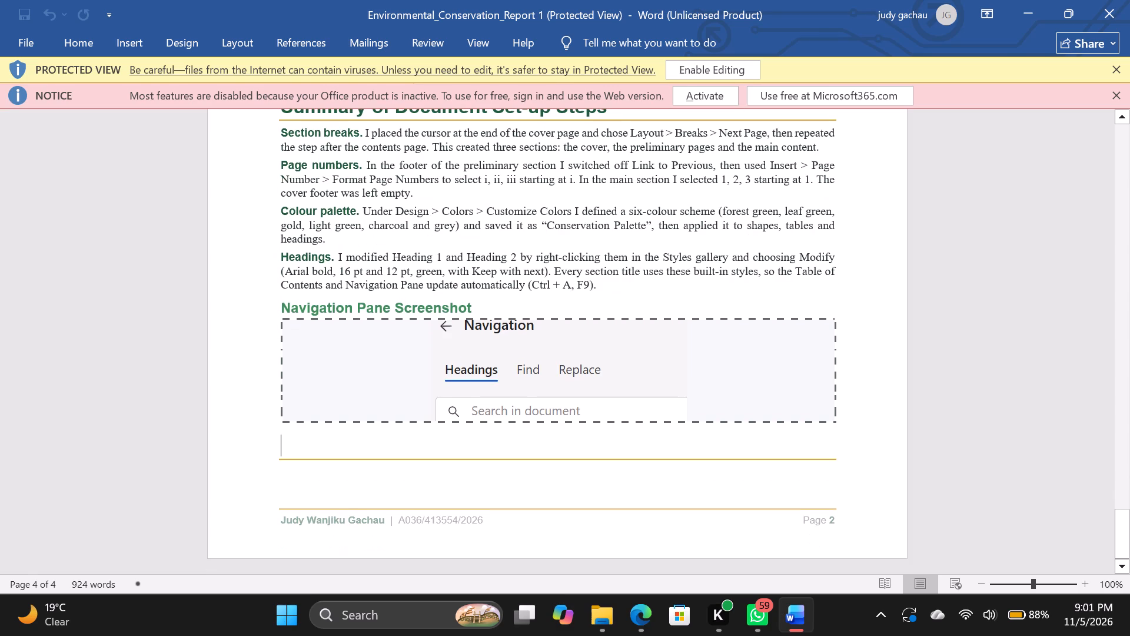
{"action": "left_click", "coordinate": [703, 359]}
Dismiss the inactive-product notice and the Protected View bar above the downloaded report, keeping the last page in view.
{"action": "left_click", "coordinate": [1111, 94]}
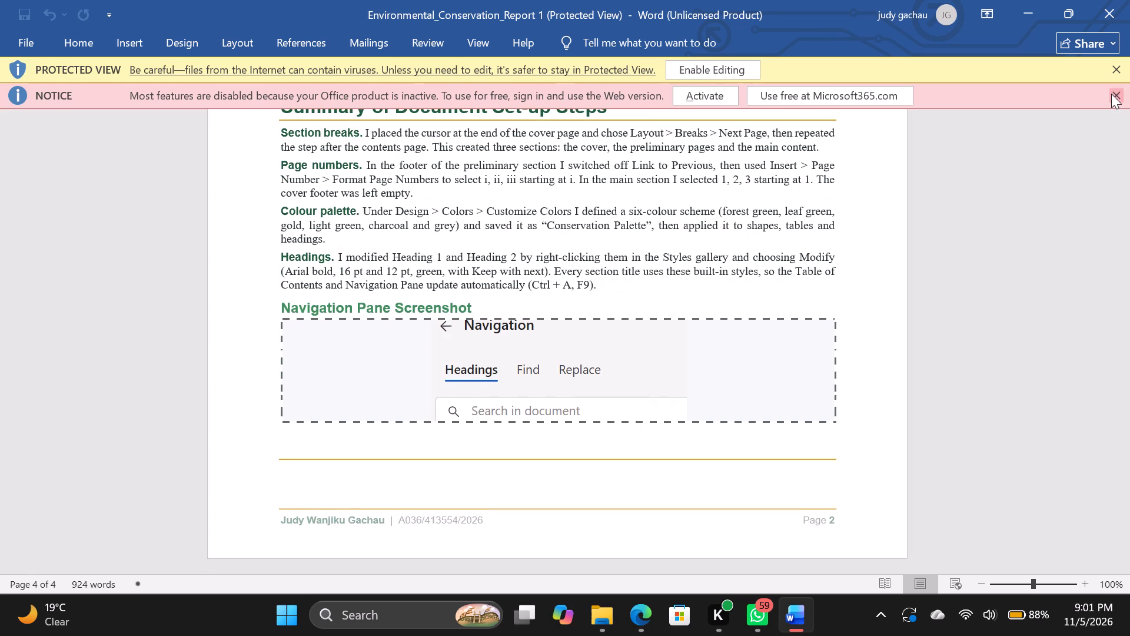
{"action": "left_click", "coordinate": [1119, 66]}
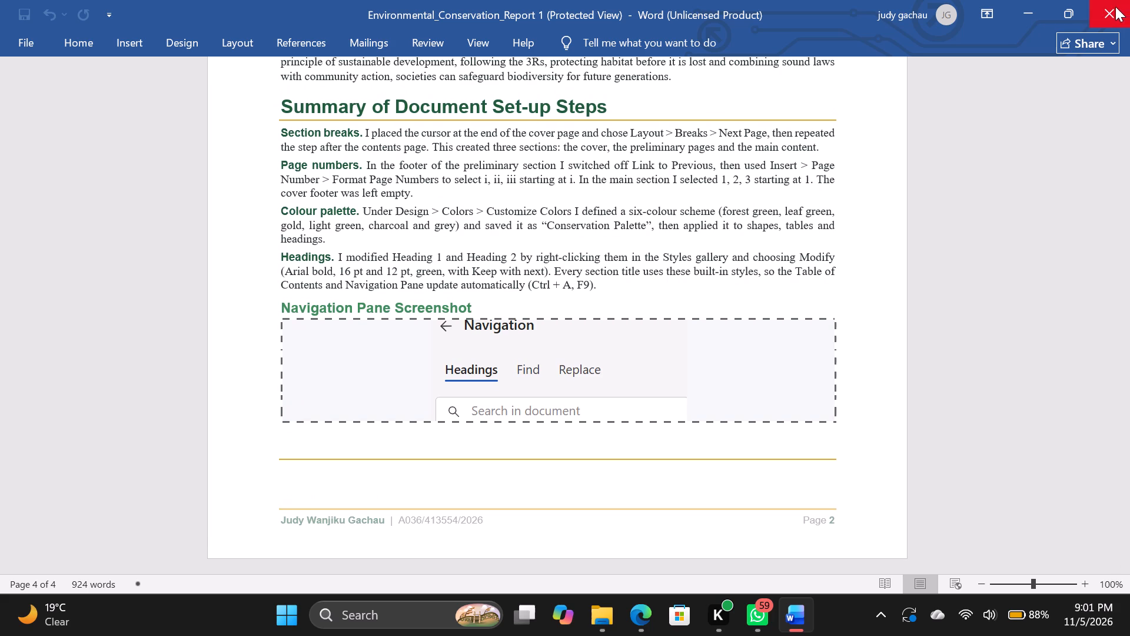
{"action": "left_click", "coordinate": [813, 363]}
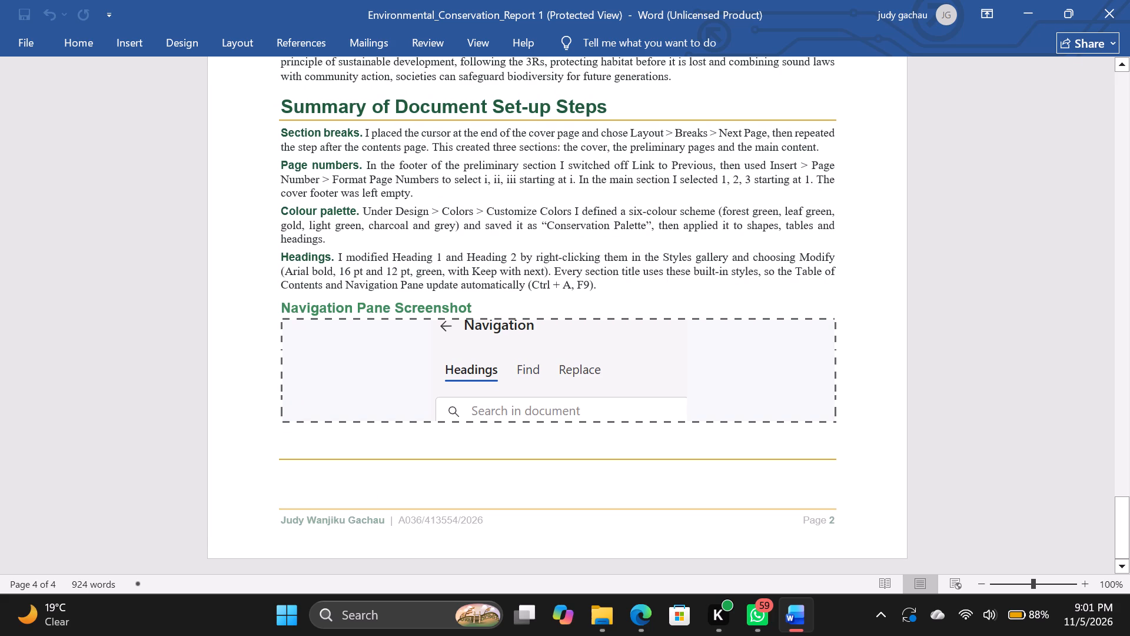
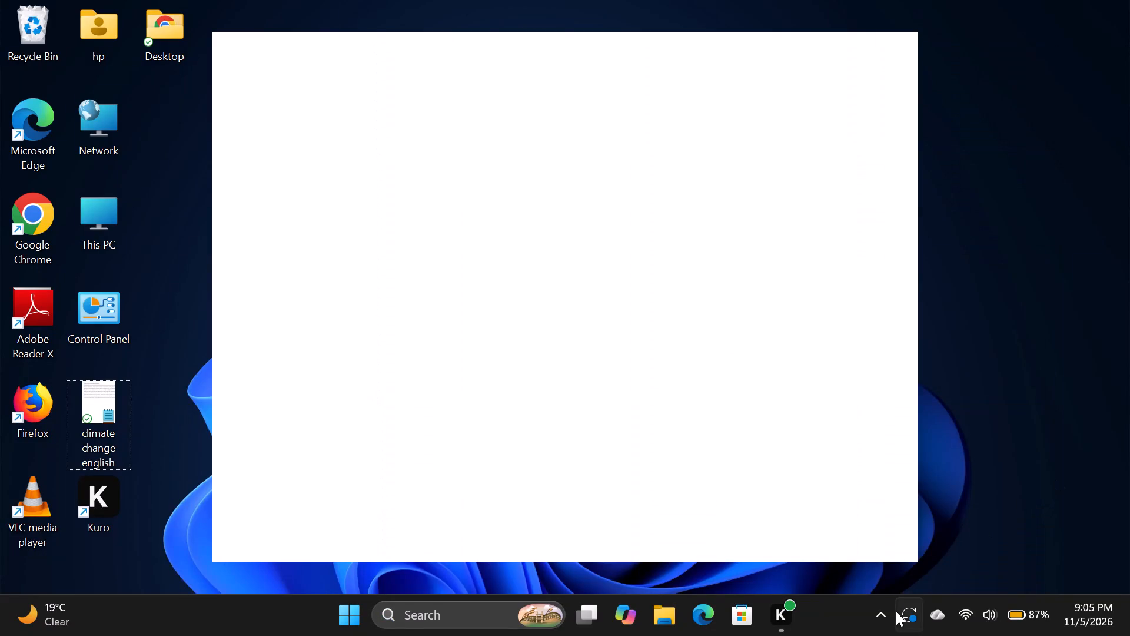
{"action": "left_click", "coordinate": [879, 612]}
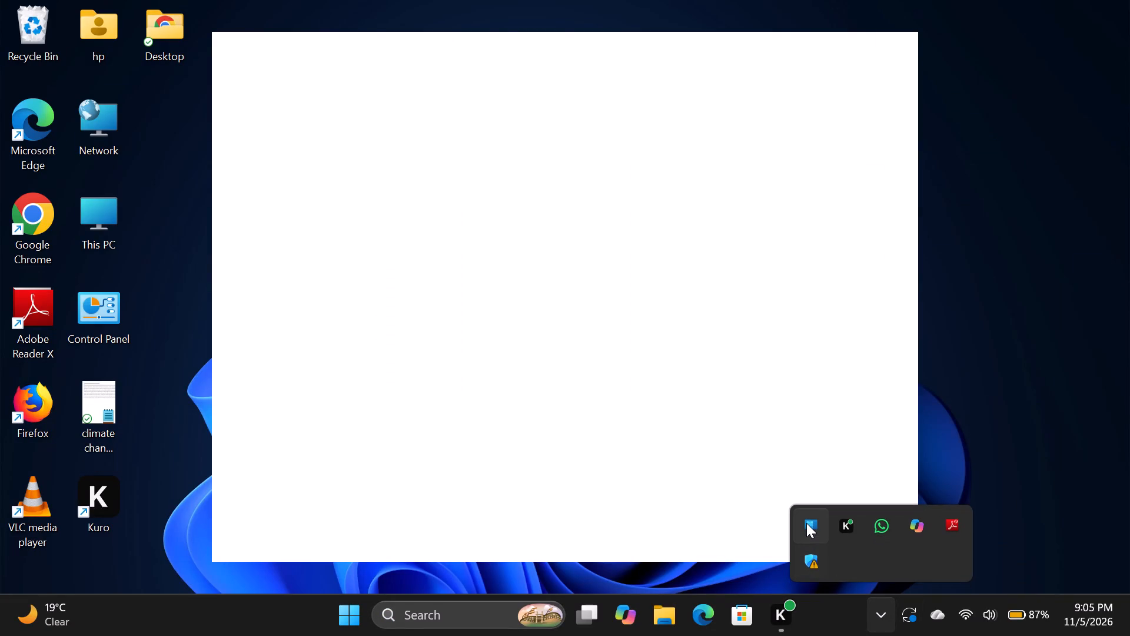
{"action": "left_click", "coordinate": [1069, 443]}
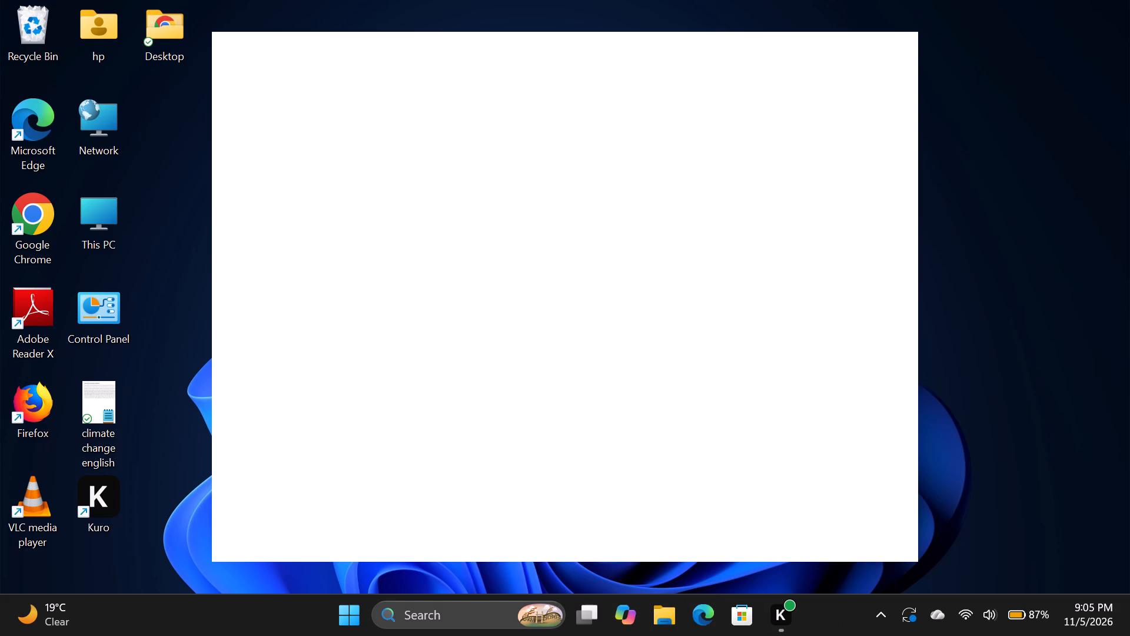
Launch desktop Word, dismiss the product key prompt and open the recent OneDrive document Environmental_Conservation_Report 1.
{"action": "left_click", "coordinate": [415, 611]}
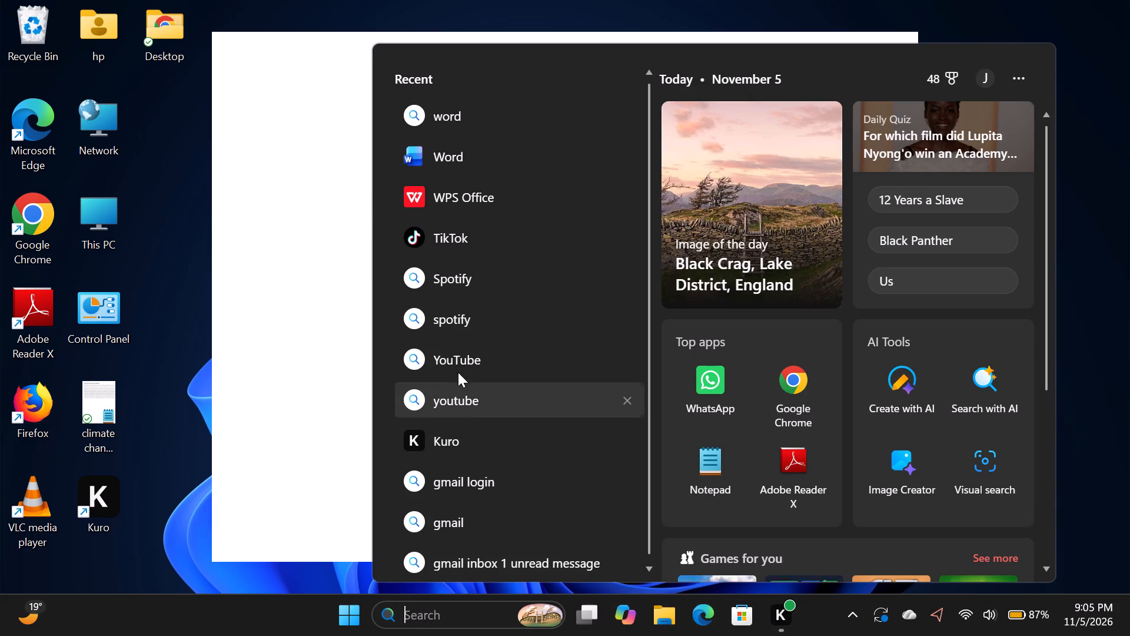
{"action": "left_click", "coordinate": [473, 159]}
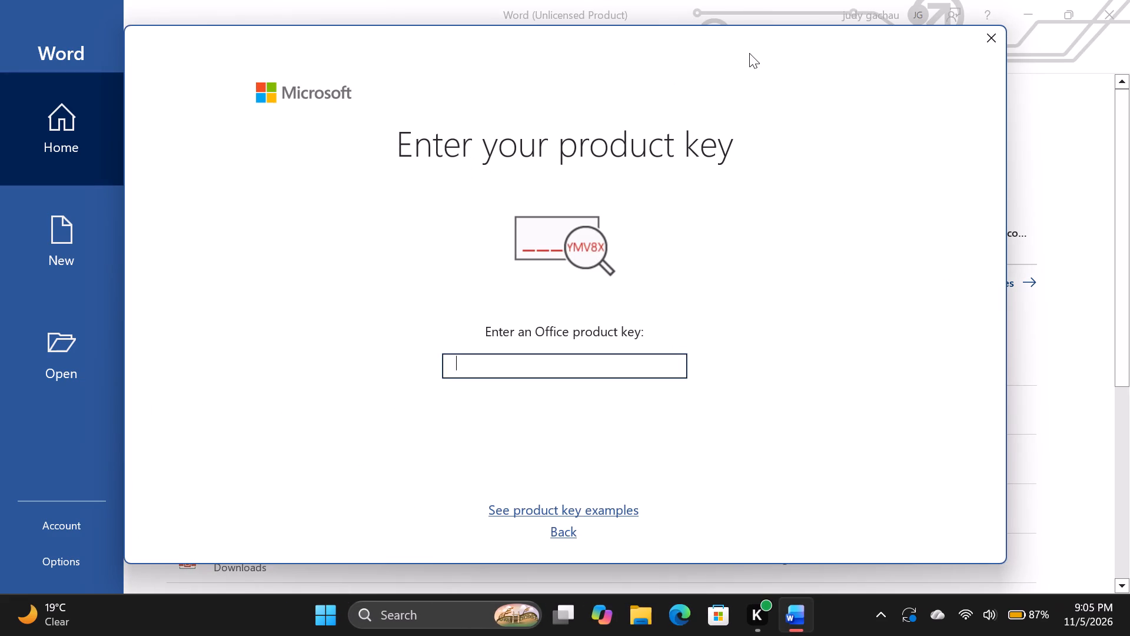
{"action": "left_click", "coordinate": [992, 38]}
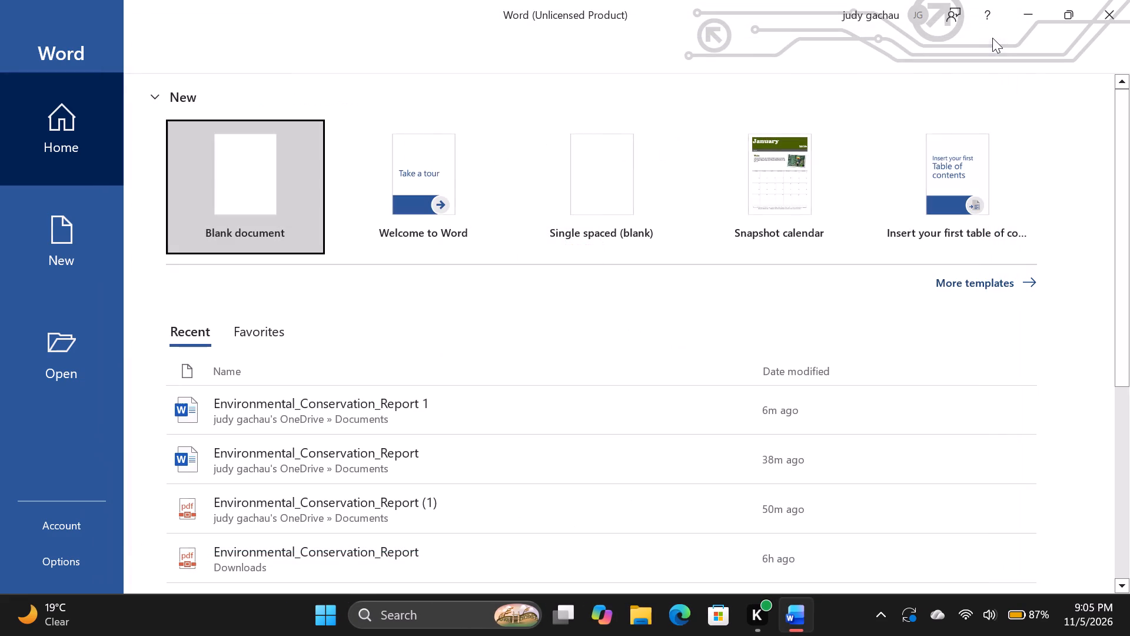
{"action": "right_click", "coordinate": [551, 394]}
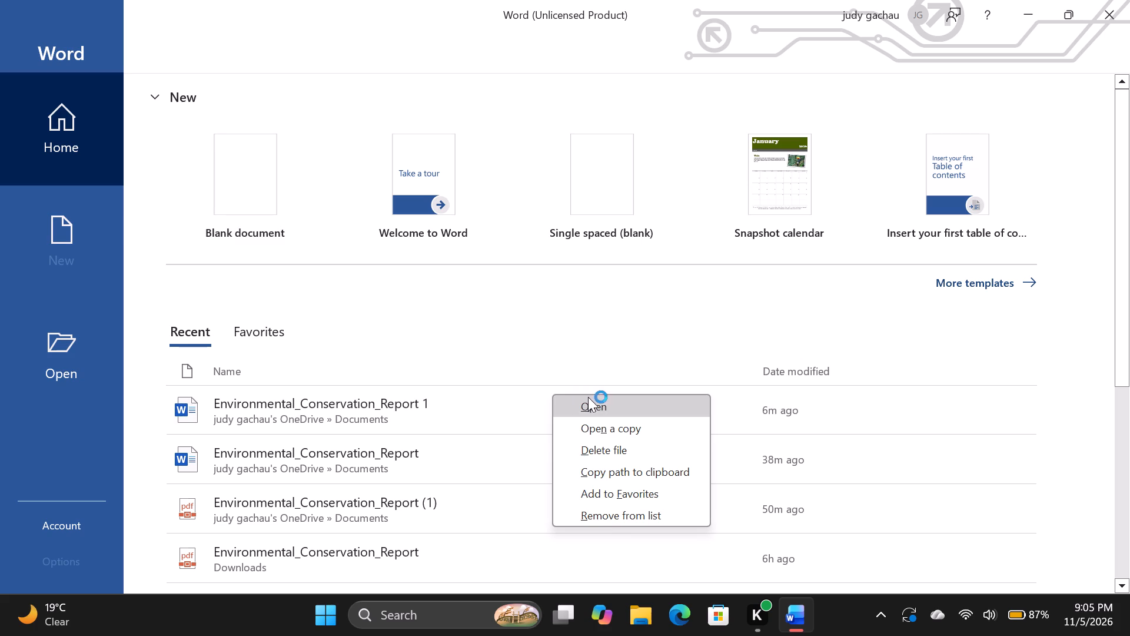
{"action": "left_click", "coordinate": [589, 397]}
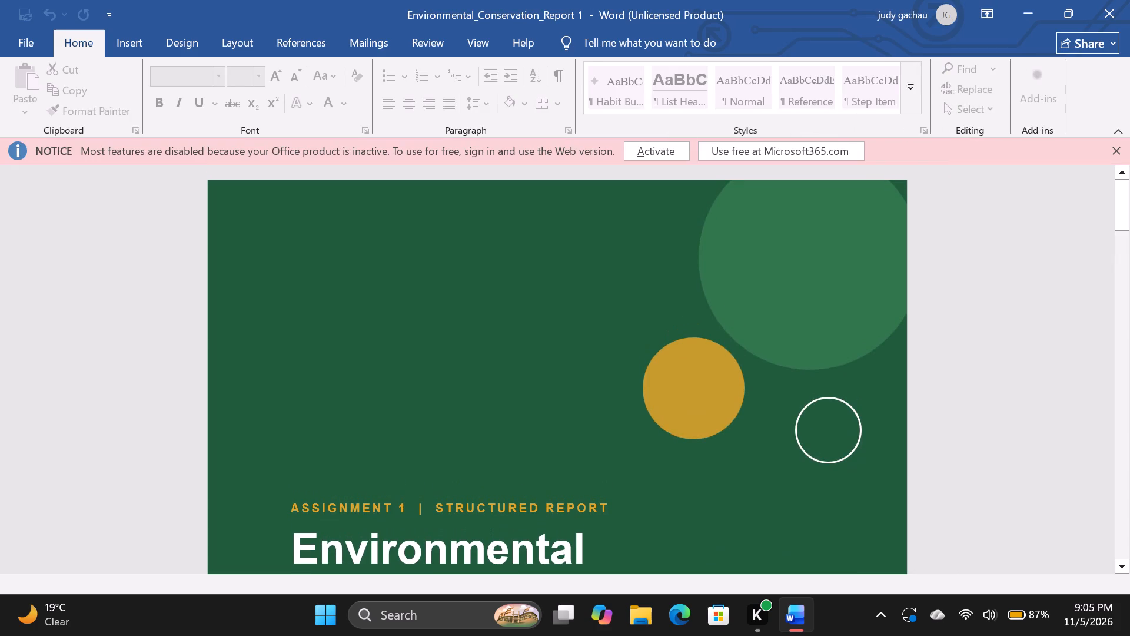
Review Environmental_Conservation_Report 1 from its cover page to the Navigation Pane Screenshot section on the last page.
{"action": "key", "text": "Down"}
{"action": "key", "text": "Down"}
{"action": "key", "text": "Down"}
{"action": "key", "text": "Down"}
{"action": "key", "text": "Down"}
{"action": "key", "text": "Down"}
{"action": "key", "text": "Down"}
{"action": "key", "text": "Down"}
{"action": "key", "text": "Down"}
{"action": "key", "text": "Down"}
{"action": "key", "text": "Down"}
{"action": "key", "text": "Down"}
{"action": "key", "text": "Down"}
{"action": "key", "text": "Down"}
{"action": "key", "text": "Down"}
{"action": "key", "text": "Down"}
{"action": "key", "text": "Down"}
{"action": "key", "text": "Down"}
{"action": "key", "text": "Down"}
{"action": "key", "text": "Down"}
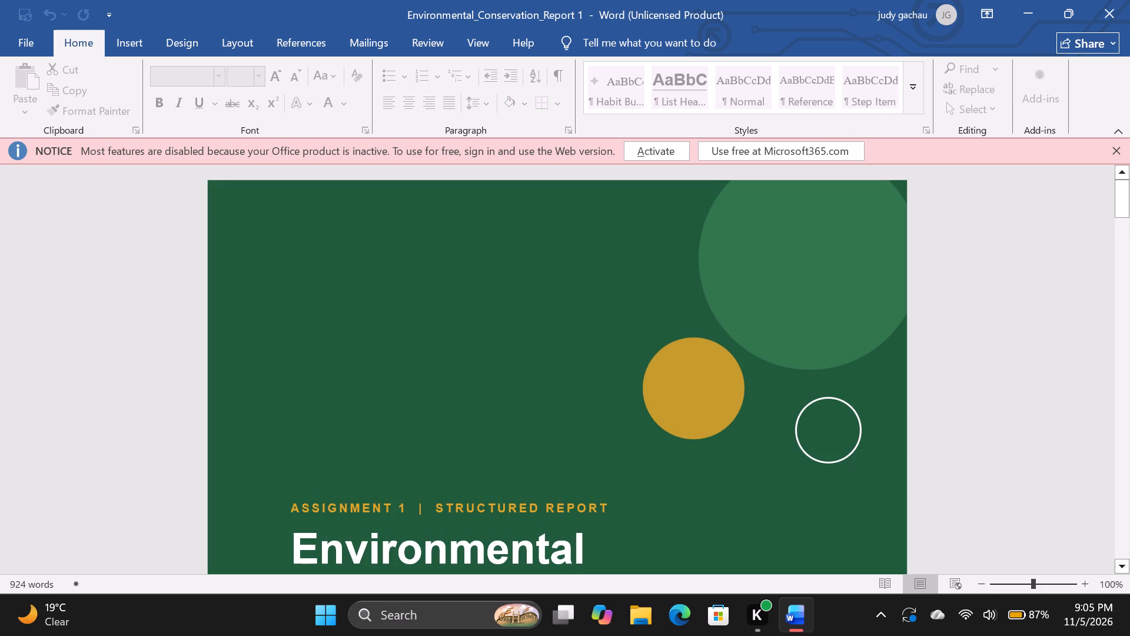
{"action": "left_click", "coordinate": [589, 397]}
{"action": "left_click", "coordinate": [652, 410]}
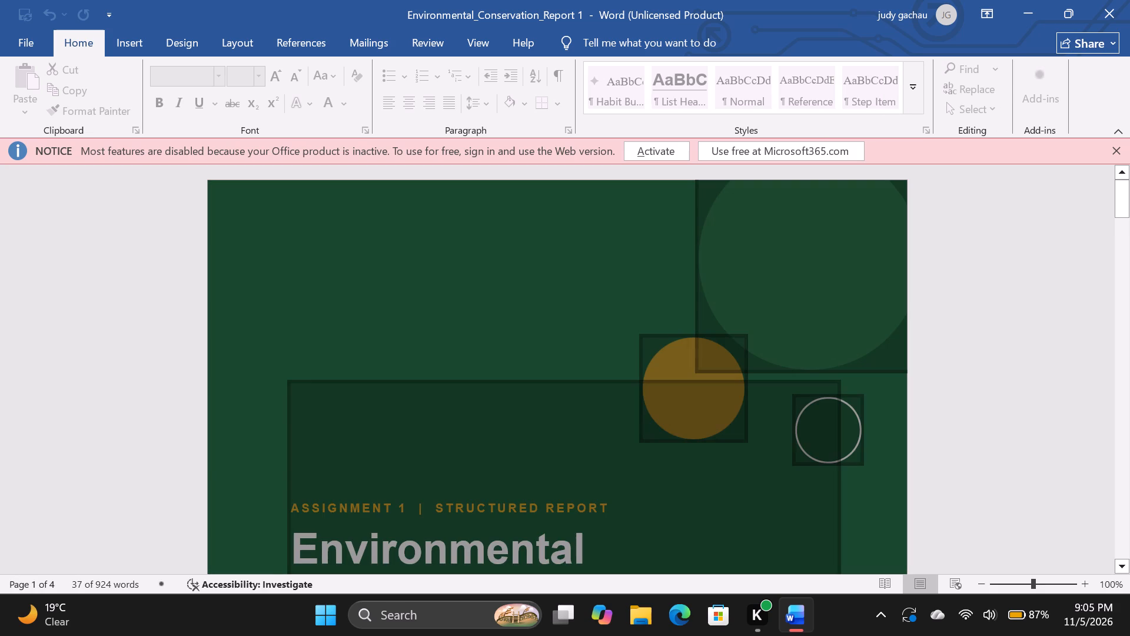
{"action": "key", "text": "Down"}
{"action": "key", "text": "Down"}
{"action": "key", "text": "Down"}
{"action": "key", "text": "Down"}
{"action": "key", "text": "Down"}
{"action": "key", "text": "Down"}
{"action": "key", "text": "Down"}
{"action": "key", "text": "Down"}
{"action": "key", "text": "Down"}
{"action": "key", "text": "Down"}
{"action": "key", "text": "Down"}
{"action": "key", "text": "Down"}
{"action": "key", "text": "Down"}
{"action": "key", "text": "Down"}
{"action": "key", "text": "Down"}
{"action": "key", "text": "Down"}
{"action": "key", "text": "Down"}
{"action": "key", "text": "Down"}
{"action": "key", "text": "Down"}
{"action": "key", "text": "Down"}
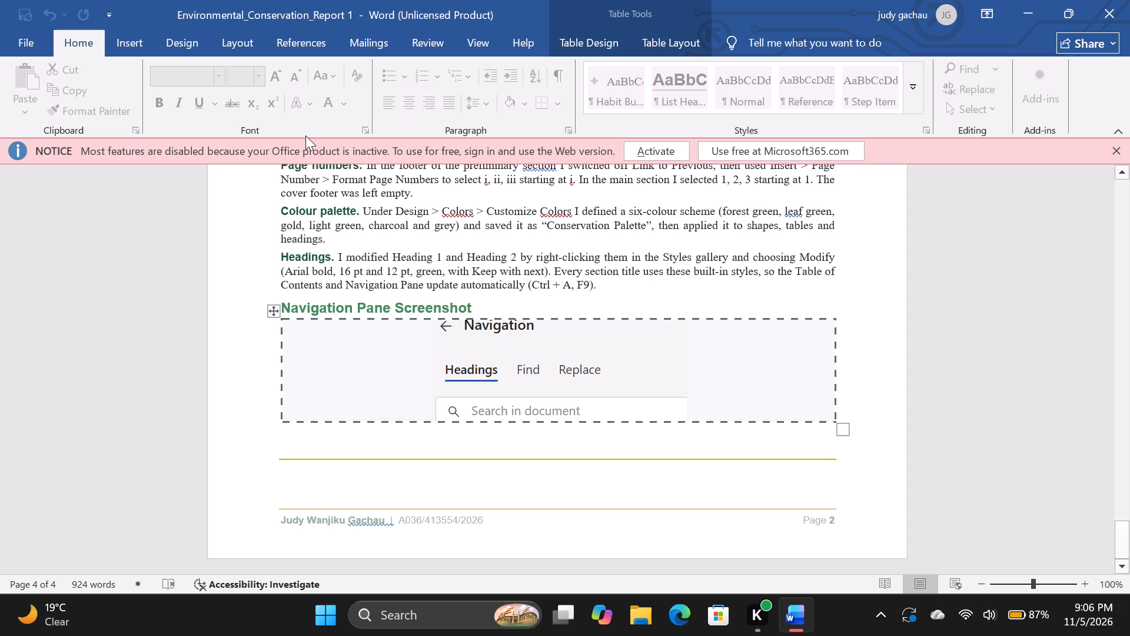
Check the available insertion and design commands for the report, and close the document.
{"action": "left_click", "coordinate": [135, 38]}
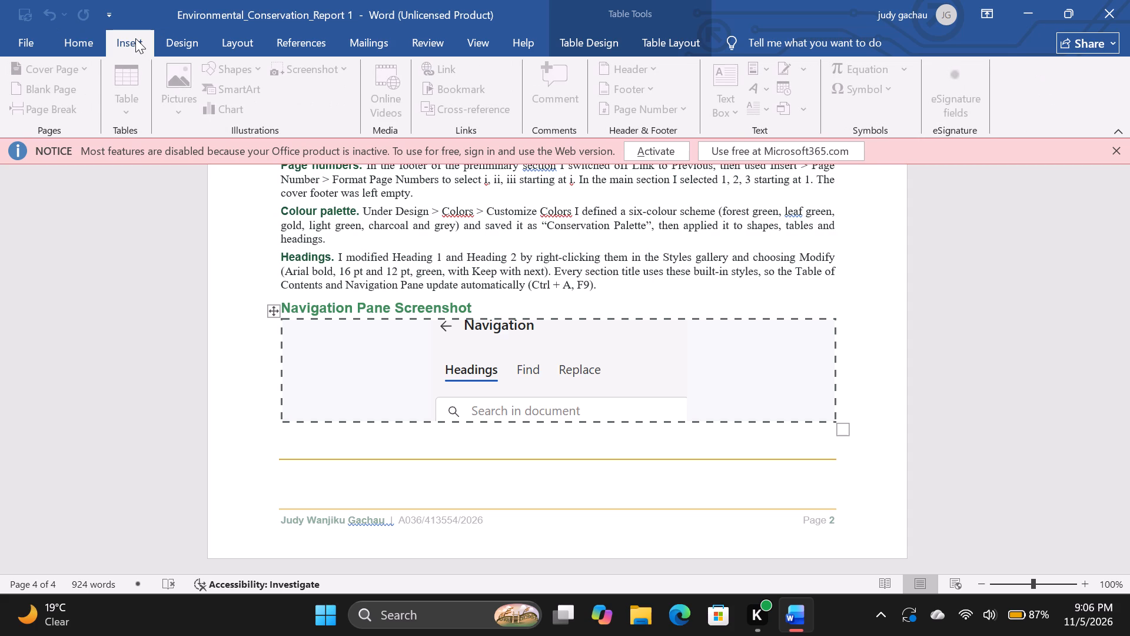
{"action": "left_click", "coordinate": [175, 38]}
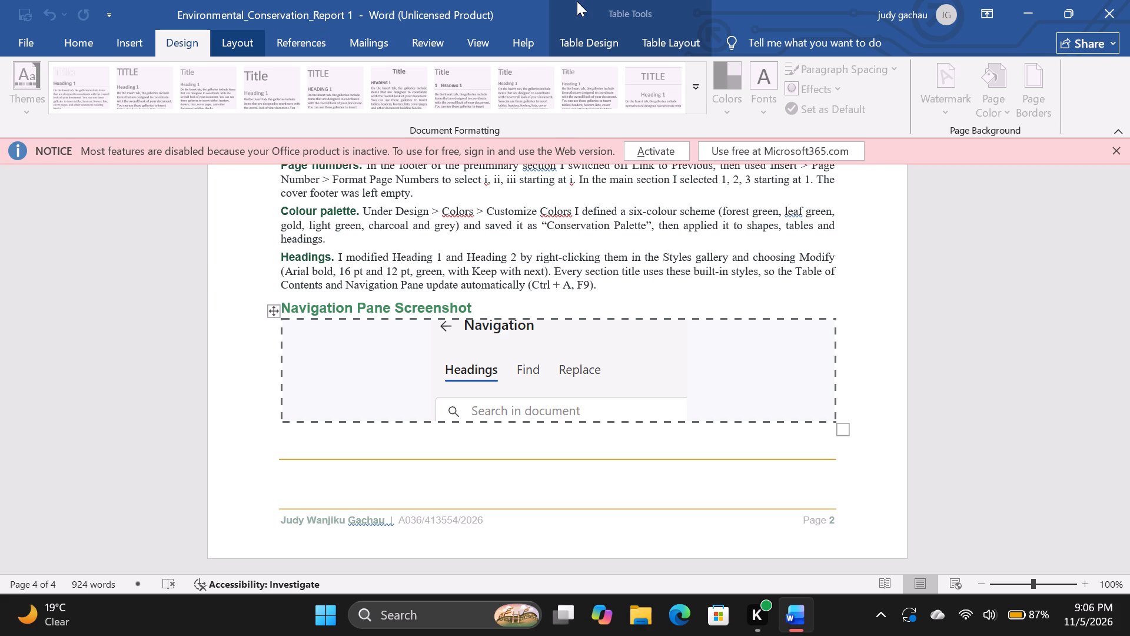
{"action": "left_click", "coordinate": [1125, 5]}
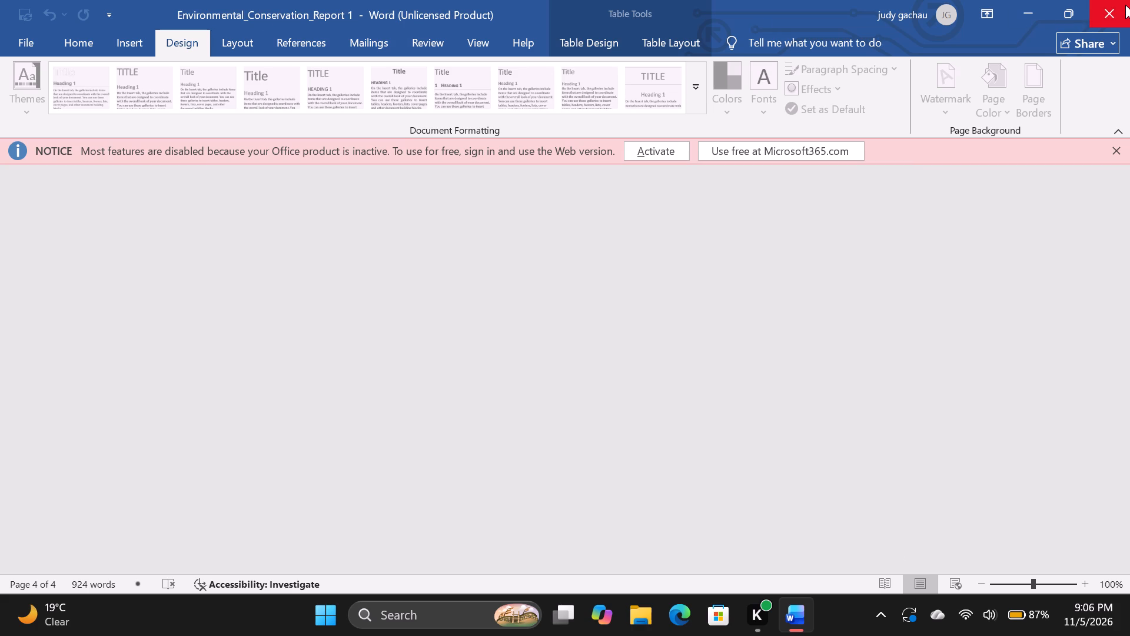
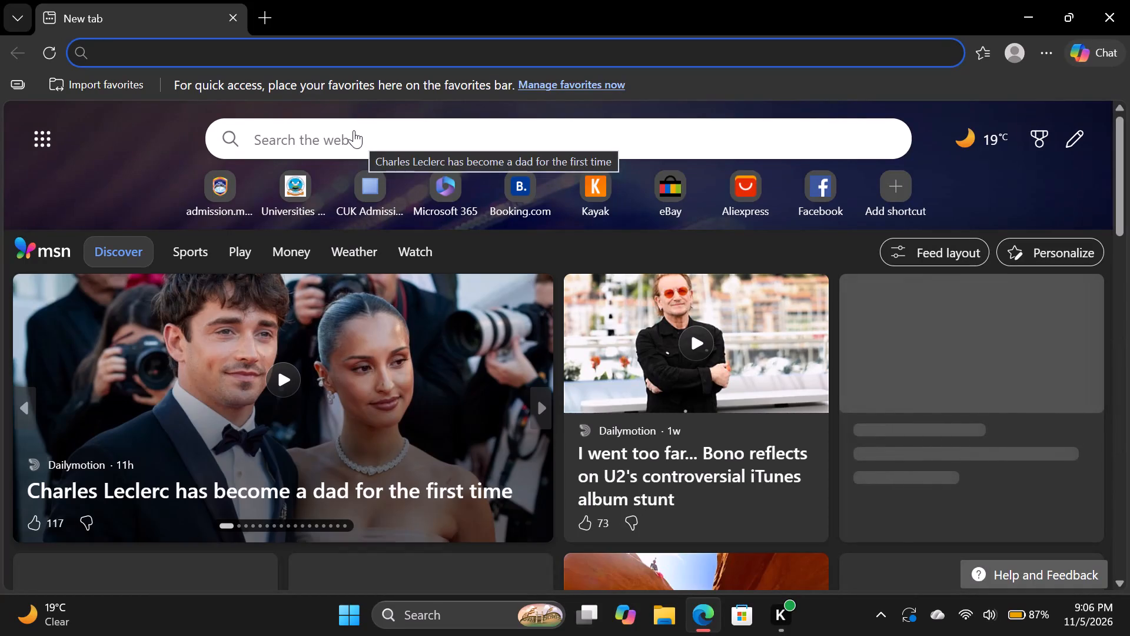
Search the web for word, go to Word for the Web and open the recent document Environmental_Conservation_Report 1.
{"action": "left_click", "coordinate": [354, 130]}
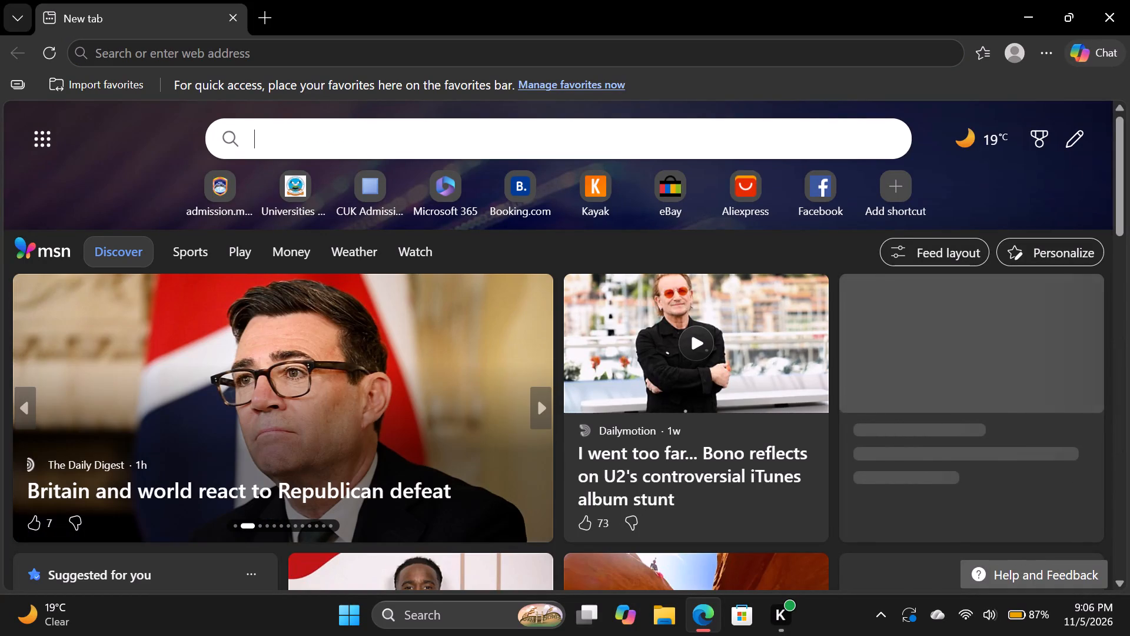
{"action": "type", "text": "word"}
{"action": "key", "text": "Return"}
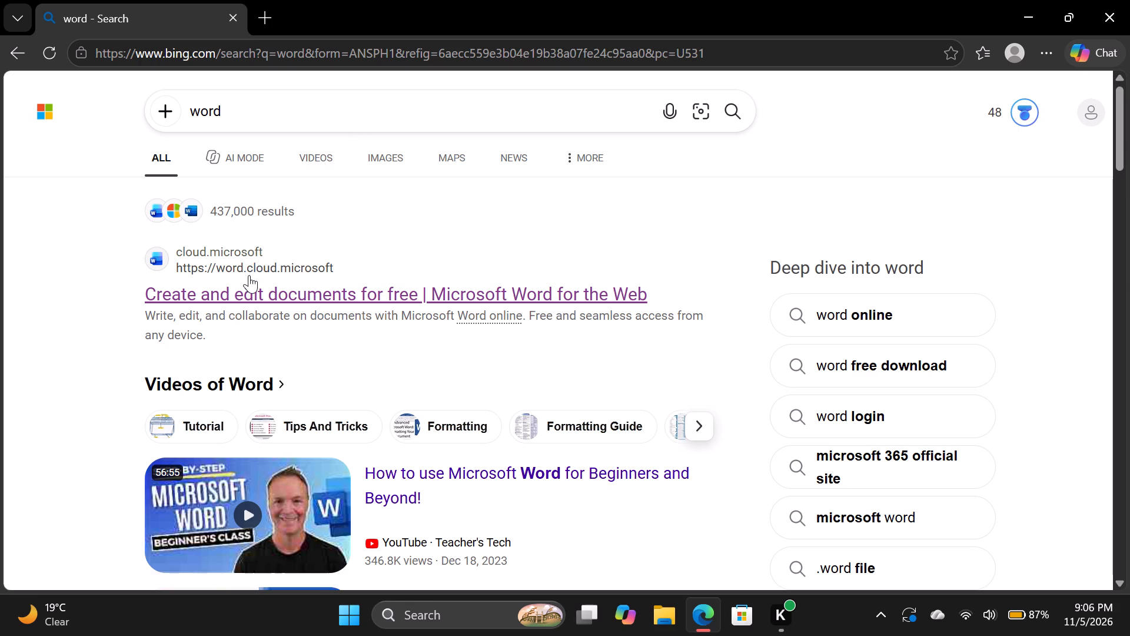
{"action": "double_click", "coordinate": [248, 275]}
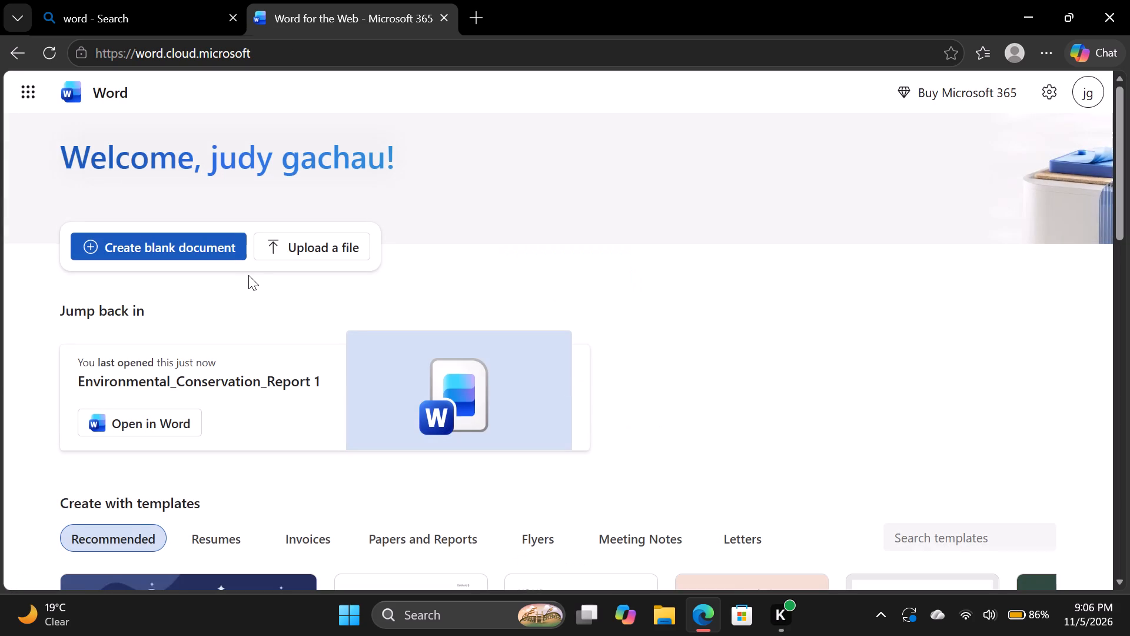
{"action": "double_click", "coordinate": [168, 383]}
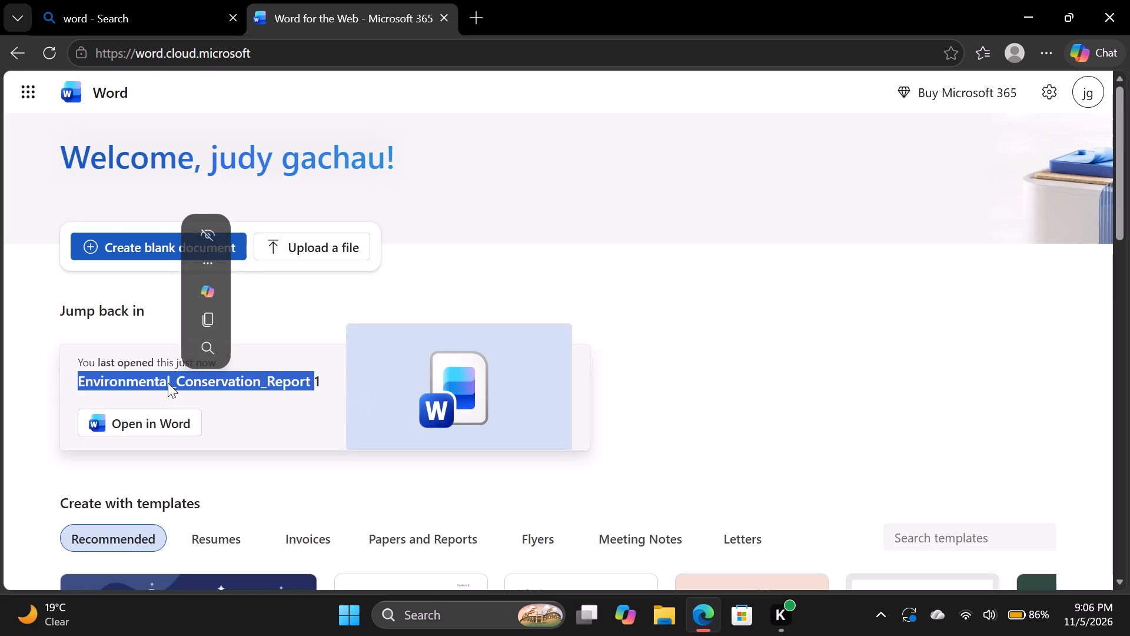
{"action": "left_click", "coordinate": [165, 420]}
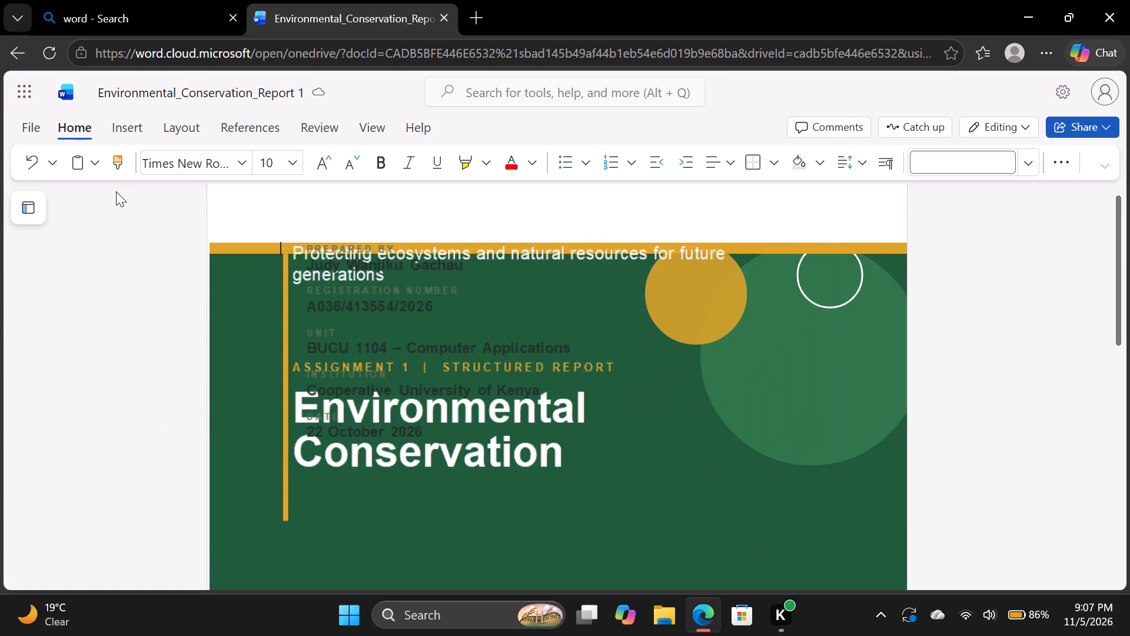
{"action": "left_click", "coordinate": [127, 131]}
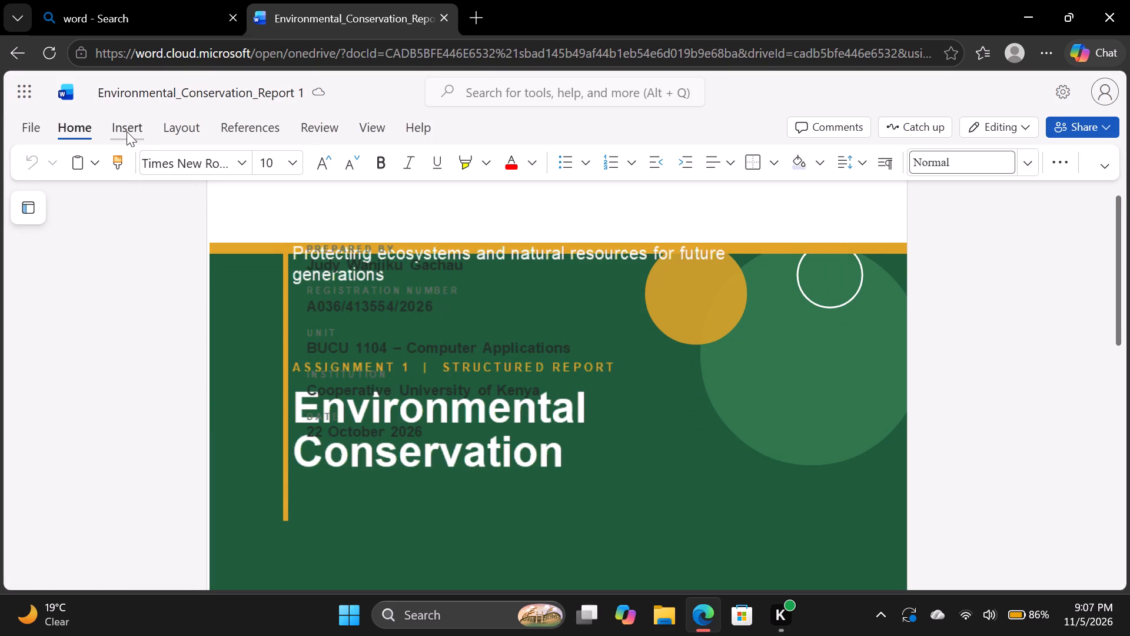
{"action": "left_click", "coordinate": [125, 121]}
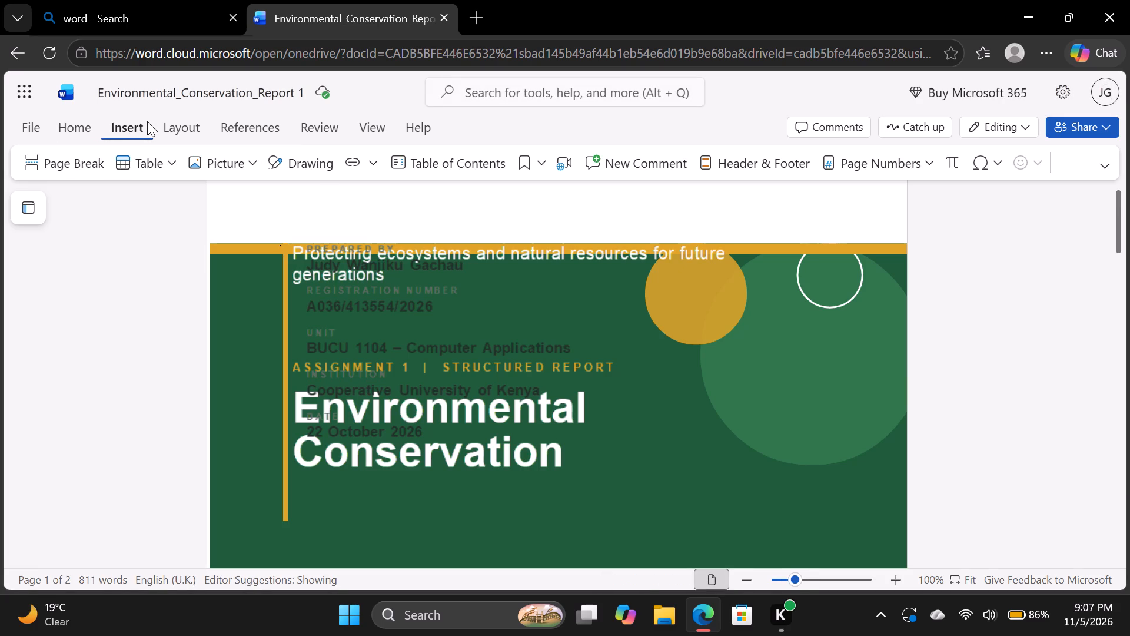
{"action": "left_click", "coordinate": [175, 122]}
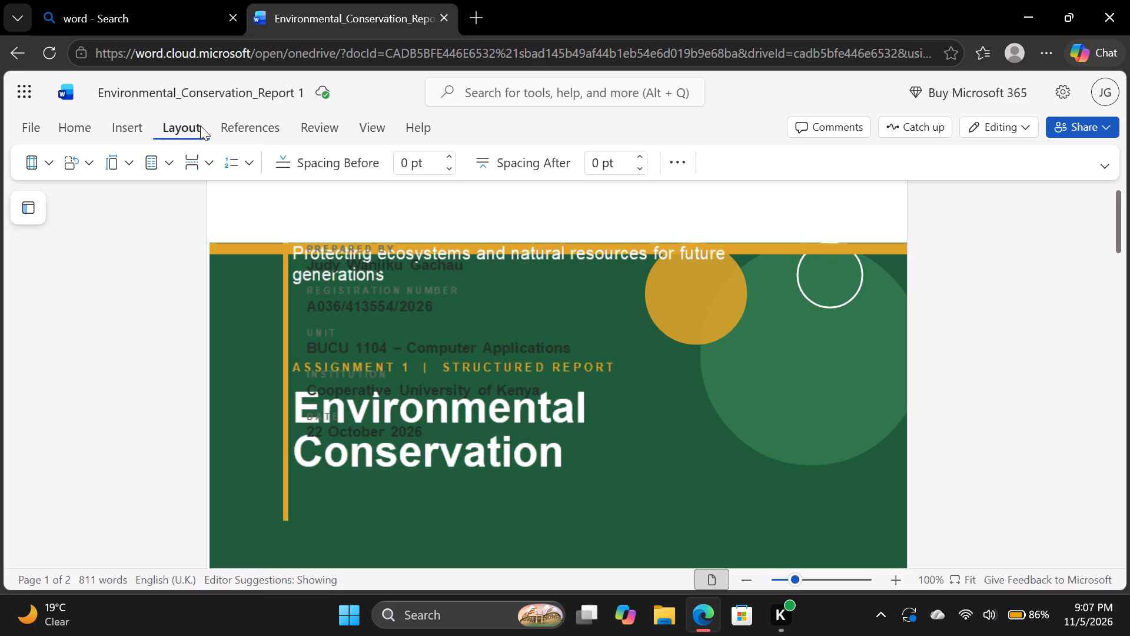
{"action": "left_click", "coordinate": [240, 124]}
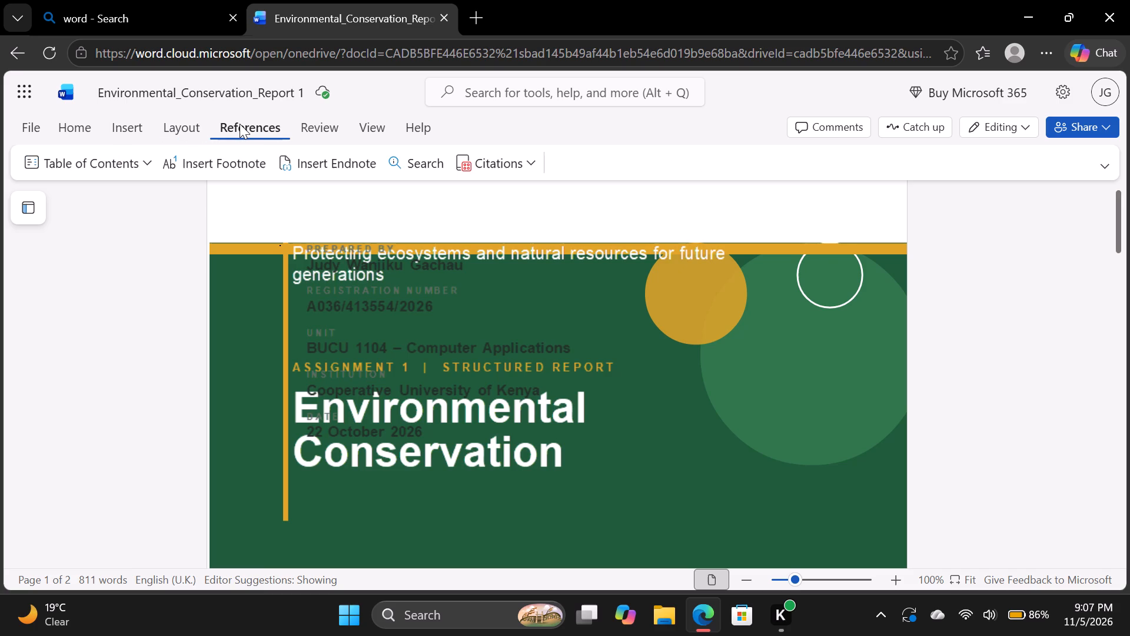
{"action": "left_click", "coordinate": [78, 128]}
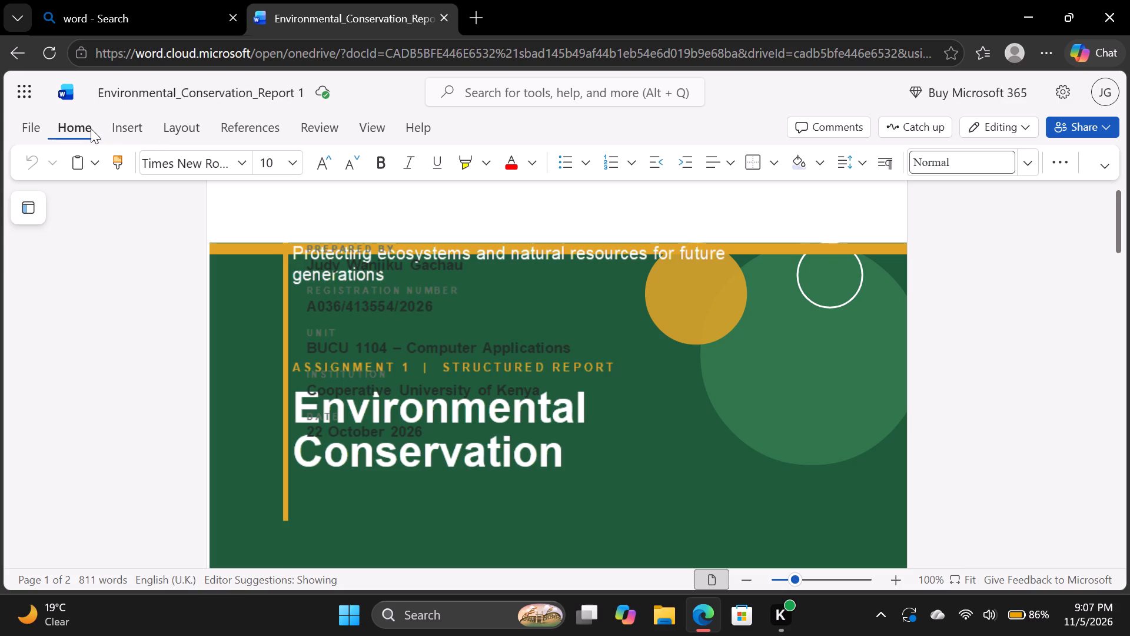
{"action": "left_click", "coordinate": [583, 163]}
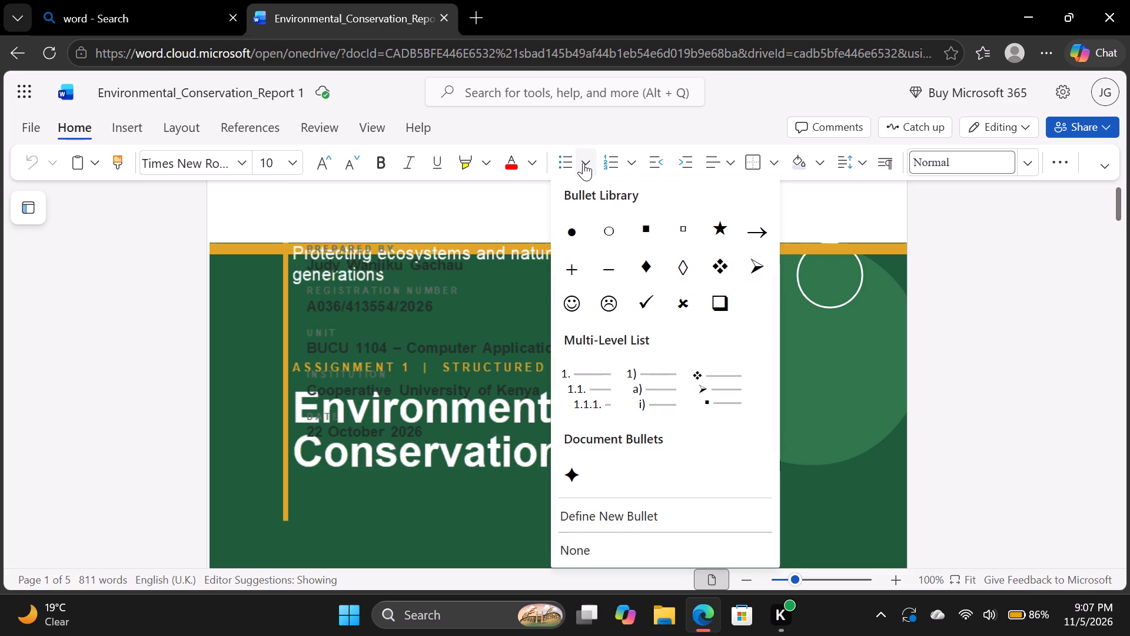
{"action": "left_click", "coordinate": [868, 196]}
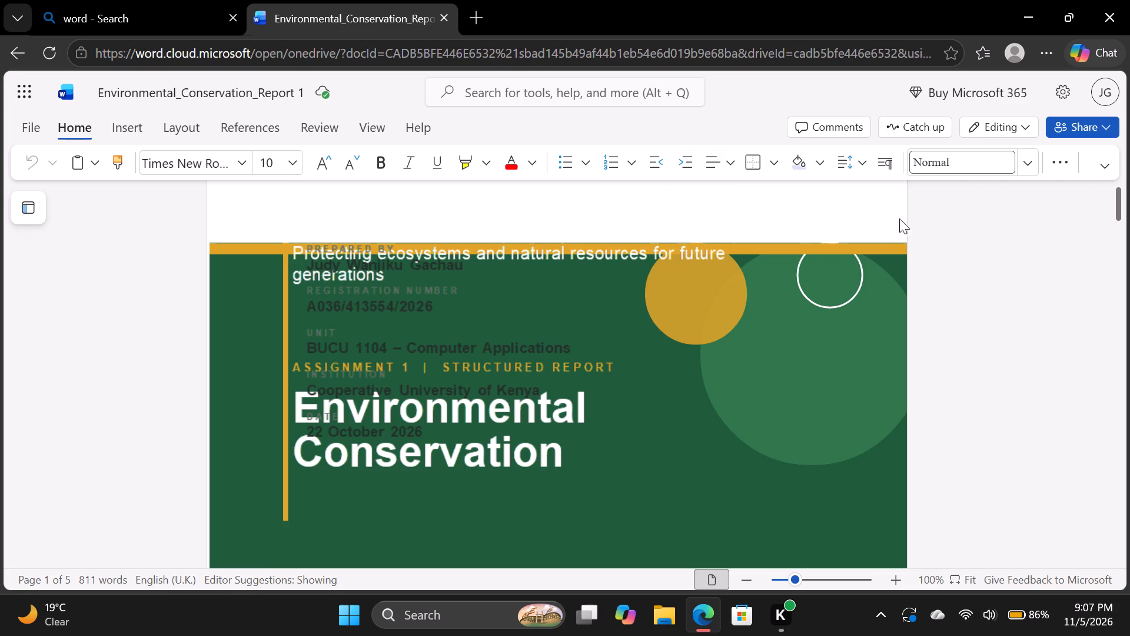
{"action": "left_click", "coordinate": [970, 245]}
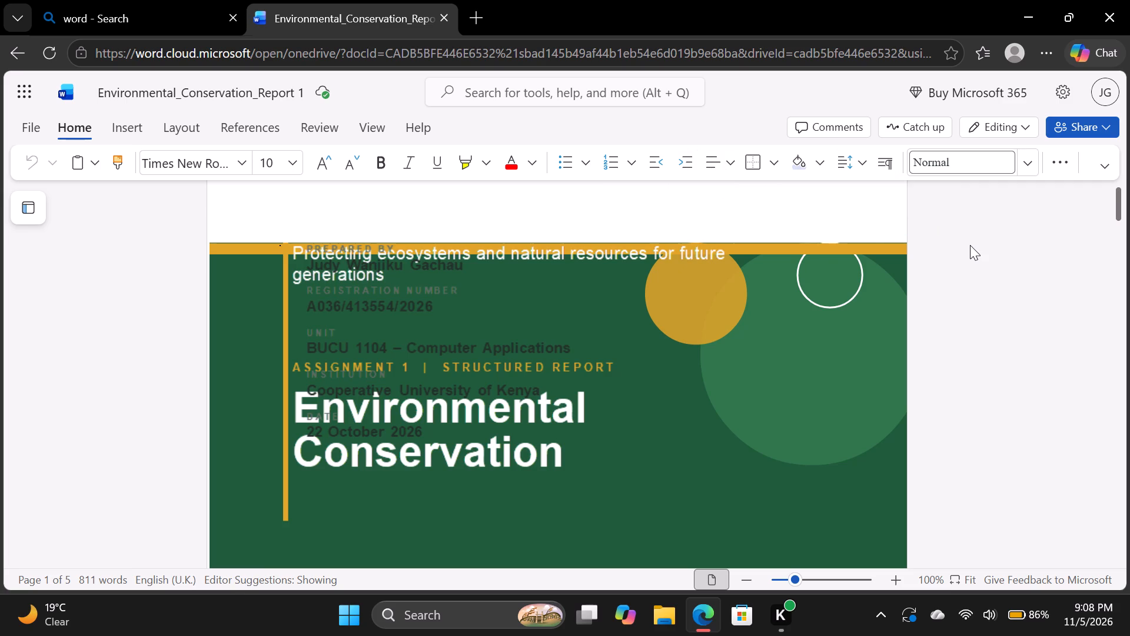
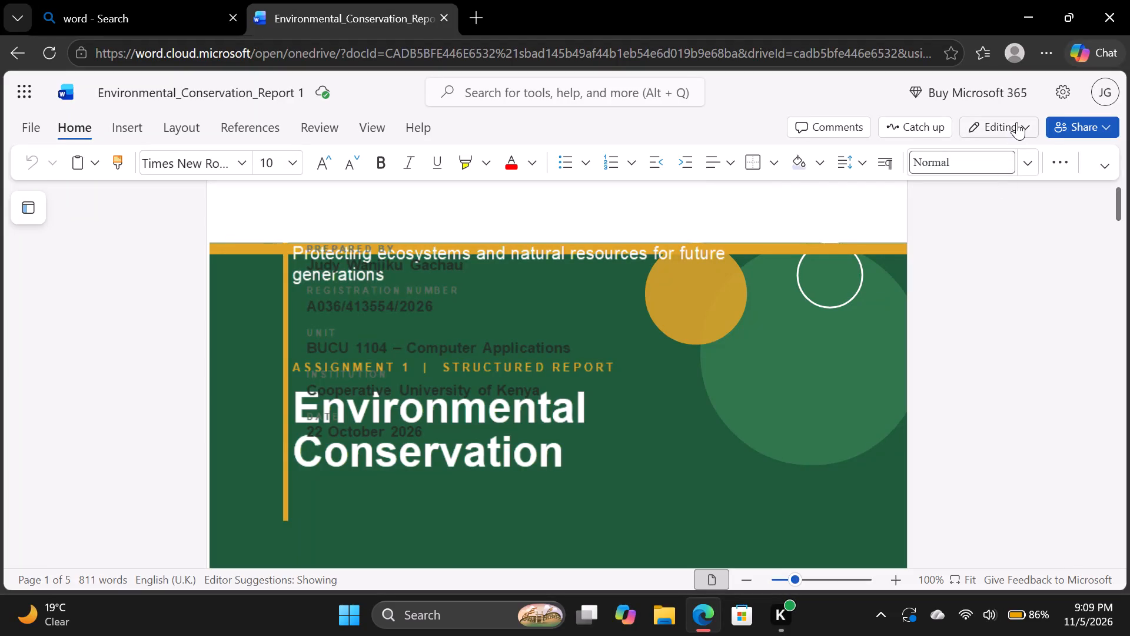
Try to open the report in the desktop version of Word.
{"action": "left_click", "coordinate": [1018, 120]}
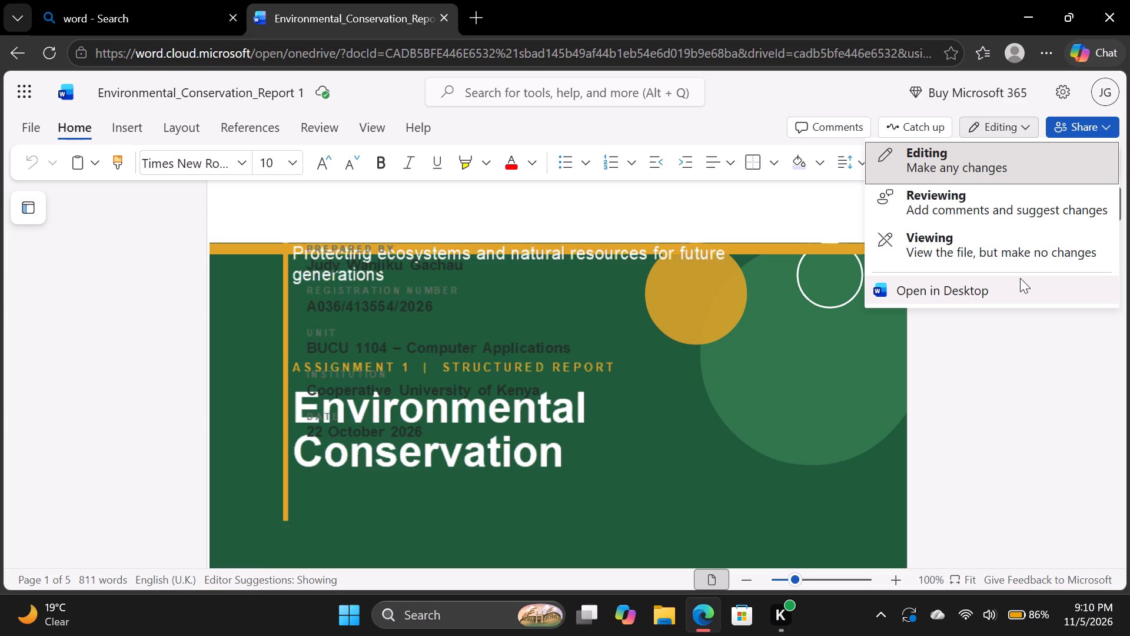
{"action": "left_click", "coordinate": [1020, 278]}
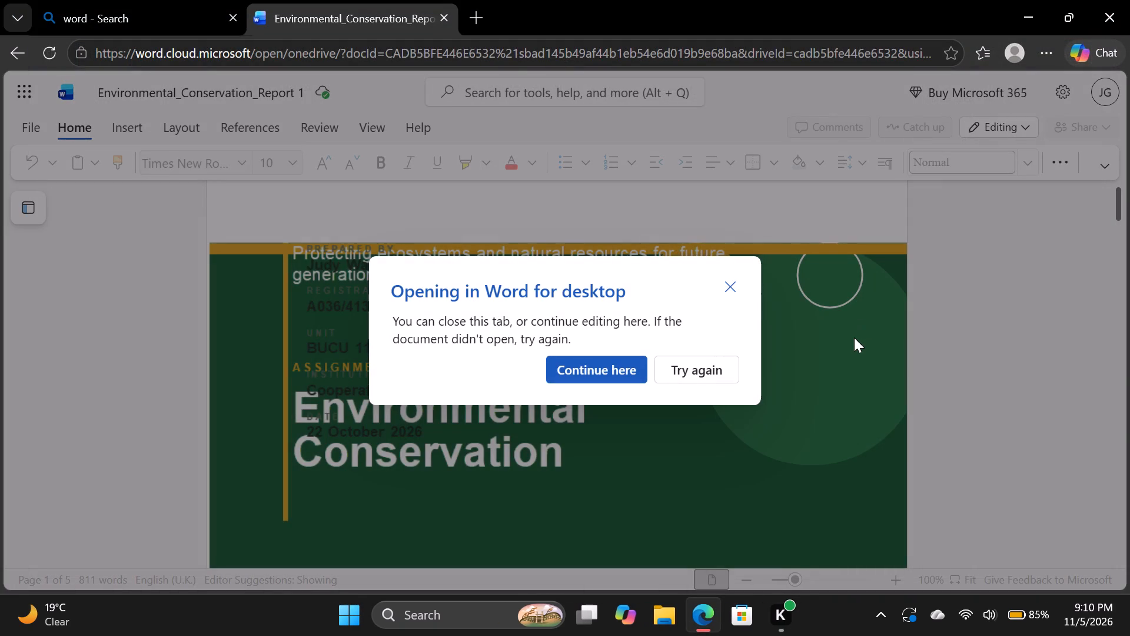
Continue editing the report in the browser instead of the desktop version.
{"action": "left_click", "coordinate": [601, 367]}
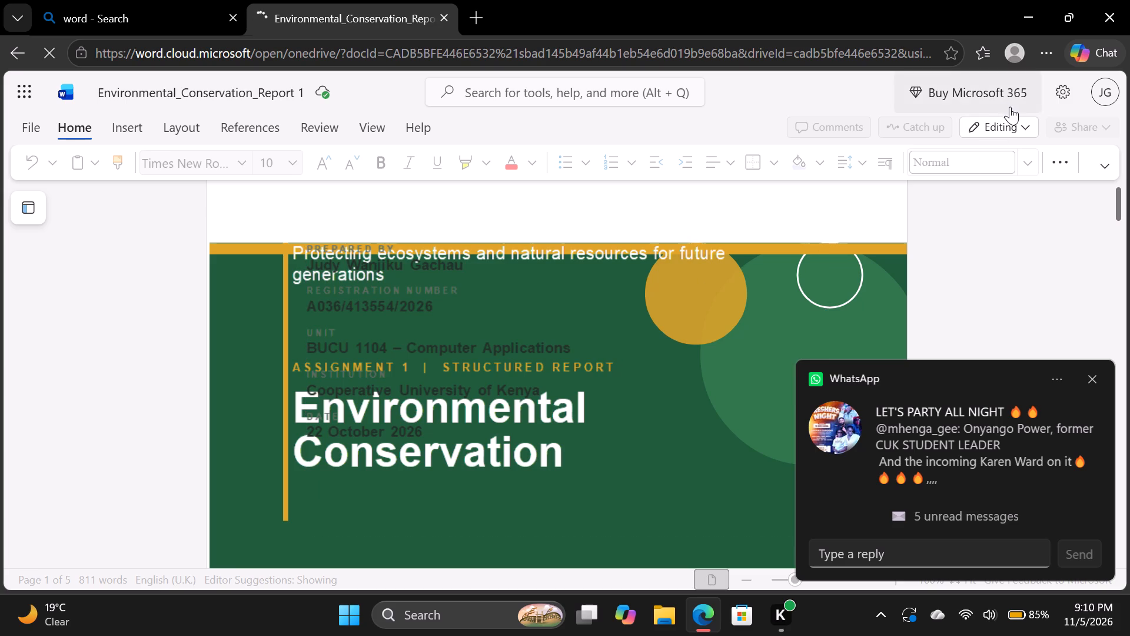
{"action": "left_click", "coordinate": [1022, 128]}
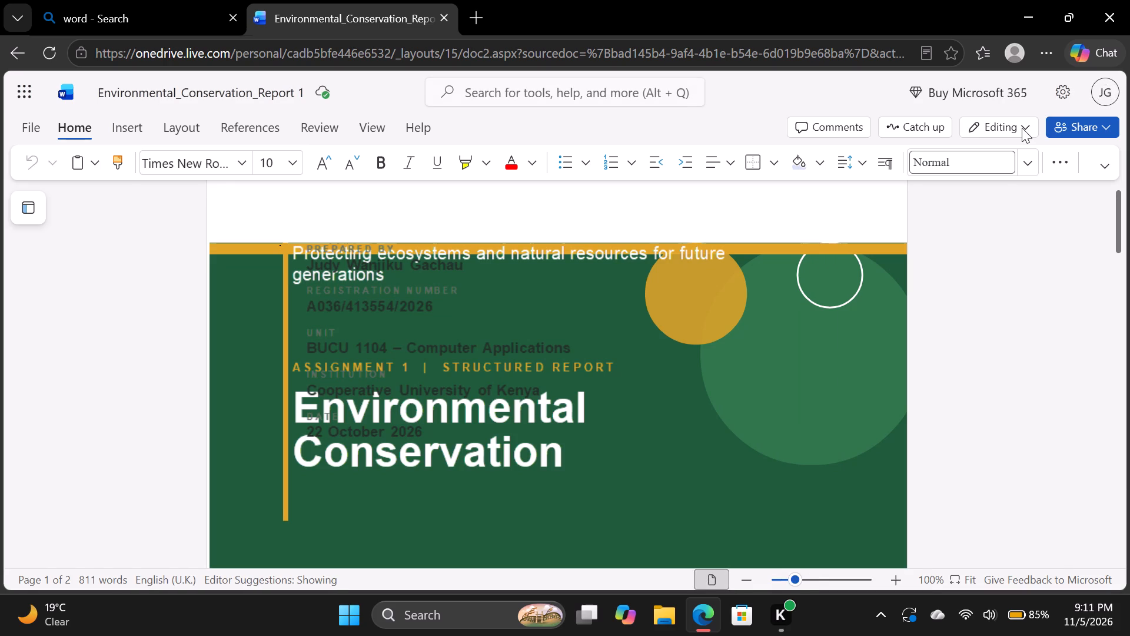
Set the report's page margins to the Narrow preset, 0.5" on all four sides.
{"action": "left_click", "coordinate": [185, 122]}
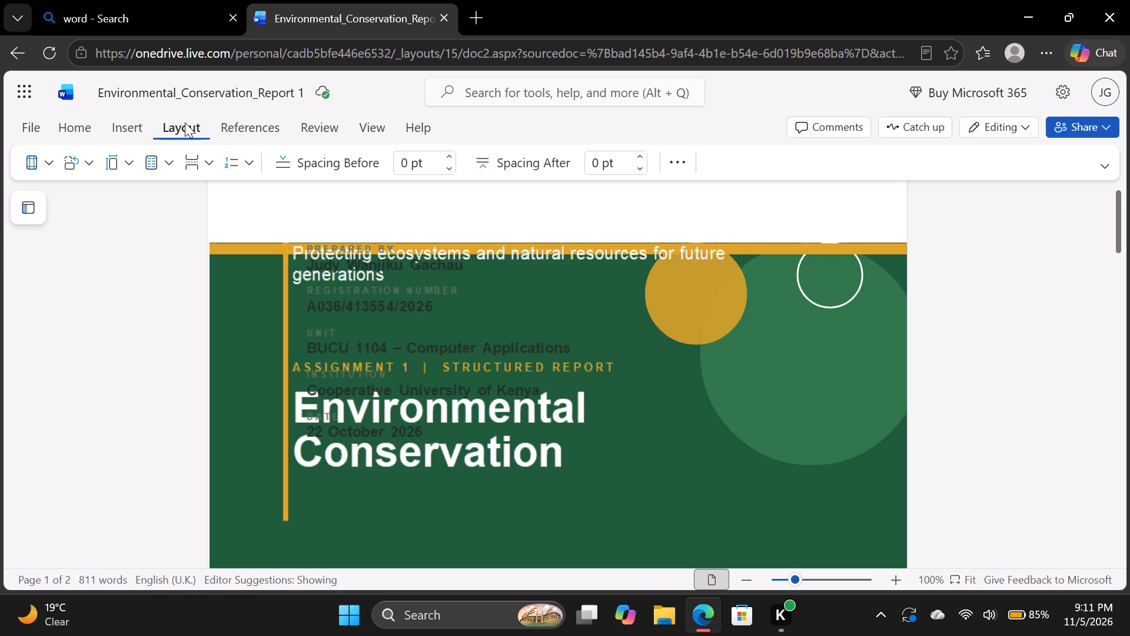
{"action": "left_click", "coordinate": [185, 122]}
{"action": "left_click", "coordinate": [48, 164]}
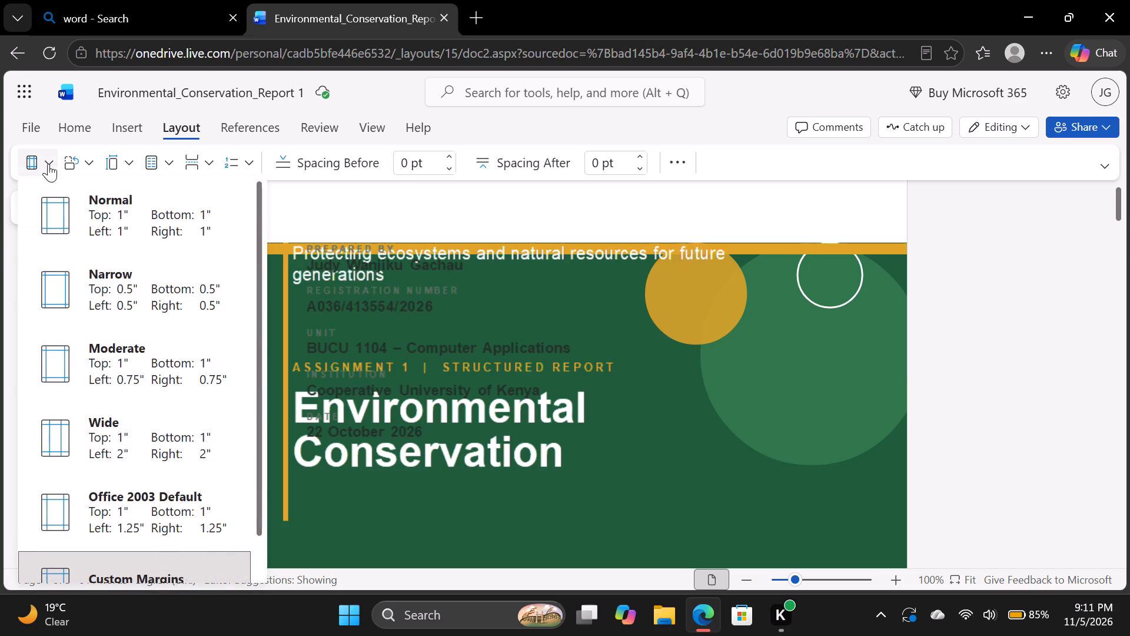
{"action": "left_click", "coordinate": [125, 283]}
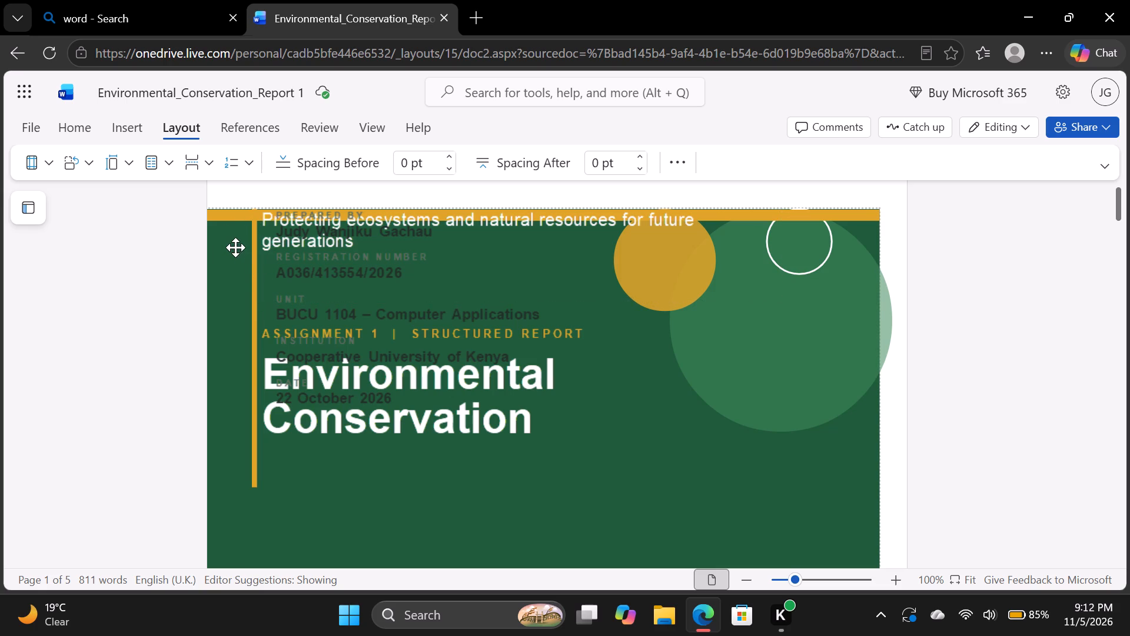
Select the cover page's green background shape and reapply the Narrow 0.5" margins.
{"action": "left_click", "coordinate": [223, 227]}
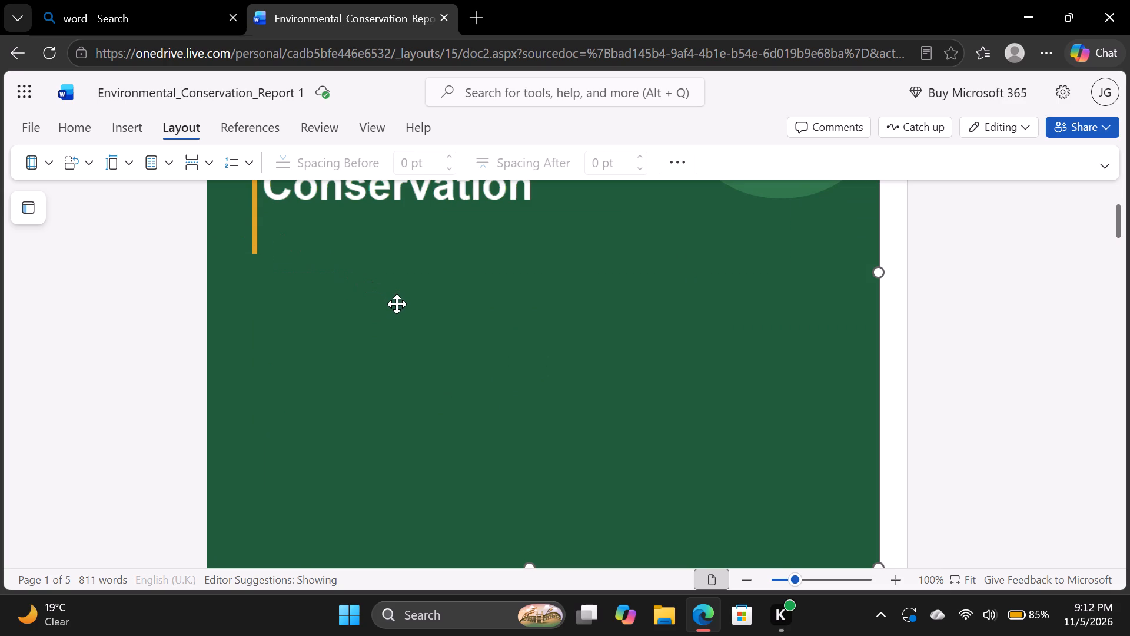
{"action": "key", "text": "Up"}
{"action": "key", "text": "Up"}
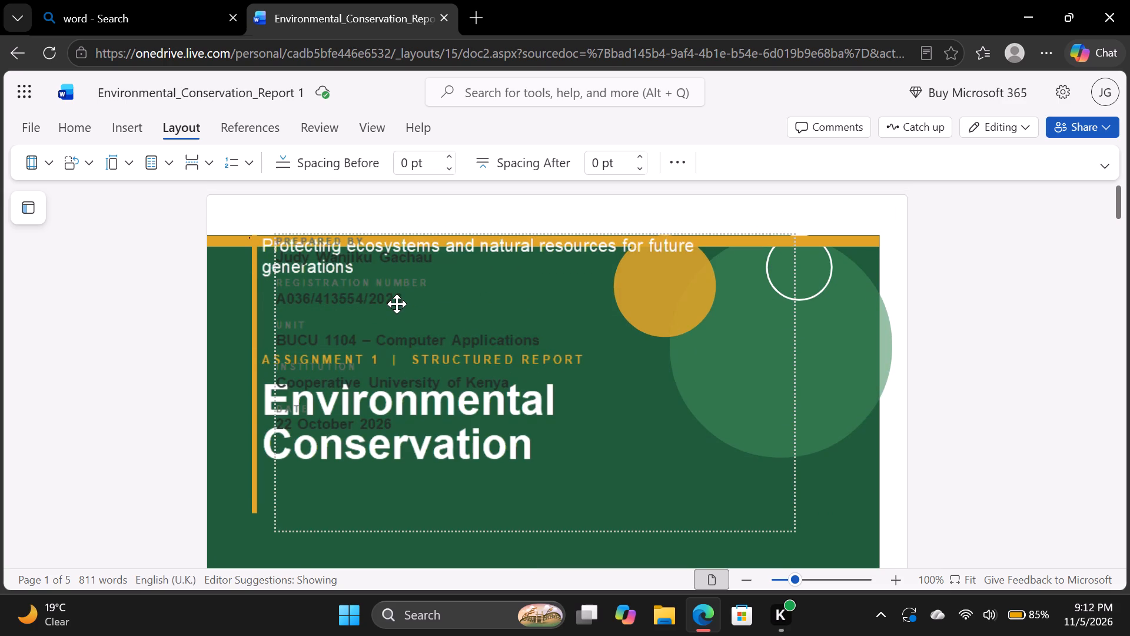
{"action": "left_click", "coordinate": [241, 250]}
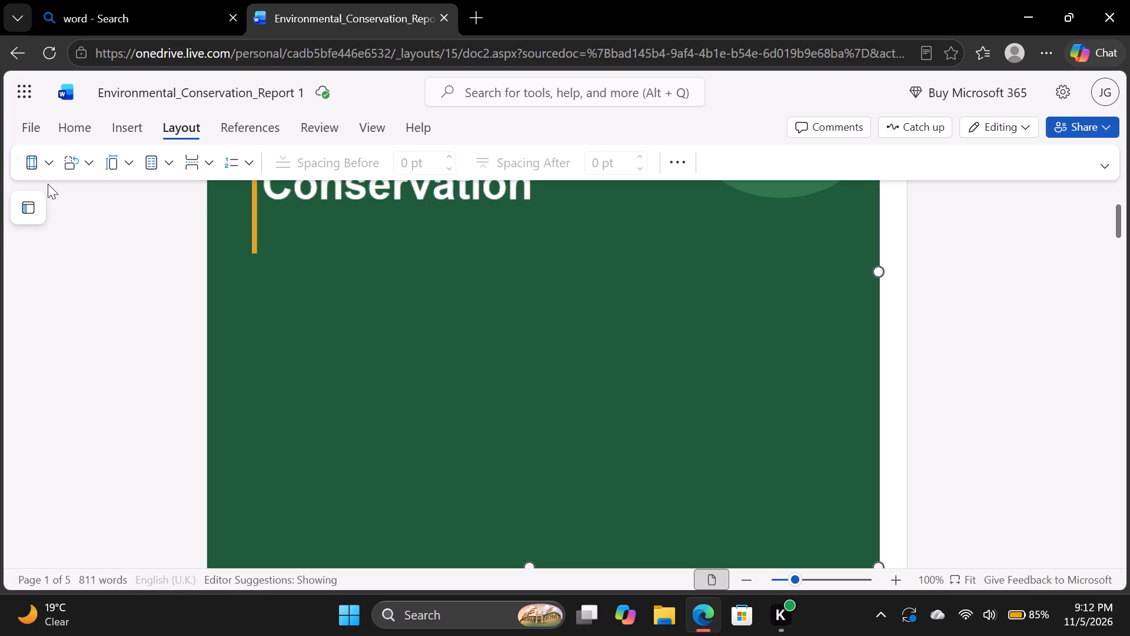
{"action": "left_click", "coordinate": [49, 168]}
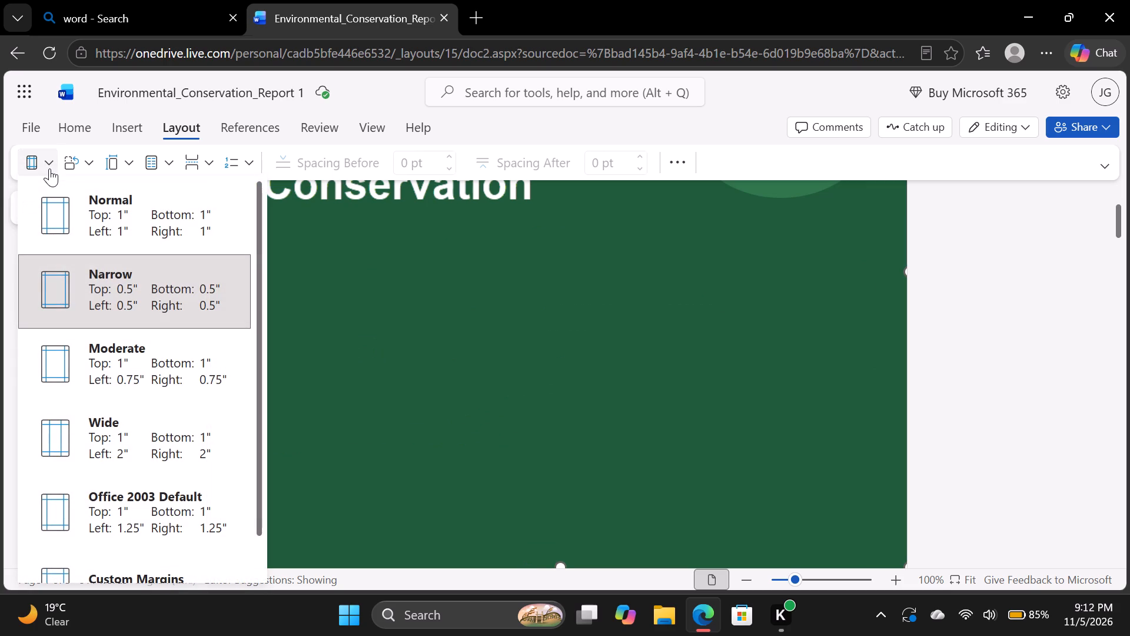
{"action": "left_click", "coordinate": [129, 288]}
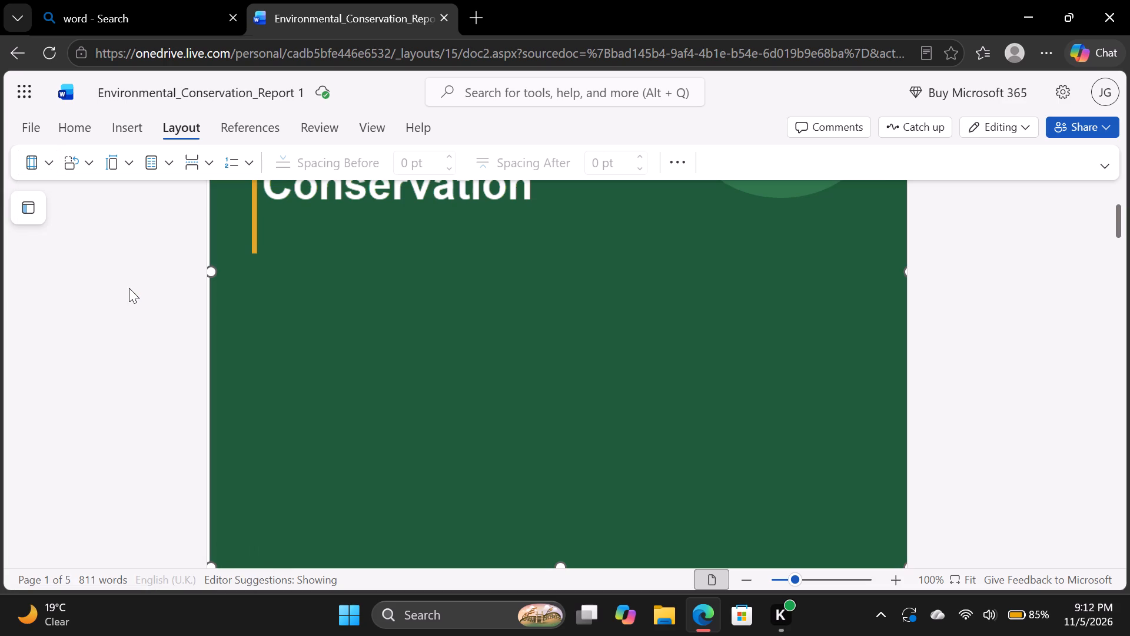
Try to reapply the Narrow margins once more with the cover's green background shape selected.
{"action": "left_click", "coordinate": [208, 273]}
{"action": "left_click", "coordinate": [213, 276]}
{"action": "left_click", "coordinate": [276, 330]}
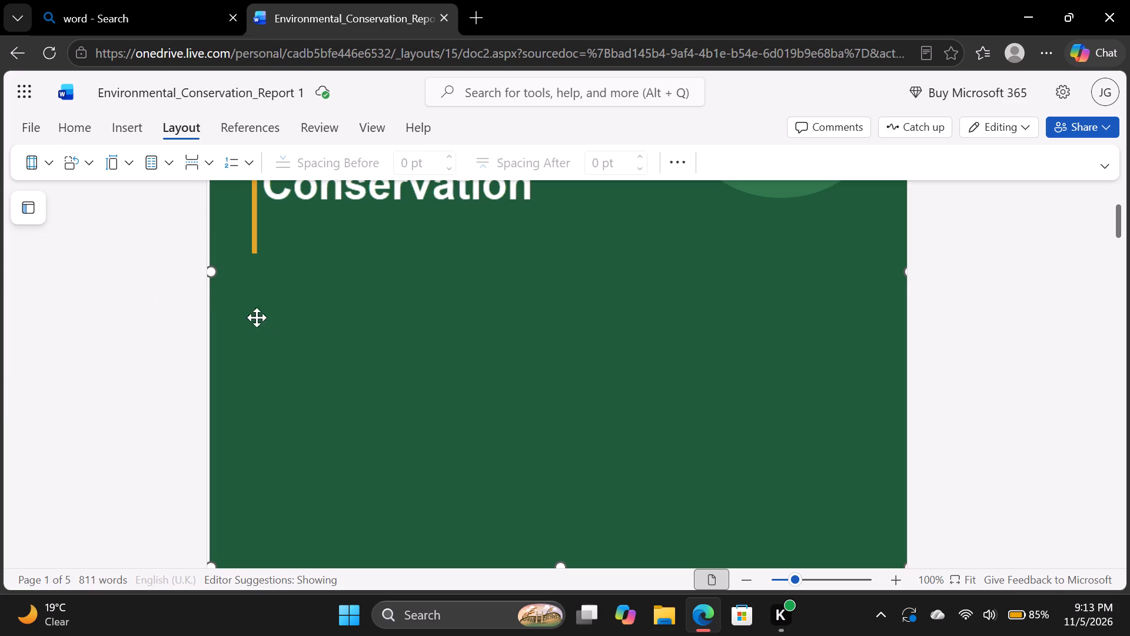
{"action": "left_click", "coordinate": [33, 161]}
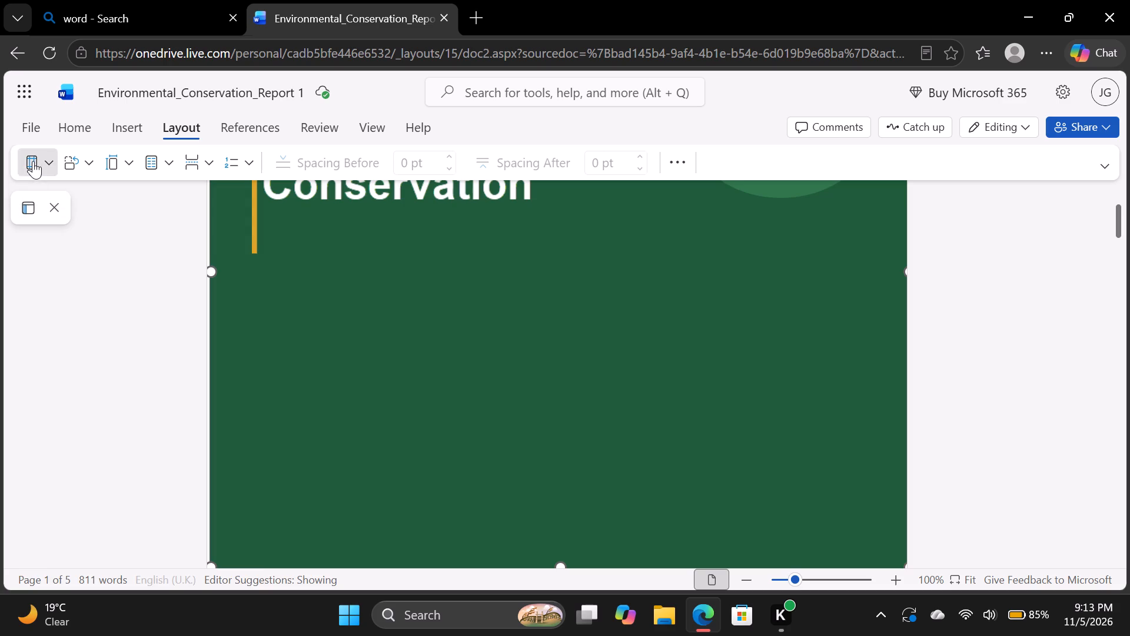
{"action": "left_click", "coordinate": [107, 290]}
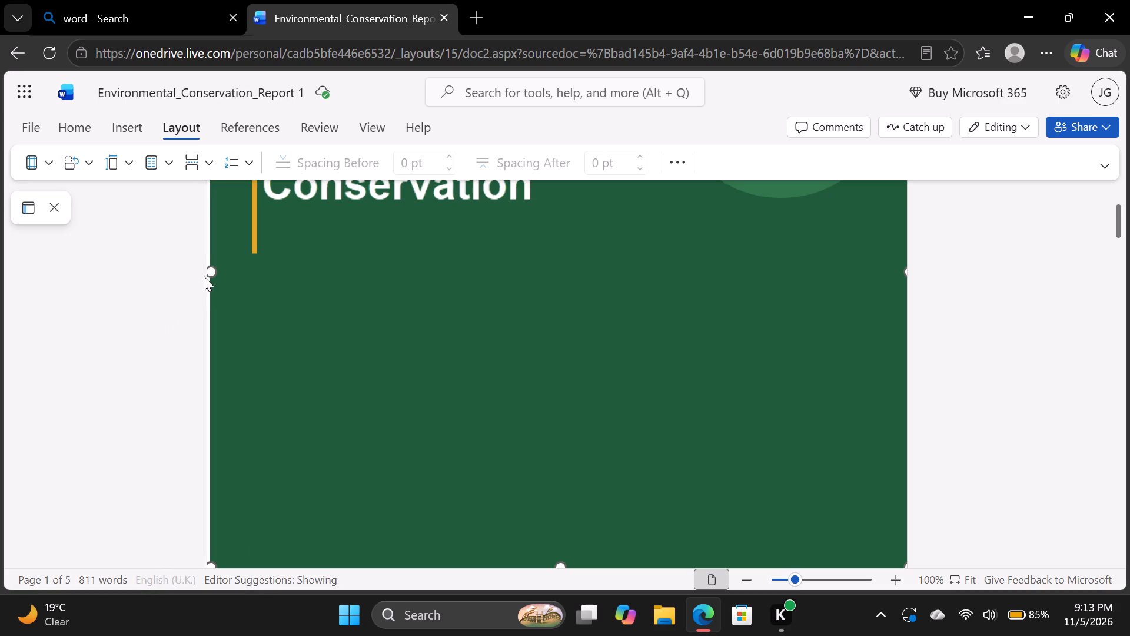
Shorten the green background shape on the cover page slightly by raising its bottom edge.
{"action": "scroll", "coordinate": [201, 281], "scroll_direction": "up", "scroll_amount": 3}
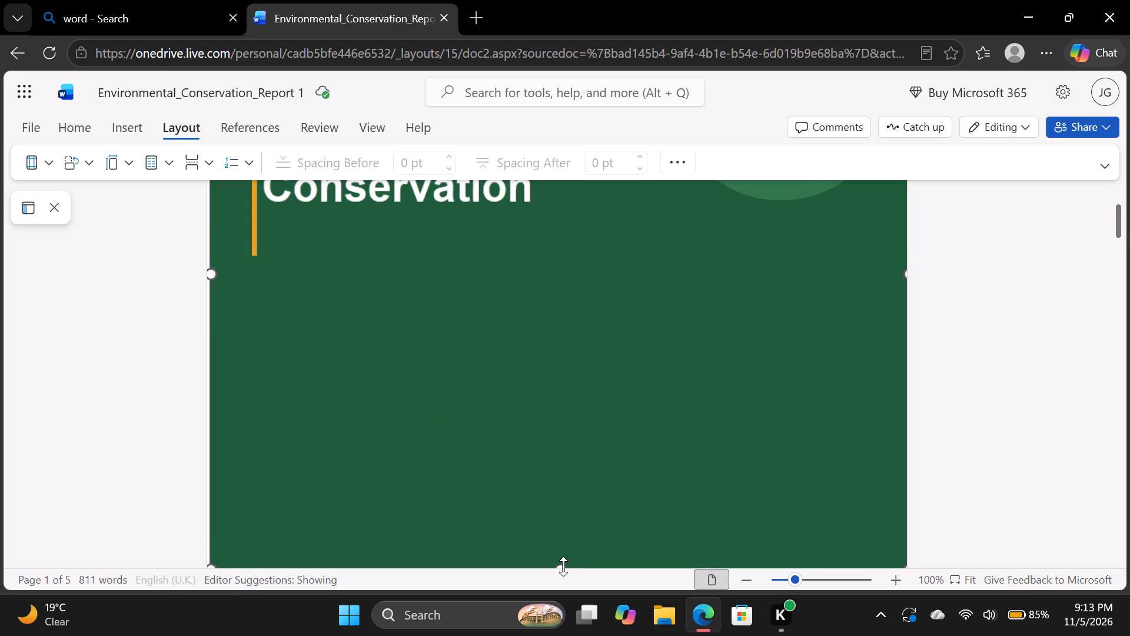
{"action": "left_click_drag", "start_coordinate": [564, 565], "coordinate": [557, 548]}
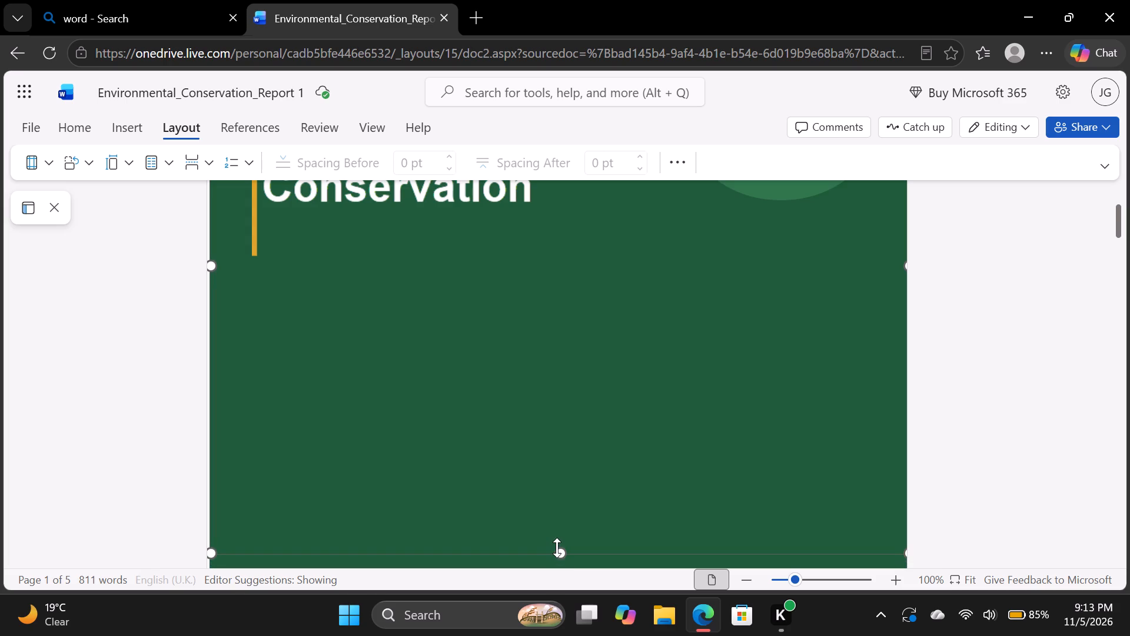
{"action": "left_click_drag", "start_coordinate": [557, 548], "coordinate": [556, 511]}
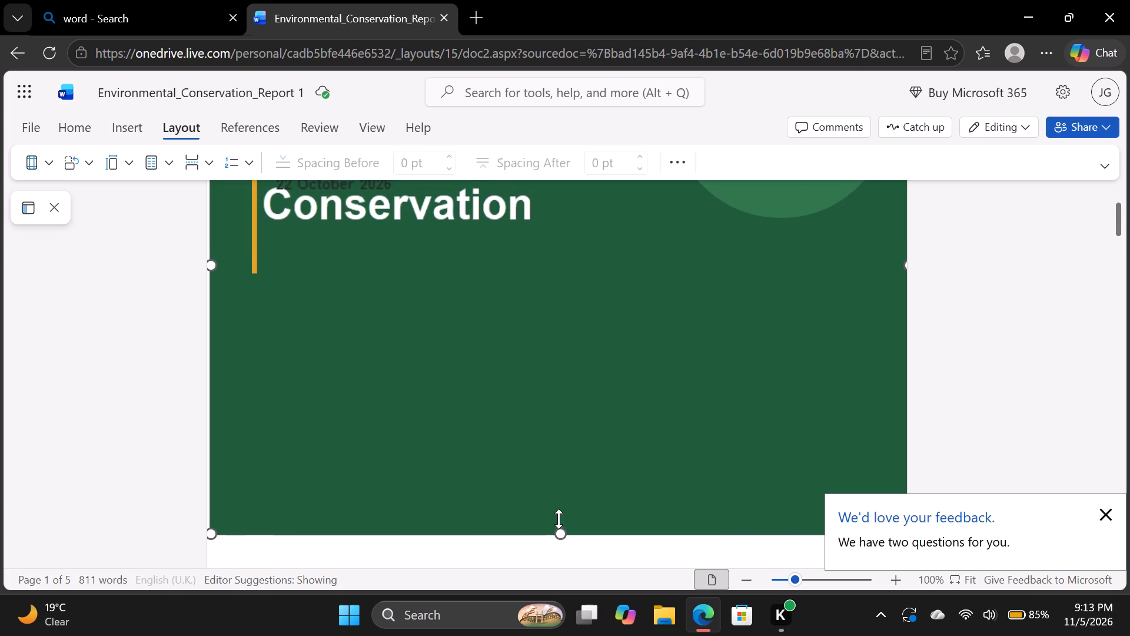
{"action": "left_click", "coordinate": [559, 551]}
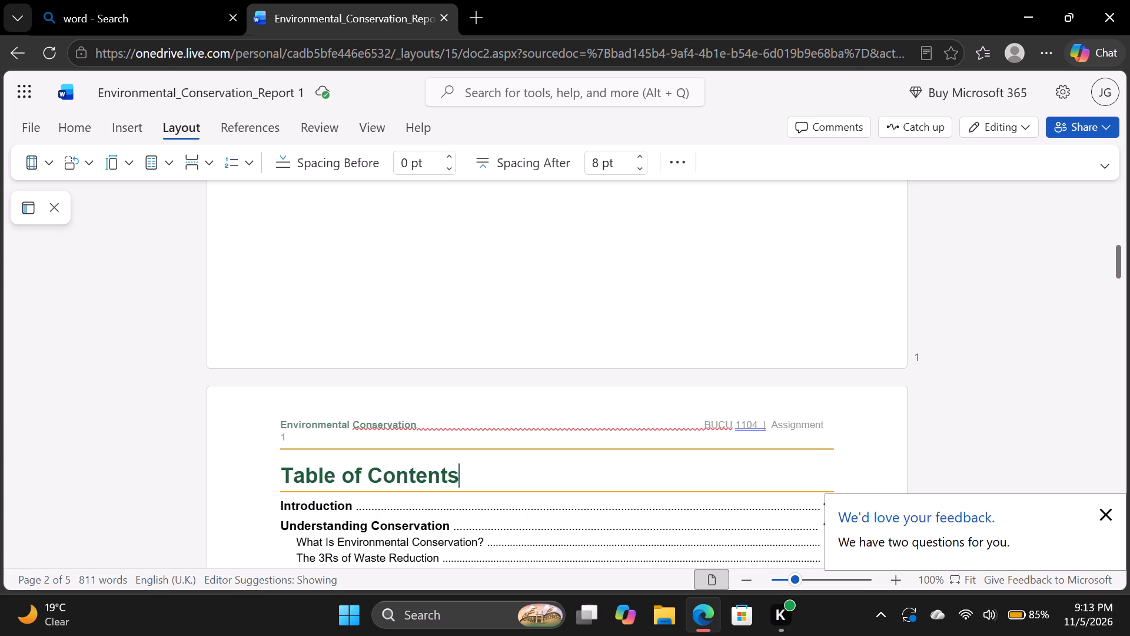
Review the page with the Table of Contents, List of Tables and List of Figures.
{"action": "key", "text": "Down"}
{"action": "key", "text": "Down"}
{"action": "key", "text": "Down"}
{"action": "key", "text": "Down"}
{"action": "key", "text": "Down"}
{"action": "key", "text": "Down"}
{"action": "key", "text": "Down"}
{"action": "key", "text": "Down"}
{"action": "key", "text": "Down"}
{"action": "key", "text": "Down"}
{"action": "key", "text": "Down"}
{"action": "key", "text": "Down"}
{"action": "key", "text": "Down"}
{"action": "key", "text": "Down"}
{"action": "key", "text": "Down"}
{"action": "key", "text": "Down"}
{"action": "key", "text": "Down"}
{"action": "key", "text": "Down"}
{"action": "key", "text": "Down"}
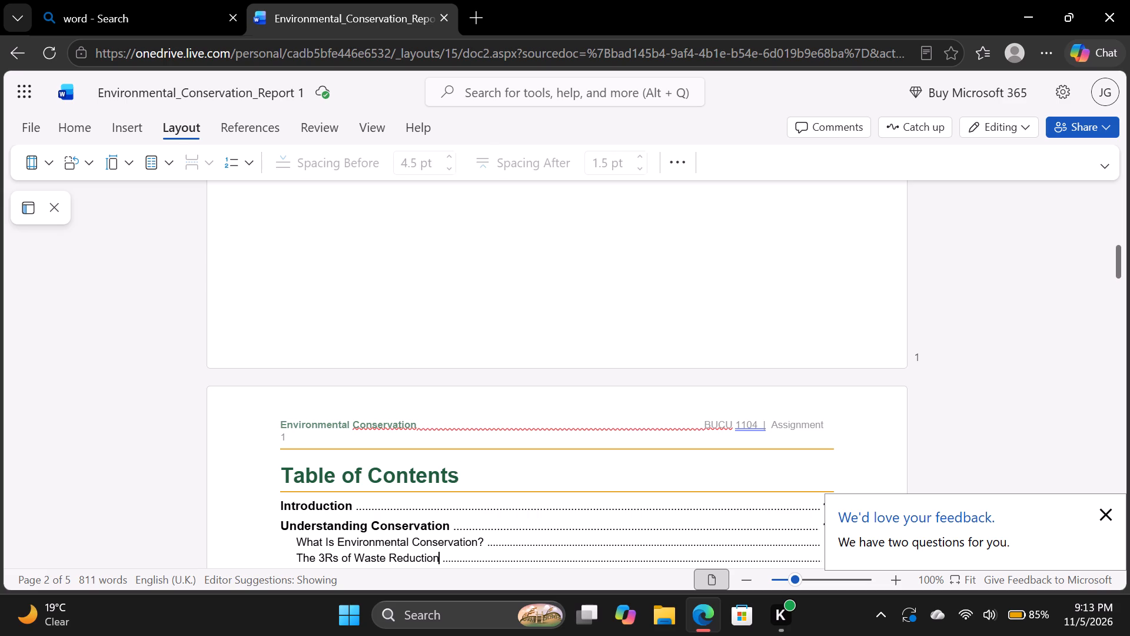
{"action": "key", "text": "Up"}
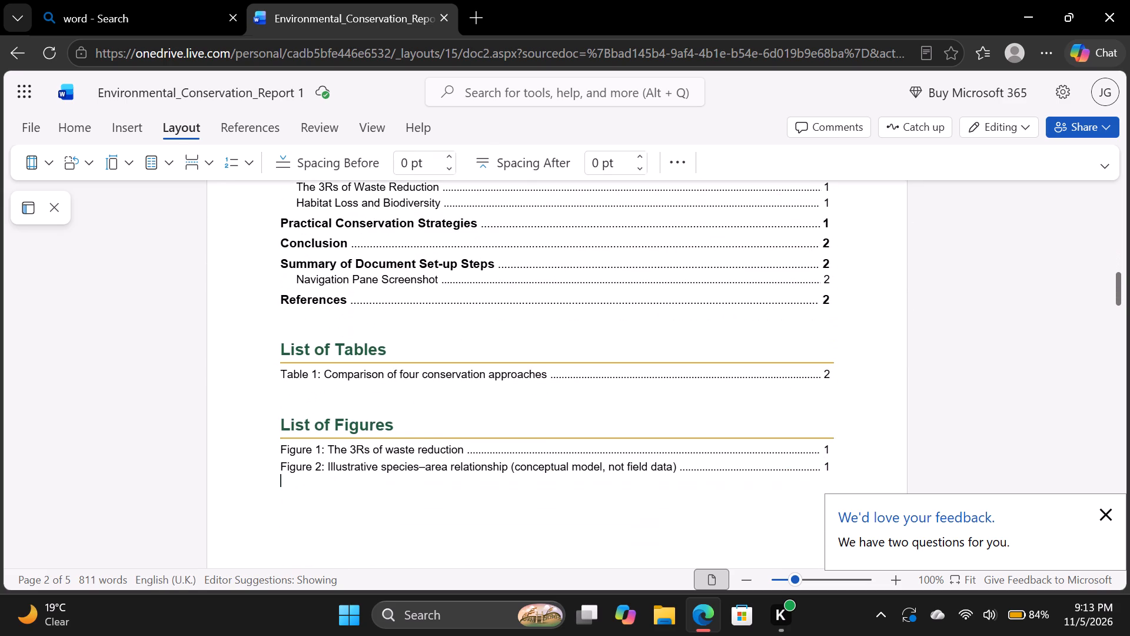
{"action": "key", "text": "Up"}
{"action": "key", "text": "Up"}
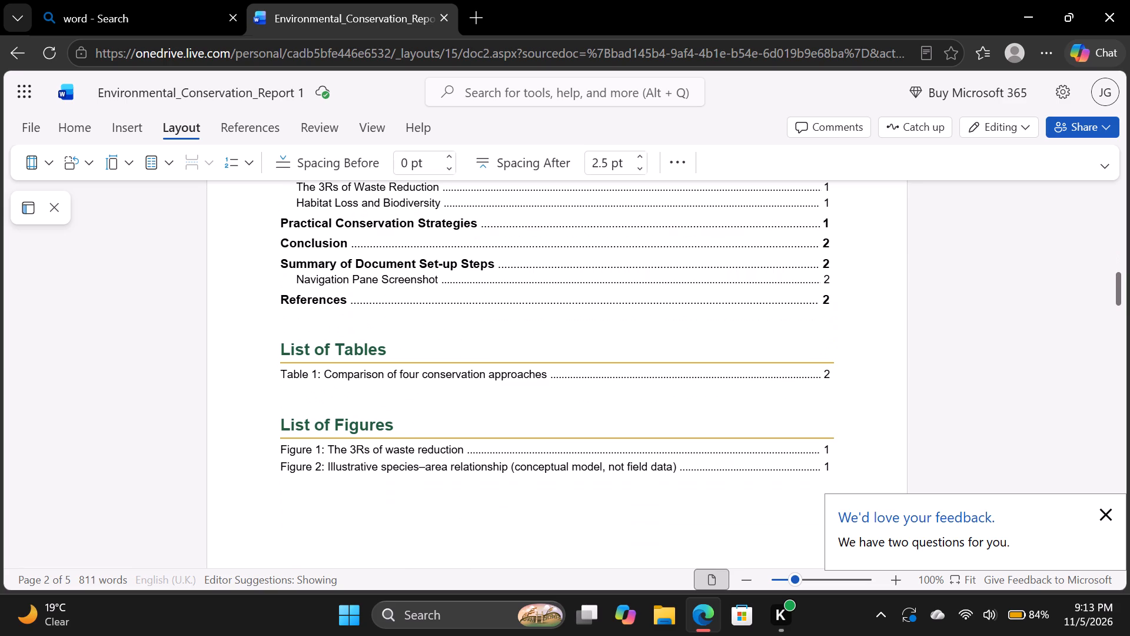
{"action": "key", "text": "Up"}
{"action": "key", "text": "Up"}
{"action": "key", "text": "Up"}
{"action": "key", "text": "Up"}
{"action": "key", "text": "Up"}
{"action": "key", "text": "Up"}
{"action": "key", "text": "Up"}
{"action": "key", "text": "Up"}
{"action": "key", "text": "Up"}
{"action": "key", "text": "Up"}
{"action": "key", "text": "Up"}
{"action": "key", "text": "Up"}
{"action": "key", "text": "Up"}
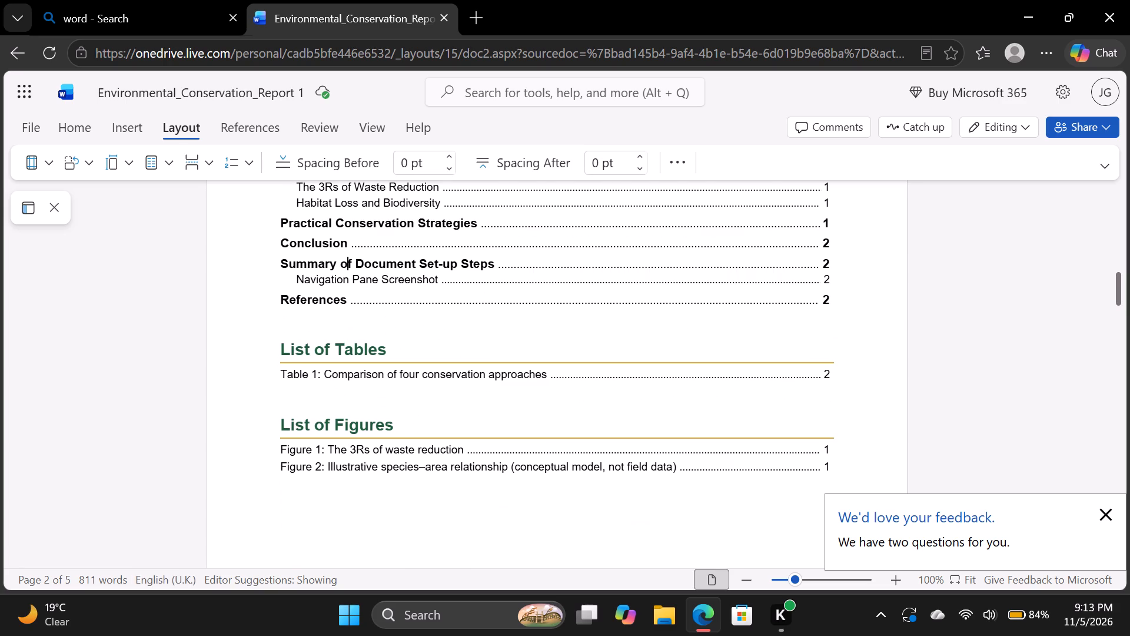
{"action": "key", "text": "Up"}
{"action": "key", "text": "Up"}
{"action": "key", "text": "Up"}
{"action": "key", "text": "Up"}
{"action": "key", "text": "Up"}
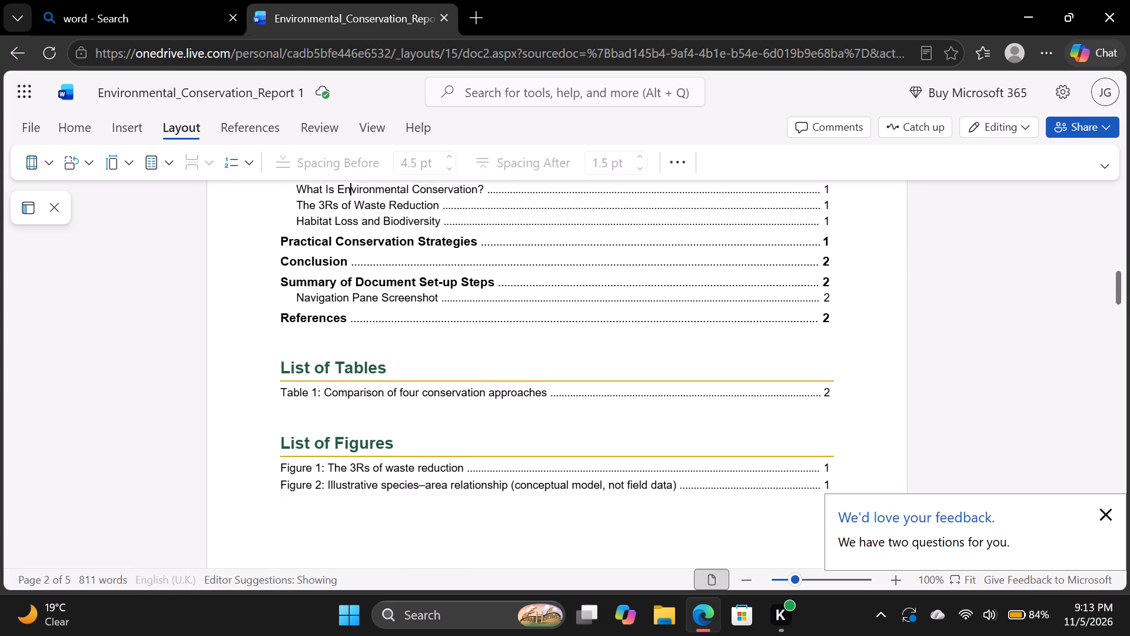
{"action": "key", "text": "Up"}
{"action": "key", "text": "Up"}
{"action": "key", "text": "Up"}
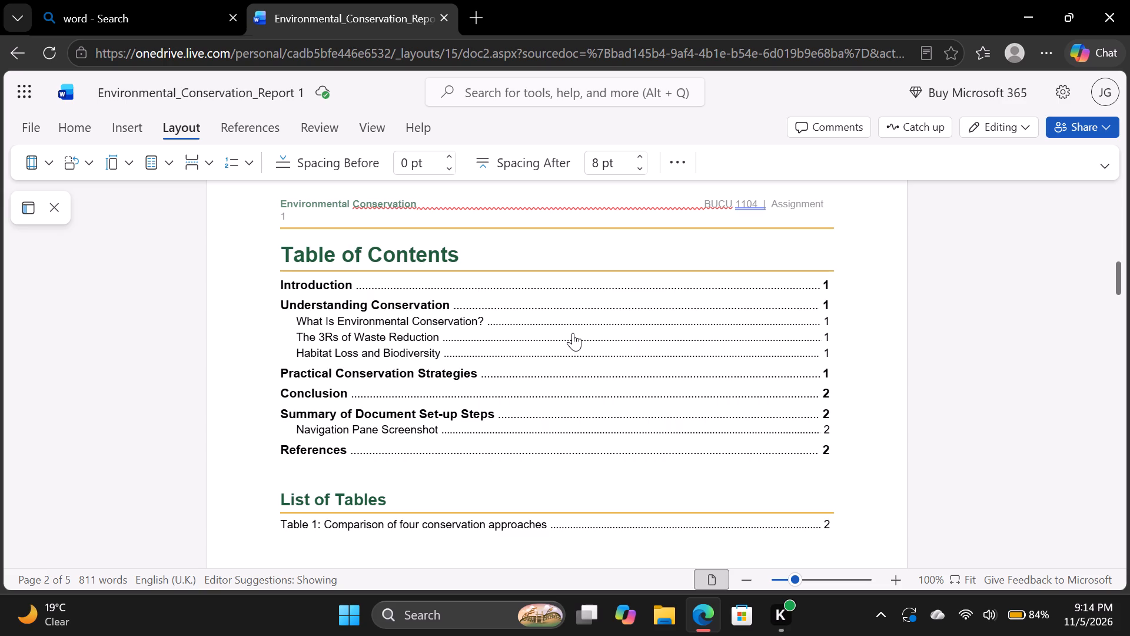
Read through the report body from the contents page to the Summary of Document Set-up Steps, checking figures, table and layout.
{"action": "key", "text": "Down"}
{"action": "key", "text": "Down"}
{"action": "key", "text": "Down"}
{"action": "key", "text": "Down"}
{"action": "key", "text": "Down"}
{"action": "key", "text": "Down"}
{"action": "key", "text": "Down"}
{"action": "key", "text": "Down"}
{"action": "key", "text": "Down"}
{"action": "key", "text": "Down"}
{"action": "key", "text": "Down"}
{"action": "key", "text": "Down"}
{"action": "key", "text": "Down"}
{"action": "key", "text": "Down"}
{"action": "key", "text": "Down"}
{"action": "key", "text": "Down"}
{"action": "key", "text": "Down"}
{"action": "key", "text": "Down"}
{"action": "key", "text": "Down"}
{"action": "key", "text": "Down"}
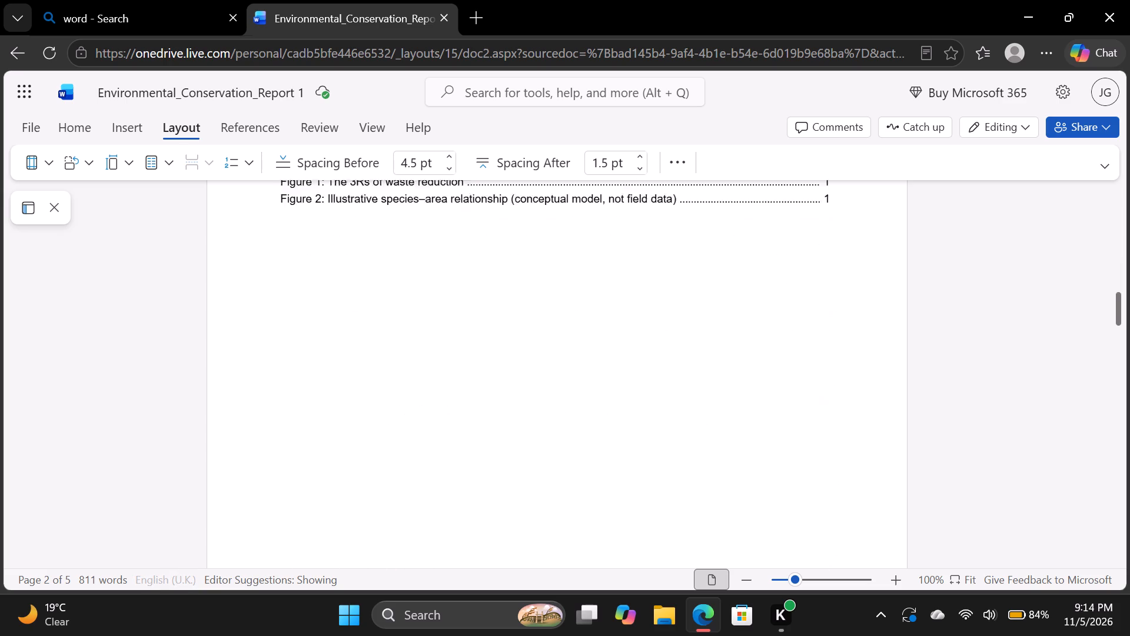
{"action": "key", "text": "Down"}
{"action": "key", "text": "Down"}
{"action": "key", "text": "Down"}
{"action": "key", "text": "Down"}
{"action": "key", "text": "Down"}
{"action": "key", "text": "Down"}
{"action": "key", "text": "Down"}
{"action": "key", "text": "Down"}
{"action": "key", "text": "Down"}
{"action": "key", "text": "Down"}
{"action": "key", "text": "Down"}
{"action": "key", "text": "Down"}
{"action": "key", "text": "Down"}
{"action": "key", "text": "Down"}
{"action": "key", "text": "Down"}
{"action": "key", "text": "Down"}
{"action": "key", "text": "Down"}
{"action": "key", "text": "Down"}
{"action": "key", "text": "Down"}
{"action": "key", "text": "Down"}
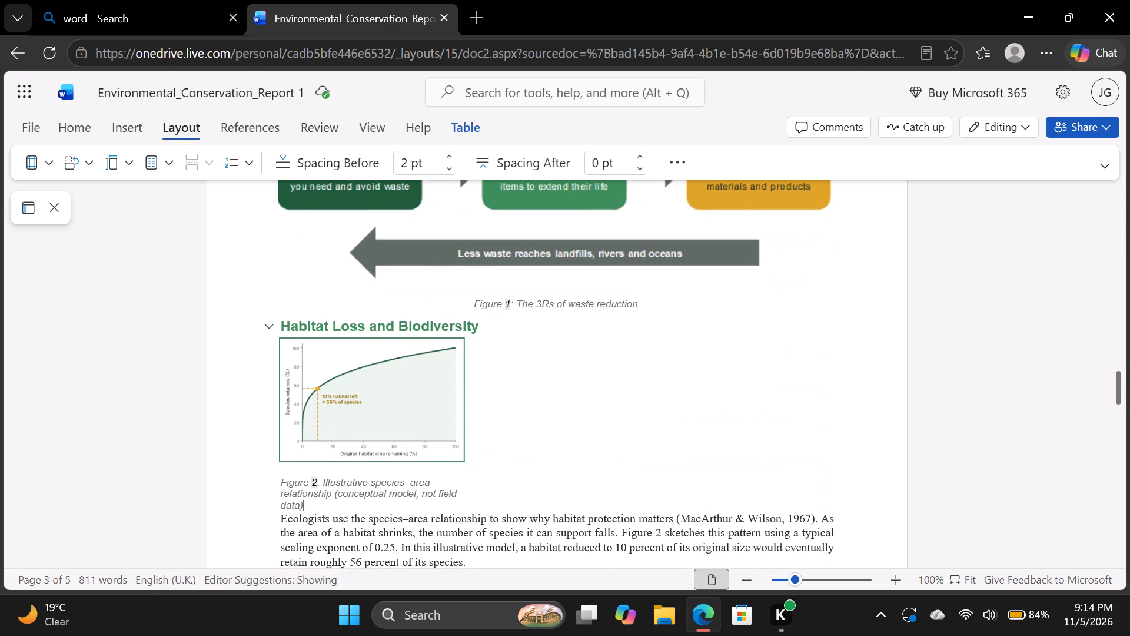
{"action": "key", "text": "Down"}
{"action": "key", "text": "Down"}
{"action": "key", "text": "Down"}
{"action": "key", "text": "Down"}
{"action": "key", "text": "Down"}
{"action": "key", "text": "Down"}
{"action": "key", "text": "Down"}
{"action": "key", "text": "Down"}
{"action": "key", "text": "Down"}
{"action": "key", "text": "Down"}
{"action": "key", "text": "Down"}
{"action": "key", "text": "Down"}
{"action": "key", "text": "Down"}
{"action": "key", "text": "Down"}
{"action": "key", "text": "Down"}
{"action": "key", "text": "Down"}
{"action": "key", "text": "Down"}
{"action": "key", "text": "Down"}
{"action": "key", "text": "Down"}
{"action": "key", "text": "Down"}
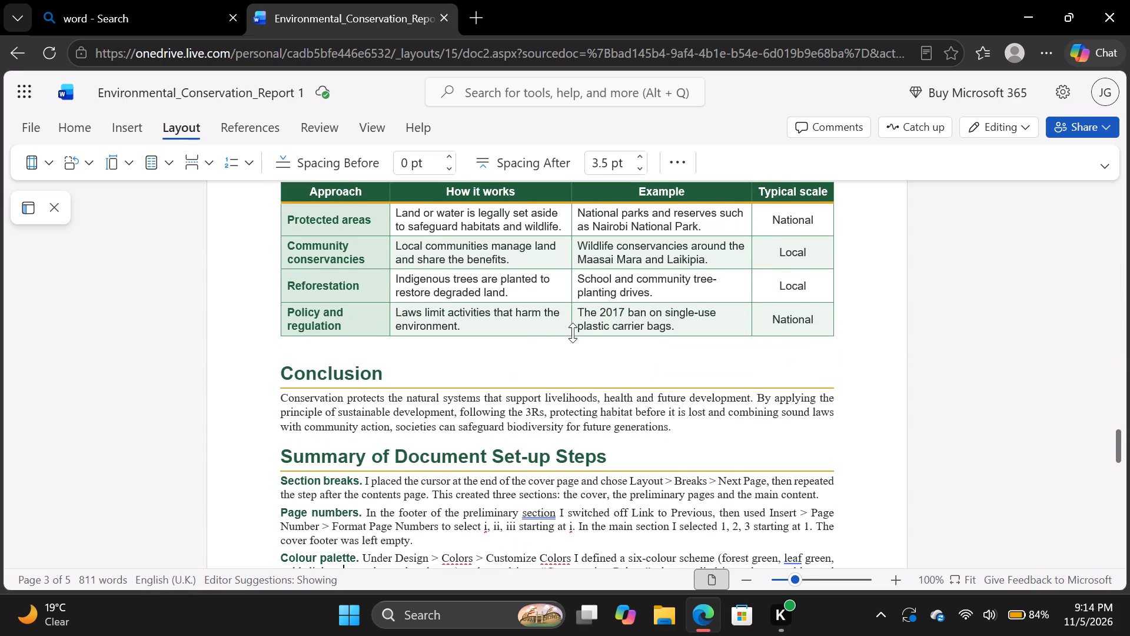
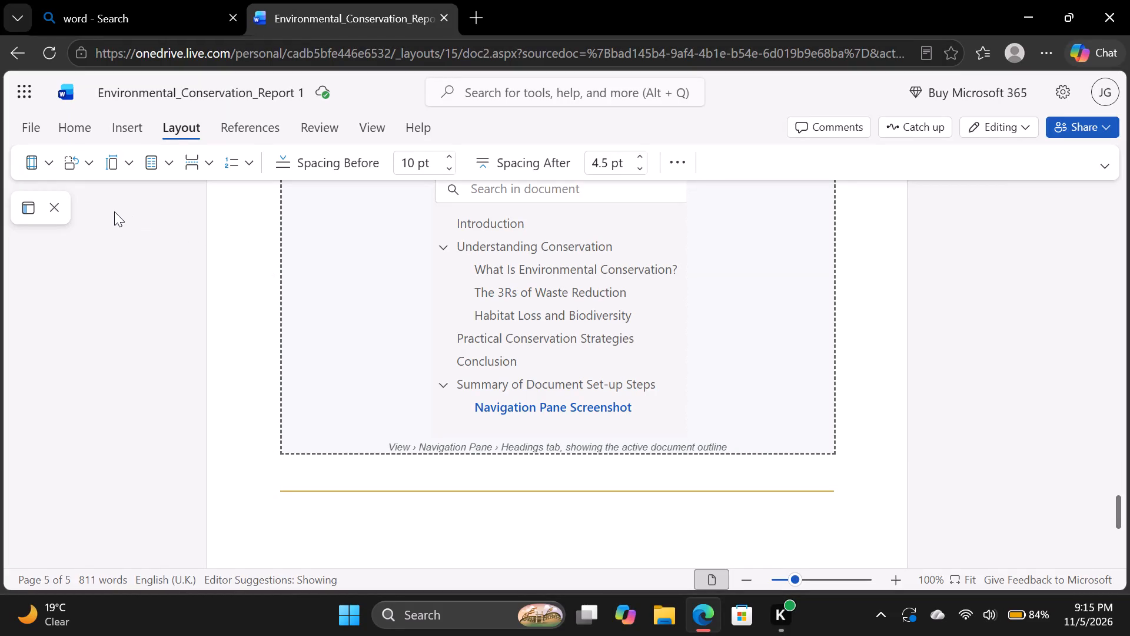
Set the margins of the report's main section to the Narrow preset, 0.5" on all sides.
{"action": "left_click", "coordinate": [50, 160]}
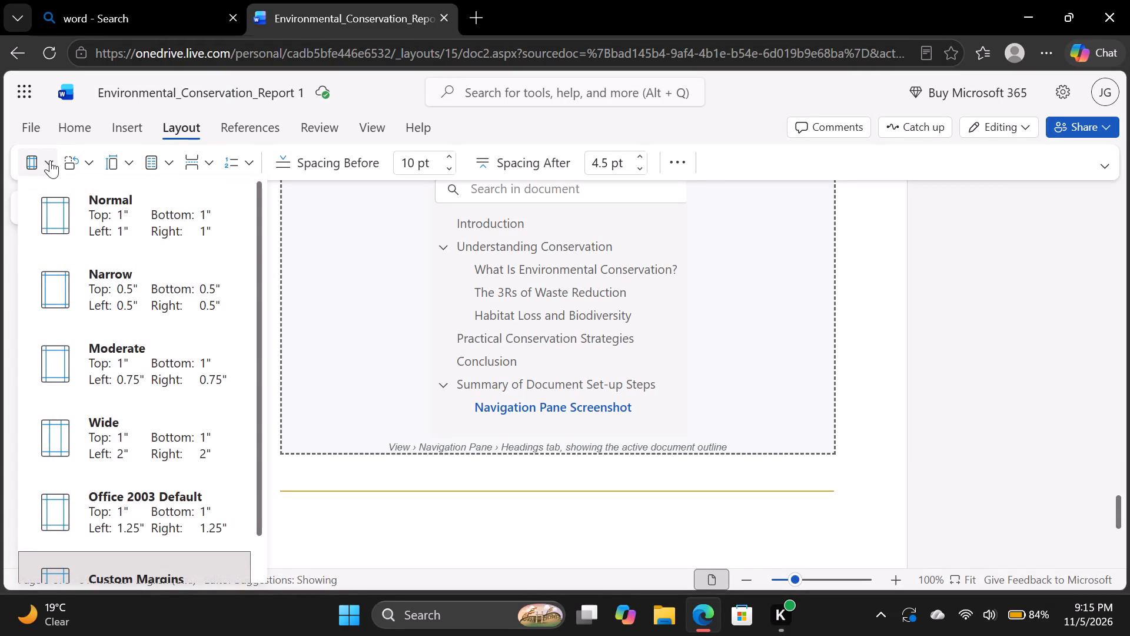
{"action": "left_click", "coordinate": [162, 288]}
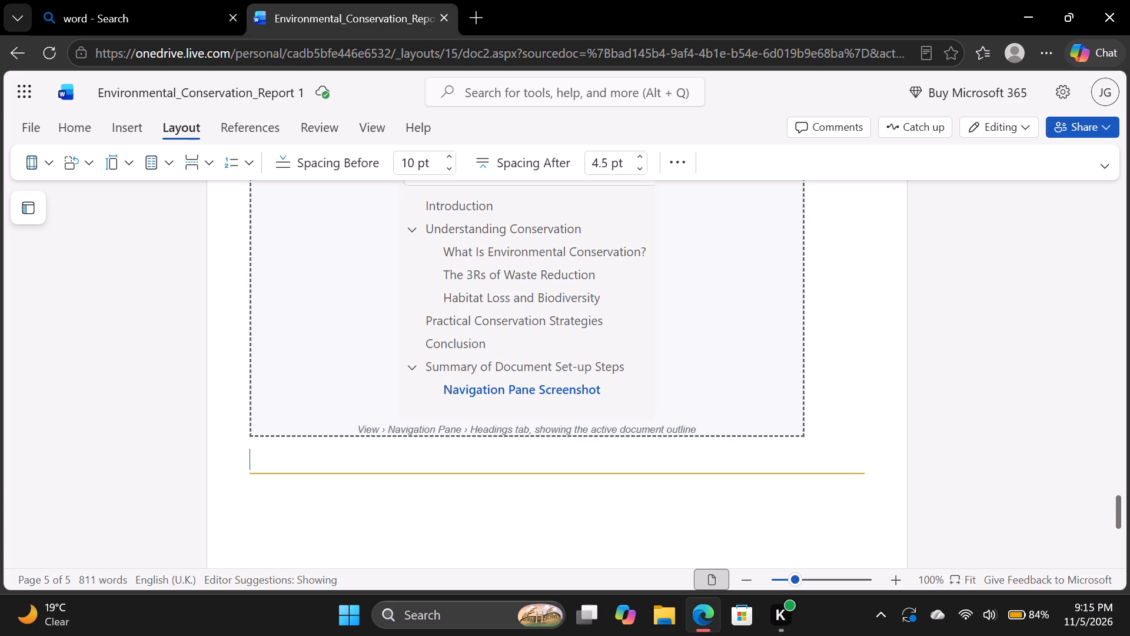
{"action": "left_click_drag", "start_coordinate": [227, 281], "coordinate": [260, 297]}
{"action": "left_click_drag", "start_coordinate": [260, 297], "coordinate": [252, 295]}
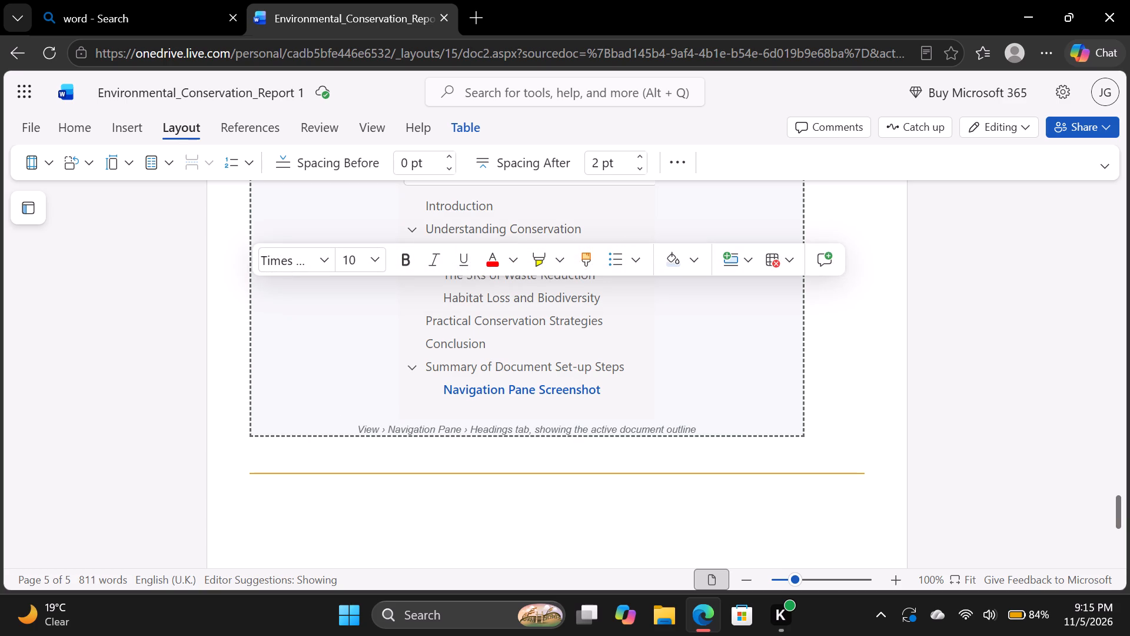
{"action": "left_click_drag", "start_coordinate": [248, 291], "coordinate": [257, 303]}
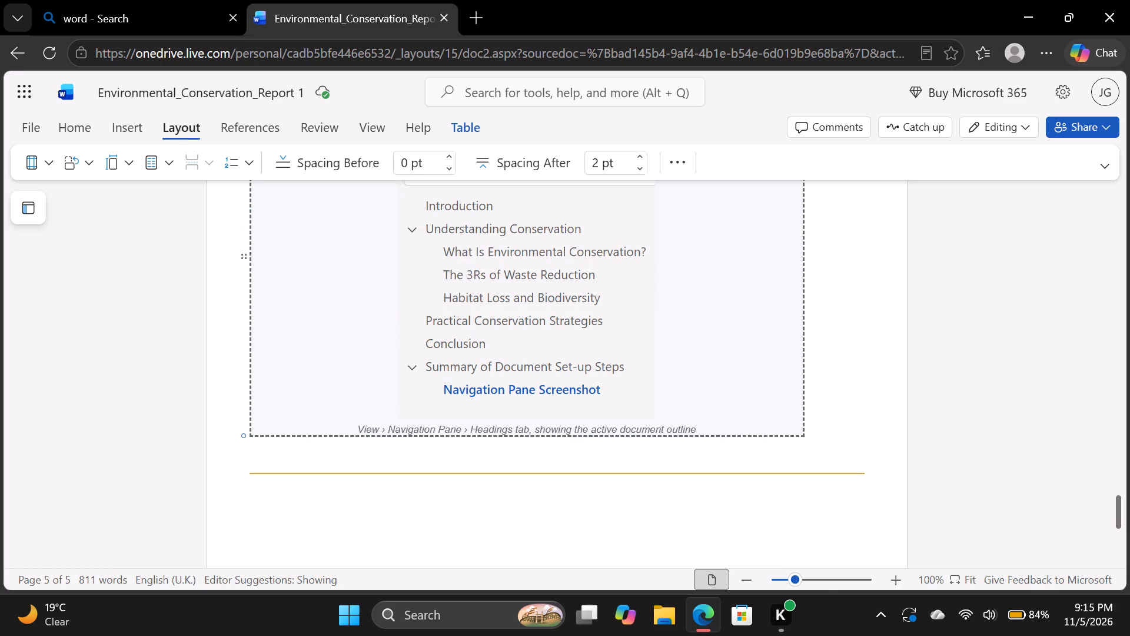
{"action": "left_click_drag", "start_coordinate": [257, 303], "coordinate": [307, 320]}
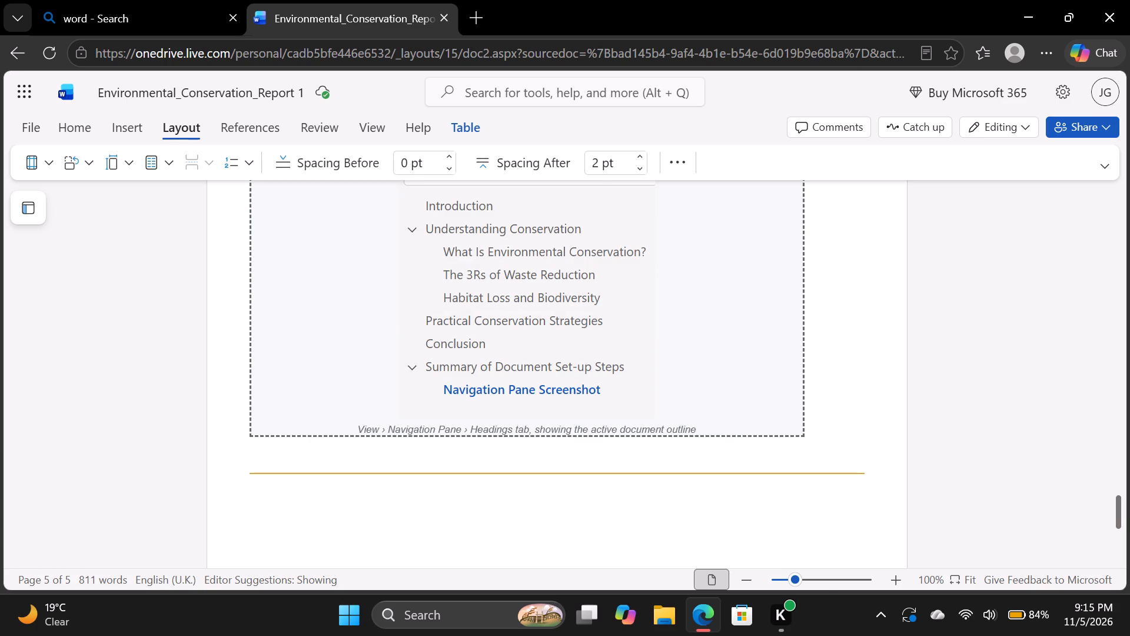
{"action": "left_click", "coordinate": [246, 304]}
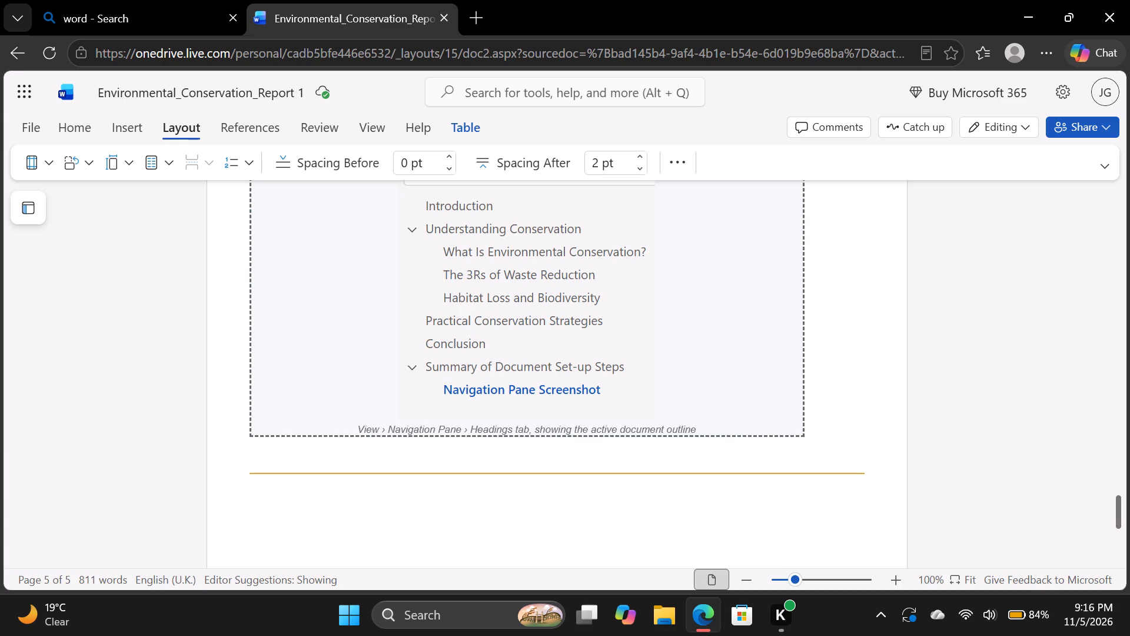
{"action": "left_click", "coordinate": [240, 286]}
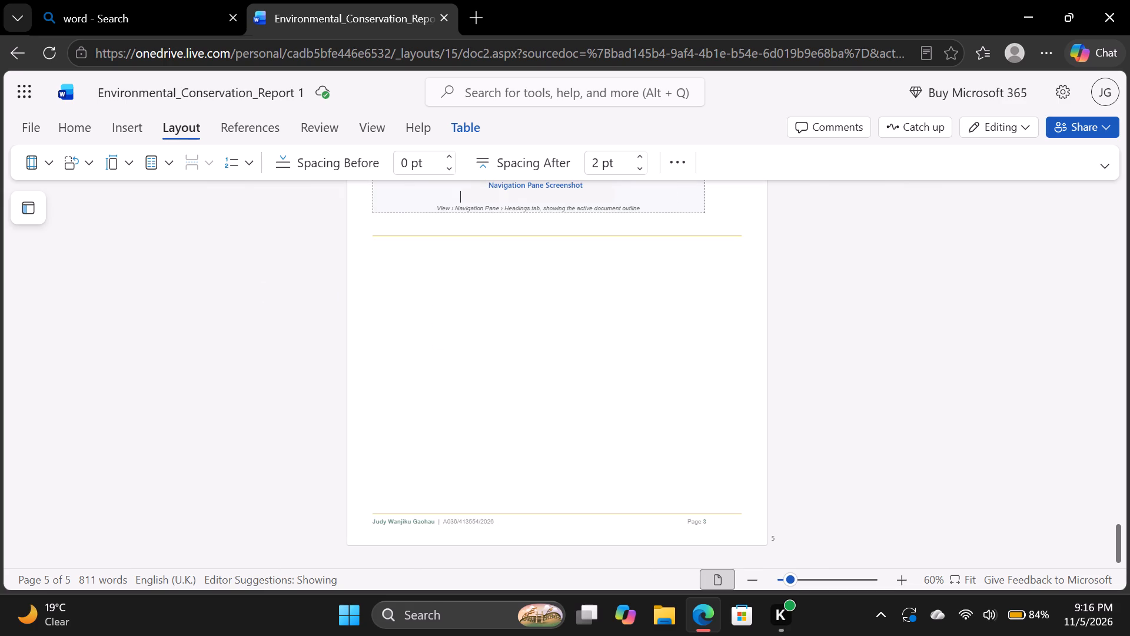
Examine the layout of the last page from the Navigation Pane Screenshot frame to the footer, and the end of the preceding page.
{"action": "key", "text": "Up"}
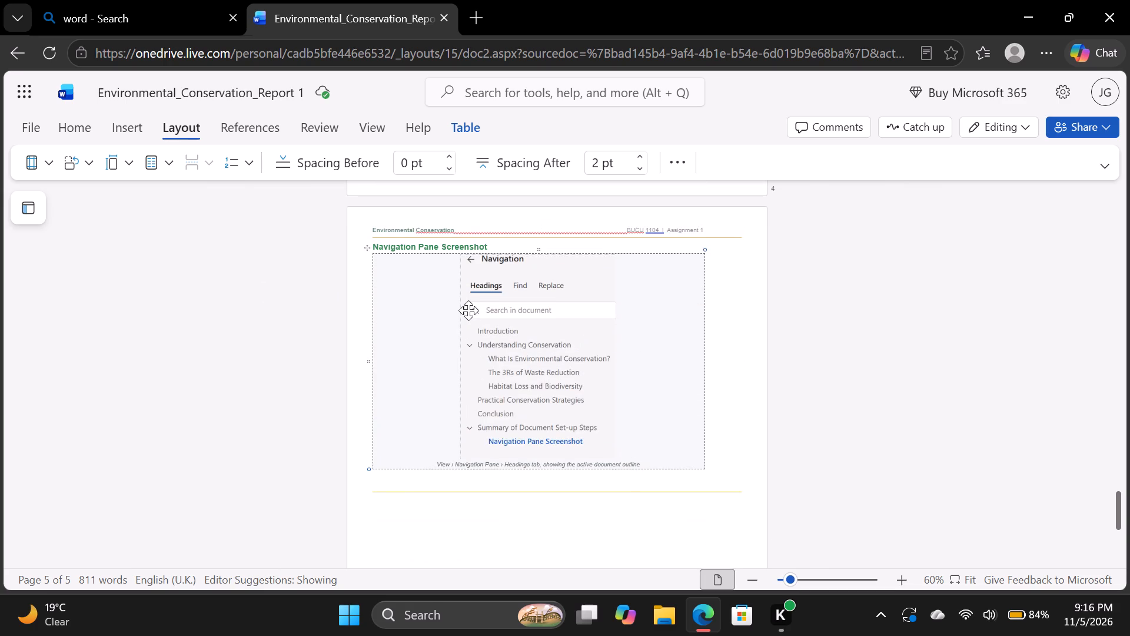
{"action": "key", "text": "Down"}
{"action": "key", "text": "Down"}
{"action": "key", "text": "Down"}
{"action": "key", "text": "Down"}
{"action": "key", "text": "Down"}
{"action": "key", "text": "Down"}
{"action": "key", "text": "Down"}
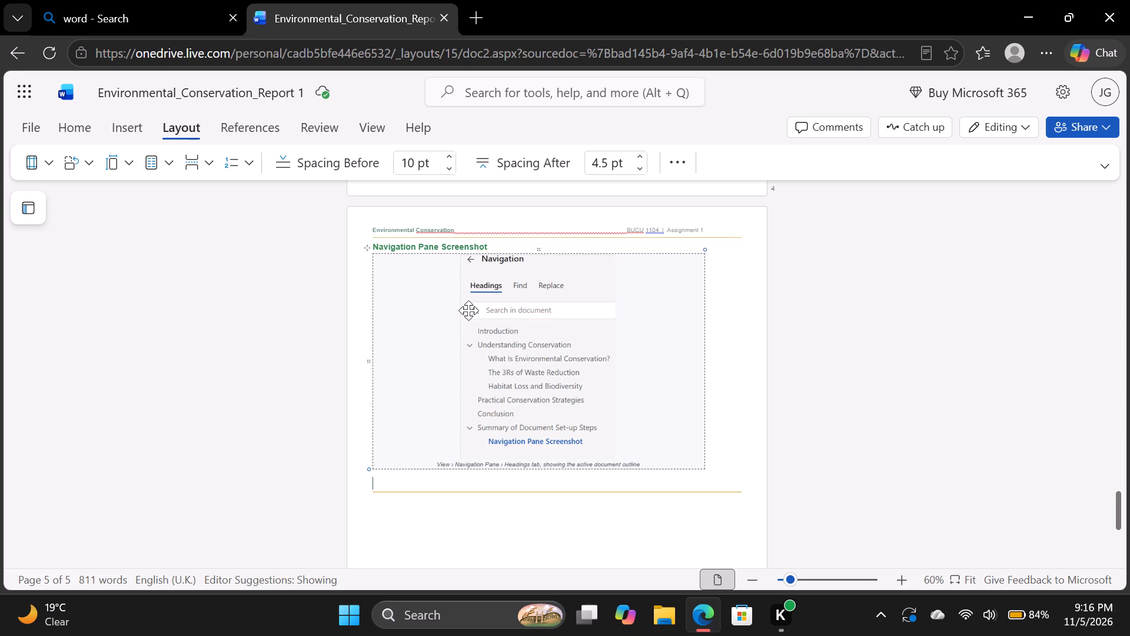
{"action": "key", "text": "Down"}
{"action": "key", "text": "Down"}
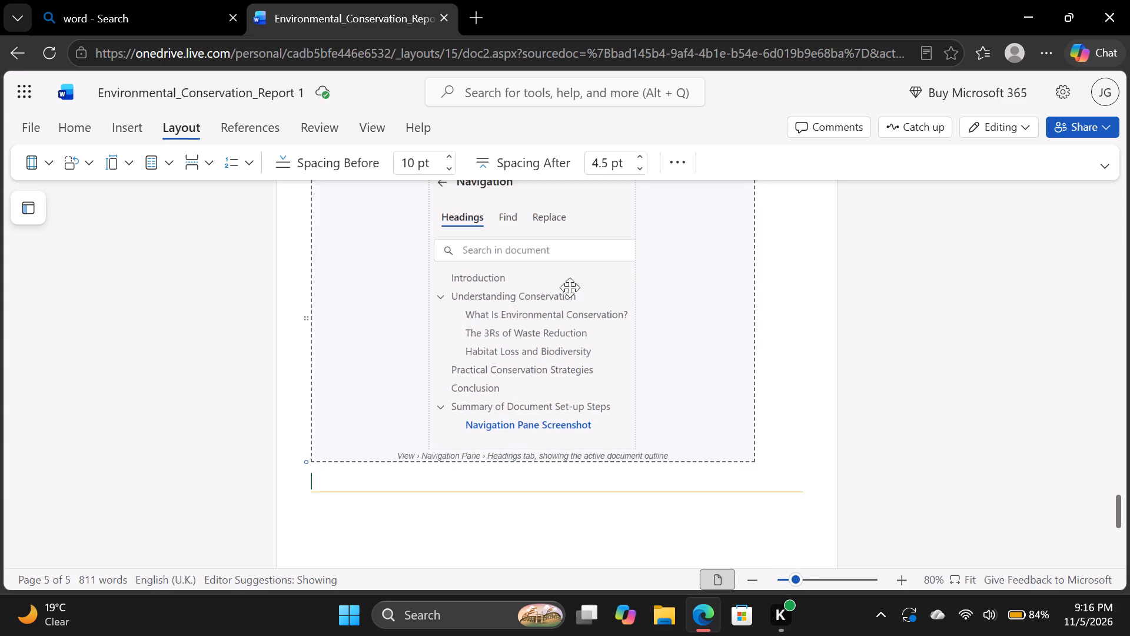
{"action": "left_click", "coordinate": [801, 323]}
{"action": "key", "text": "Down"}
{"action": "key", "text": "Down"}
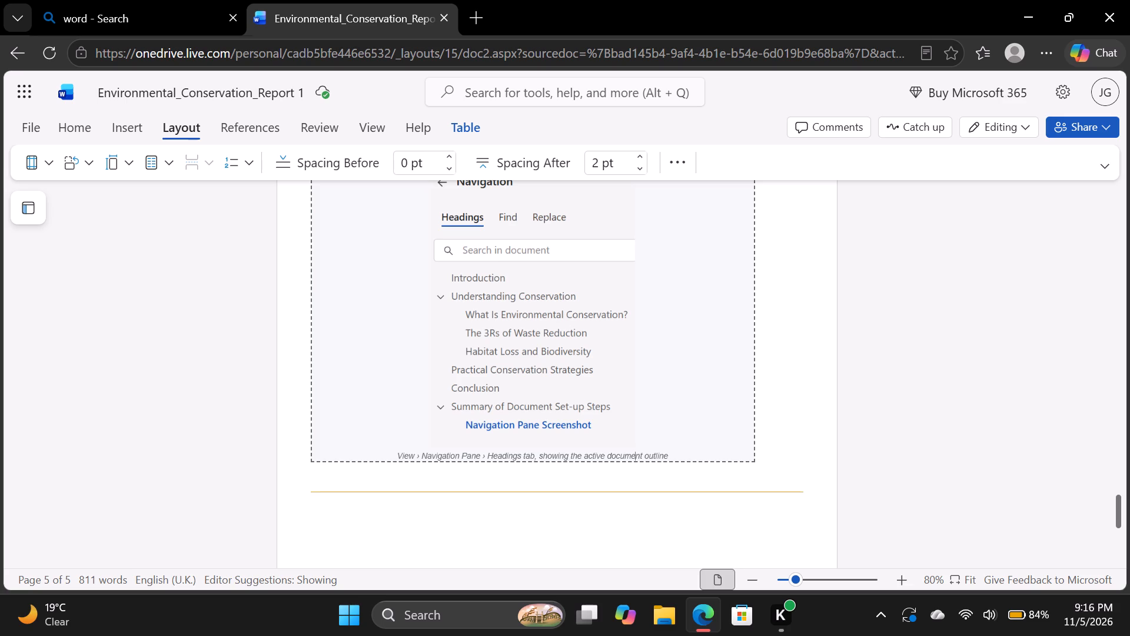
{"action": "key", "text": "Down"}
{"action": "key", "text": "Down"}
{"action": "key", "text": "Down"}
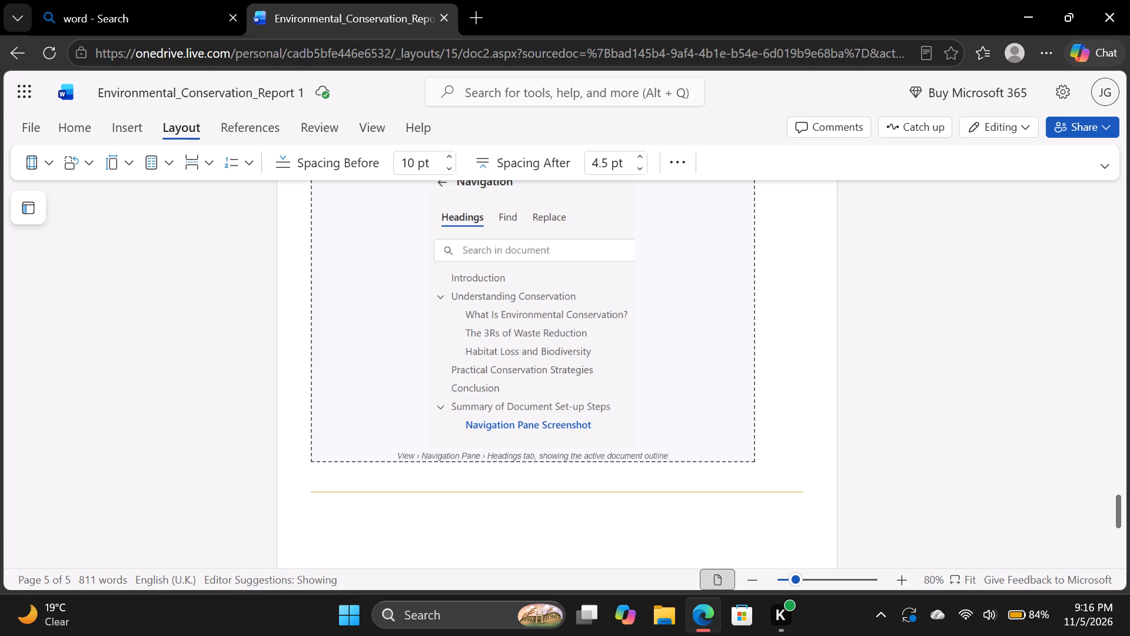
{"action": "left_click", "coordinate": [702, 433]}
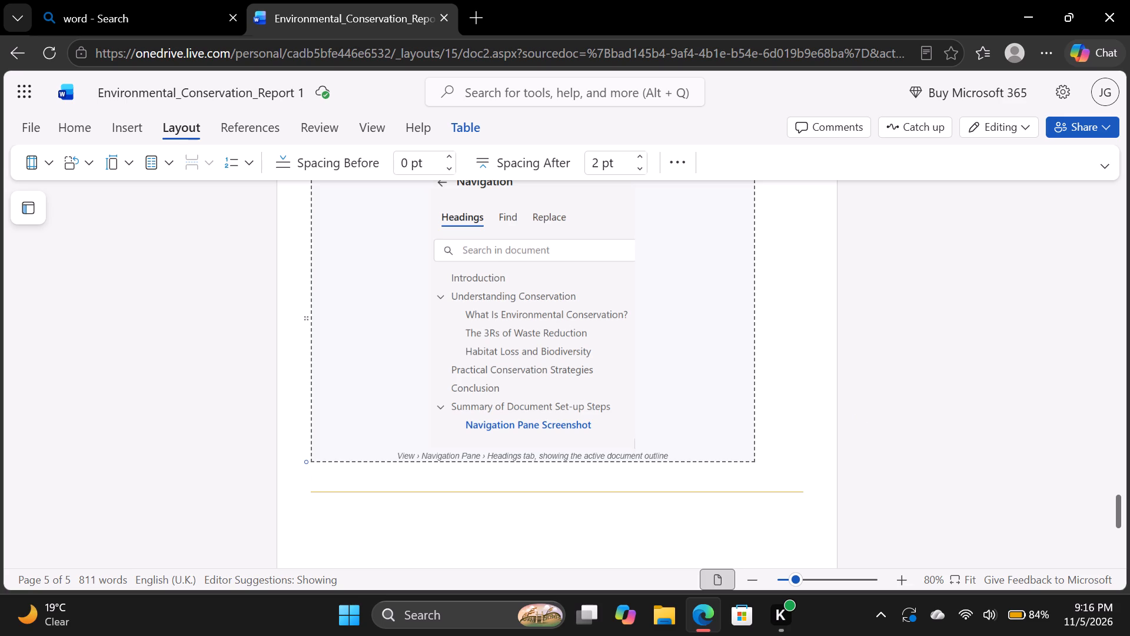
{"action": "key", "text": "Down"}
{"action": "key", "text": "Down"}
{"action": "key", "text": "Down"}
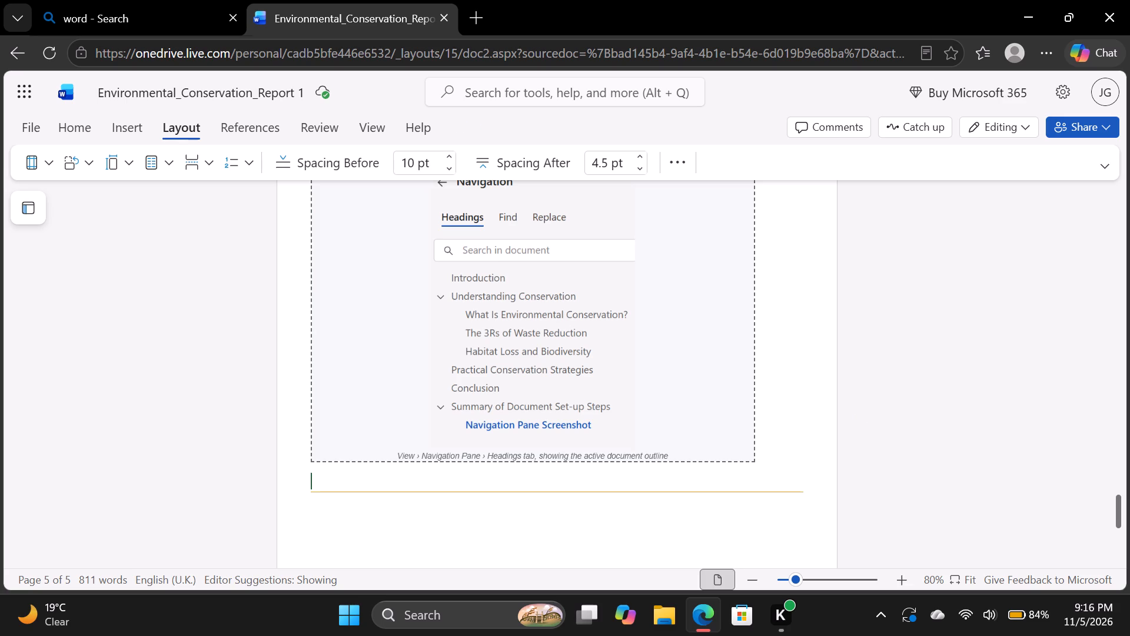
{"action": "left_click", "coordinate": [824, 455]}
{"action": "key", "text": "Down"}
{"action": "key", "text": "Down"}
{"action": "key", "text": "Down"}
{"action": "key", "text": "Down"}
{"action": "key", "text": "Down"}
{"action": "key", "text": "Down"}
{"action": "key", "text": "Down"}
{"action": "key", "text": "Down"}
{"action": "key", "text": "Down"}
{"action": "key", "text": "Down"}
{"action": "key", "text": "Down"}
{"action": "key", "text": "Down"}
{"action": "key", "text": "Down"}
{"action": "key", "text": "Down"}
{"action": "key", "text": "Down"}
{"action": "key", "text": "Down"}
{"action": "key", "text": "Down"}
{"action": "key", "text": "Down"}
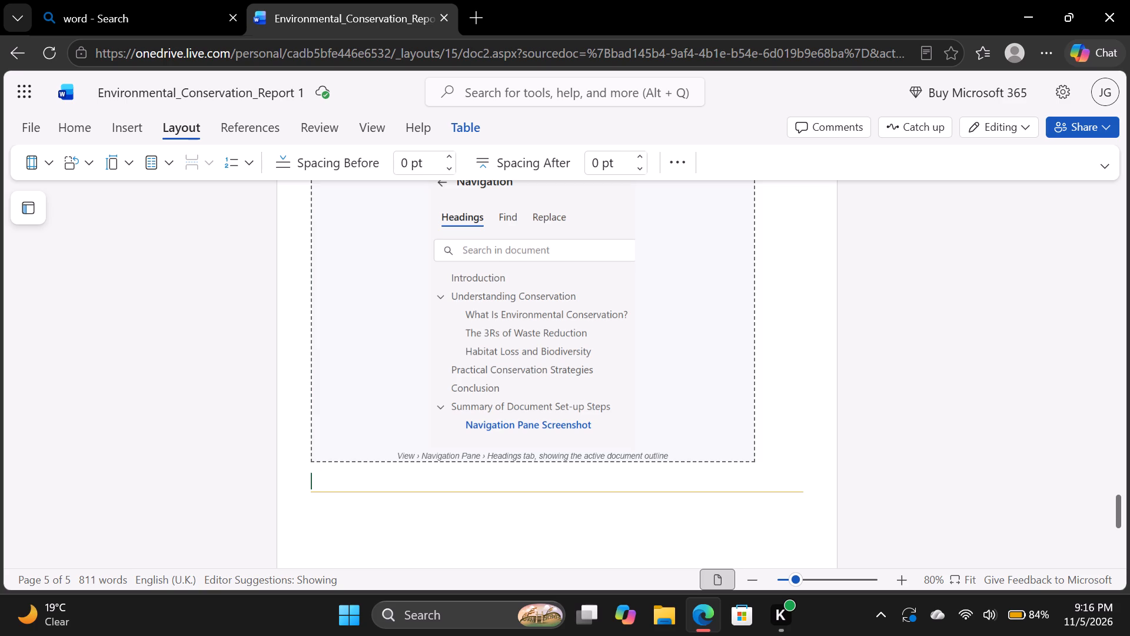
{"action": "left_click", "coordinate": [1114, 528]}
{"action": "left_click", "coordinate": [1121, 551]}
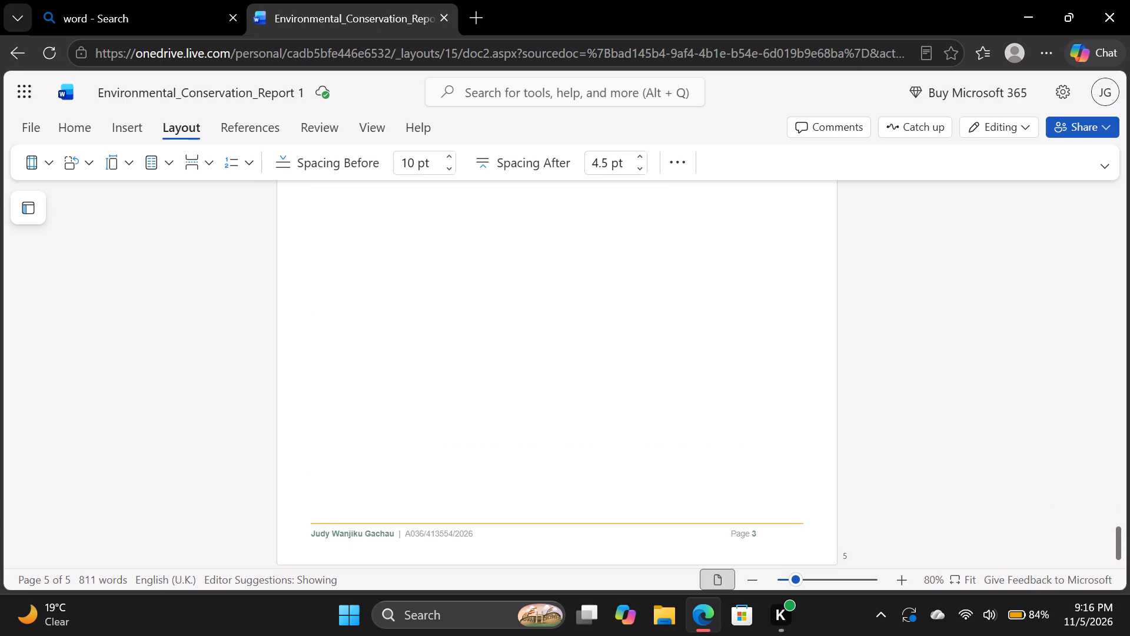
{"action": "left_click", "coordinate": [687, 448]}
{"action": "left_click_drag", "start_coordinate": [687, 448], "coordinate": [699, 438]}
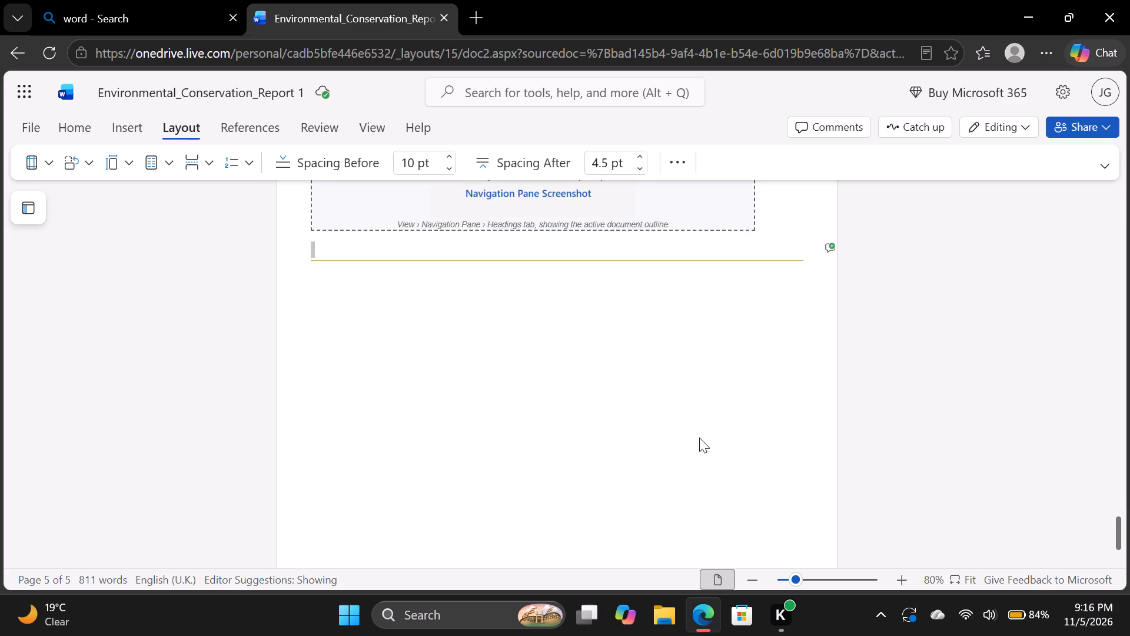
{"action": "left_click", "coordinate": [653, 211]}
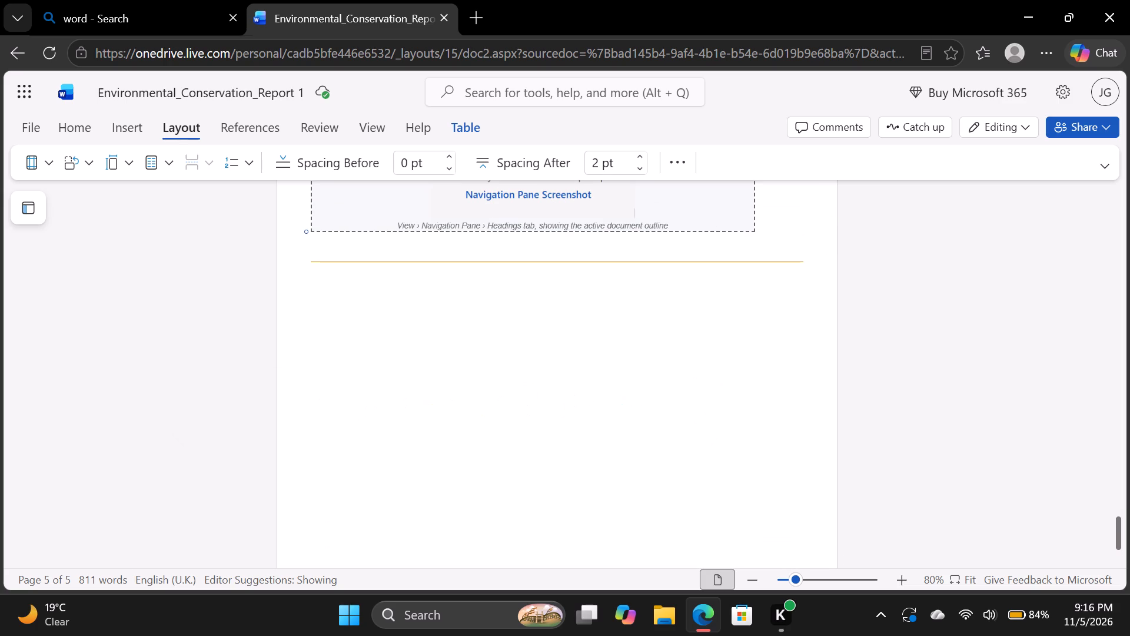
{"action": "left_click_drag", "start_coordinate": [653, 211], "coordinate": [672, 279]}
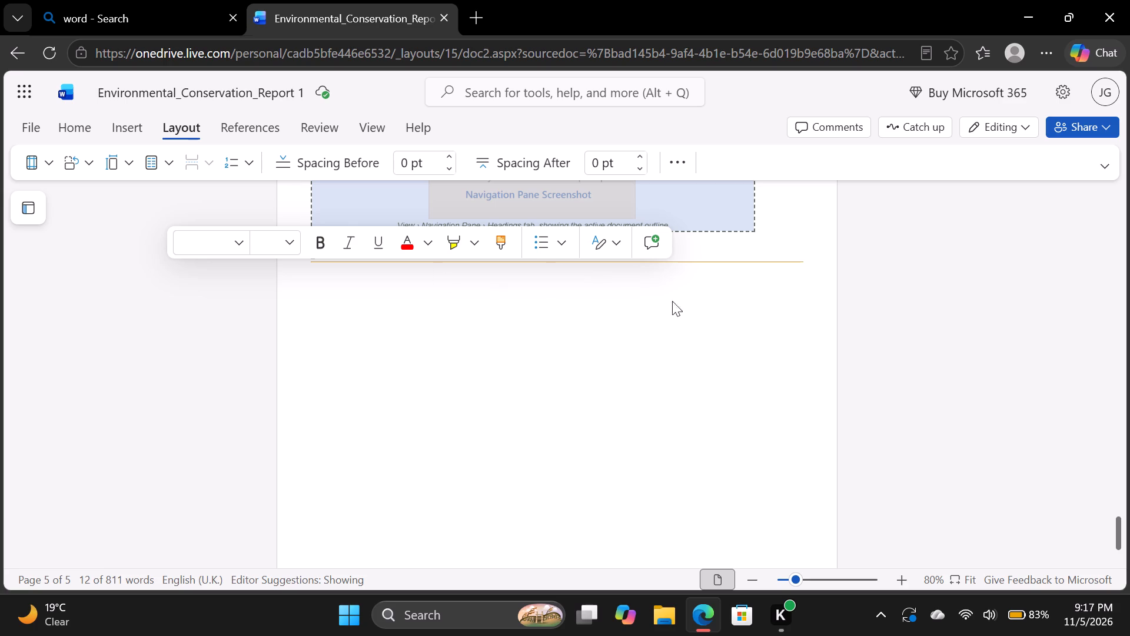
{"action": "key", "text": "Up"}
{"action": "key", "text": "Up"}
{"action": "key", "text": "Up"}
{"action": "key", "text": "Up"}
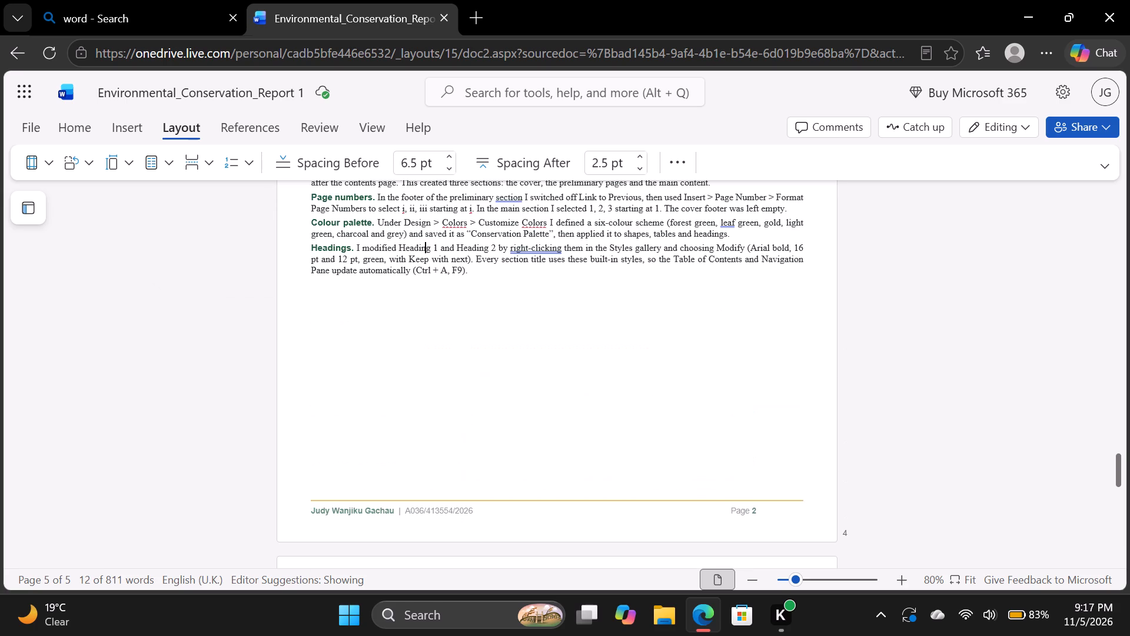
{"action": "key", "text": "Up"}
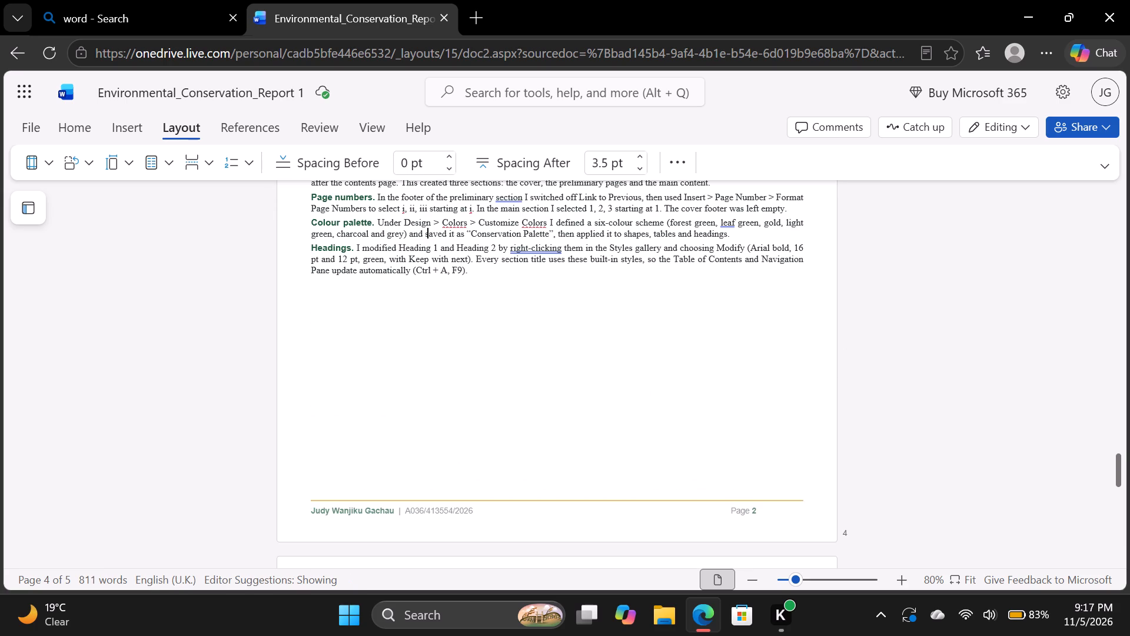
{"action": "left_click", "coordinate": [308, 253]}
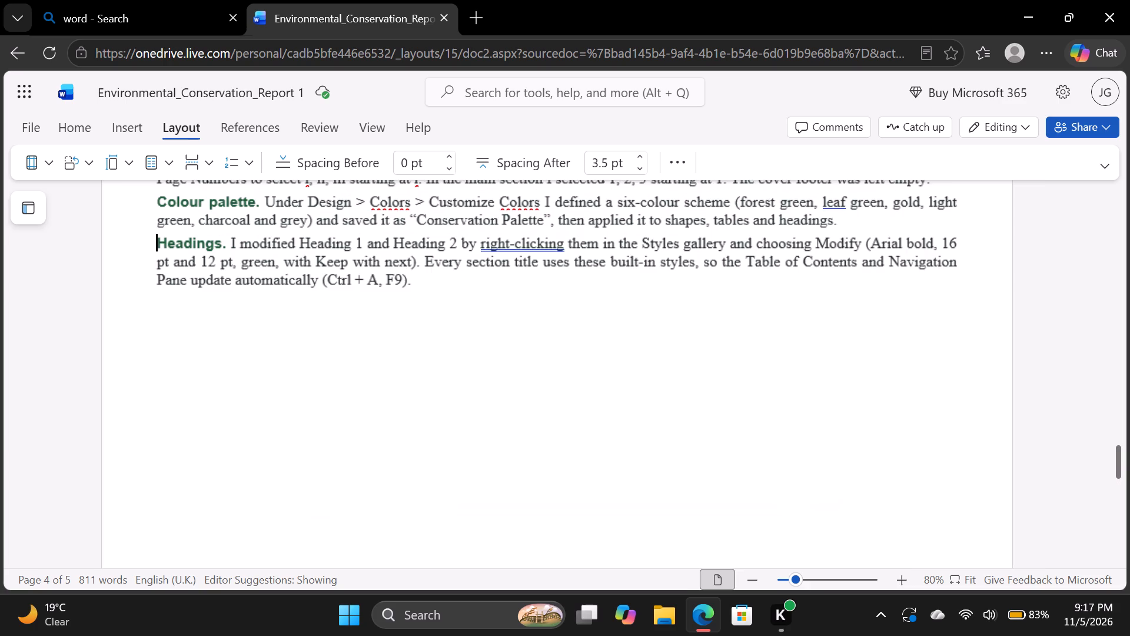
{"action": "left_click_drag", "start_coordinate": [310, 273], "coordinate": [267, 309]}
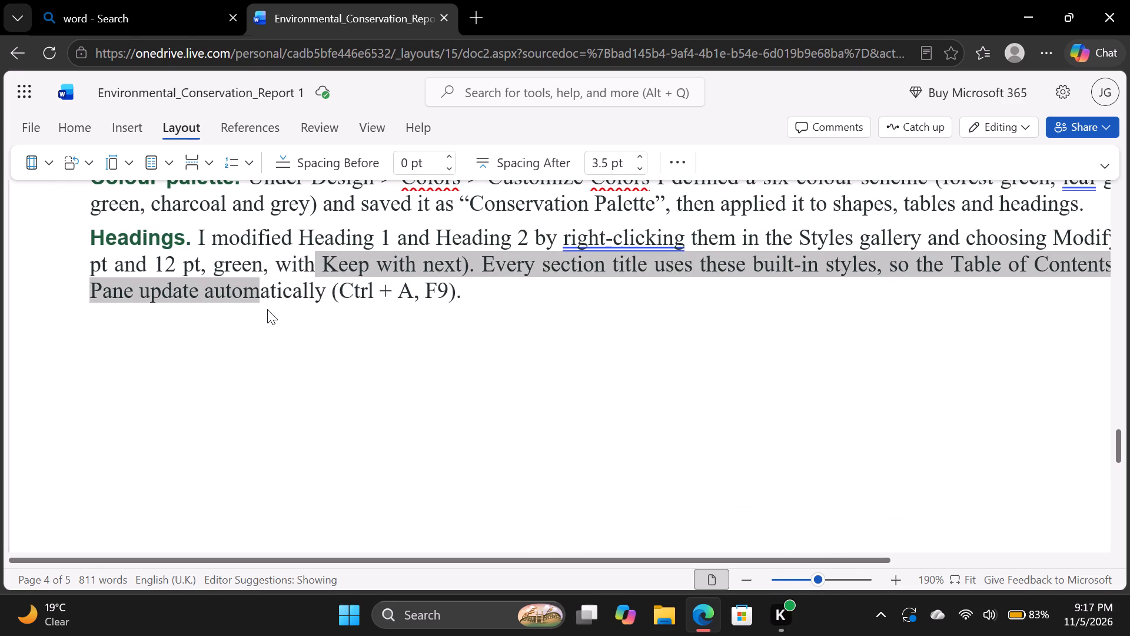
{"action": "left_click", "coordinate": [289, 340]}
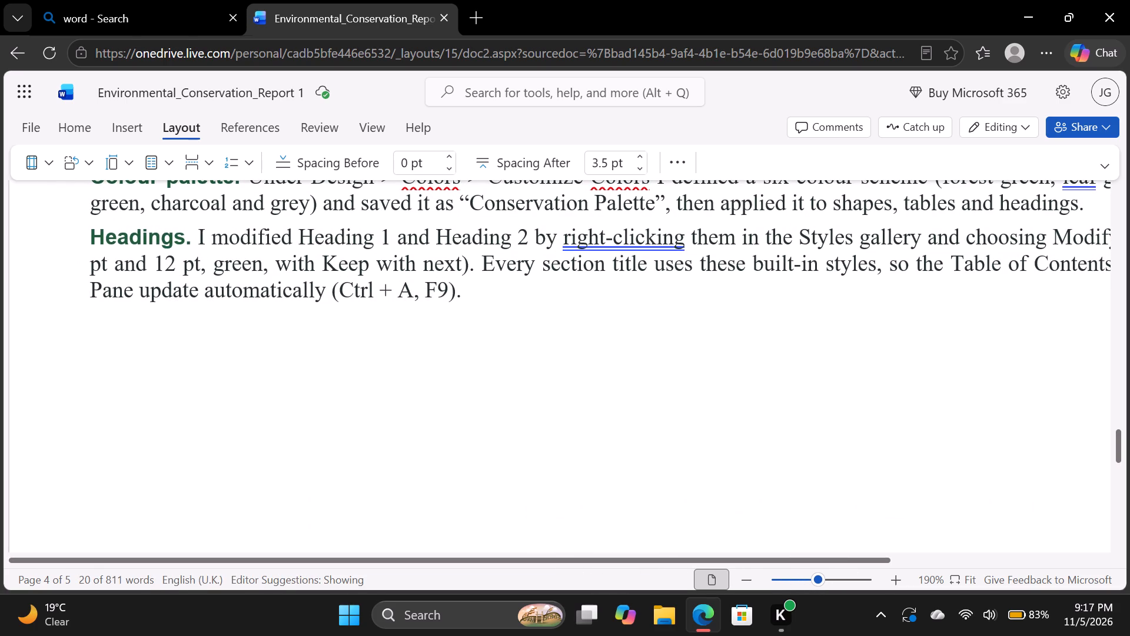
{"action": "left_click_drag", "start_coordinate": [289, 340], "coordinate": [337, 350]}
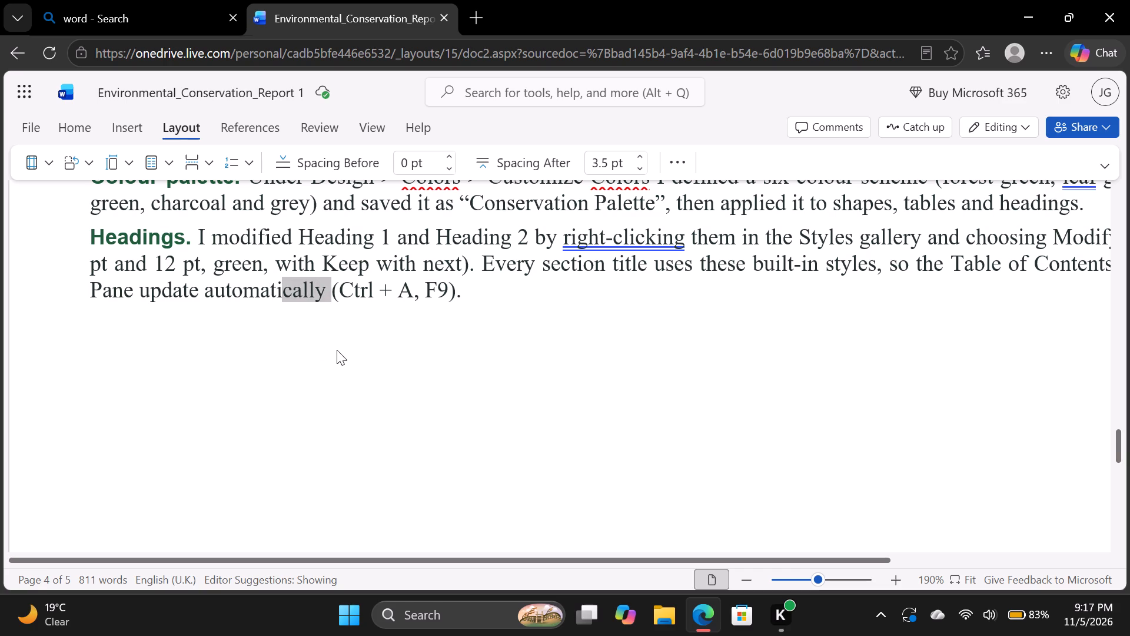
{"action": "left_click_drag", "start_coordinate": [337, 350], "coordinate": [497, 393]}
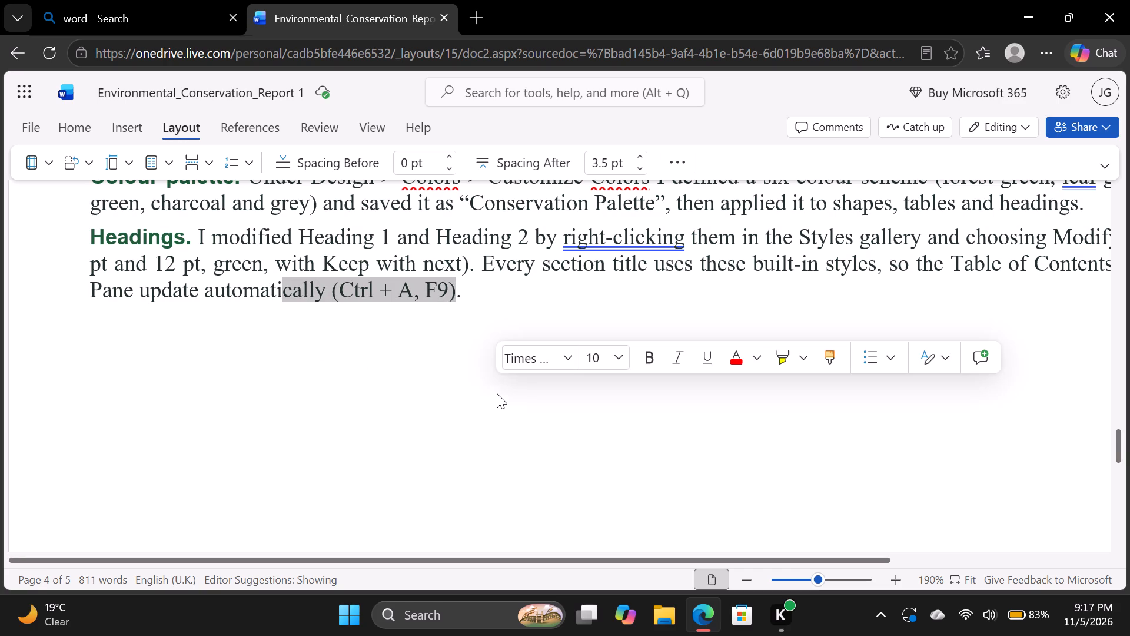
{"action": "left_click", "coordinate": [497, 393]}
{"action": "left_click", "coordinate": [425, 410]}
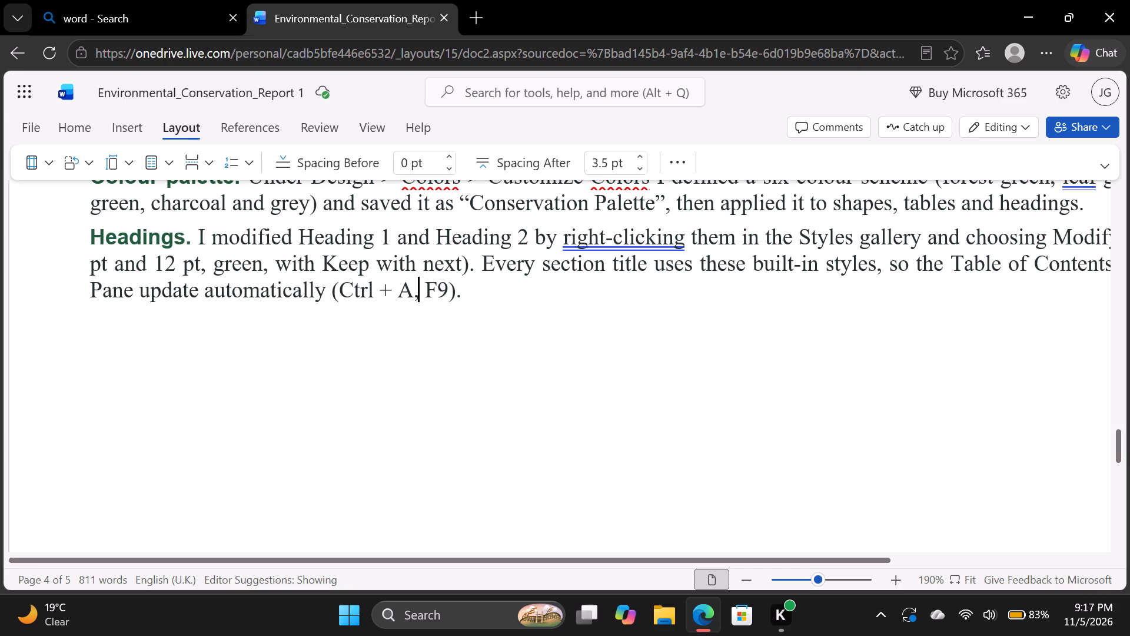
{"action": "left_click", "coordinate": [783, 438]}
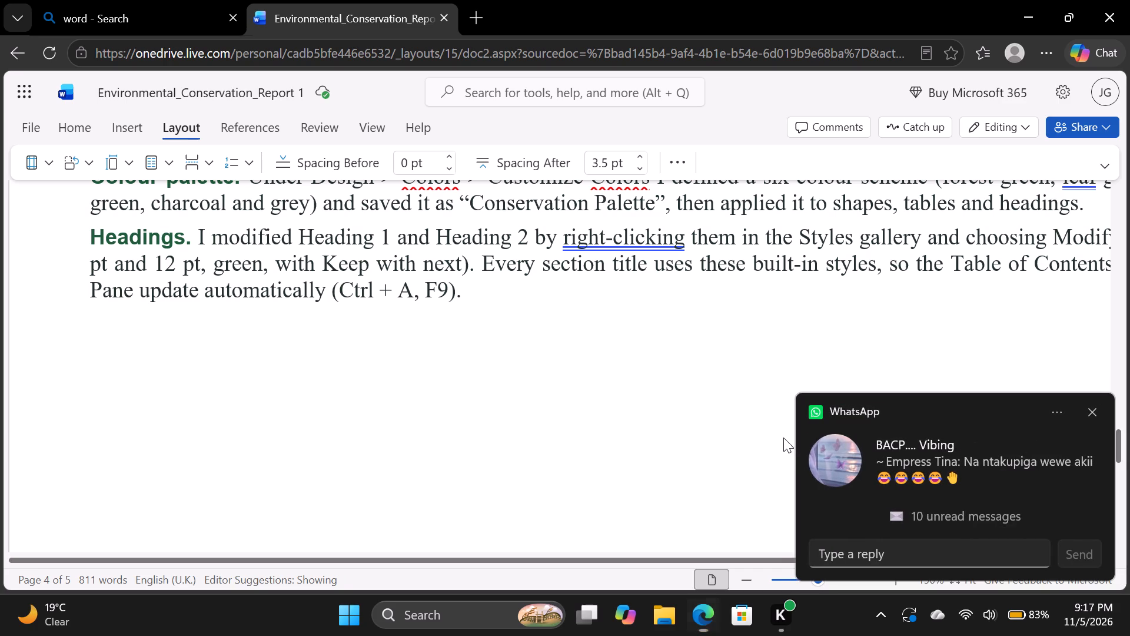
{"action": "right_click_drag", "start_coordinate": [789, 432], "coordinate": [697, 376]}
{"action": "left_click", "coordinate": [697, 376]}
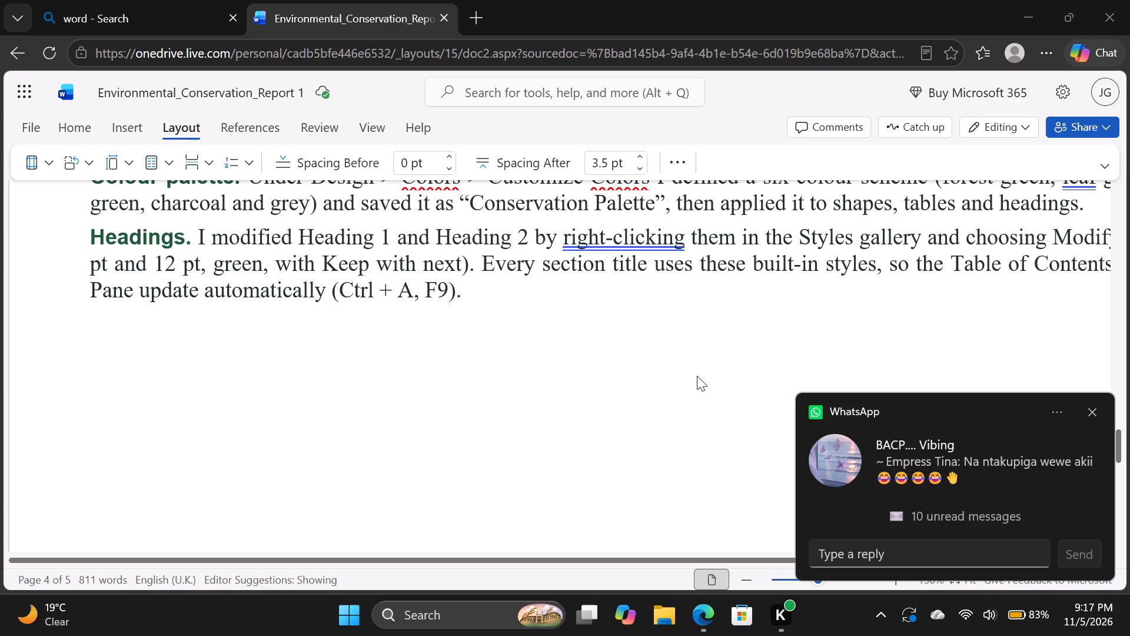
Move the closing ")." in front of the 9 in "(Ctrl + A, F9)." at the end of the Headings paragraph.
{"action": "left_click", "coordinate": [697, 376]}
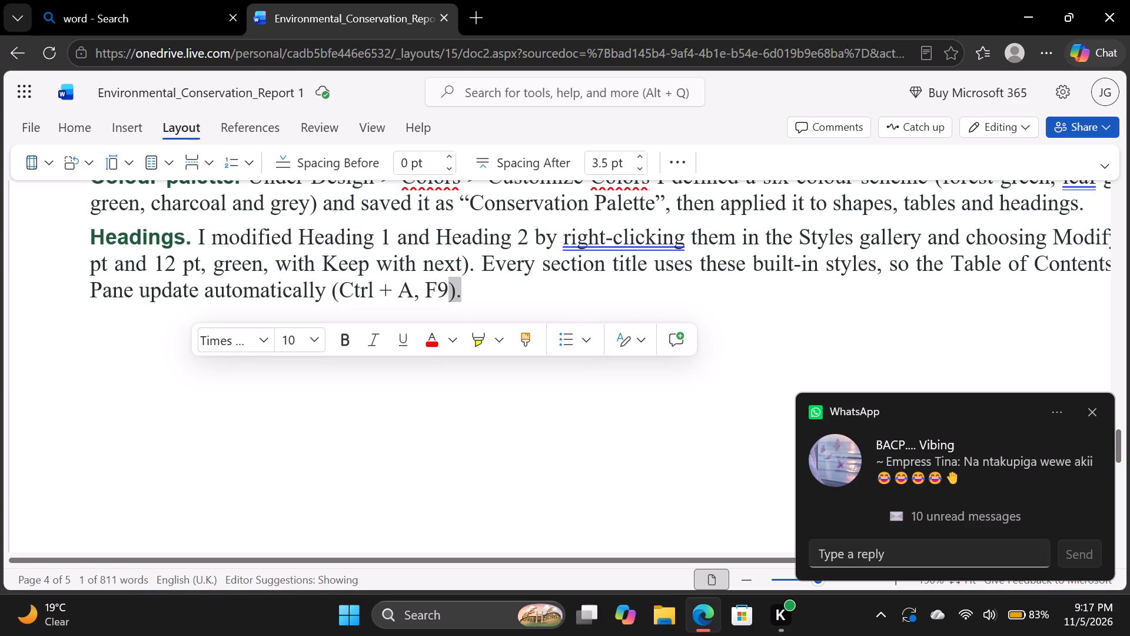
{"action": "left_click_drag", "start_coordinate": [458, 288], "coordinate": [414, 285]}
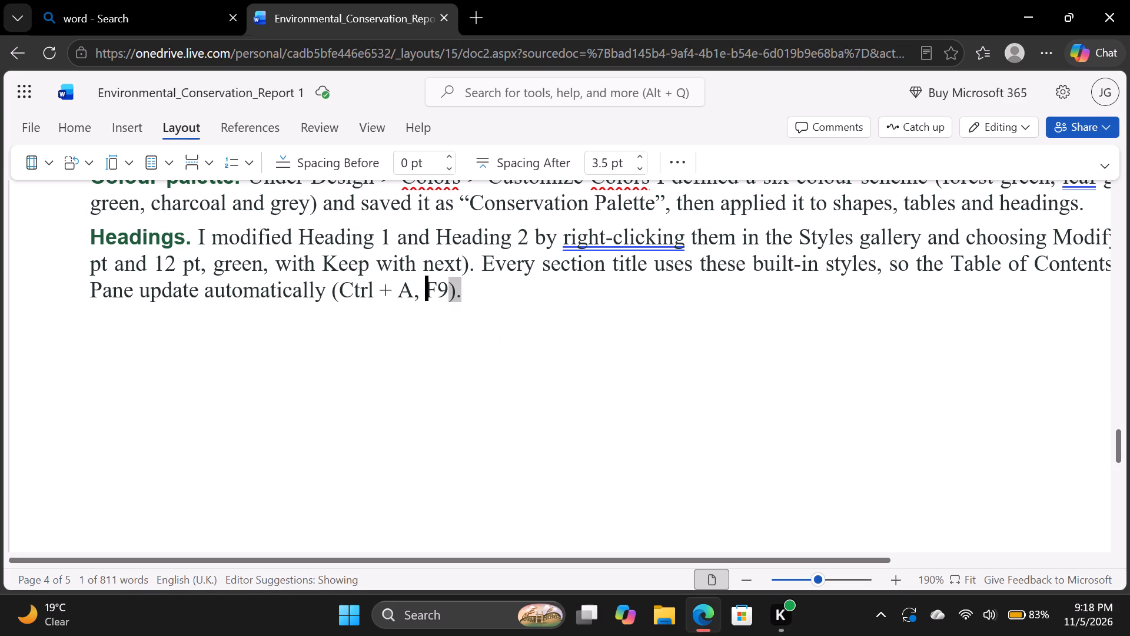
{"action": "left_click_drag", "start_coordinate": [414, 285], "coordinate": [393, 286]}
{"action": "left_click_drag", "start_coordinate": [393, 286], "coordinate": [474, 312]}
{"action": "left_click_drag", "start_coordinate": [474, 312], "coordinate": [432, 291]}
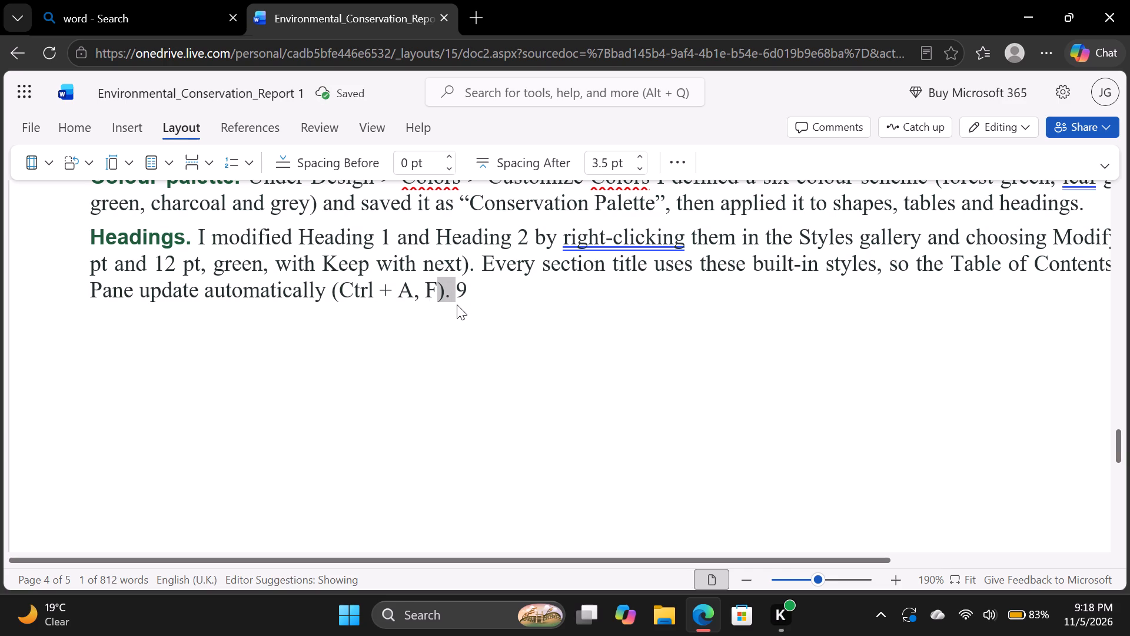
{"action": "left_click", "coordinate": [556, 348]}
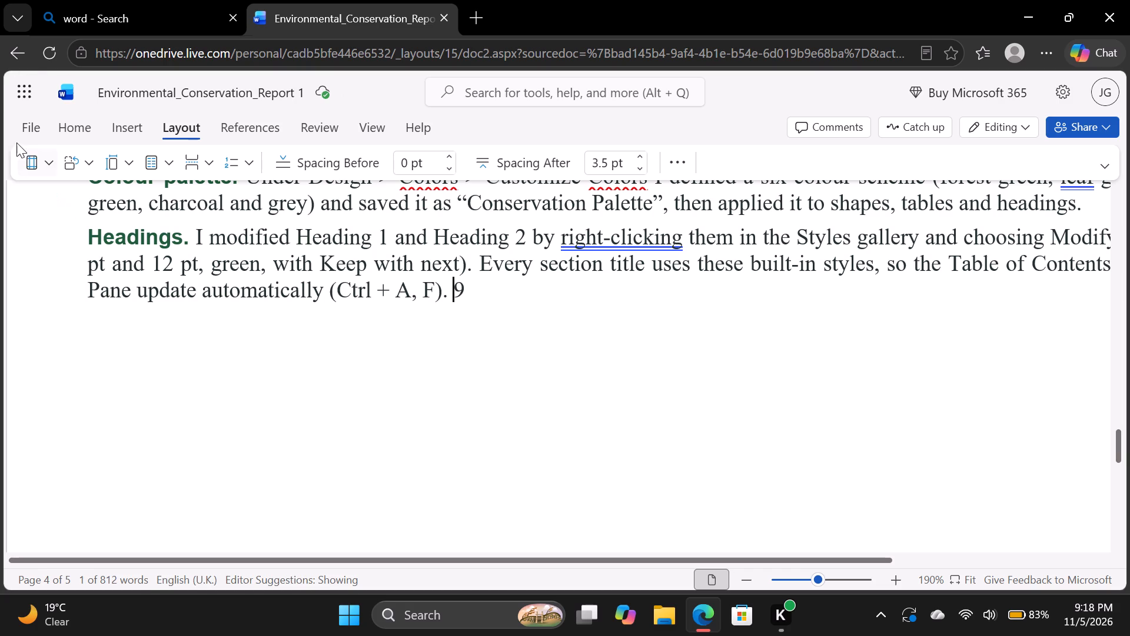
Apply the Narrow margin preset, 0.5" on all sides, to the section containing the Headings paragraph.
{"action": "left_click", "coordinate": [29, 153]}
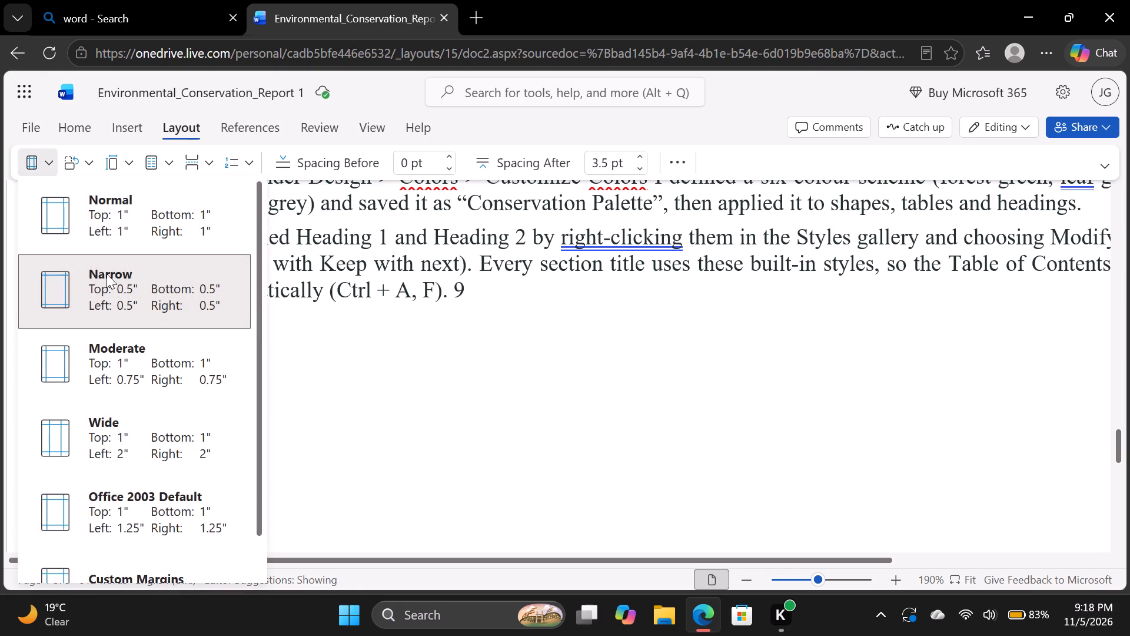
{"action": "double_click", "coordinate": [110, 285]}
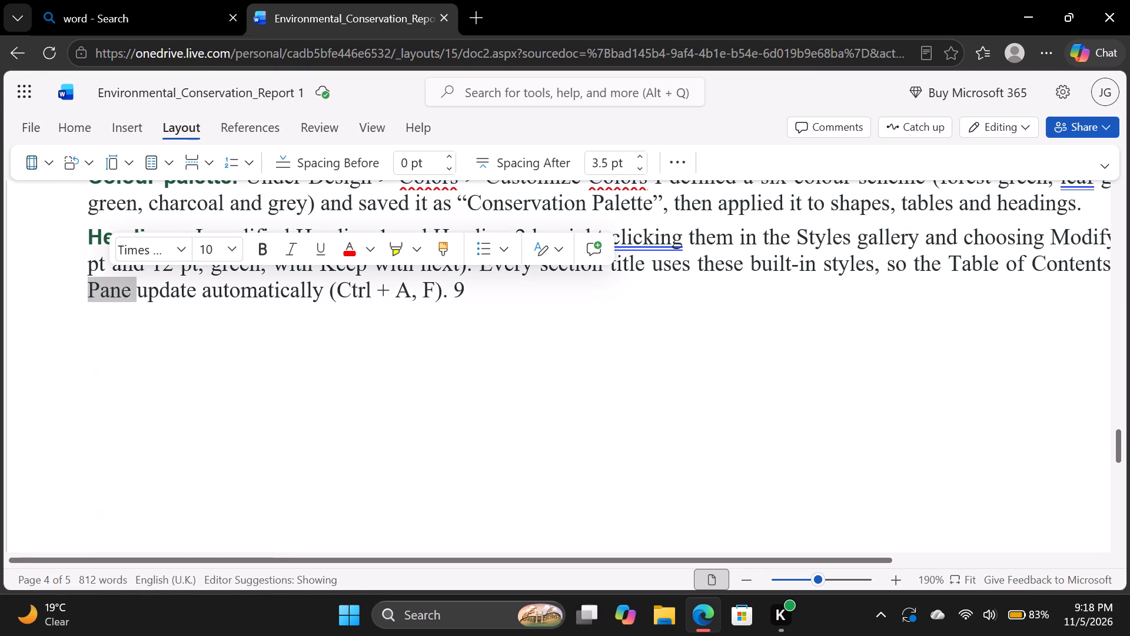
{"action": "left_click", "coordinate": [391, 361]}
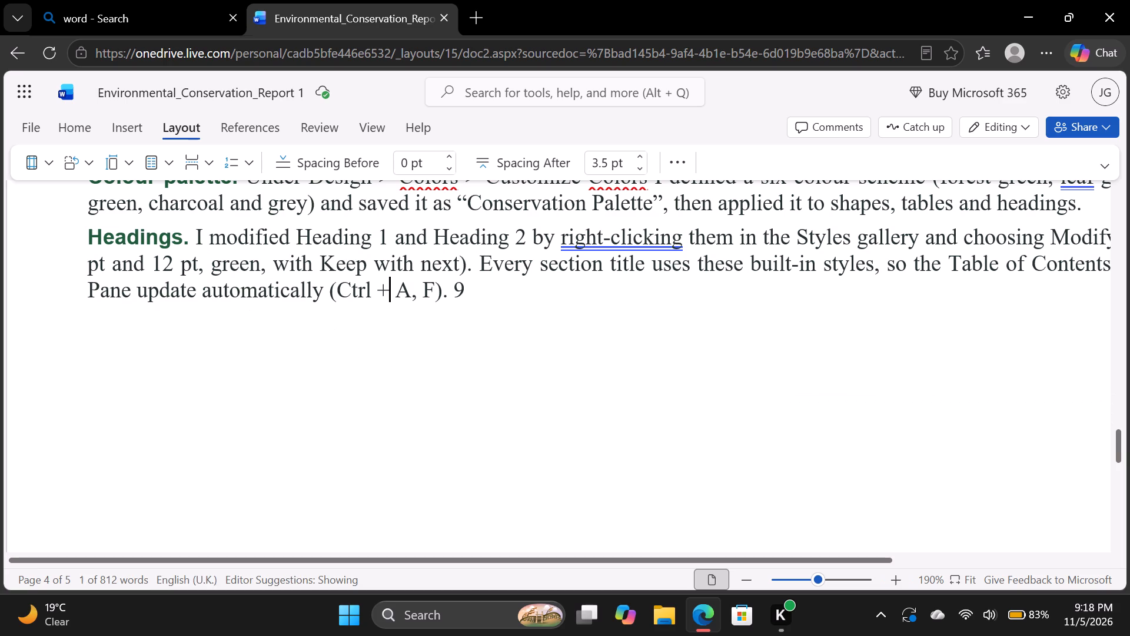
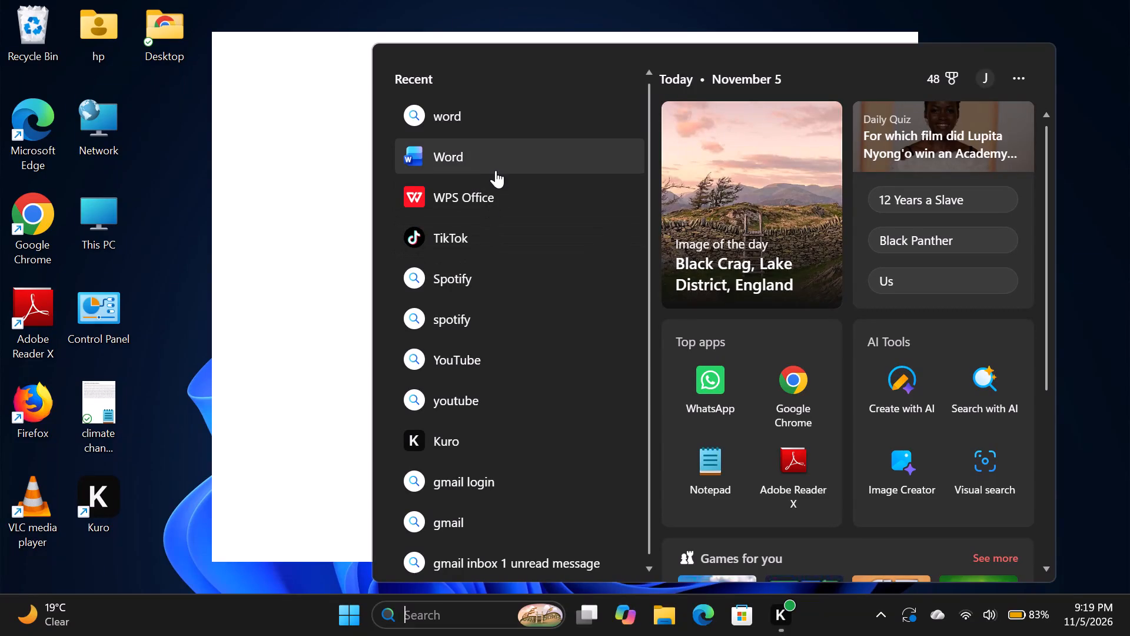
Switch to desktop Word, dismissing the product key request, and open the recent OneDrive document Environmental_Conservation_Report 1.
{"action": "left_click", "coordinate": [496, 161]}
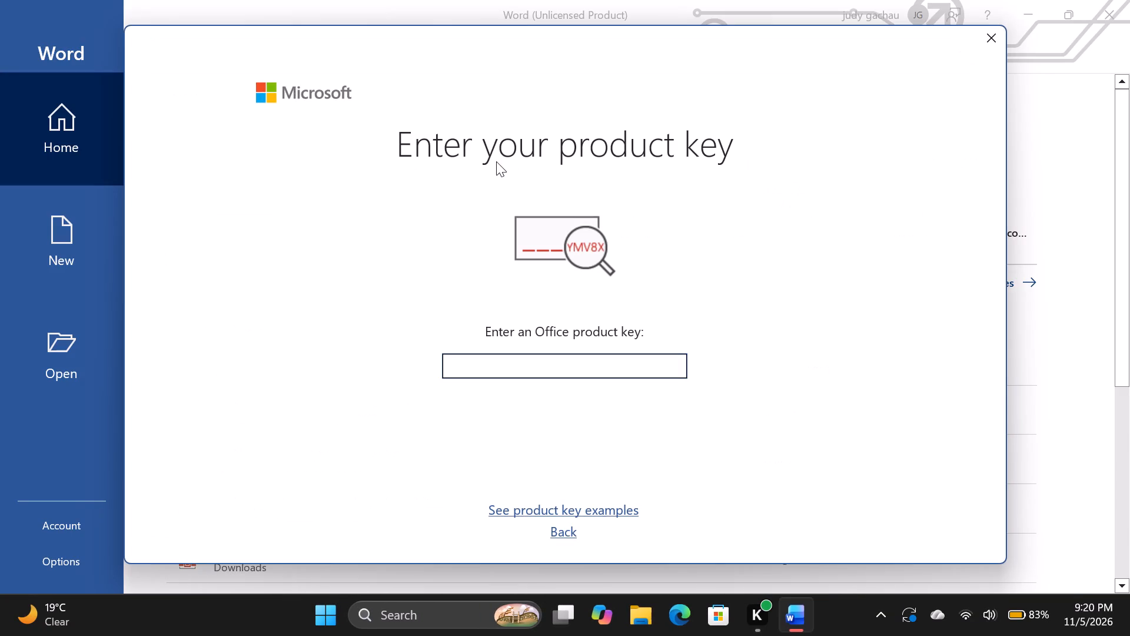
{"action": "left_click", "coordinate": [992, 41]}
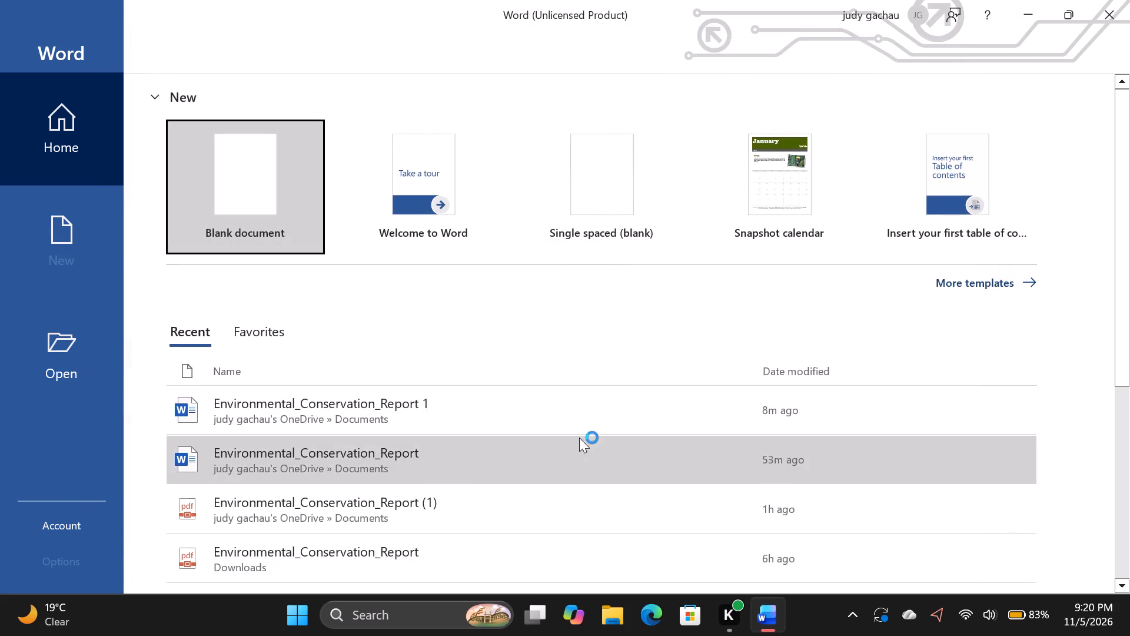
{"action": "left_click", "coordinate": [569, 410]}
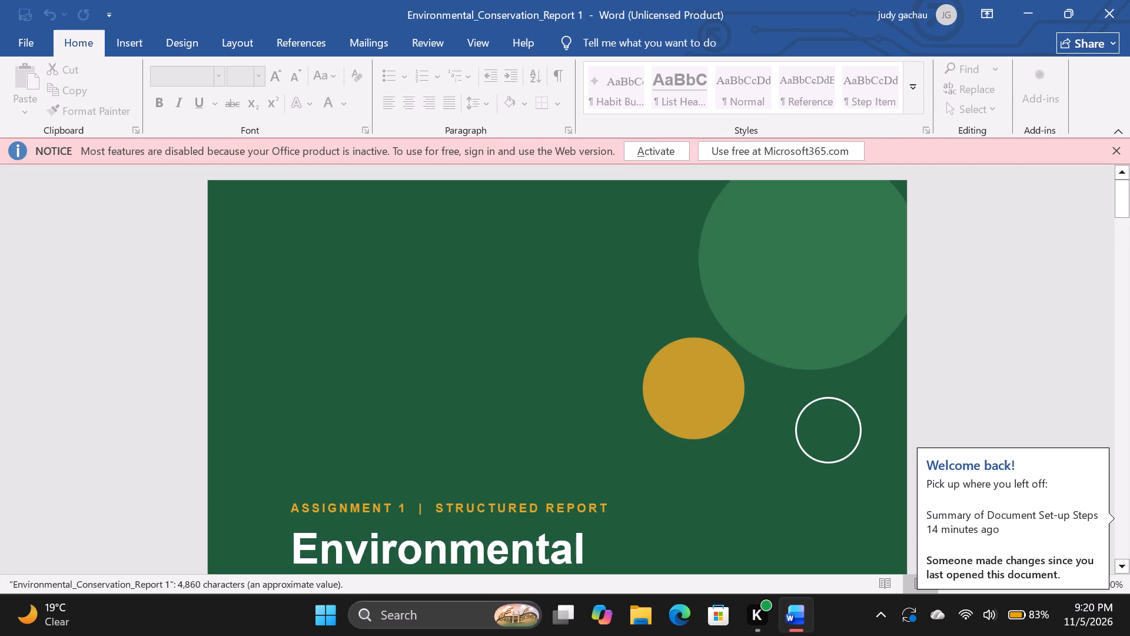
Examine the report's layout in desktop Word from the cover down to the Navigation Pane Screenshot frame on the last page.
{"action": "key", "text": "Down"}
{"action": "key", "text": "Down"}
{"action": "key", "text": "Down"}
{"action": "key", "text": "Down"}
{"action": "key", "text": "Down"}
{"action": "key", "text": "Down"}
{"action": "key", "text": "Down"}
{"action": "key", "text": "Down"}
{"action": "key", "text": "Down"}
{"action": "key", "text": "Down"}
{"action": "key", "text": "Down"}
{"action": "key", "text": "Down"}
{"action": "key", "text": "Down"}
{"action": "key", "text": "Down"}
{"action": "key", "text": "Down"}
{"action": "key", "text": "Down"}
{"action": "key", "text": "Down"}
{"action": "key", "text": "Down"}
{"action": "key", "text": "Down"}
{"action": "key", "text": "Down"}
{"action": "key", "text": "Down"}
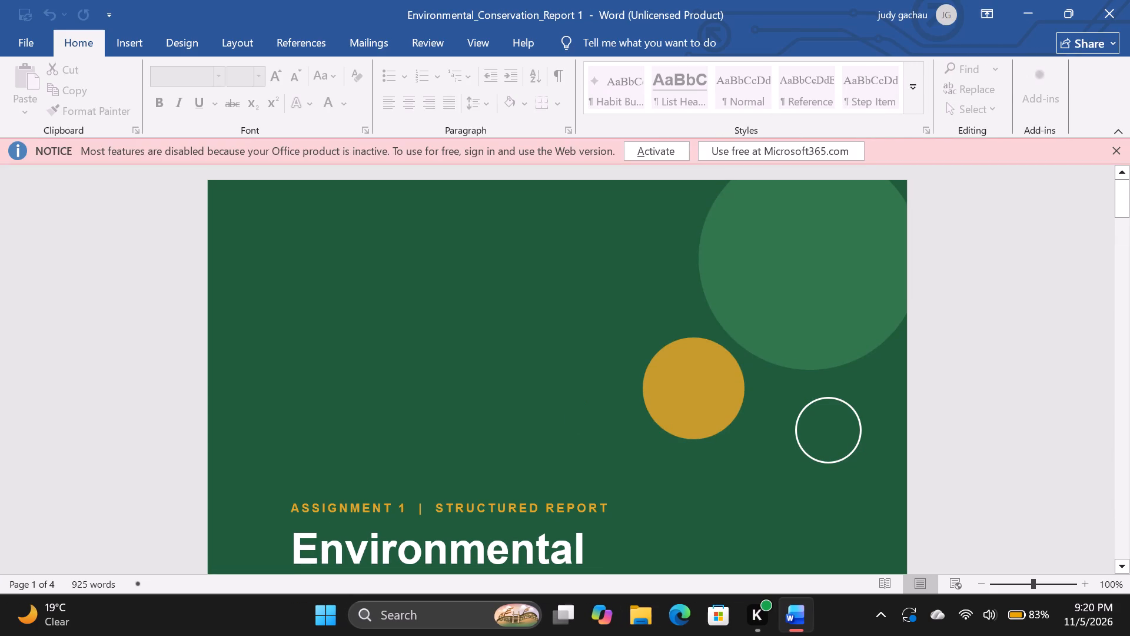
{"action": "left_click", "coordinate": [601, 408]}
{"action": "key", "text": "Down"}
{"action": "key", "text": "Down"}
{"action": "key", "text": "Down"}
{"action": "key", "text": "Down"}
{"action": "key", "text": "Down"}
{"action": "key", "text": "Down"}
{"action": "key", "text": "Down"}
{"action": "key", "text": "Down"}
{"action": "key", "text": "Down"}
{"action": "key", "text": "Down"}
{"action": "key", "text": "Down"}
{"action": "key", "text": "Down"}
{"action": "key", "text": "Down"}
{"action": "key", "text": "Down"}
{"action": "key", "text": "Down"}
{"action": "key", "text": "Down"}
{"action": "key", "text": "Down"}
{"action": "key", "text": "Down"}
{"action": "key", "text": "Down"}
{"action": "key", "text": "Down"}
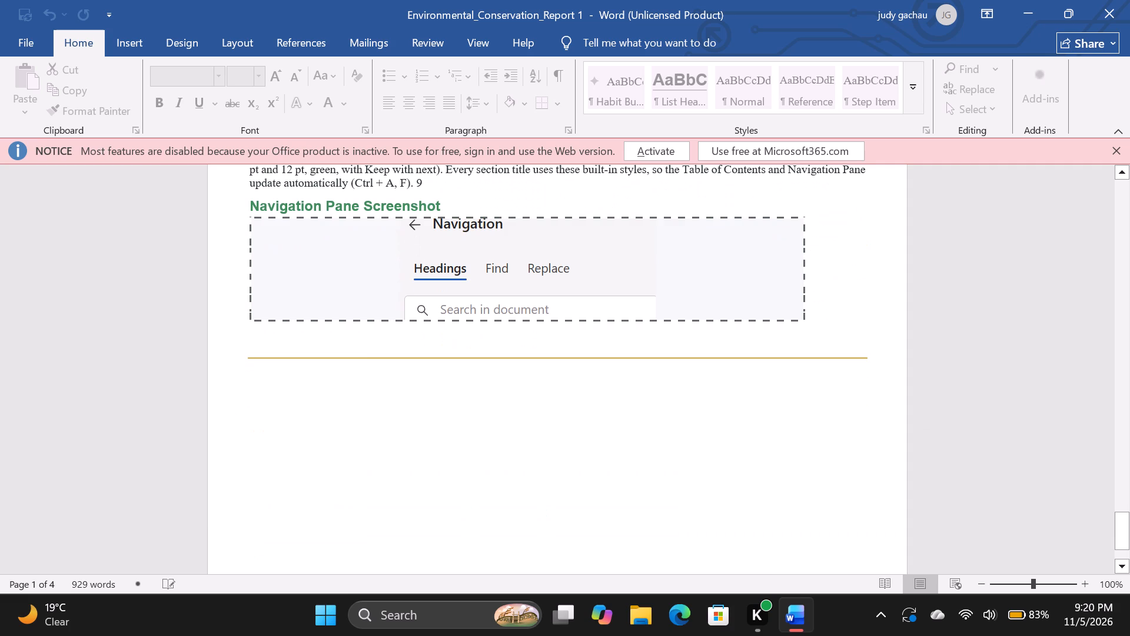
Check the pages back from the Navigation Pane Screenshot frame up to the 3Rs waste reduction figure, and close the document.
{"action": "key", "text": "Up"}
{"action": "key", "text": "Up"}
{"action": "key", "text": "Up"}
{"action": "key", "text": "Up"}
{"action": "key", "text": "Up"}
{"action": "key", "text": "Up"}
{"action": "key", "text": "Up"}
{"action": "key", "text": "Up"}
{"action": "key", "text": "Up"}
{"action": "key", "text": "Up"}
{"action": "key", "text": "Up"}
{"action": "key", "text": "Up"}
{"action": "key", "text": "Up"}
{"action": "key", "text": "Up"}
{"action": "key", "text": "Up"}
{"action": "key", "text": "Up"}
{"action": "key", "text": "Up"}
{"action": "key", "text": "Up"}
{"action": "key", "text": "Up"}
{"action": "key", "text": "Up"}
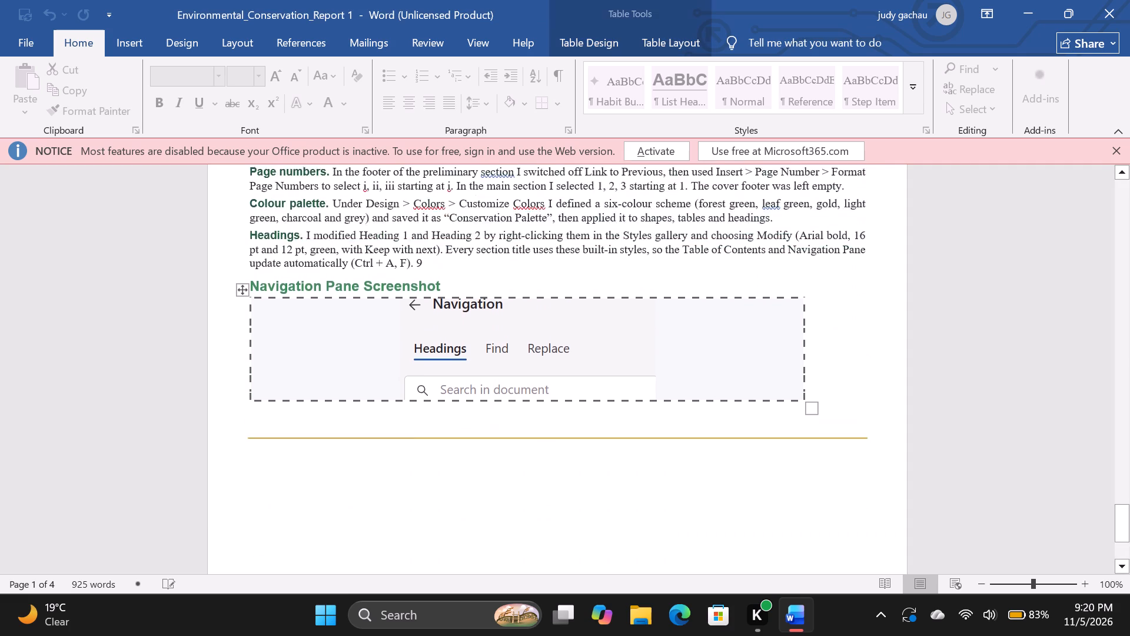
{"action": "key", "text": "Up"}
{"action": "key", "text": "Up"}
{"action": "key", "text": "Up"}
{"action": "key", "text": "Up"}
{"action": "key", "text": "Up"}
{"action": "key", "text": "Up"}
{"action": "key", "text": "Up"}
{"action": "key", "text": "Up"}
{"action": "key", "text": "Up"}
{"action": "key", "text": "Up"}
{"action": "key", "text": "Up"}
{"action": "key", "text": "Up"}
{"action": "key", "text": "Up"}
{"action": "key", "text": "Up"}
{"action": "key", "text": "Up"}
{"action": "key", "text": "Up"}
{"action": "key", "text": "Up"}
{"action": "key", "text": "Up"}
{"action": "key", "text": "Up"}
{"action": "key", "text": "Up"}
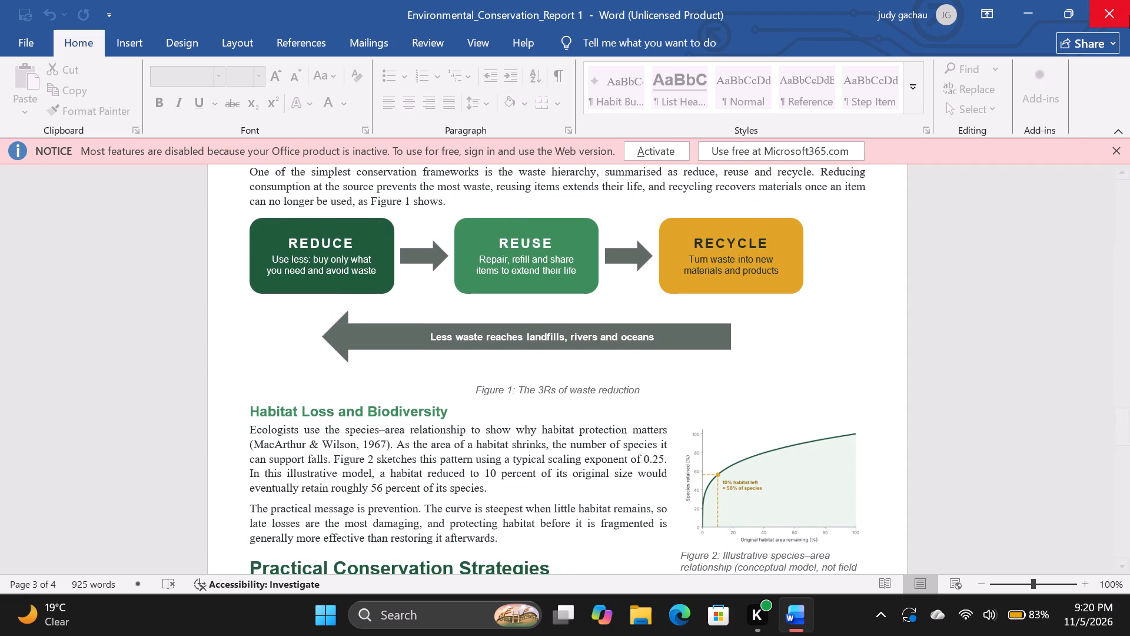
{"action": "left_click", "coordinate": [1115, 17]}
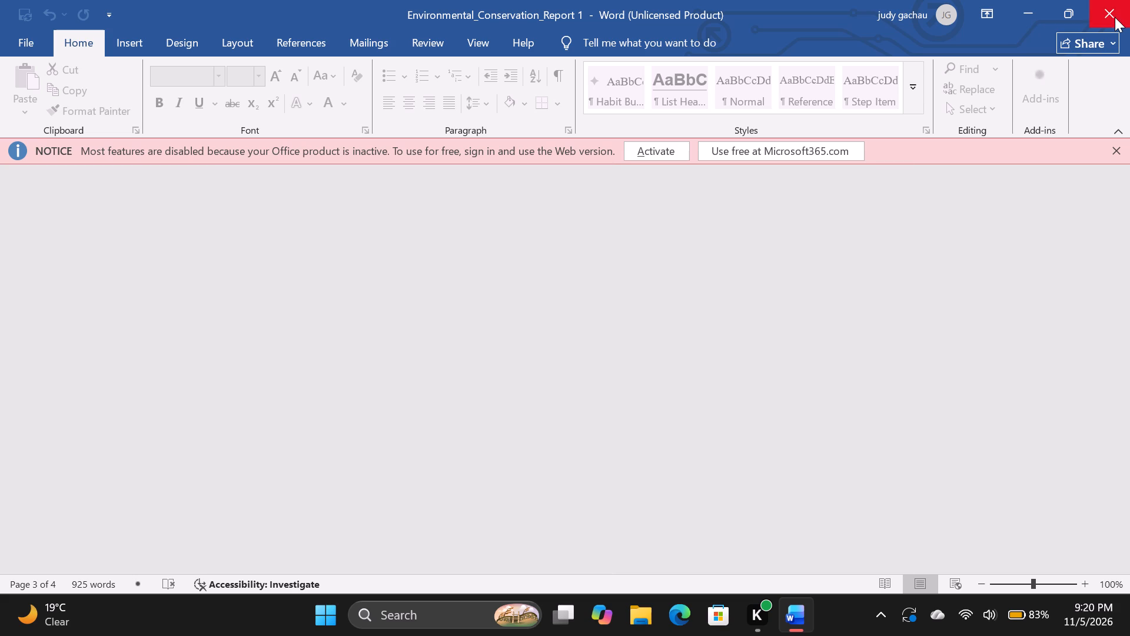
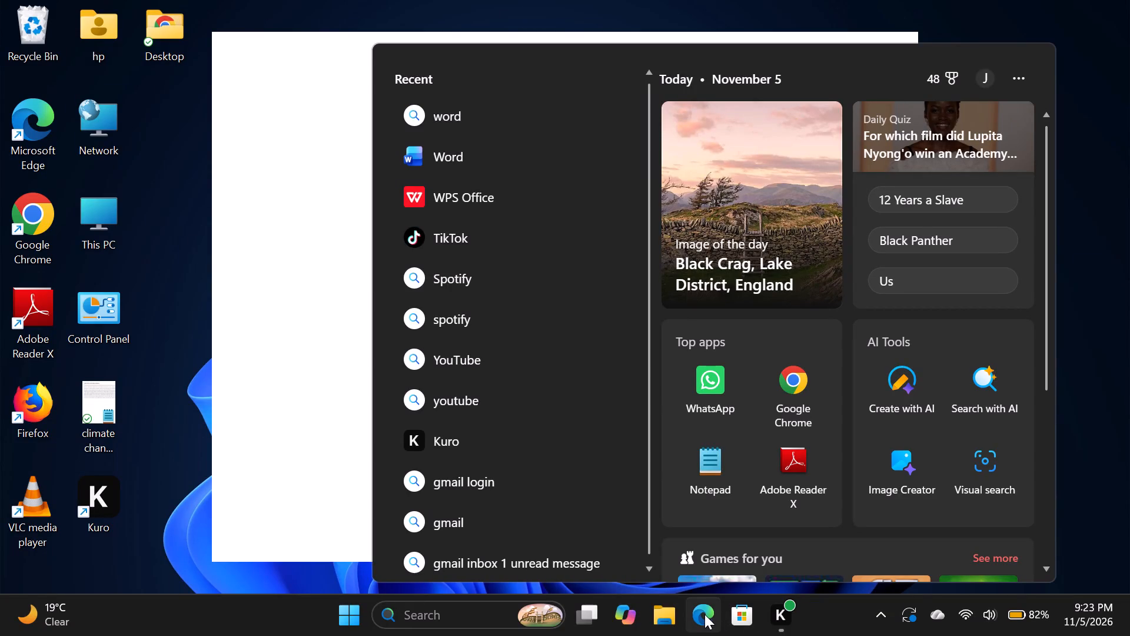
Switch to Microsoft Edge, search the web for "word", and open Microsoft Word for the Web from the results.
{"action": "left_click", "coordinate": [704, 614]}
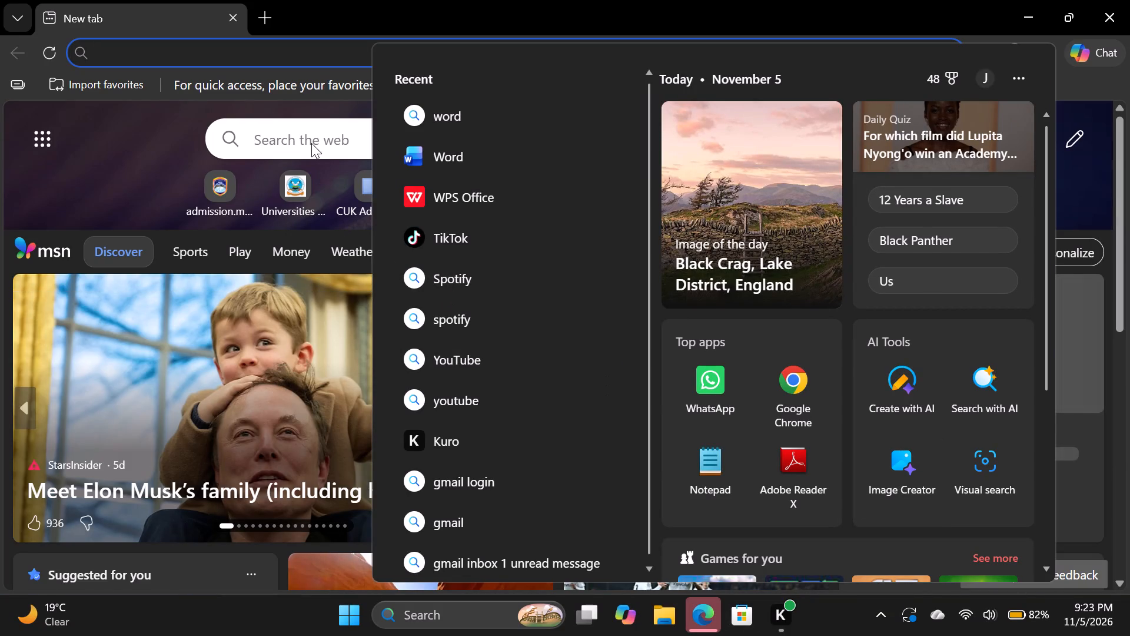
{"action": "left_click", "coordinate": [311, 142]}
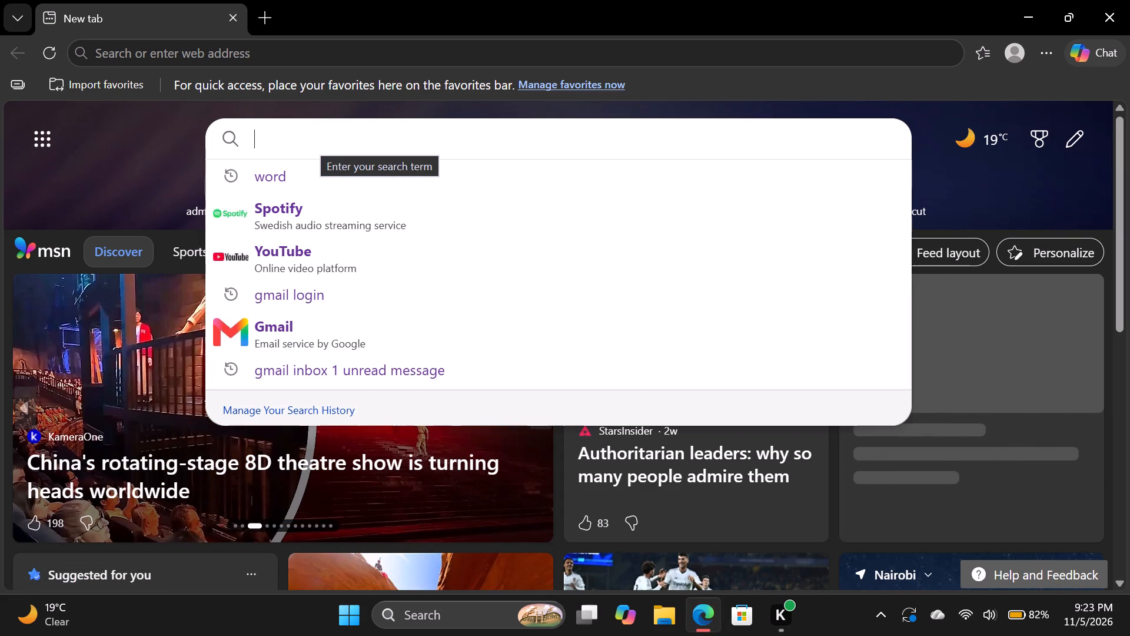
{"action": "key", "text": "w"}
{"action": "type", "text": "ord"}
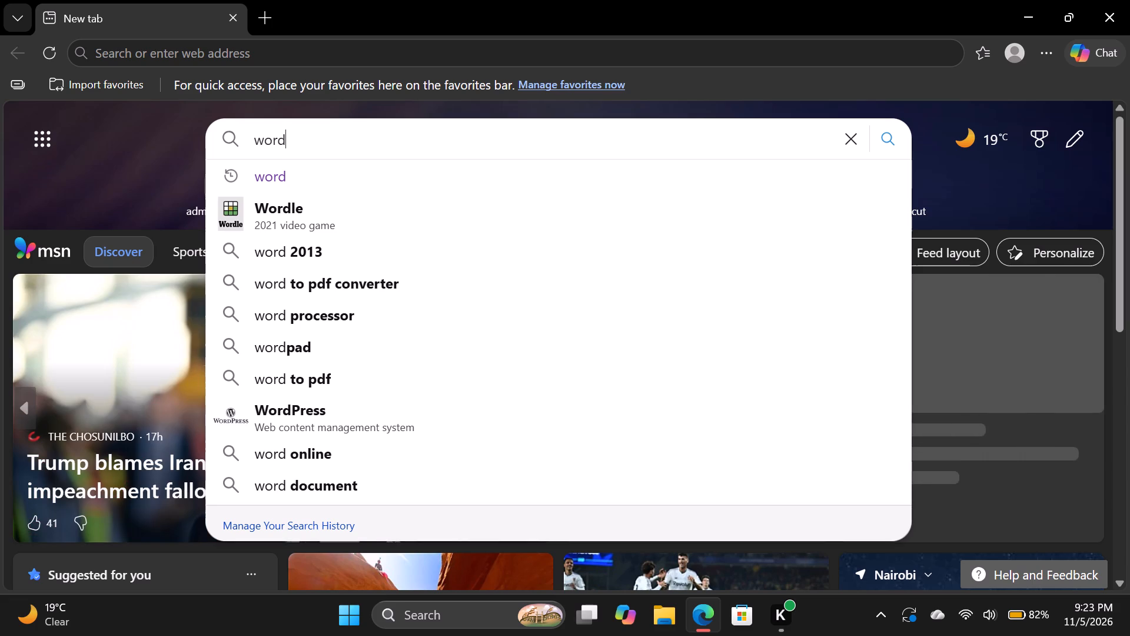
{"action": "key", "text": "Return"}
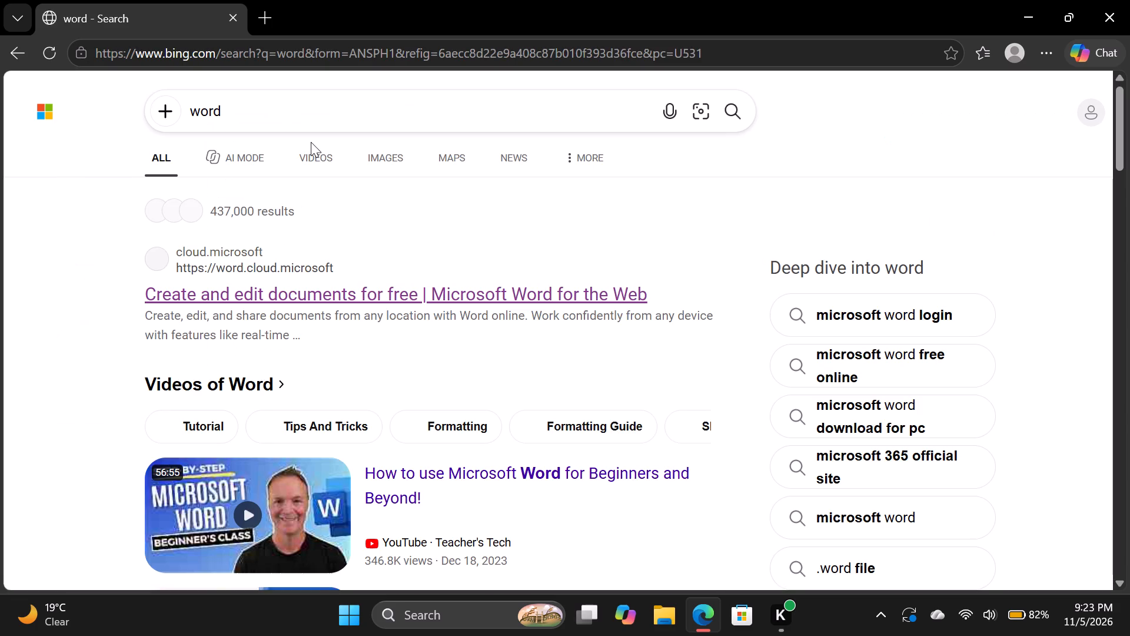
{"action": "double_click", "coordinate": [295, 281]}
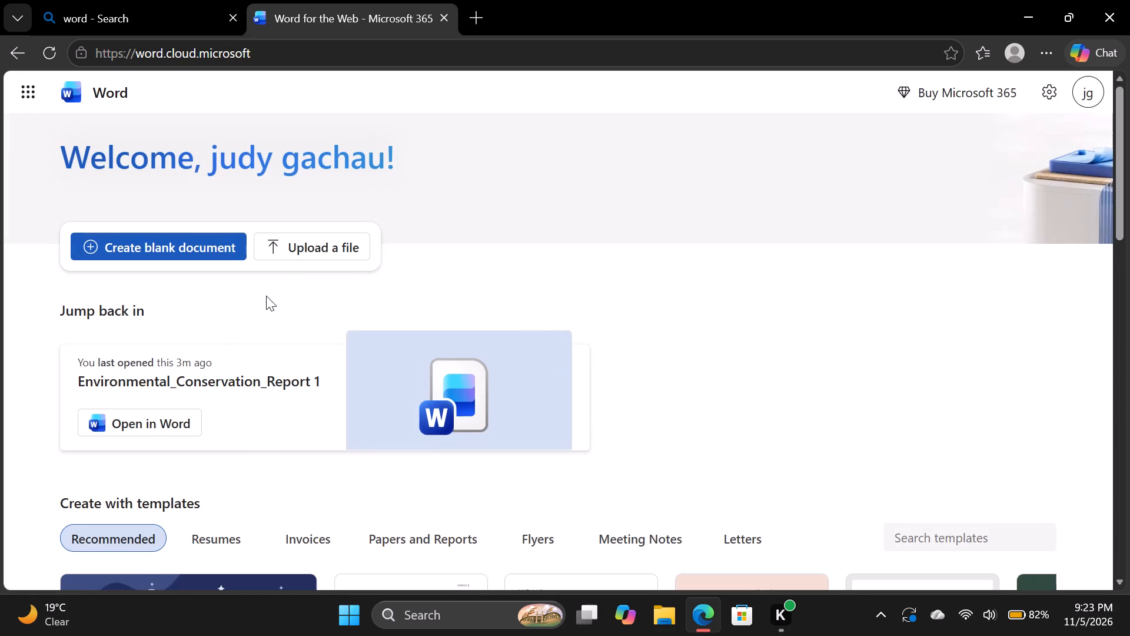
Open the recent document Environmental_Conservation_Report 1 in Word for the web.
{"action": "left_click", "coordinate": [145, 406]}
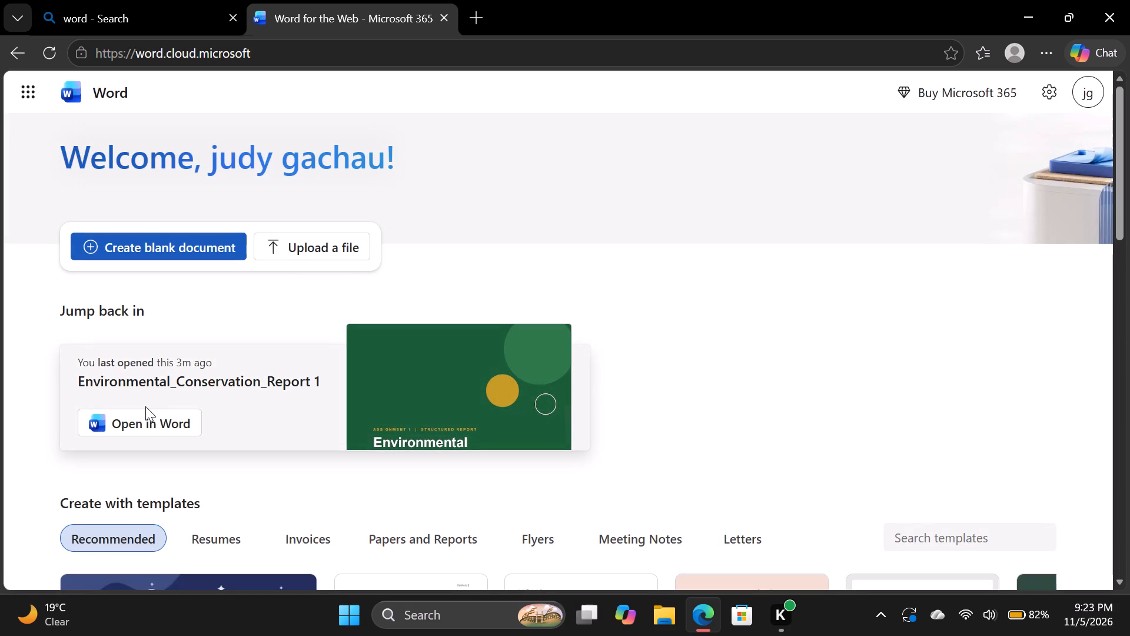
{"action": "left_click", "coordinate": [145, 418]}
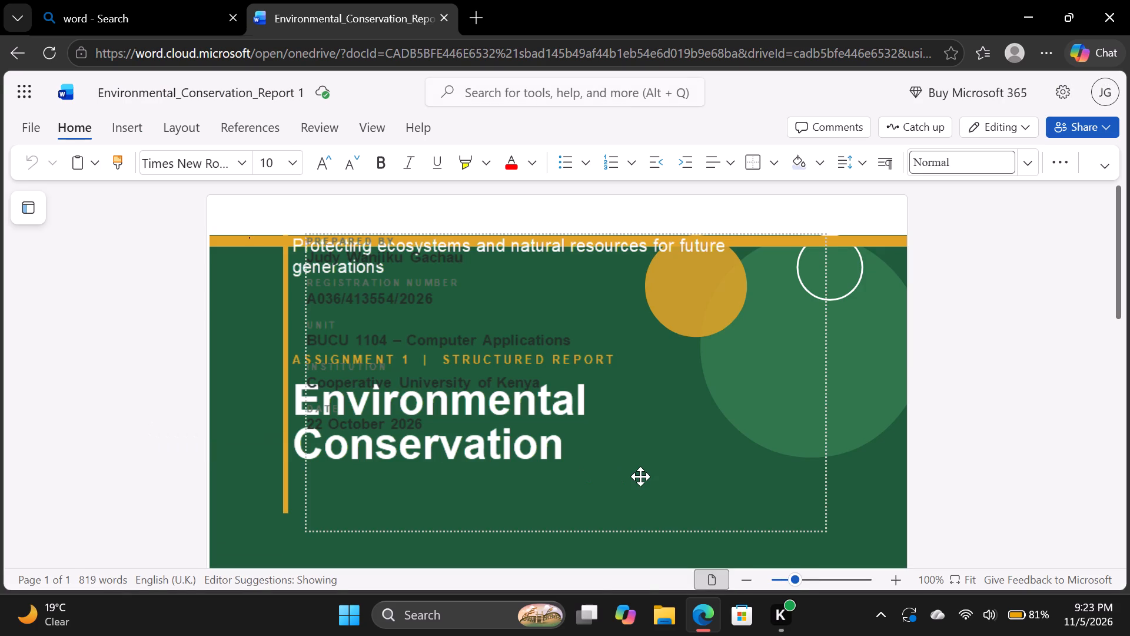
Examine the report's layout in Word for the web from the cover through the table of contents to the Navigation Pane Screenshot frame.
{"action": "left_click", "coordinate": [837, 443]}
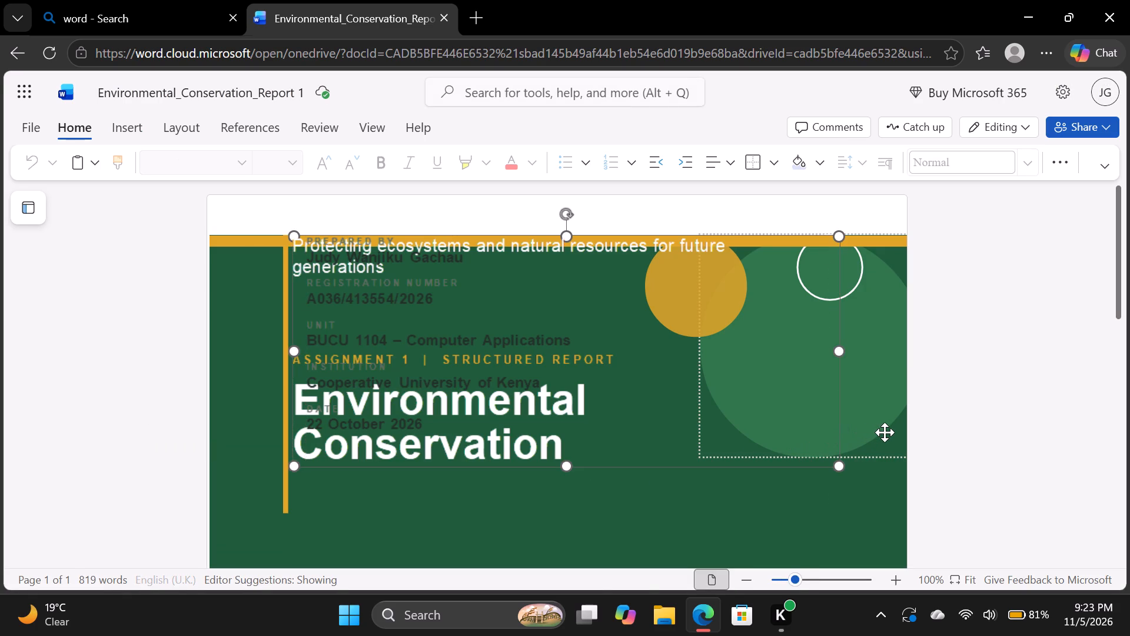
{"action": "left_click", "coordinate": [885, 432]}
{"action": "left_click", "coordinate": [955, 403]}
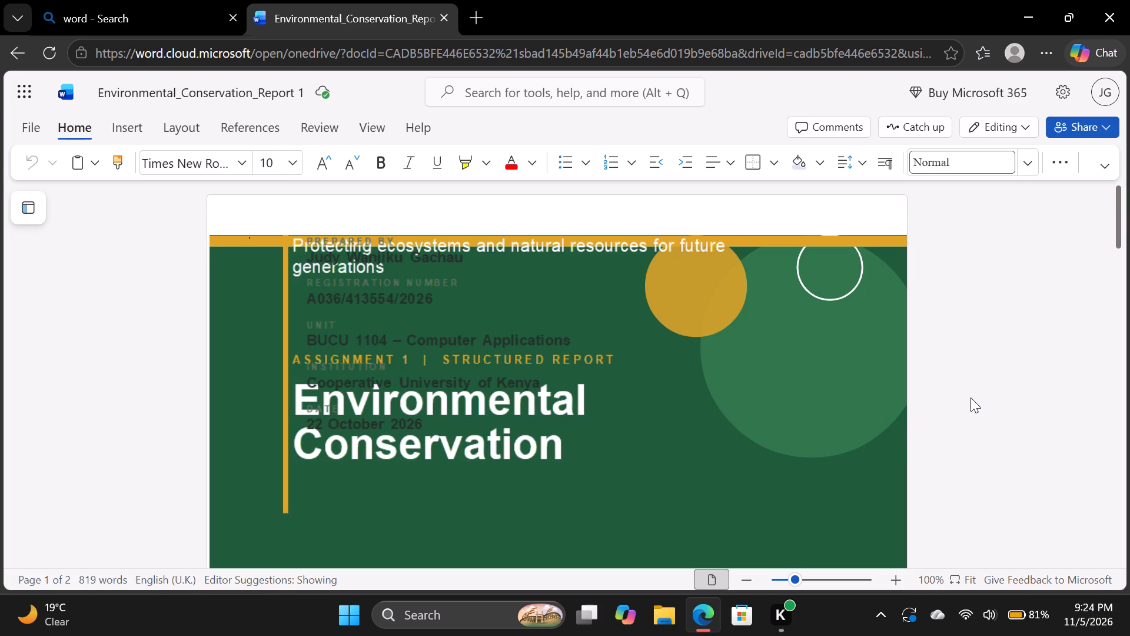
{"action": "key", "text": "Down"}
{"action": "key", "text": "Down"}
{"action": "key", "text": "Down"}
{"action": "key", "text": "Down"}
{"action": "key", "text": "Down"}
{"action": "key", "text": "Down"}
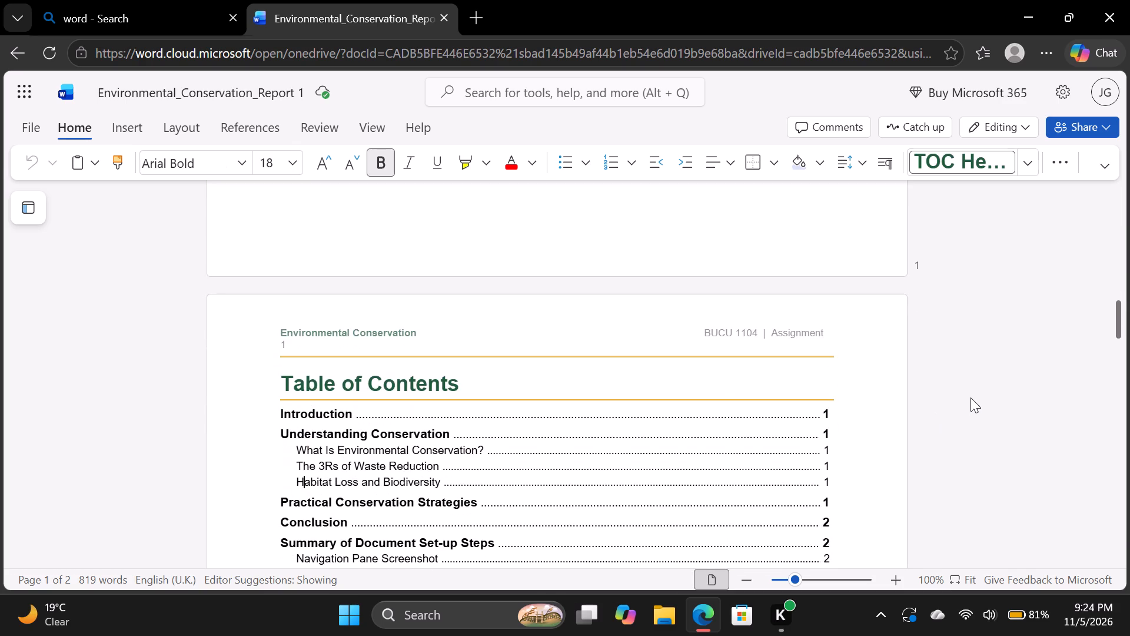
{"action": "key", "text": "Down"}
{"action": "key", "text": "Down"}
{"action": "key", "text": "Down"}
{"action": "key", "text": "Down"}
{"action": "key", "text": "Down"}
{"action": "key", "text": "Down"}
{"action": "key", "text": "Down"}
{"action": "key", "text": "Down"}
{"action": "key", "text": "Down"}
{"action": "key", "text": "Down"}
{"action": "key", "text": "Down"}
{"action": "key", "text": "Down"}
{"action": "key", "text": "Down"}
{"action": "key", "text": "Down"}
{"action": "key", "text": "Down"}
{"action": "key", "text": "Down"}
{"action": "key", "text": "Down"}
{"action": "key", "text": "Down"}
{"action": "key", "text": "Down"}
{"action": "key", "text": "Down"}
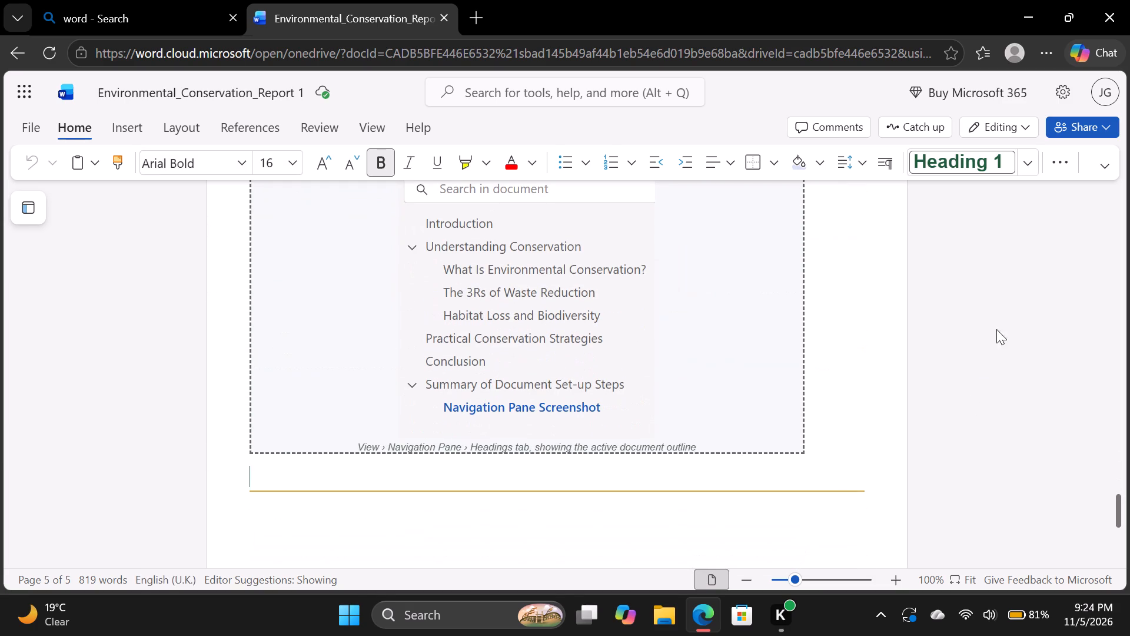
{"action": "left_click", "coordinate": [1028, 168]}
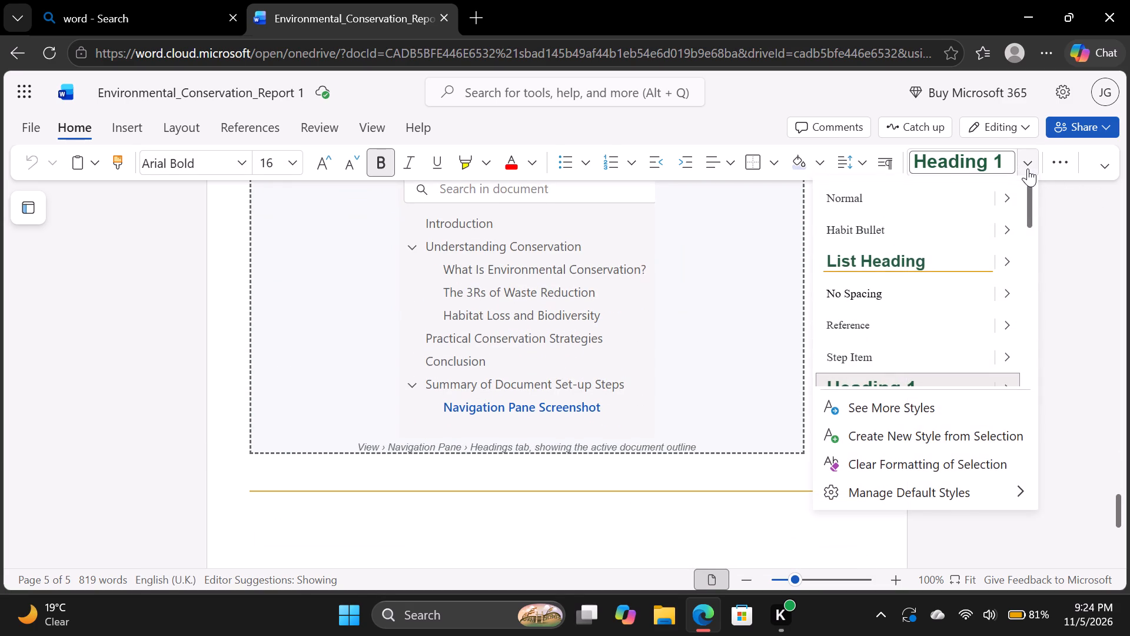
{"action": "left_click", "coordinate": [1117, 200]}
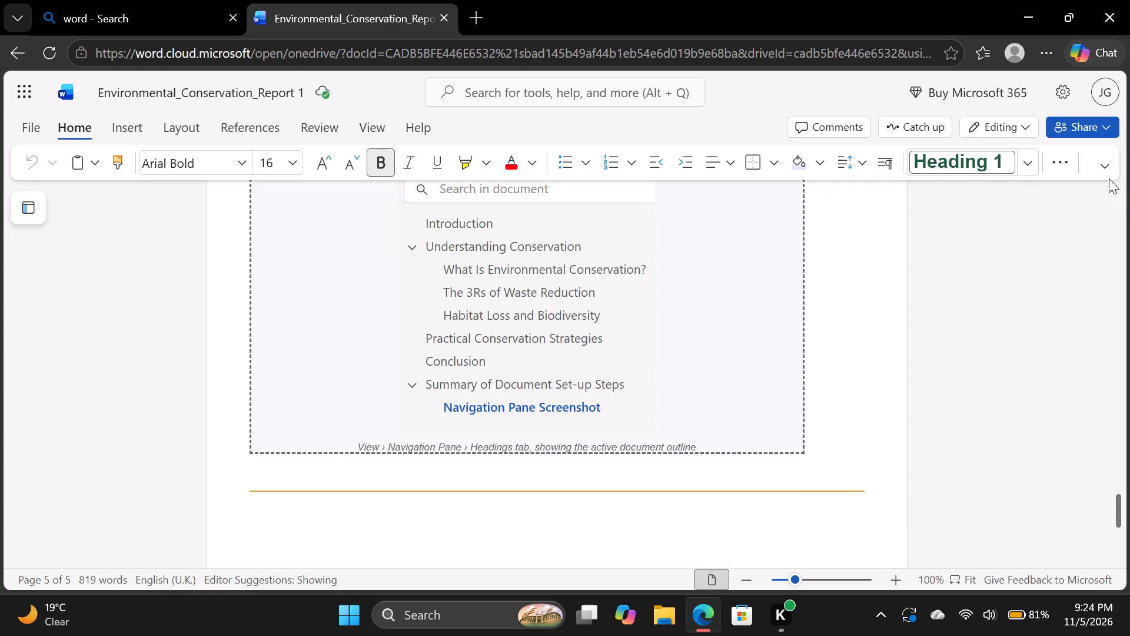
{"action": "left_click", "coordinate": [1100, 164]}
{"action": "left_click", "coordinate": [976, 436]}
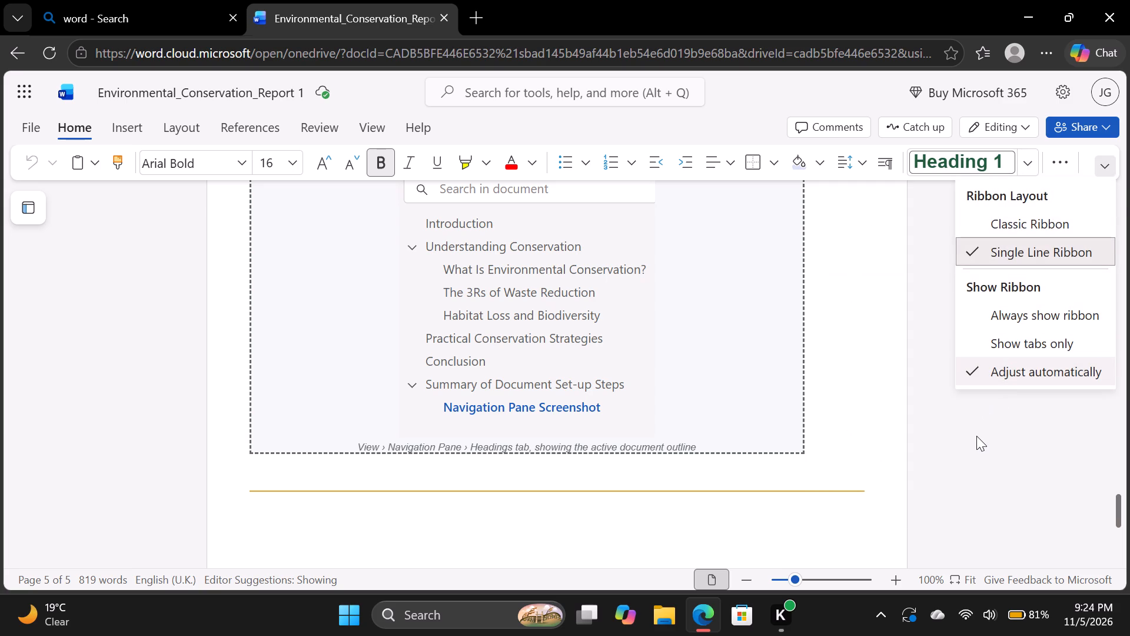
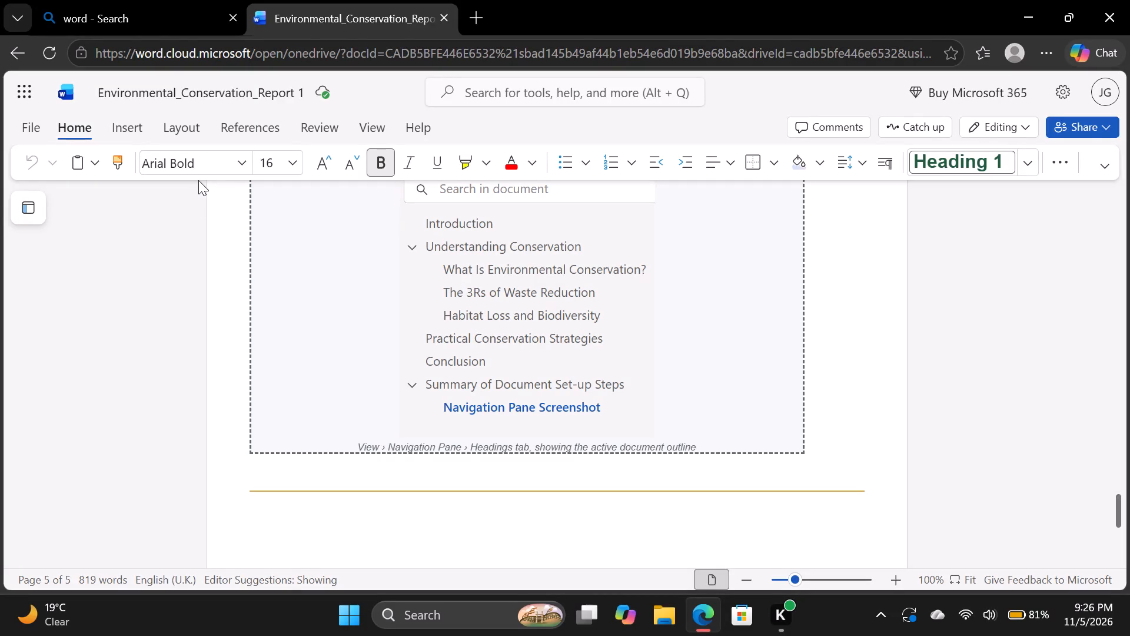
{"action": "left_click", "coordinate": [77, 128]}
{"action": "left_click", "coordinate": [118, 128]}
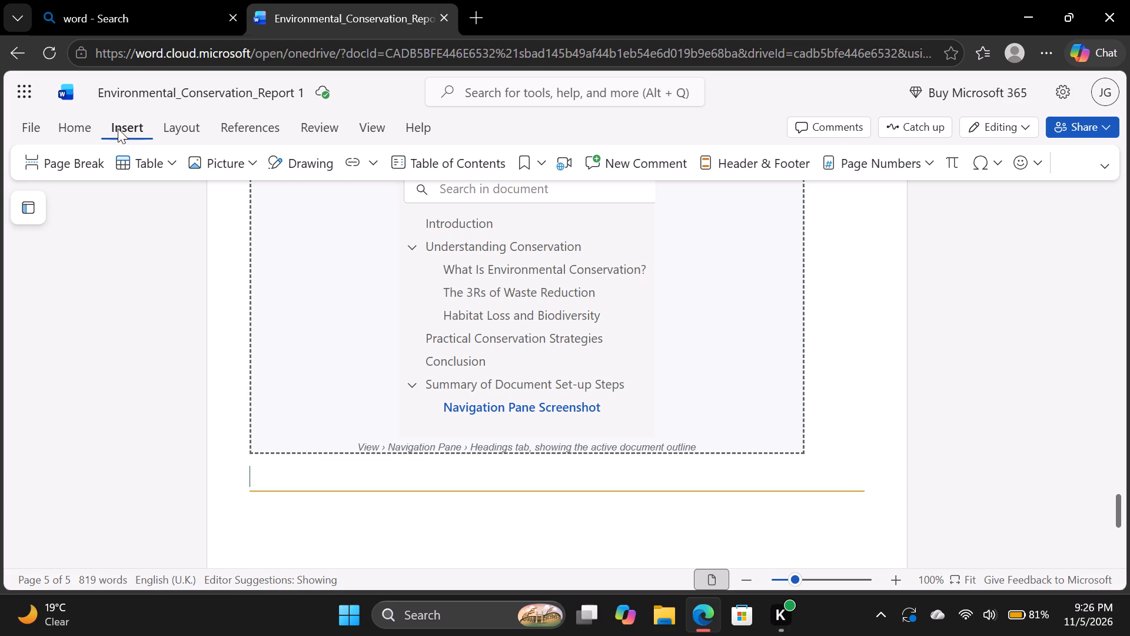
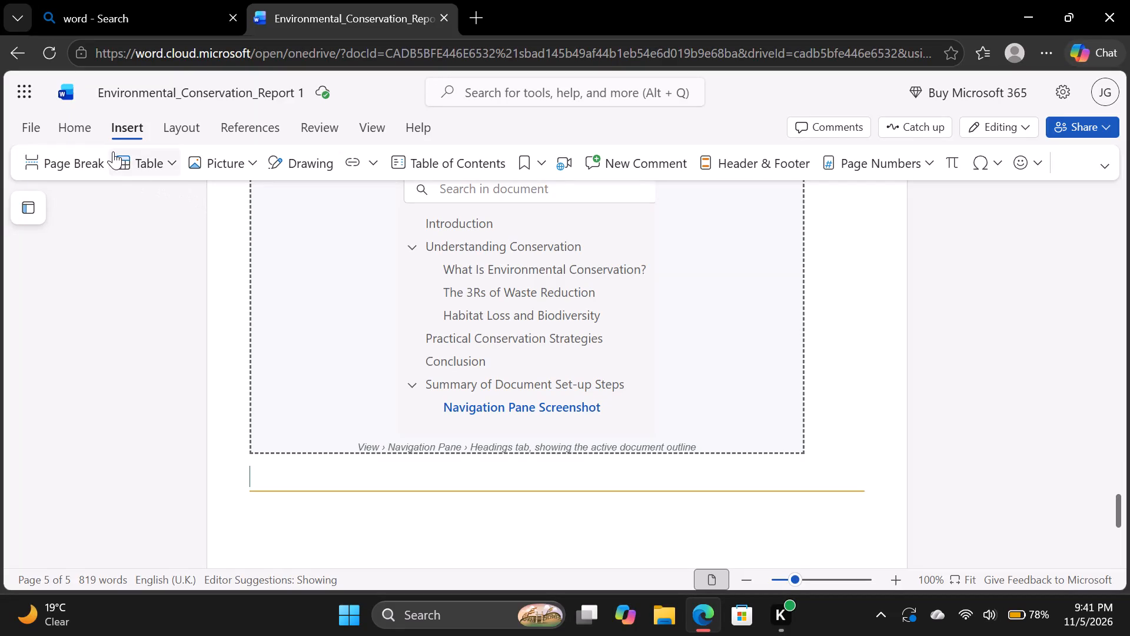
Insert a page break below the Navigation Pane Screenshot frame at the end of the report.
{"action": "left_click", "coordinate": [105, 155]}
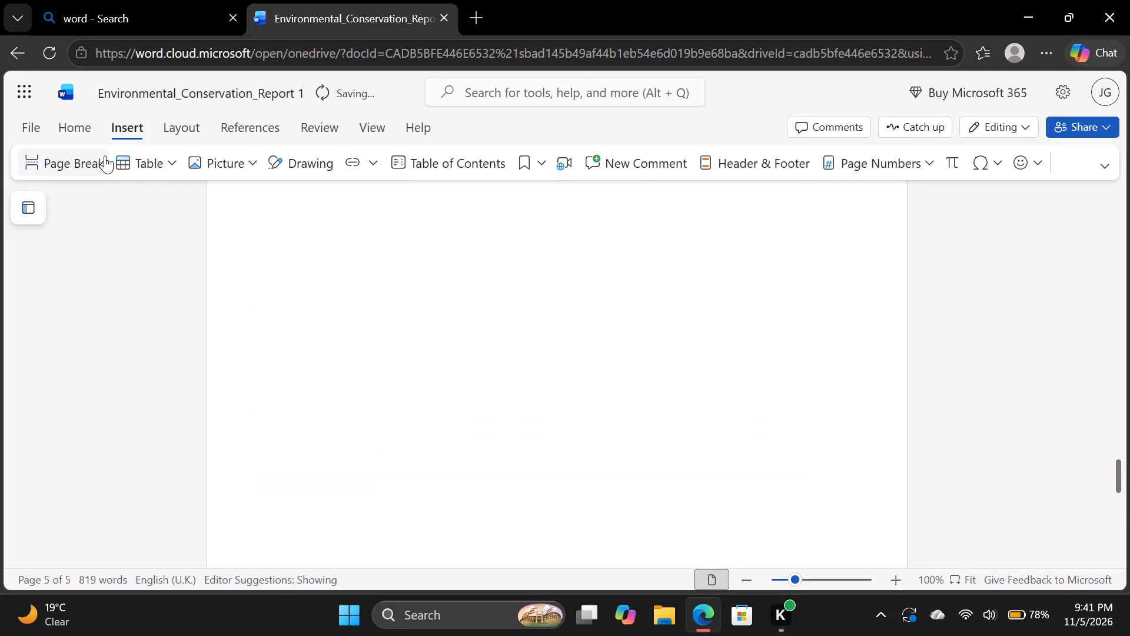
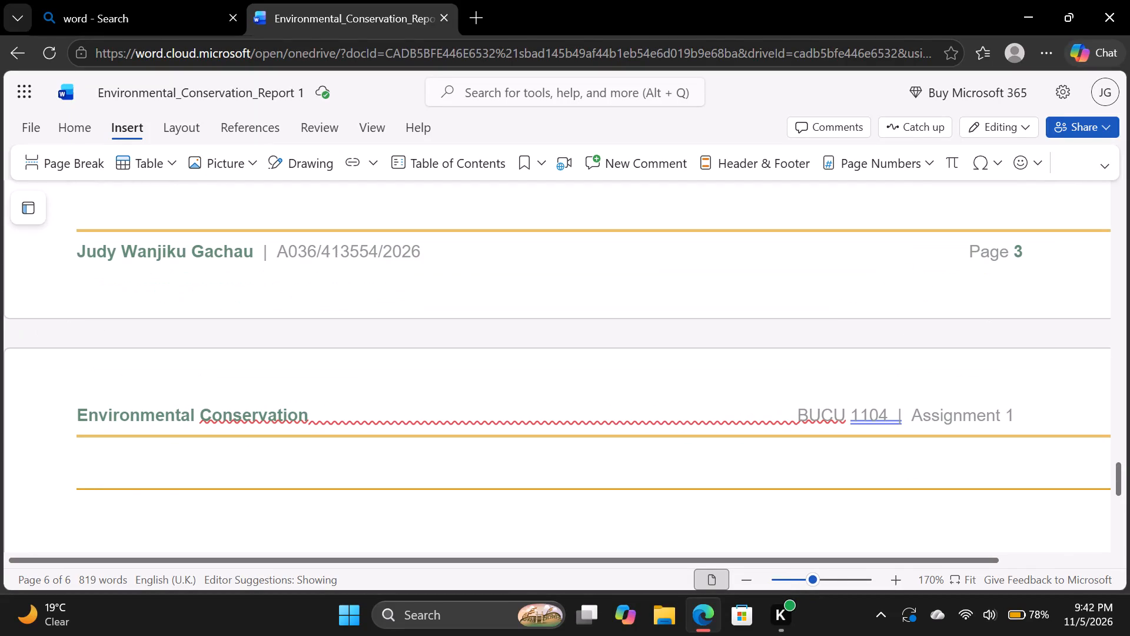
Reduce the font size of the empty paragraph under the header on page 6 through 11, 10 and 9 to 8.
{"action": "left_click_drag", "start_coordinate": [394, 322], "coordinate": [352, 325]}
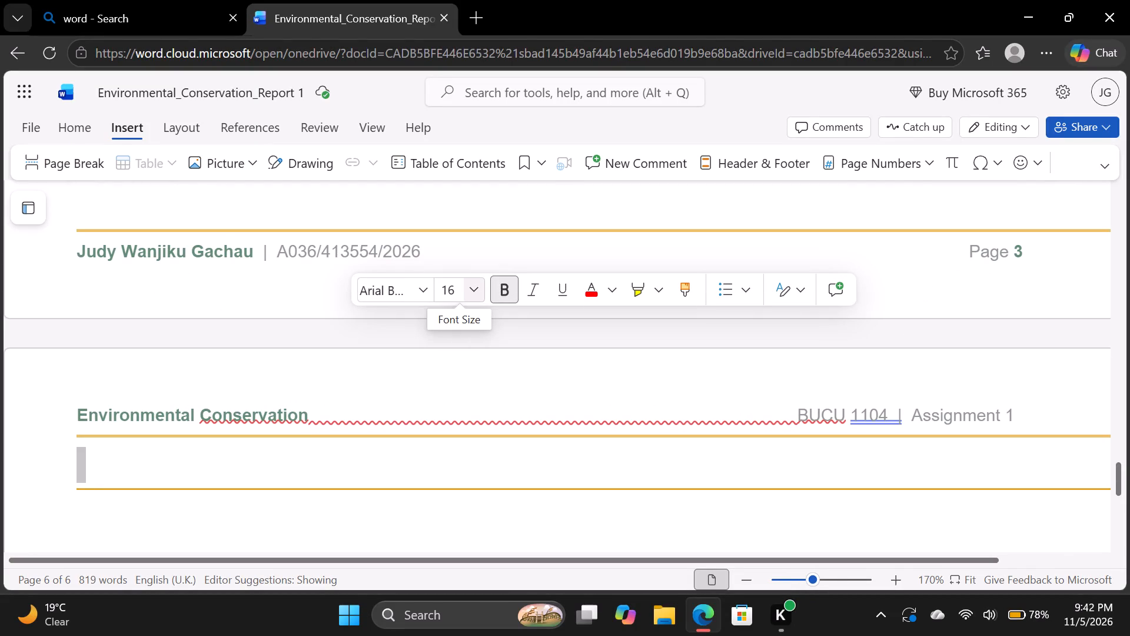
{"action": "left_click", "coordinate": [474, 293]}
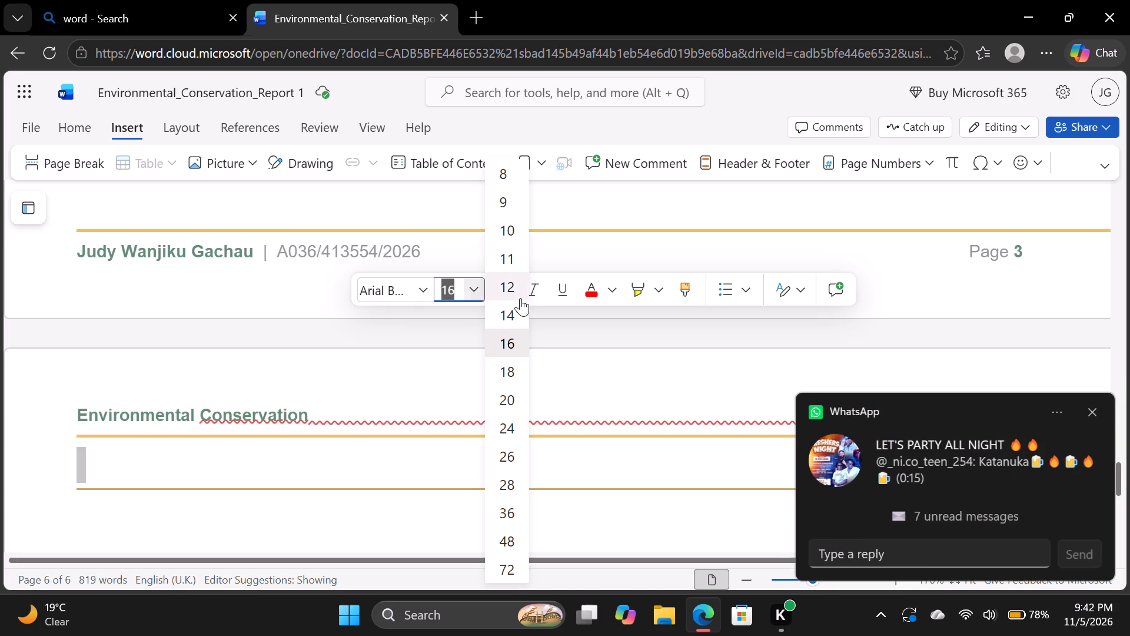
{"action": "left_click", "coordinate": [516, 261]}
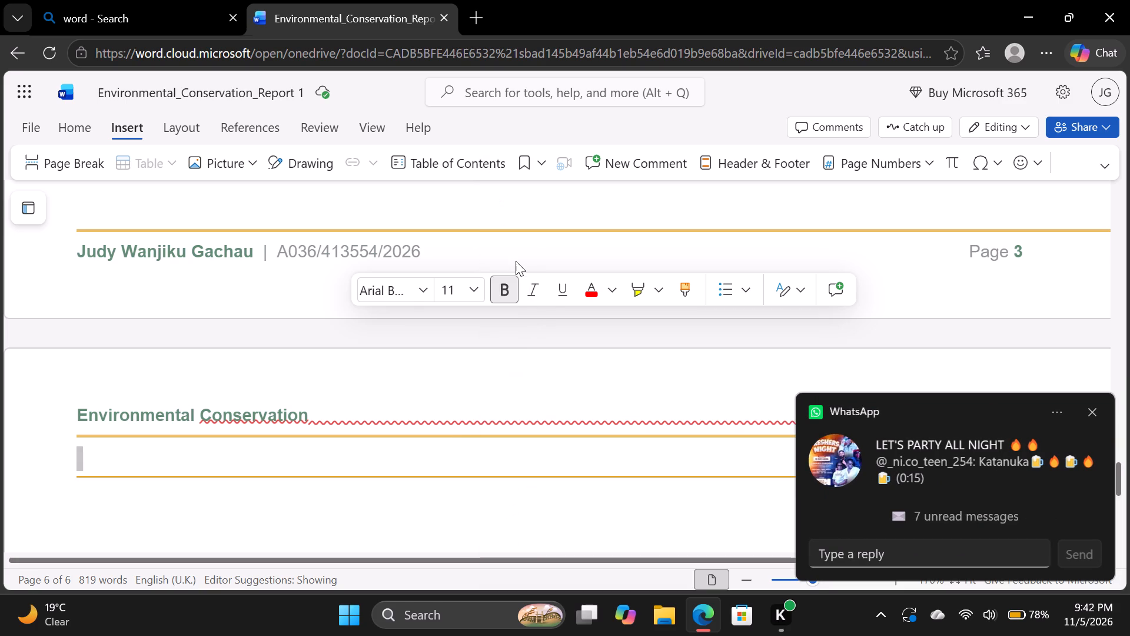
{"action": "left_click", "coordinate": [476, 287]}
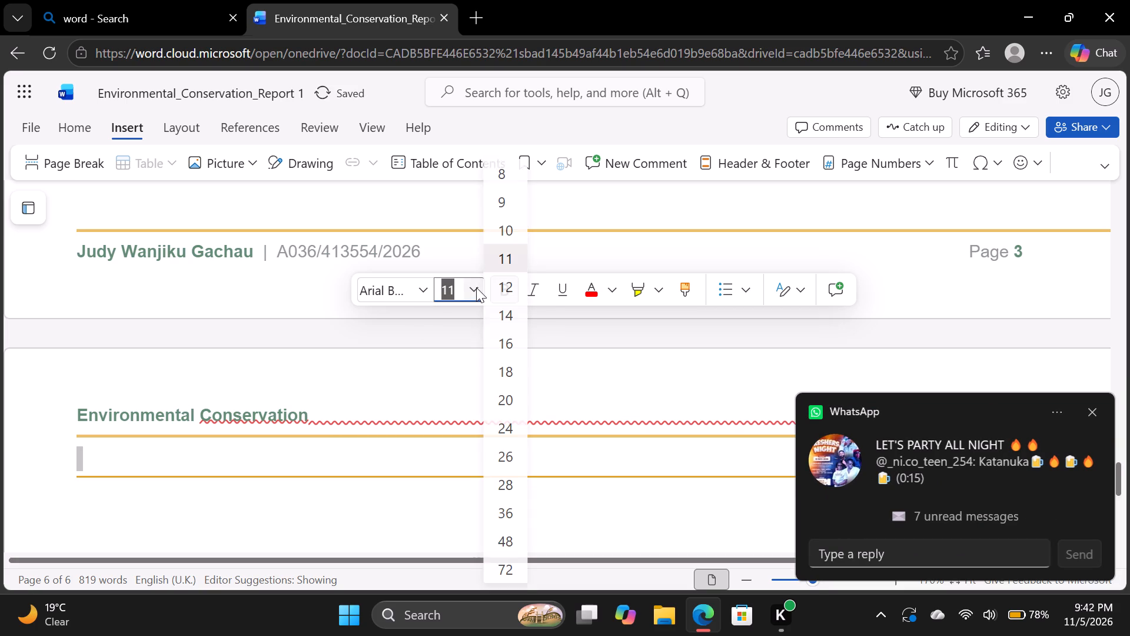
{"action": "left_click", "coordinate": [504, 227]}
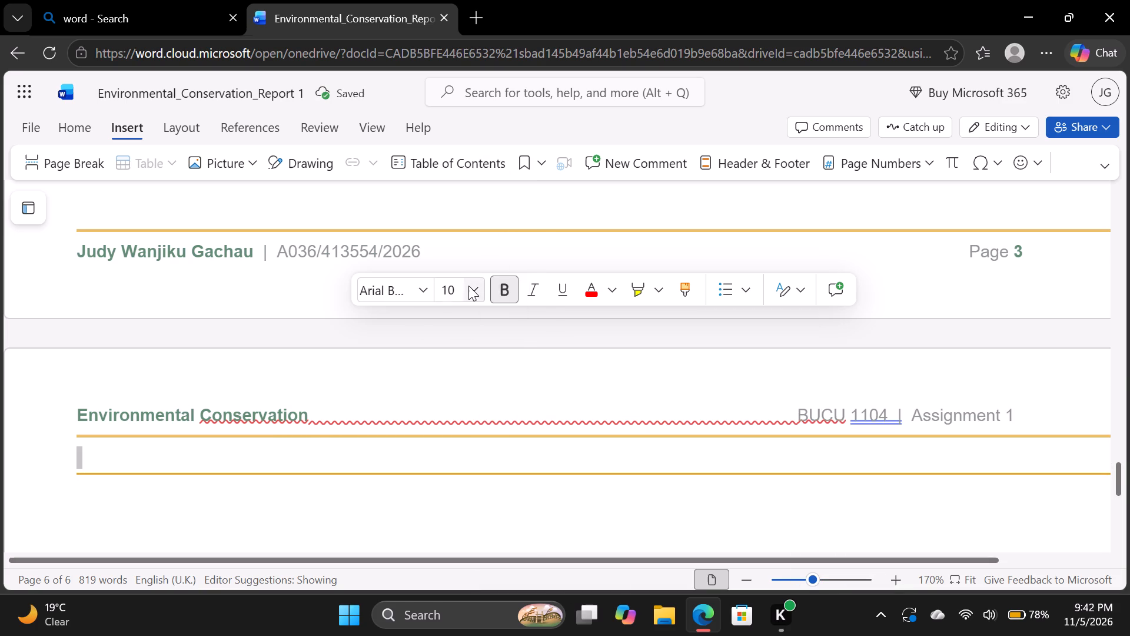
{"action": "left_click", "coordinate": [470, 287]}
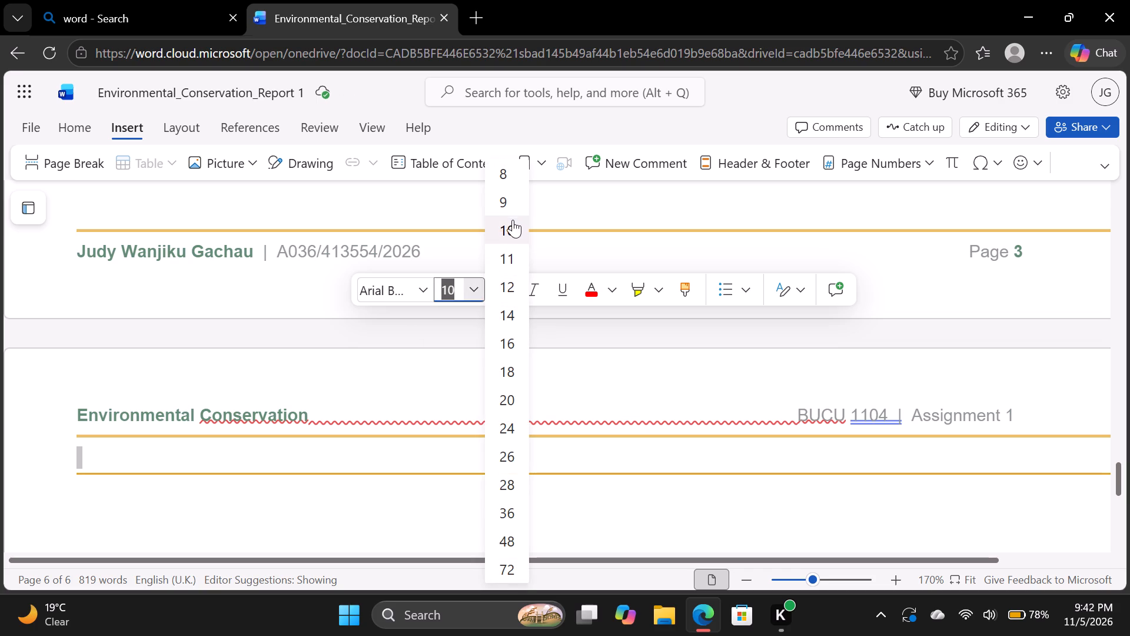
{"action": "left_click", "coordinate": [514, 204]}
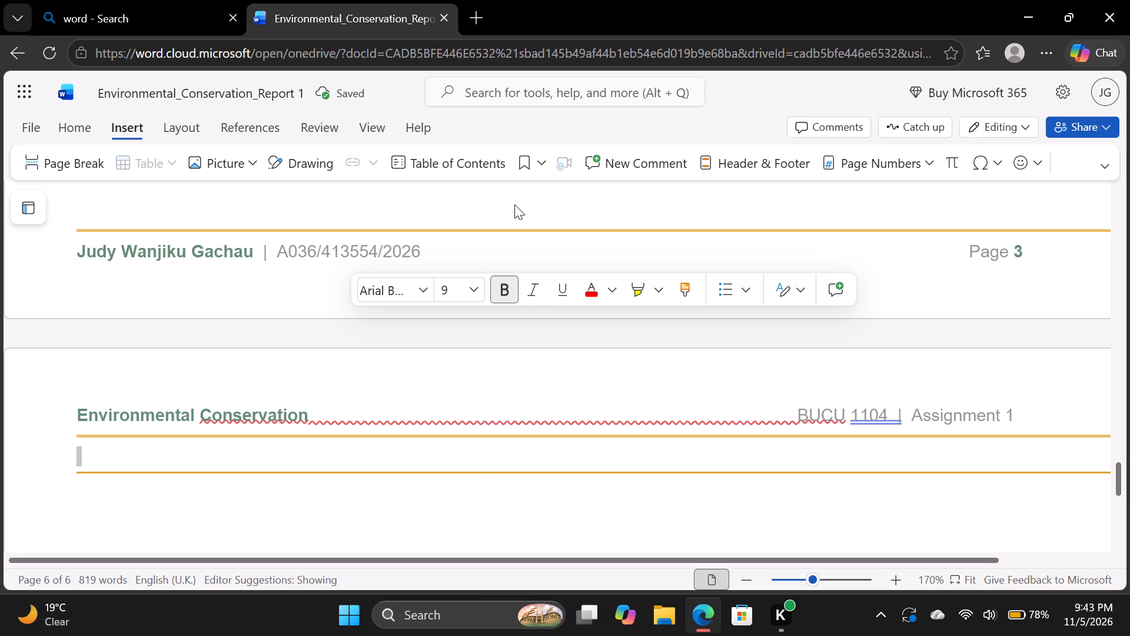
{"action": "left_click", "coordinate": [471, 290]}
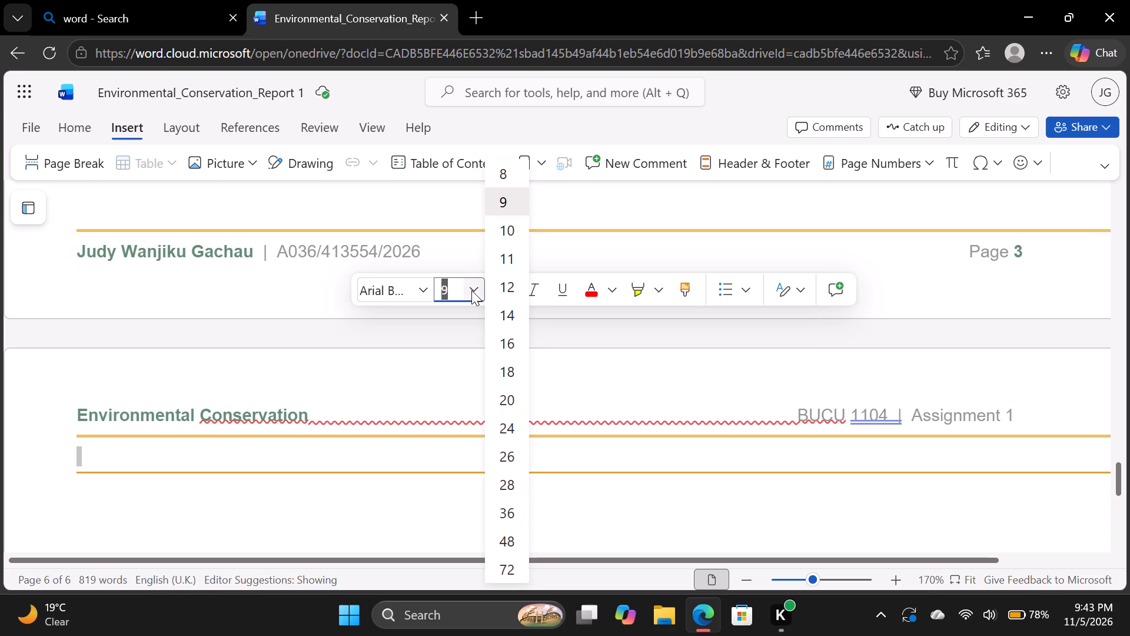
{"action": "left_click", "coordinate": [514, 175]}
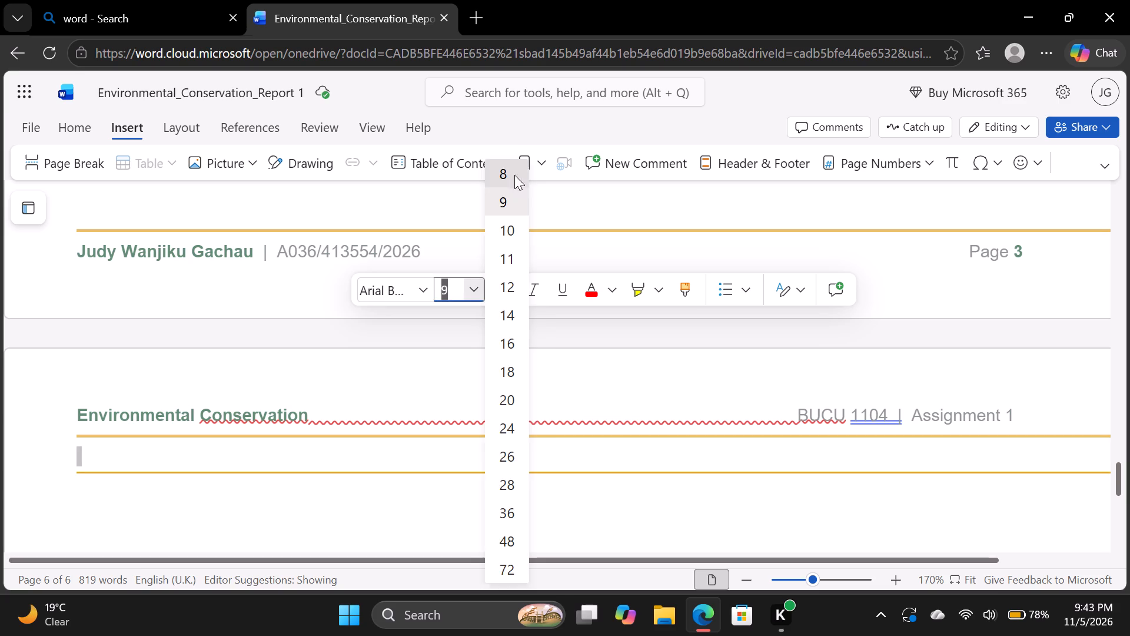
{"action": "left_click", "coordinate": [476, 285]}
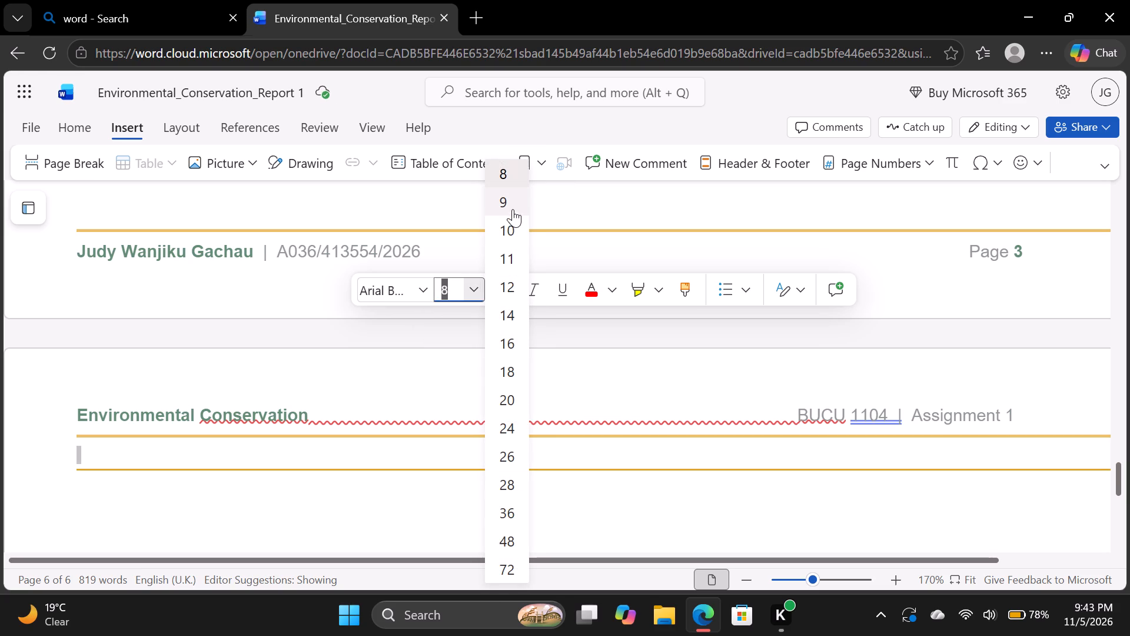
{"action": "left_click", "coordinate": [421, 294]}
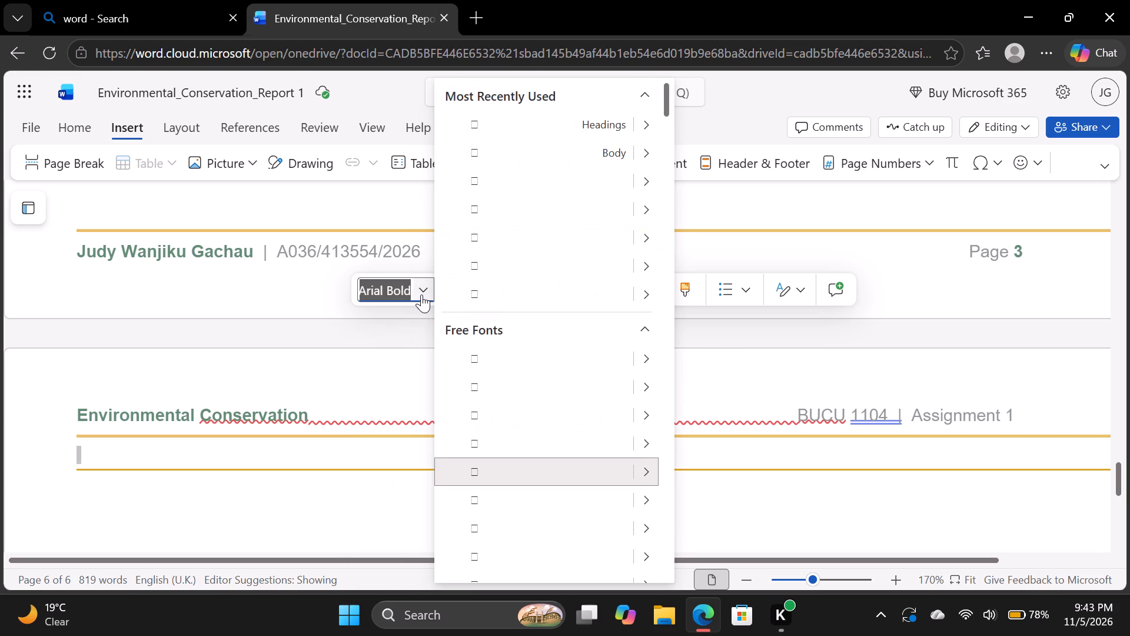
{"action": "left_click", "coordinate": [427, 287]}
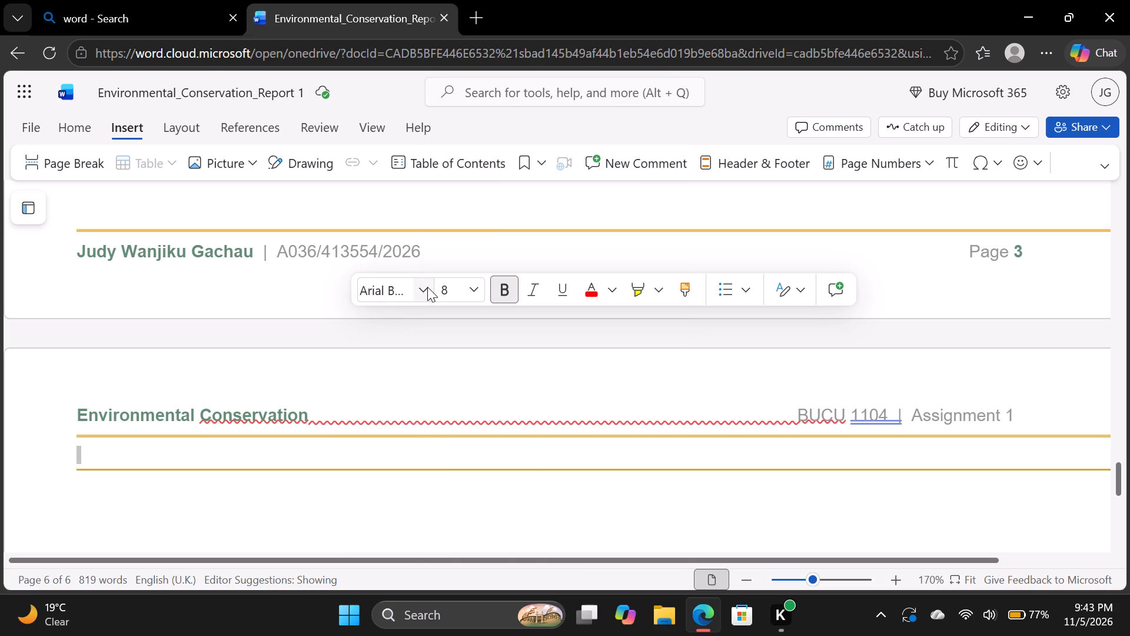
Set the font size of the selected empty paragraph at the top of page 6 to 4.
{"action": "left_click", "coordinate": [447, 290]}
{"action": "key", "text": "BackSpace"}
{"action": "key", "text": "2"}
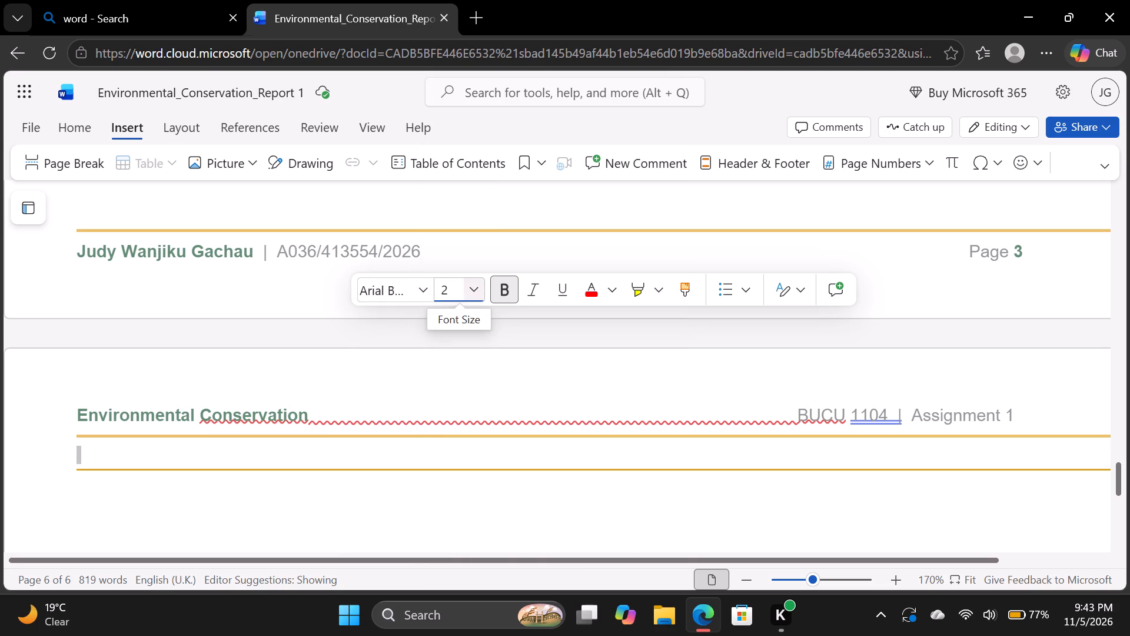
{"action": "key", "text": "BackSpace"}
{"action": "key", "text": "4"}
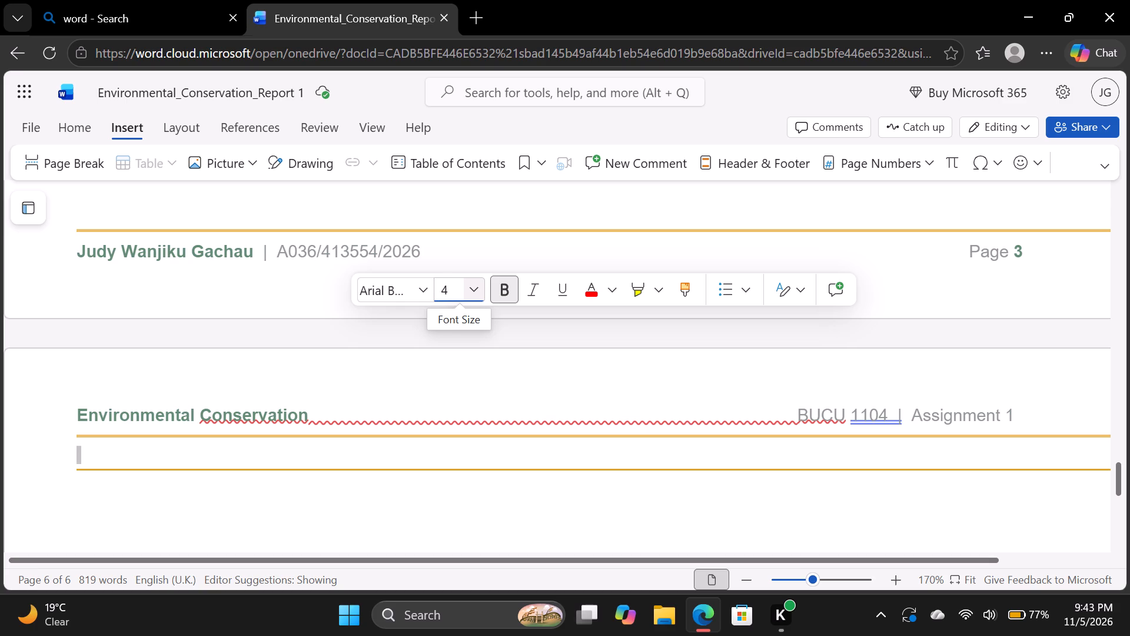
{"action": "left_click", "coordinate": [447, 290]}
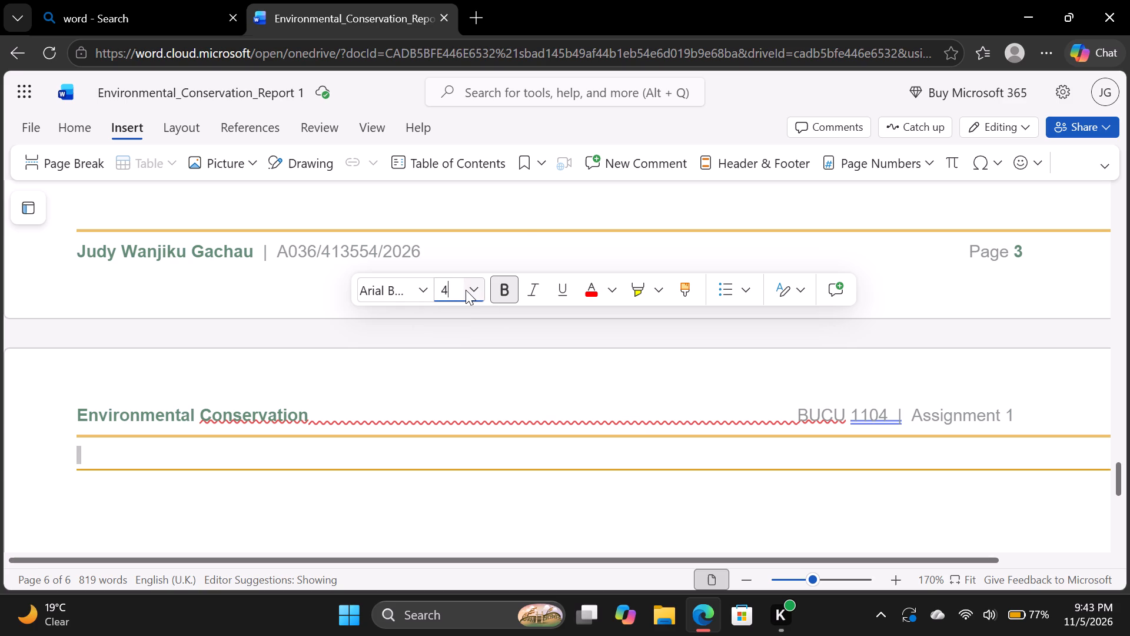
{"action": "left_click", "coordinate": [466, 290]}
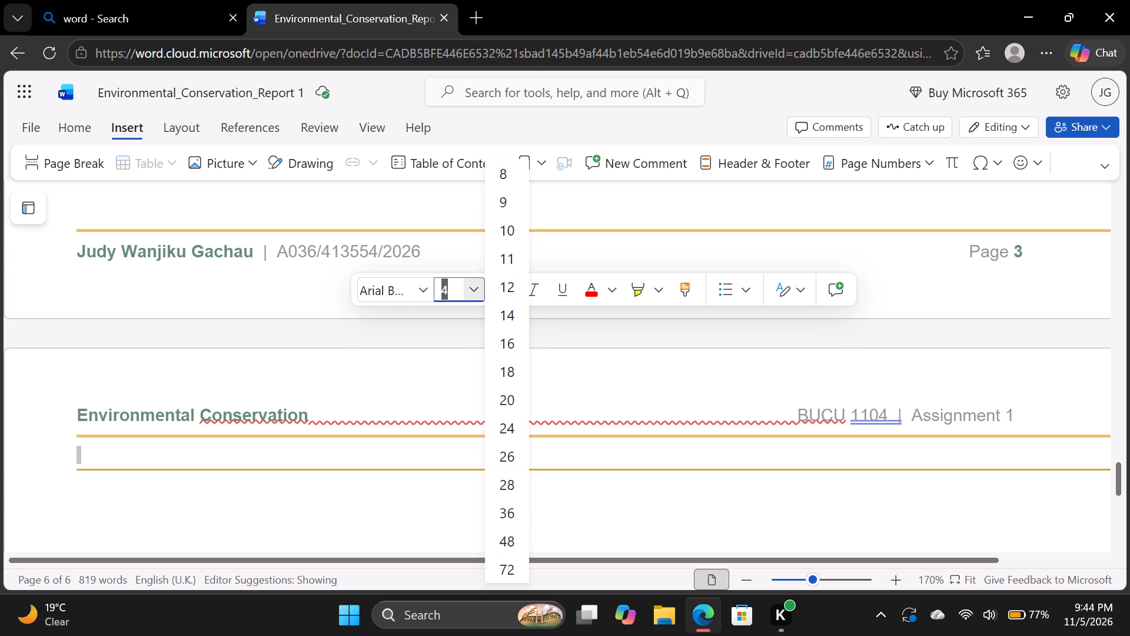
{"action": "triple_click", "coordinate": [458, 290]}
{"action": "left_click", "coordinate": [409, 352]}
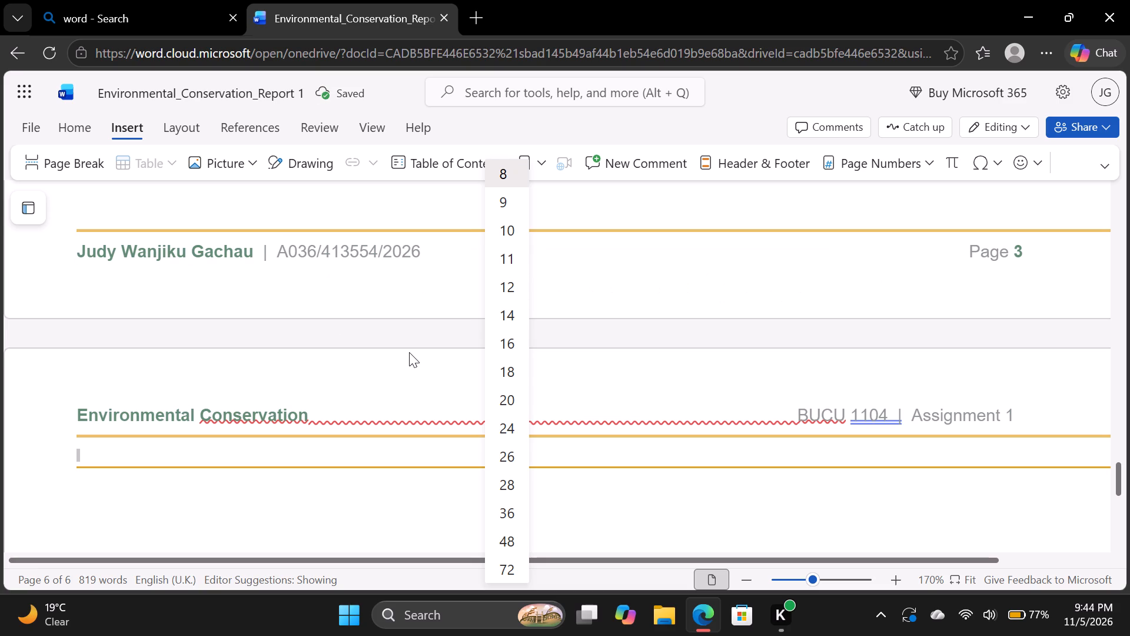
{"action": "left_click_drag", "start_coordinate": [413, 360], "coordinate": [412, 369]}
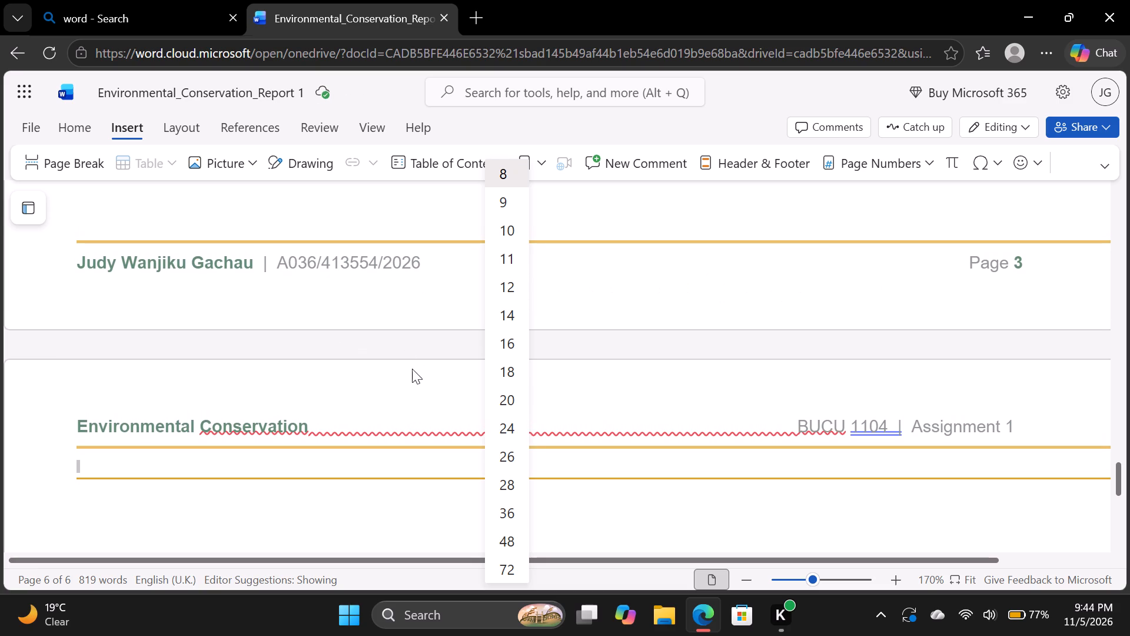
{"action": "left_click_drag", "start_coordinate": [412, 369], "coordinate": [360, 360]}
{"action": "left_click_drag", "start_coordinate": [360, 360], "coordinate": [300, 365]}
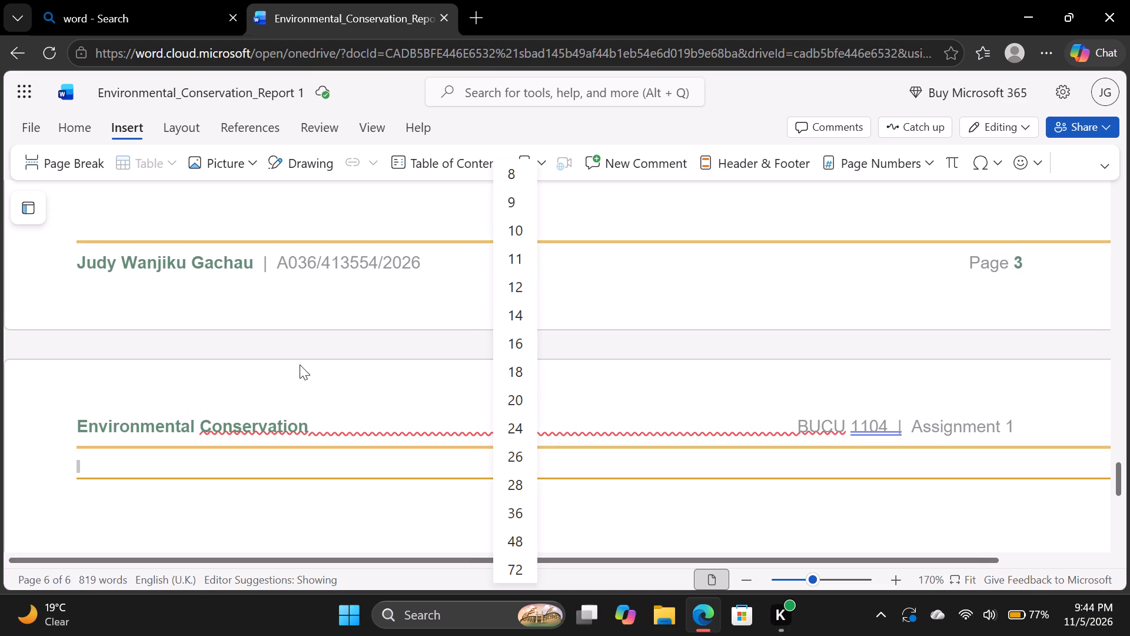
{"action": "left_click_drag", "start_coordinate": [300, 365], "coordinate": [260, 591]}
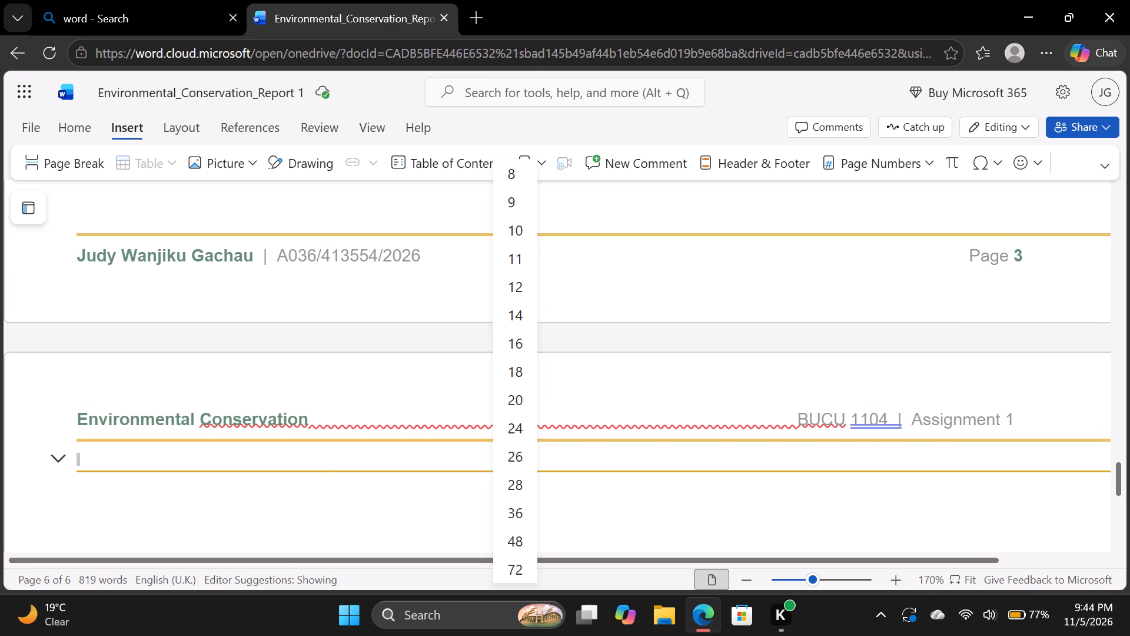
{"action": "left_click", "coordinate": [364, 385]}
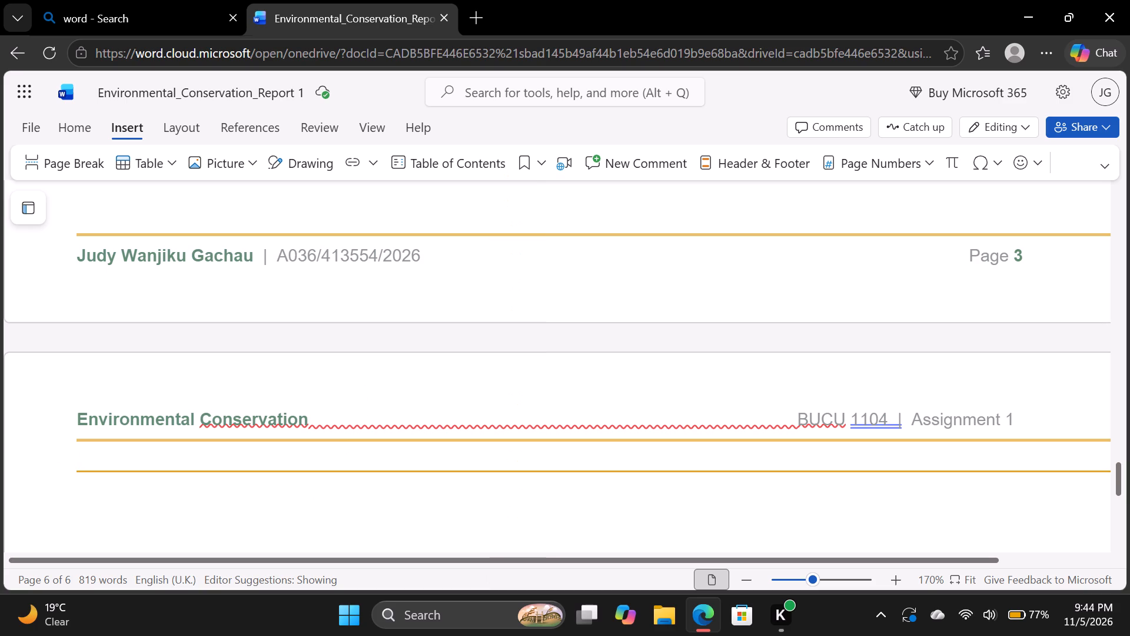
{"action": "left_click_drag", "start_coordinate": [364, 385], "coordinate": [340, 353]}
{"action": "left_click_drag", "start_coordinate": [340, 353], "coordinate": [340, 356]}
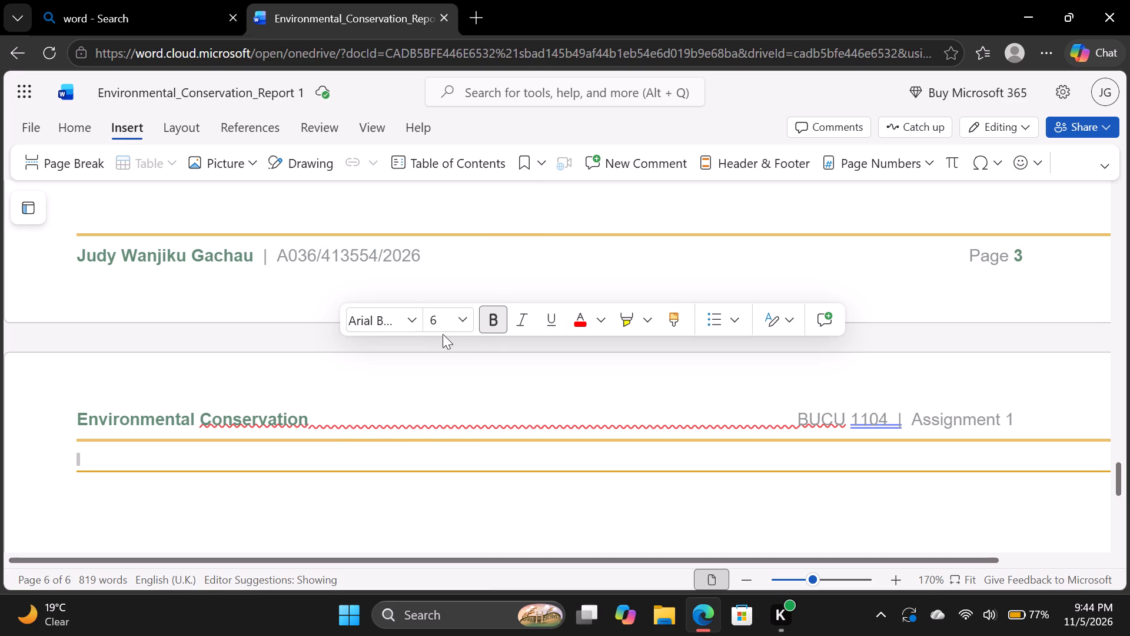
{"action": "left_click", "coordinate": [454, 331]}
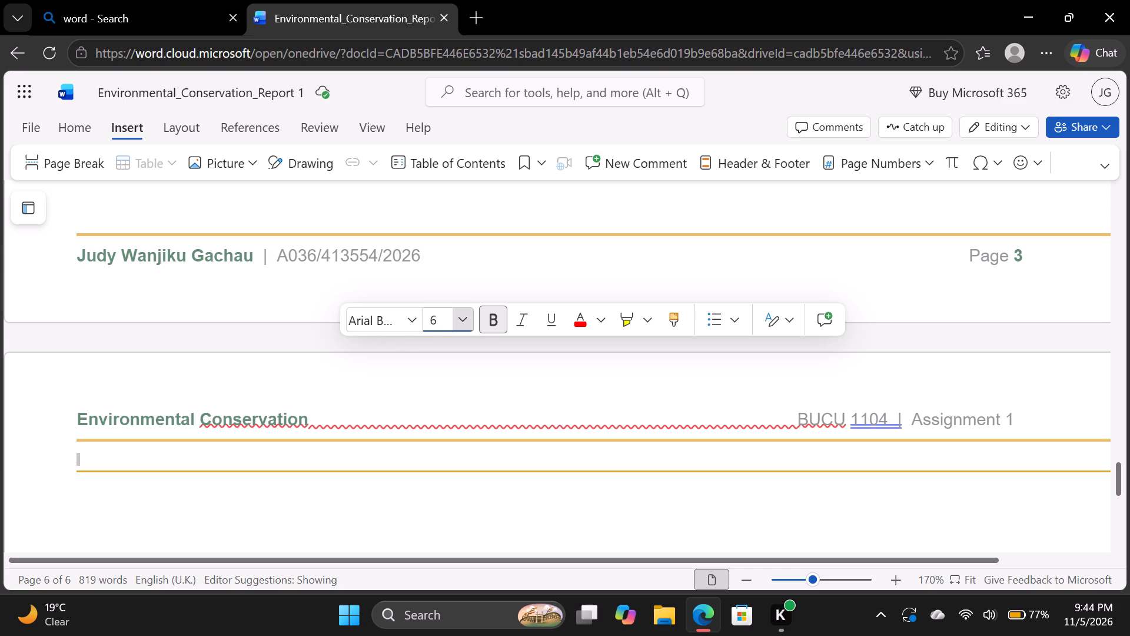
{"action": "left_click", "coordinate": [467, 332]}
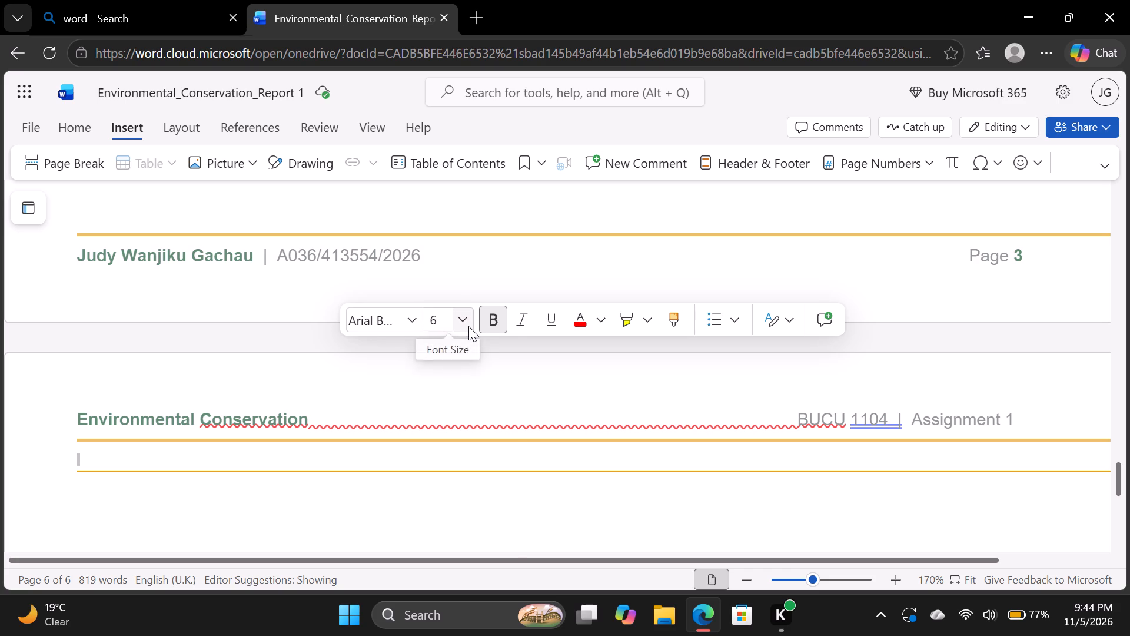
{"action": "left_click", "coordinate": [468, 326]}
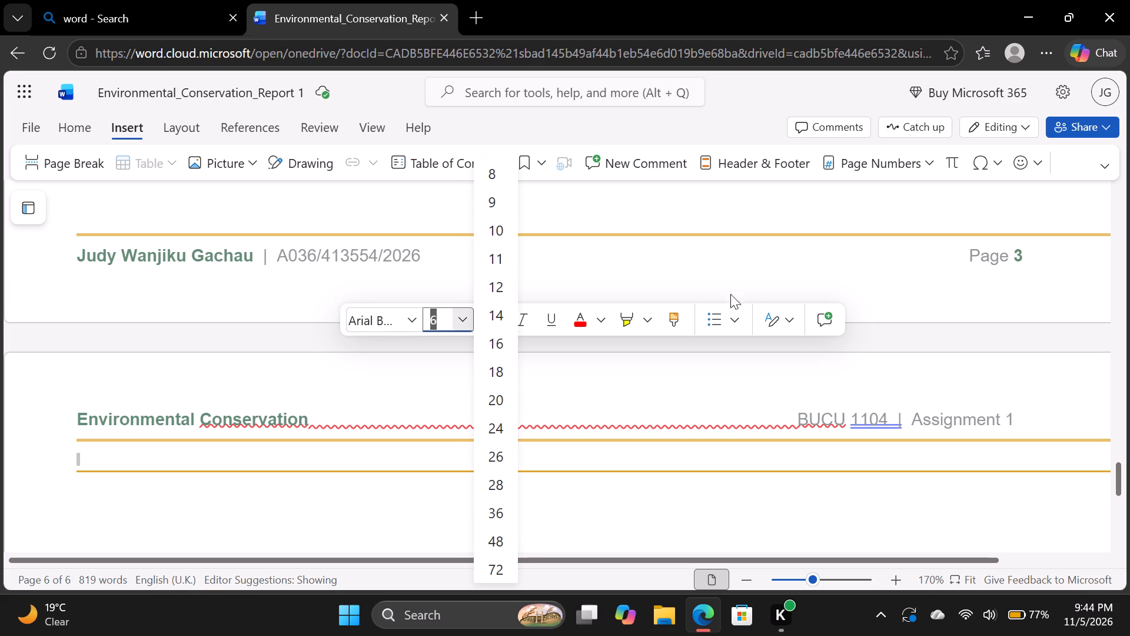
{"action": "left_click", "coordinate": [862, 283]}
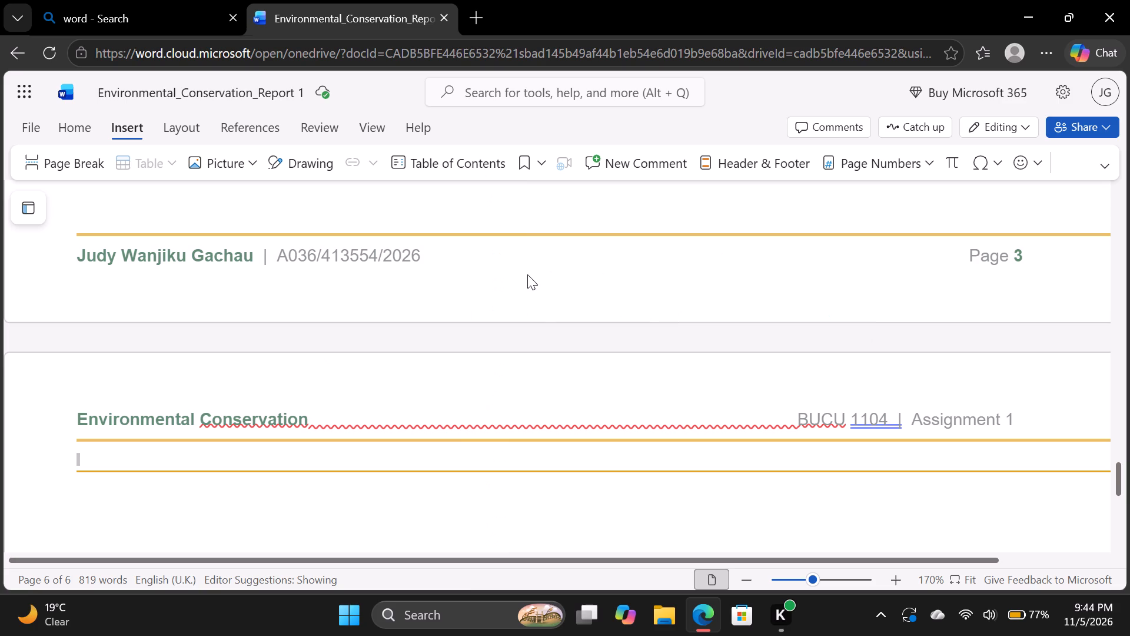
Apply the Narrow margin preset, 0.5" on all sides, at the last page of the report.
{"action": "left_click", "coordinate": [173, 122]}
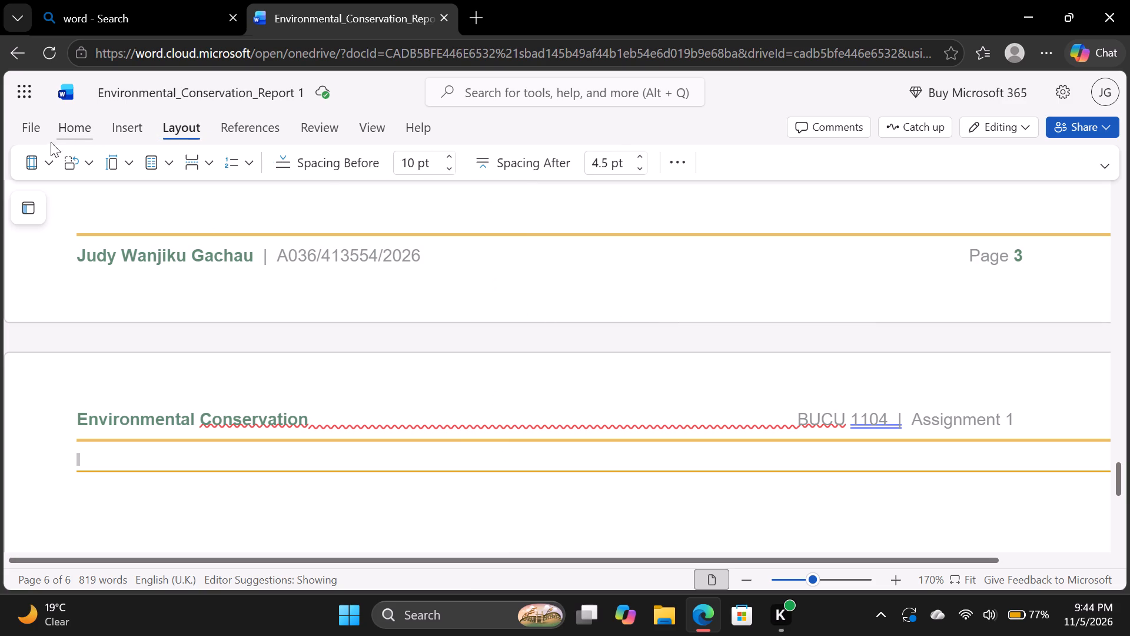
{"action": "left_click", "coordinate": [48, 156]}
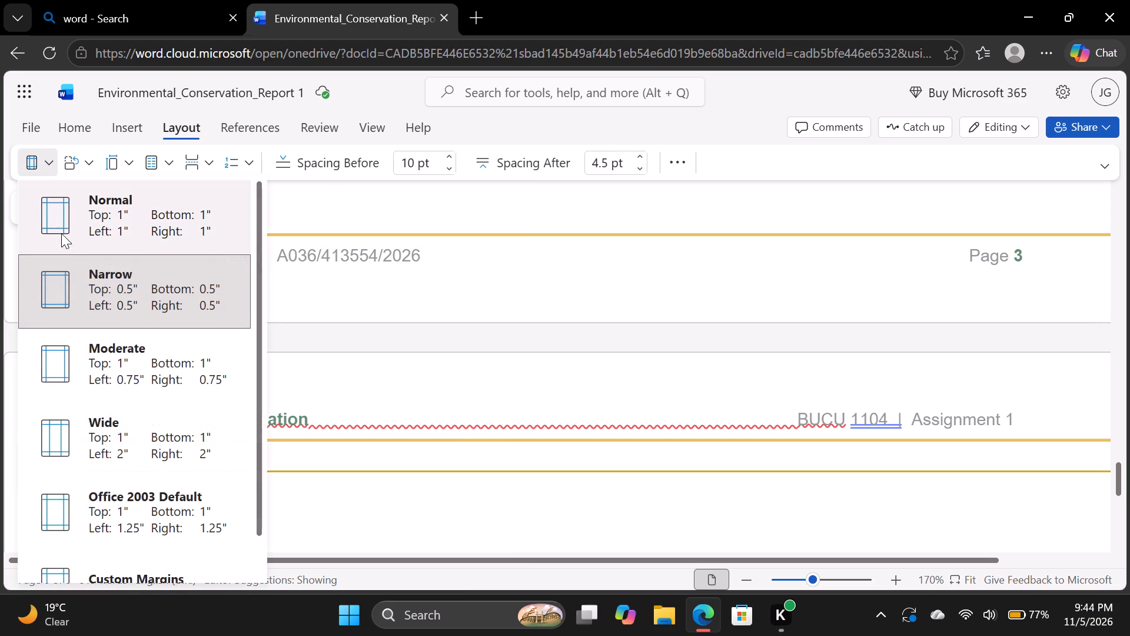
{"action": "left_click", "coordinate": [103, 286]}
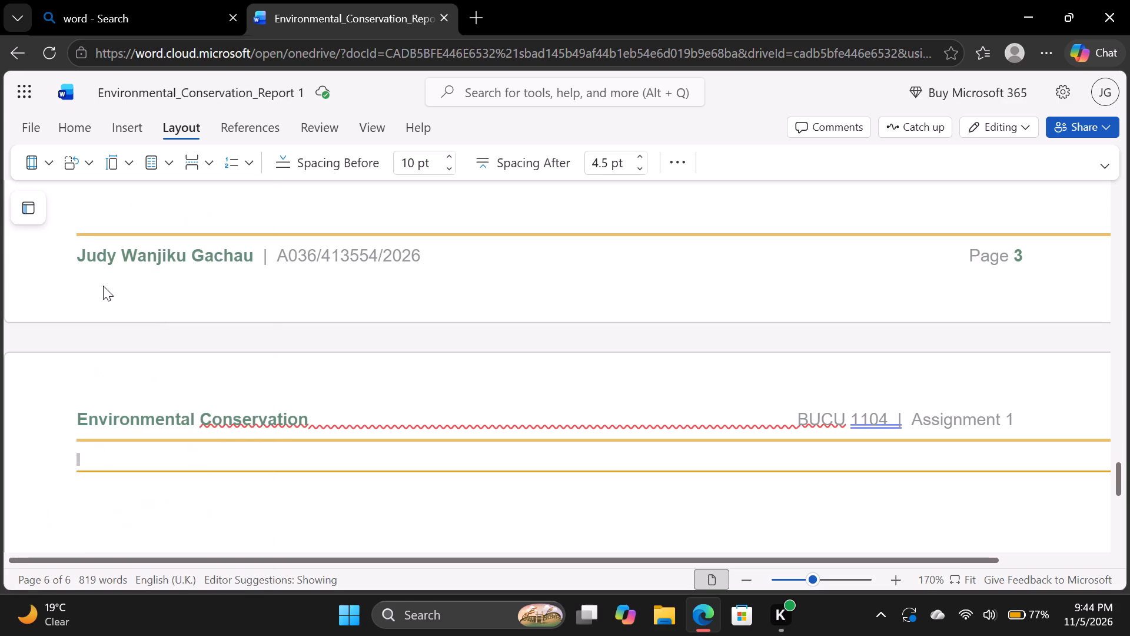
Bring up the insertion commands for the report.
{"action": "left_click", "coordinate": [124, 129]}
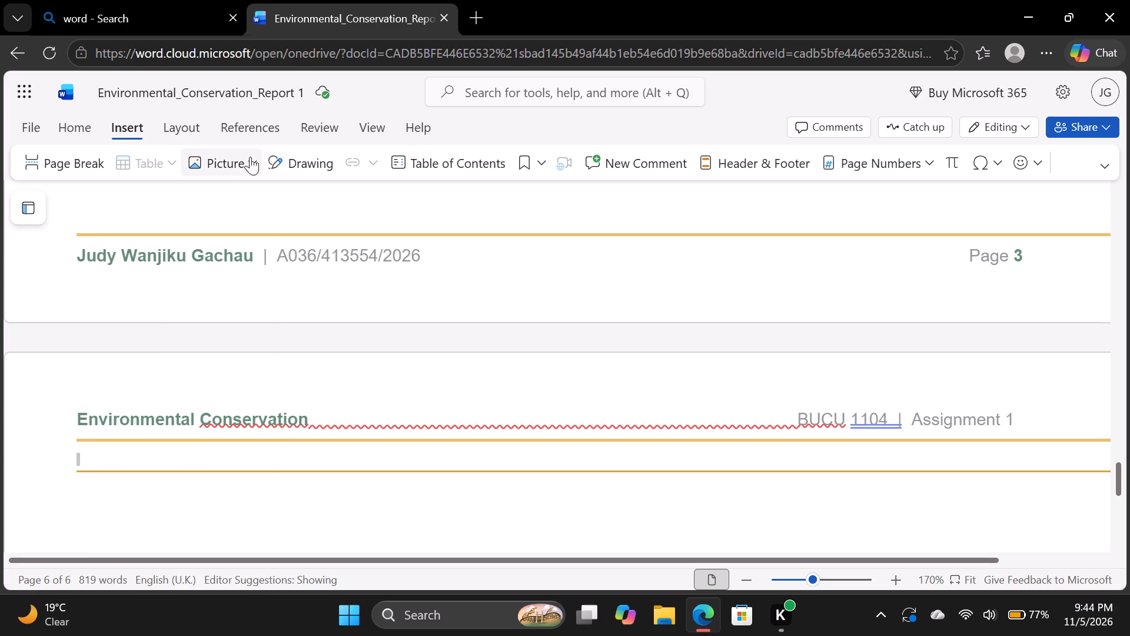
Insert a table of contents at the empty line below the header on the report's last page.
{"action": "left_click", "coordinate": [421, 166]}
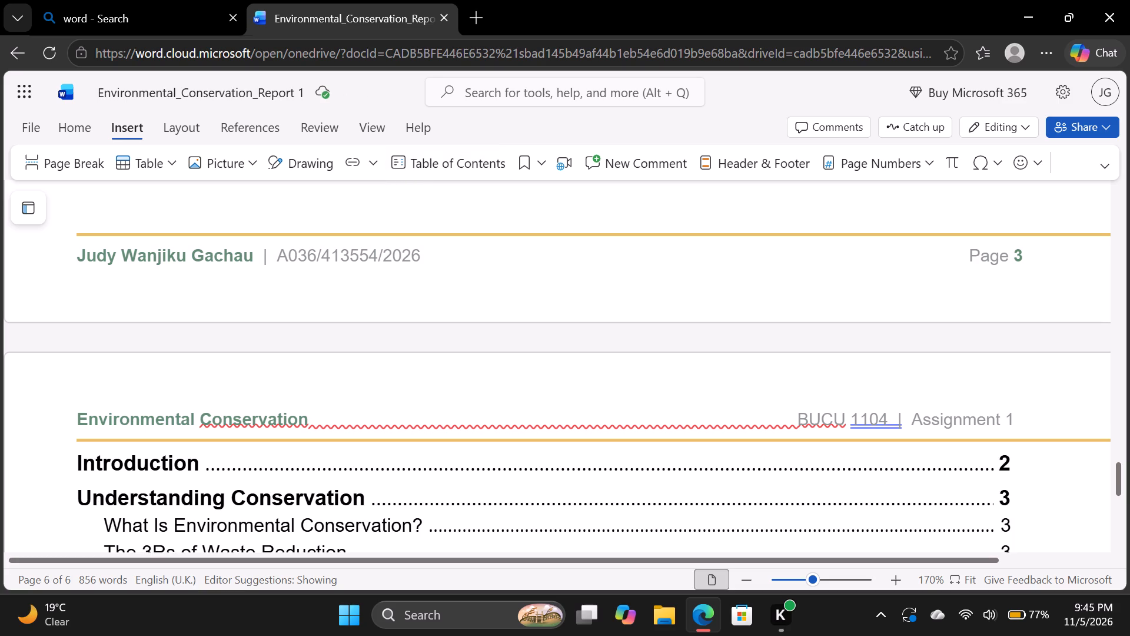
Insert a page break at the table of contents on the report's last page.
{"action": "key", "text": "Down"}
{"action": "key", "text": "Down"}
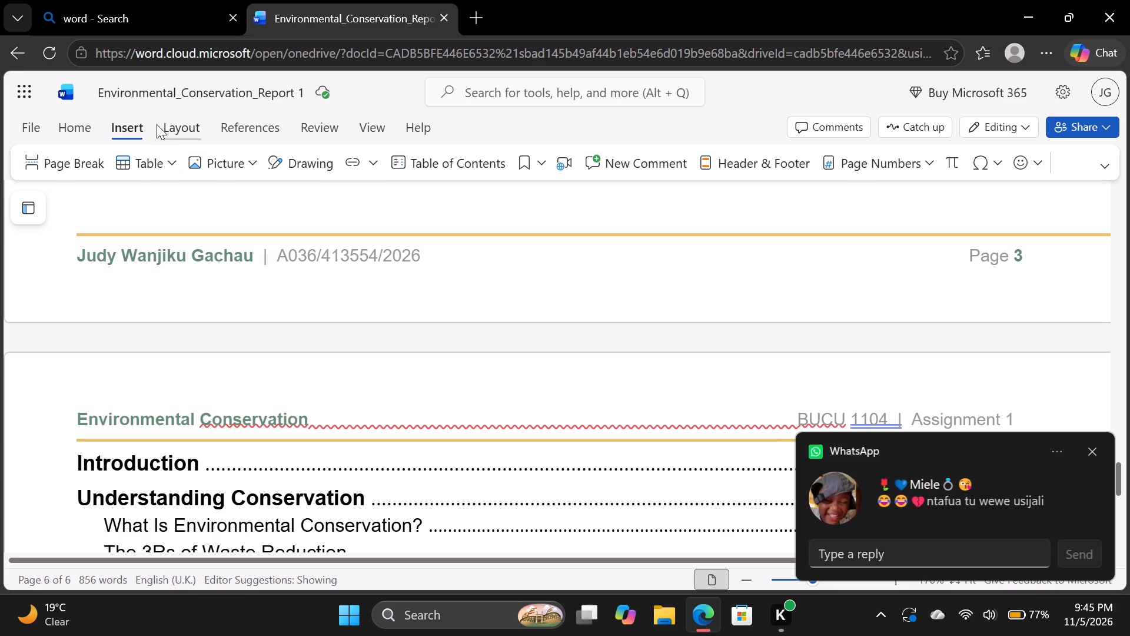
{"action": "left_click", "coordinate": [91, 158]}
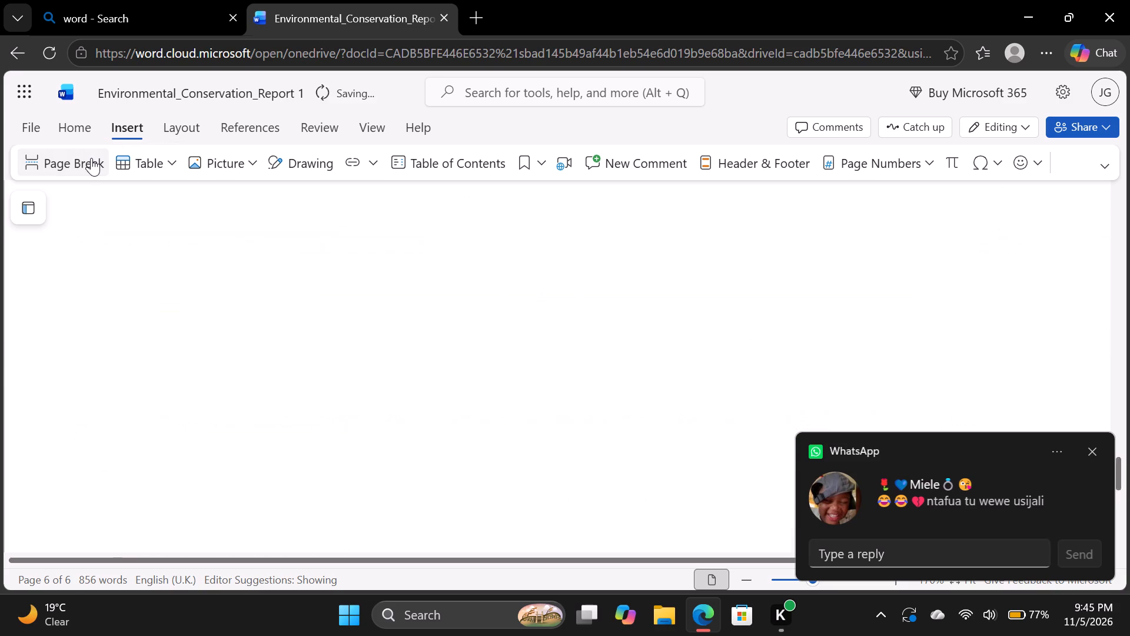
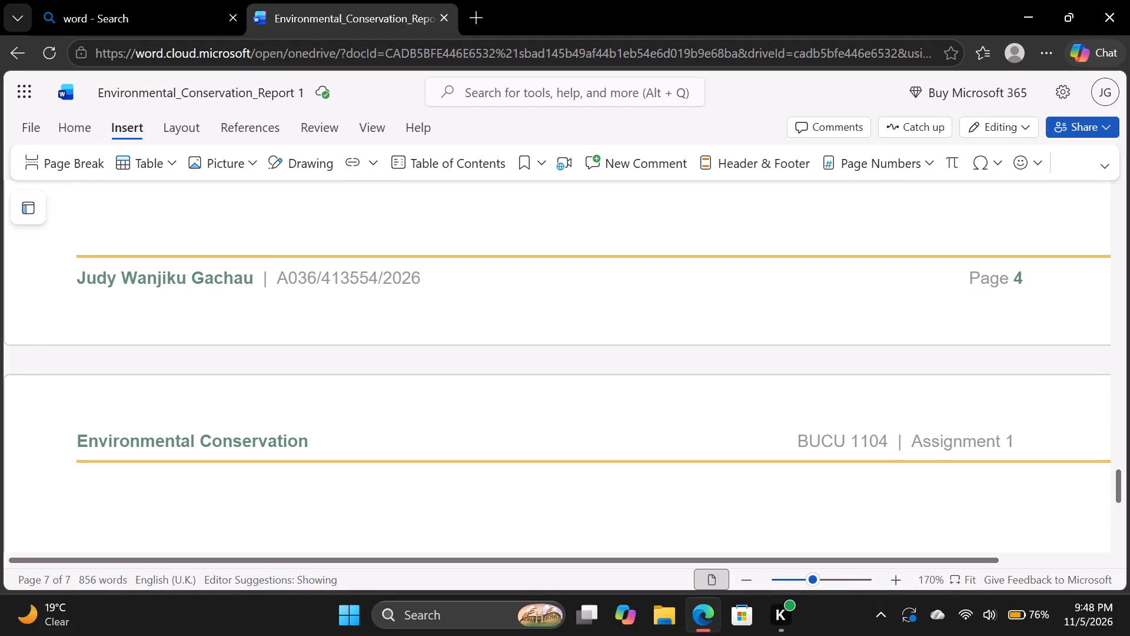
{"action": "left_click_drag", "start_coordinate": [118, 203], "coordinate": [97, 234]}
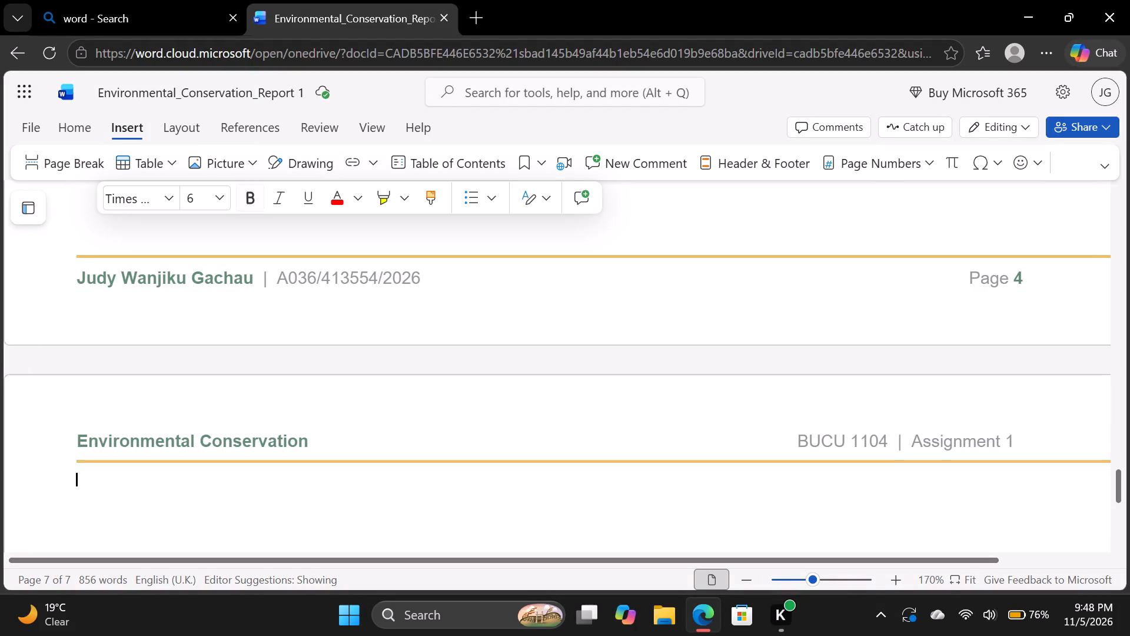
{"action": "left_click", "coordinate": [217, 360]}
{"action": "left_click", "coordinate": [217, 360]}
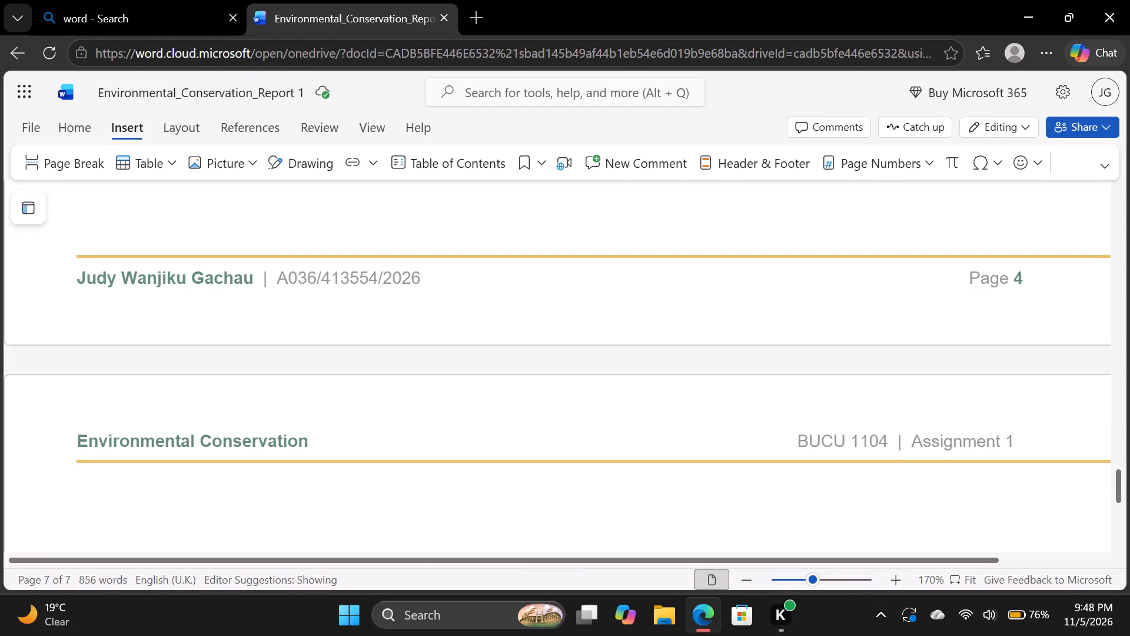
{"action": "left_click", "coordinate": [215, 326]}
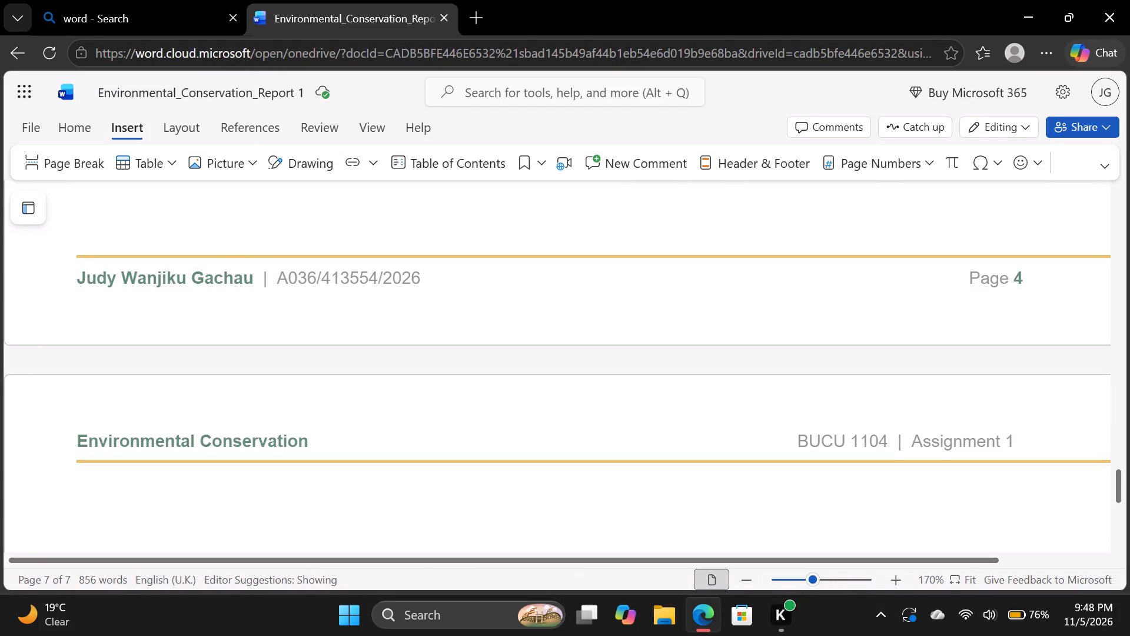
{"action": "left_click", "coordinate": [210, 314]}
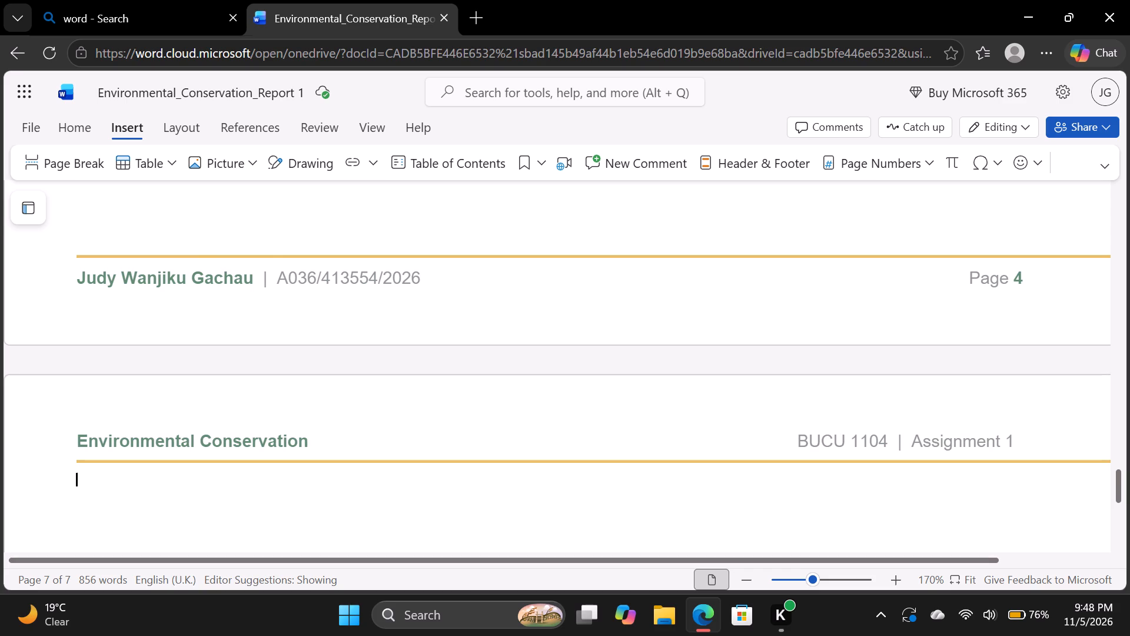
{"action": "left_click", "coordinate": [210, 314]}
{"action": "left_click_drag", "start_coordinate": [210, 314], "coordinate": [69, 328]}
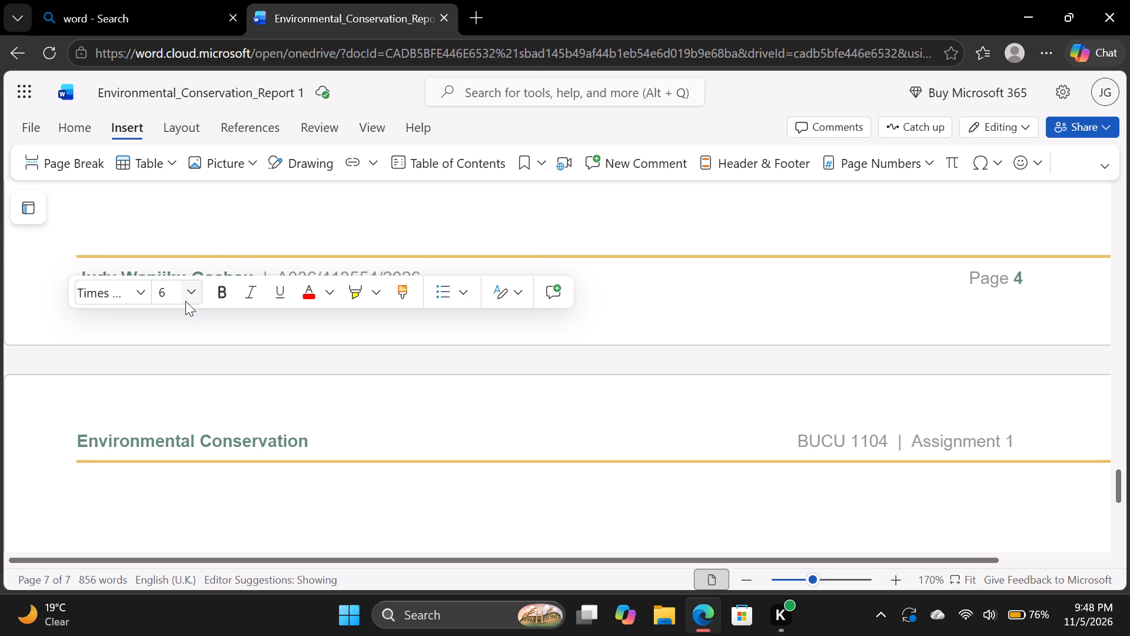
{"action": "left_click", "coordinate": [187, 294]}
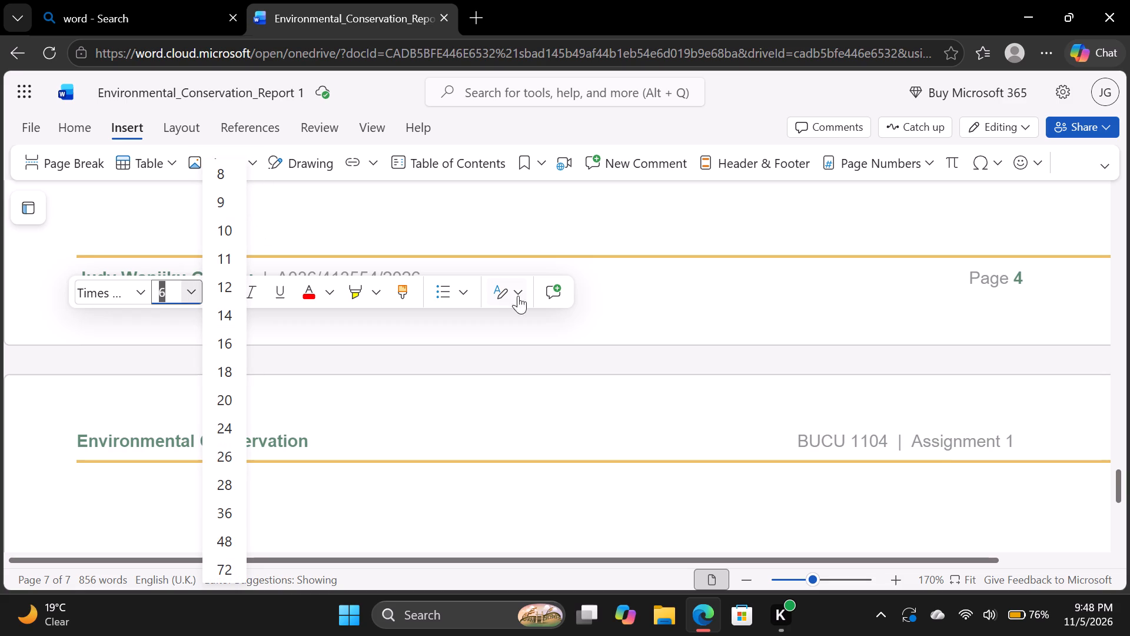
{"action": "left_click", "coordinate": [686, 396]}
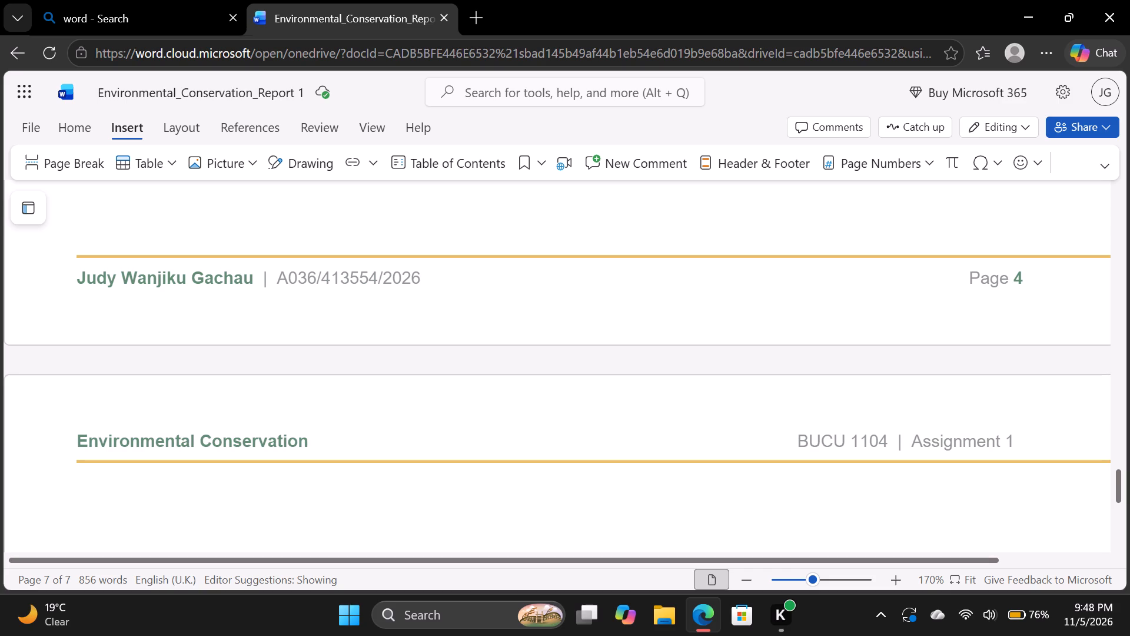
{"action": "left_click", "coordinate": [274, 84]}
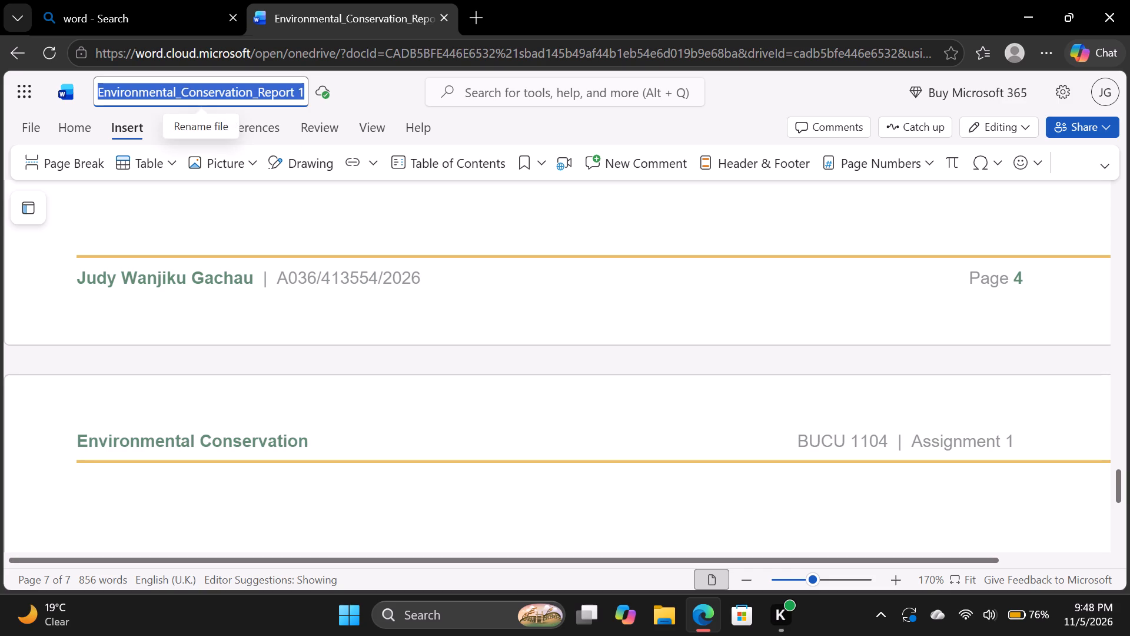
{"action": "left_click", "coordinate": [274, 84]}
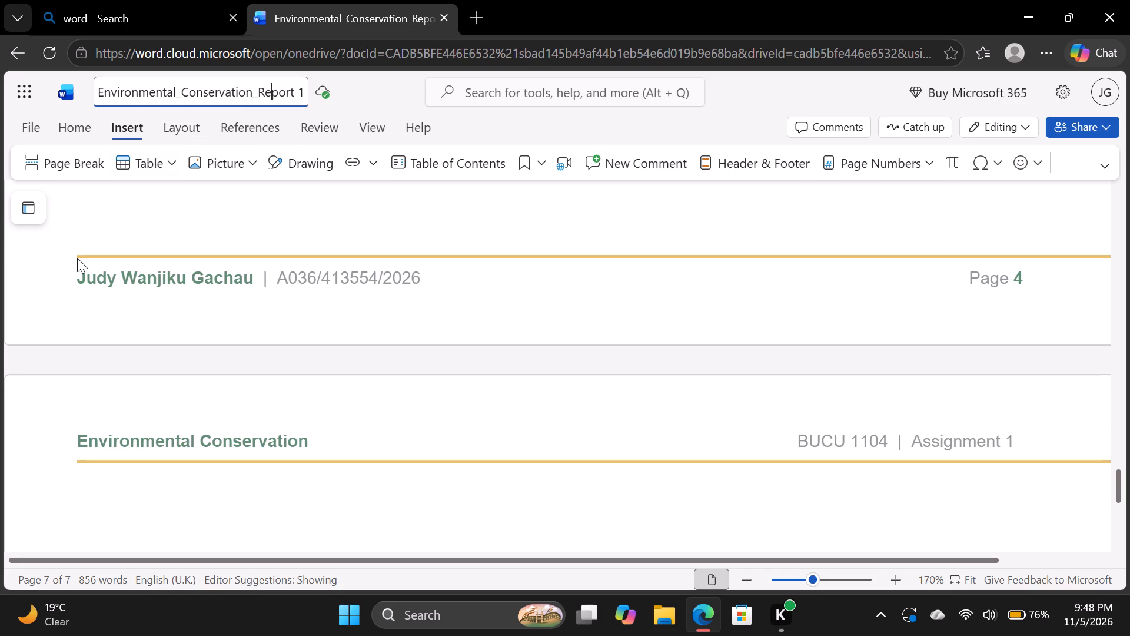
Show the Navigation pane with the report's headings and return to the last page.
{"action": "left_click", "coordinate": [26, 206]}
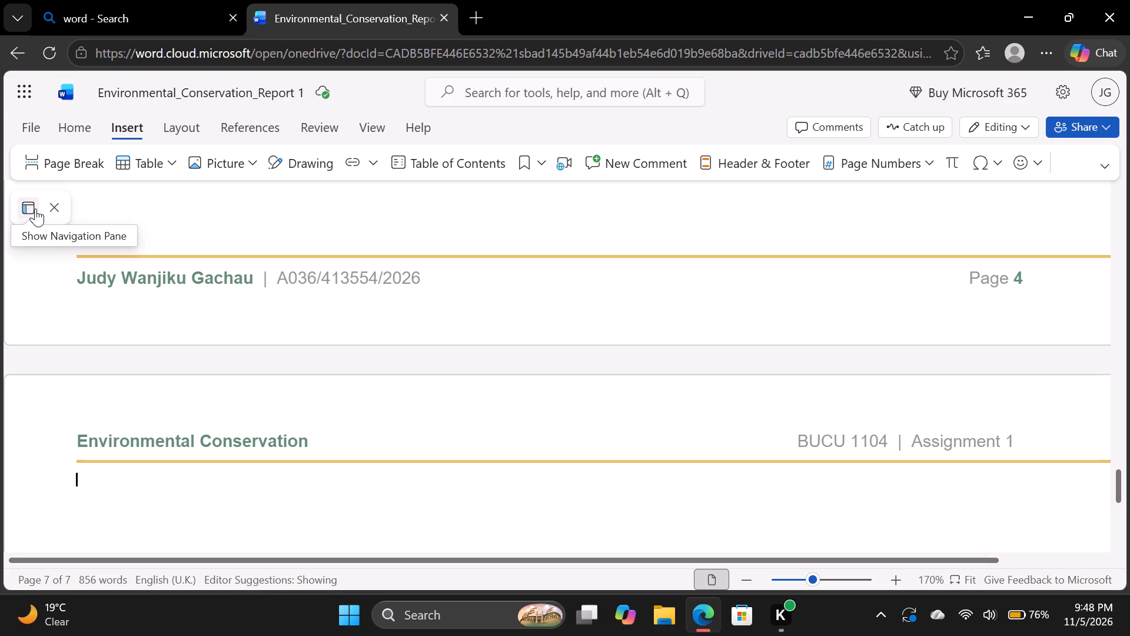
{"action": "left_click", "coordinate": [35, 208]}
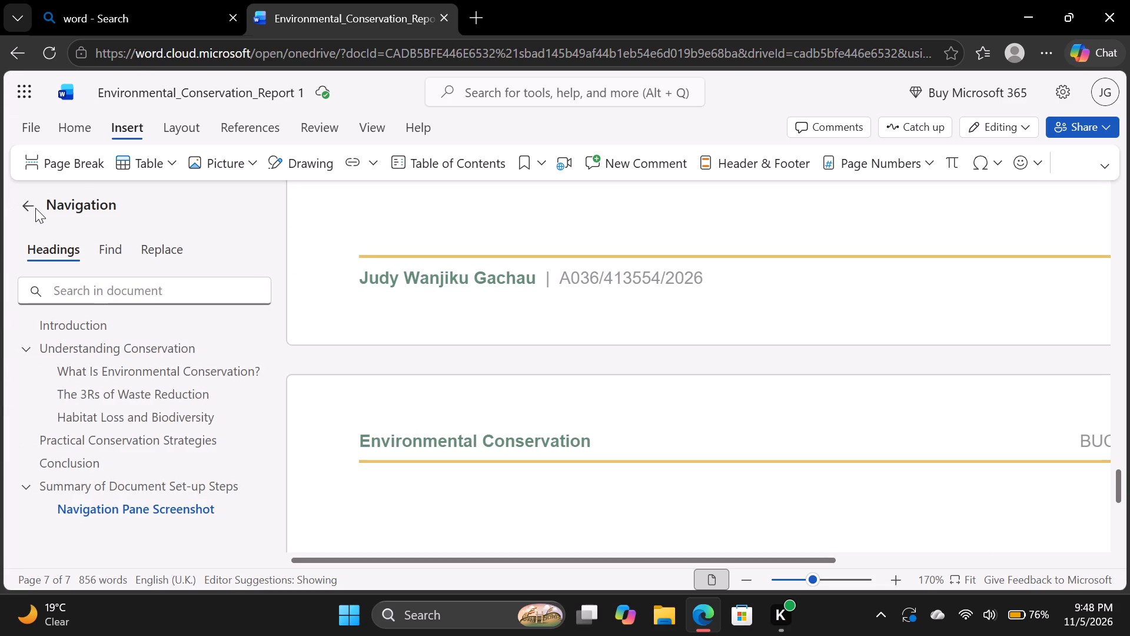
{"action": "left_click", "coordinate": [421, 317]}
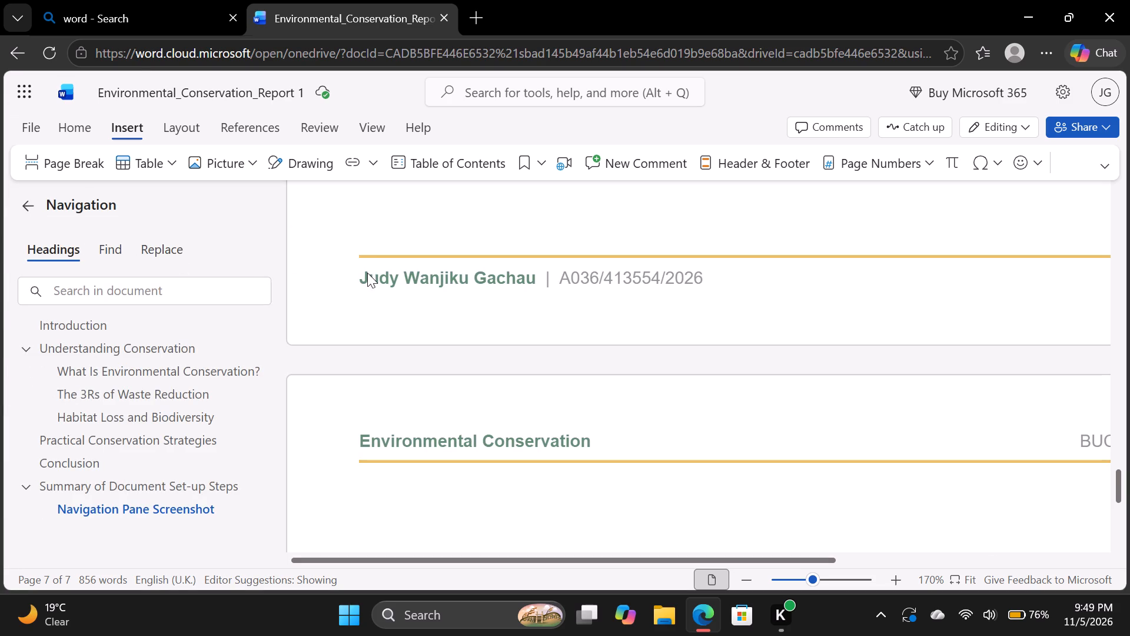
Insert a page break in the blank space just above the gold-lined footer of the page numbered 5.
{"action": "left_click", "coordinate": [359, 209]}
{"action": "left_click", "coordinate": [88, 154]}
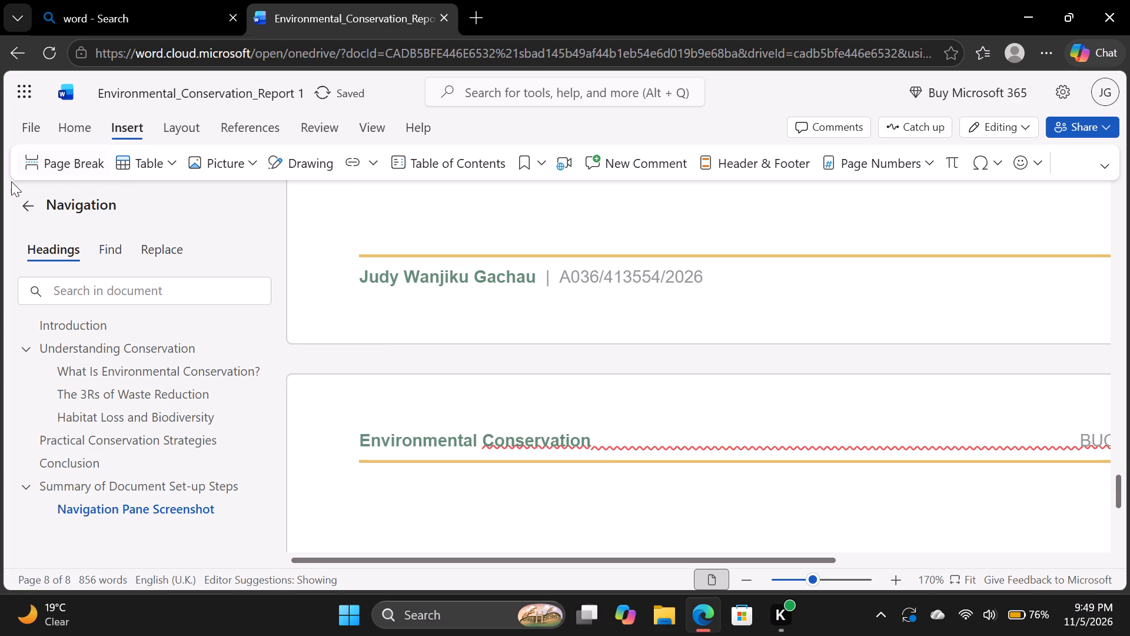
Hide the Navigation pane.
{"action": "left_click", "coordinate": [25, 196]}
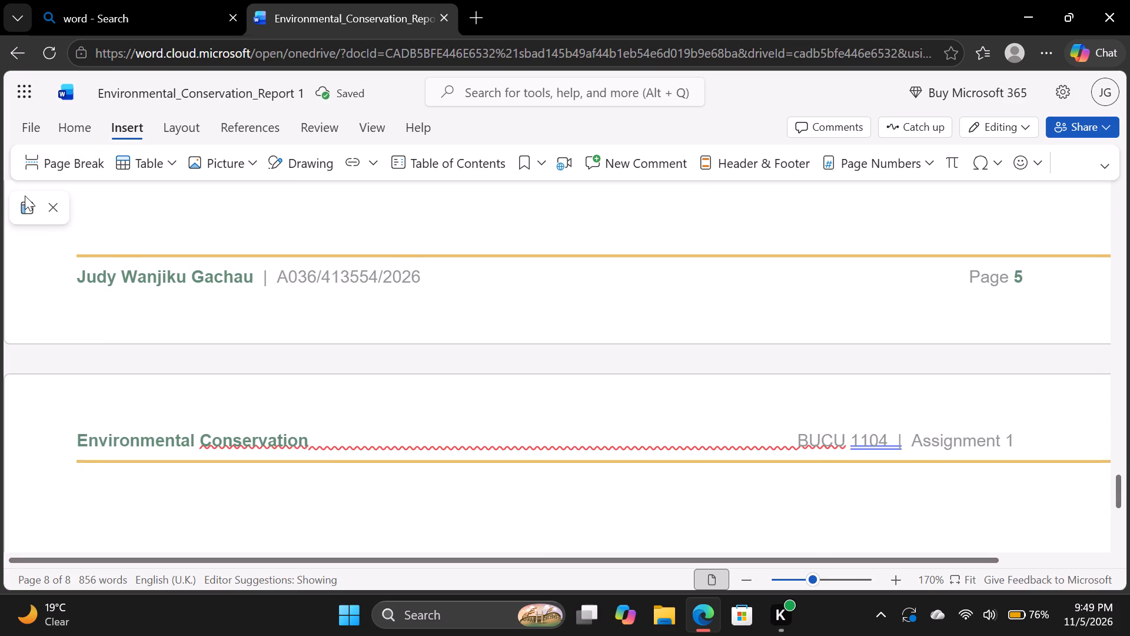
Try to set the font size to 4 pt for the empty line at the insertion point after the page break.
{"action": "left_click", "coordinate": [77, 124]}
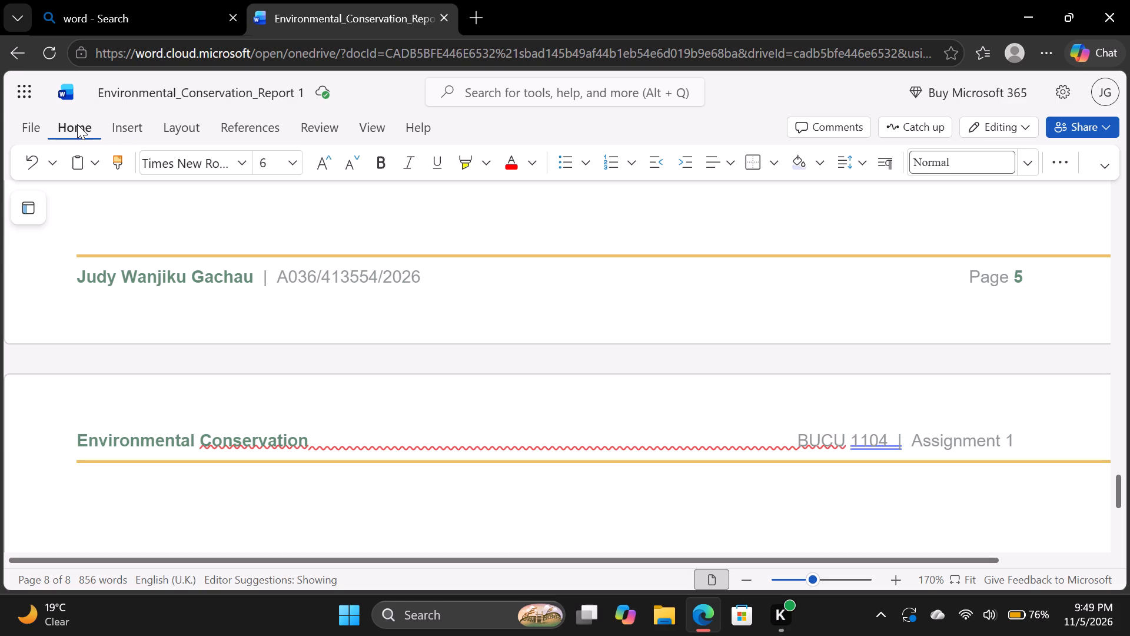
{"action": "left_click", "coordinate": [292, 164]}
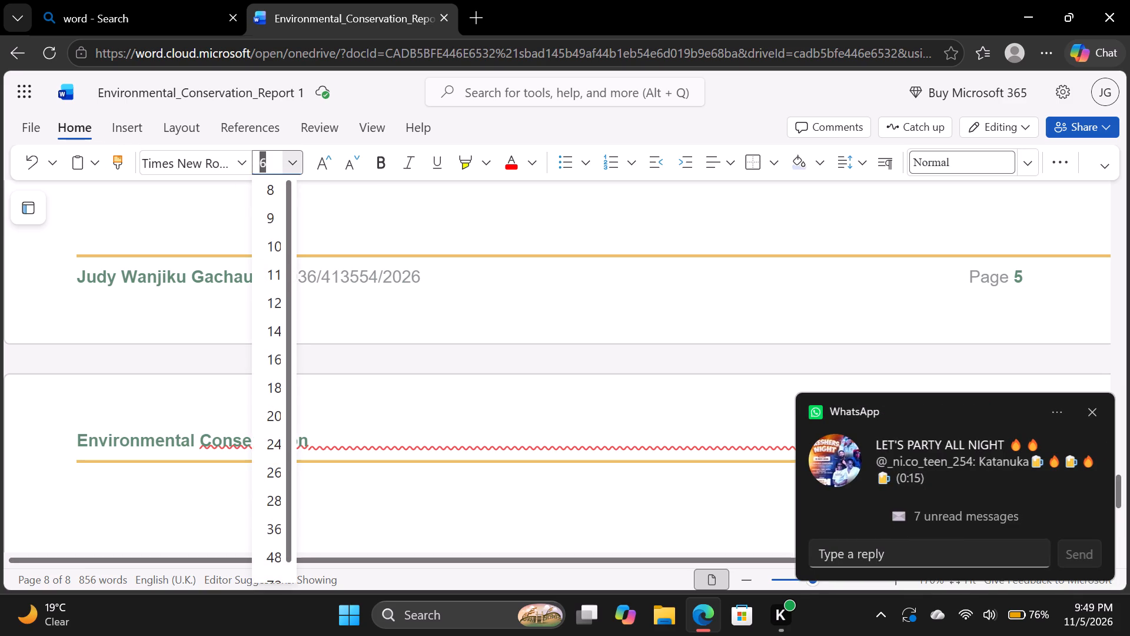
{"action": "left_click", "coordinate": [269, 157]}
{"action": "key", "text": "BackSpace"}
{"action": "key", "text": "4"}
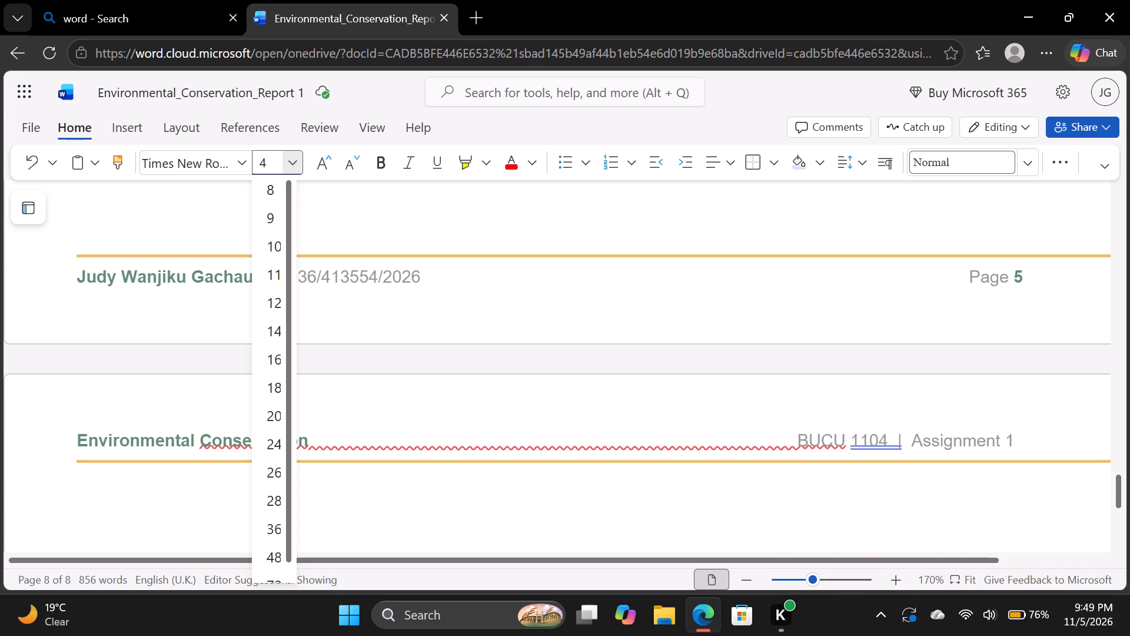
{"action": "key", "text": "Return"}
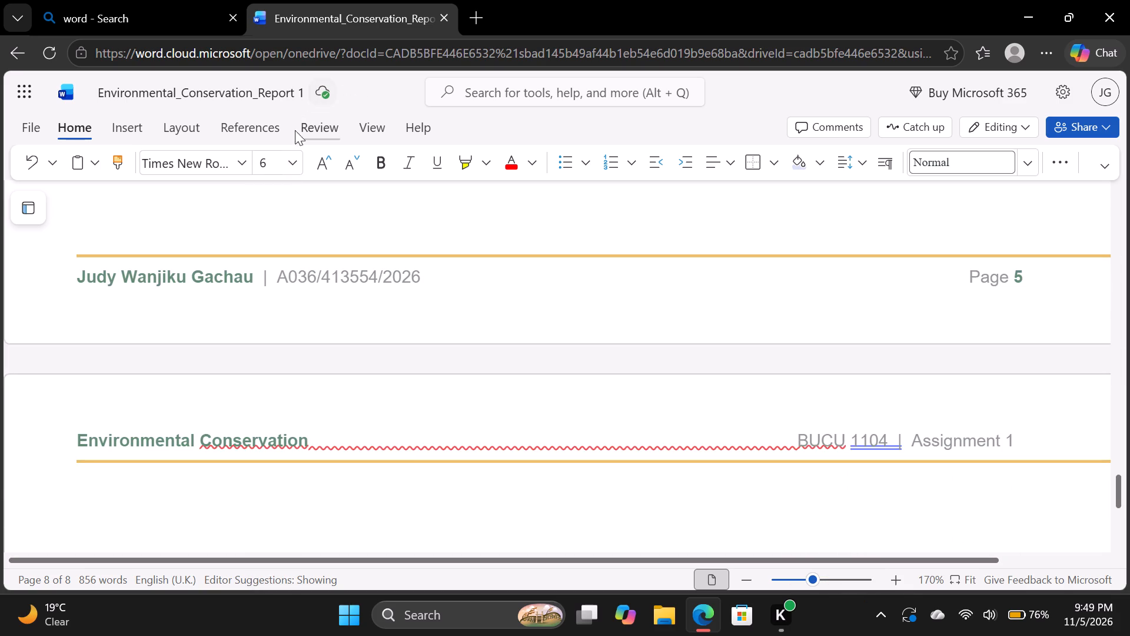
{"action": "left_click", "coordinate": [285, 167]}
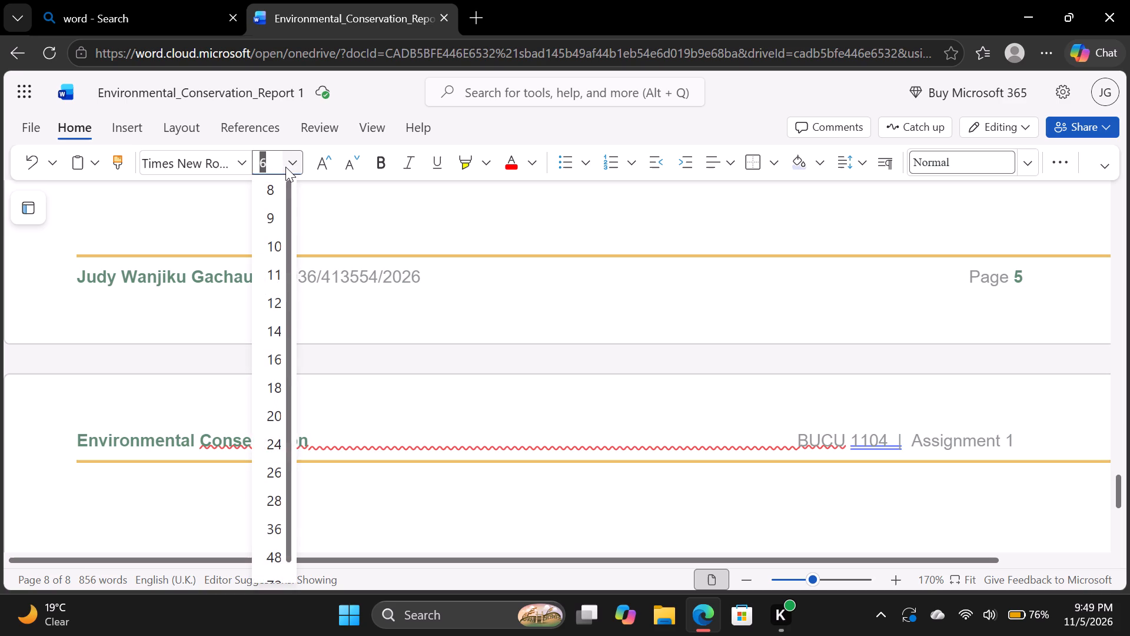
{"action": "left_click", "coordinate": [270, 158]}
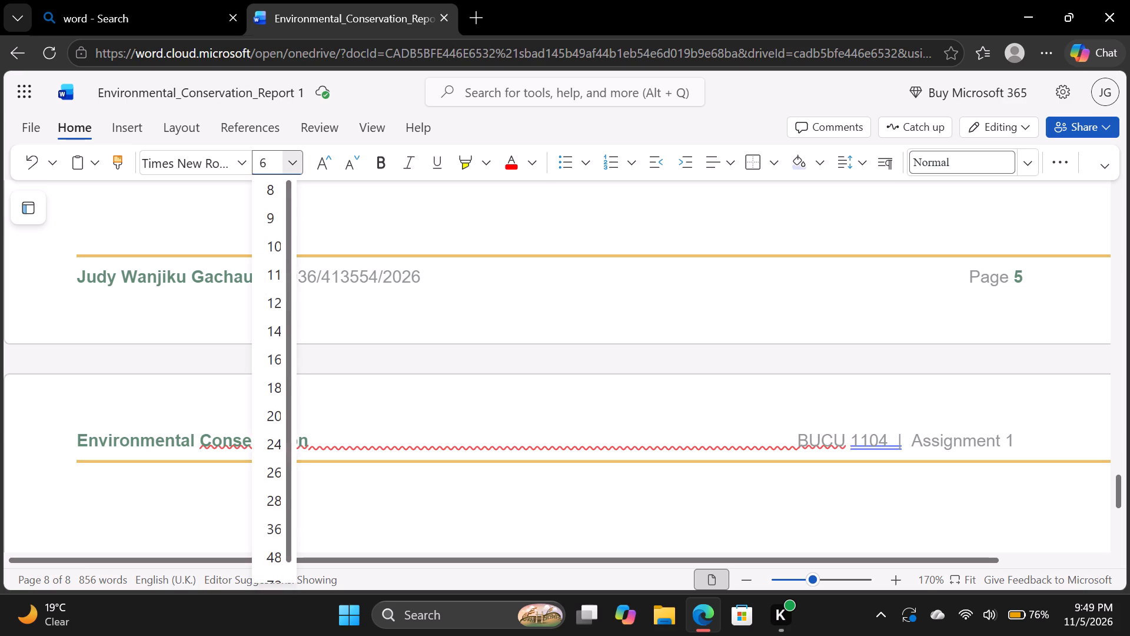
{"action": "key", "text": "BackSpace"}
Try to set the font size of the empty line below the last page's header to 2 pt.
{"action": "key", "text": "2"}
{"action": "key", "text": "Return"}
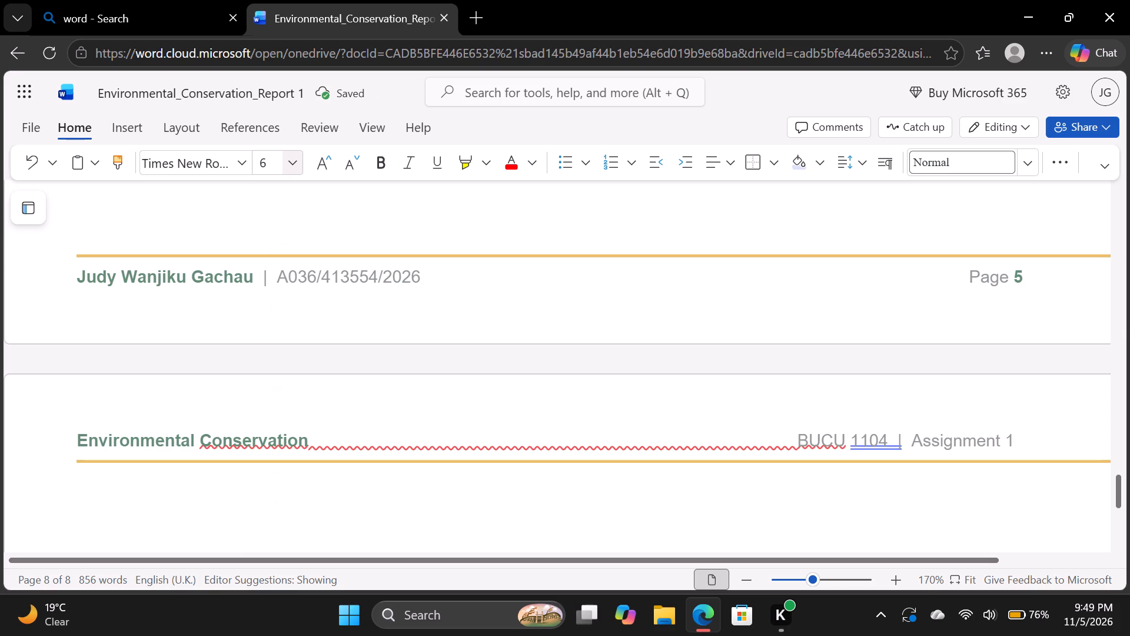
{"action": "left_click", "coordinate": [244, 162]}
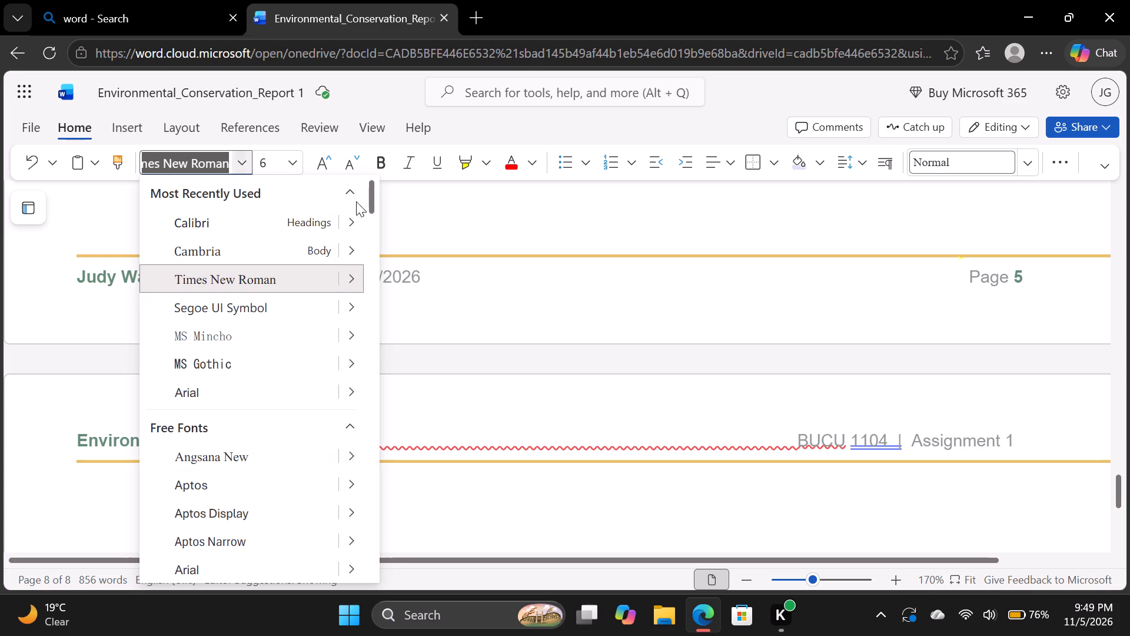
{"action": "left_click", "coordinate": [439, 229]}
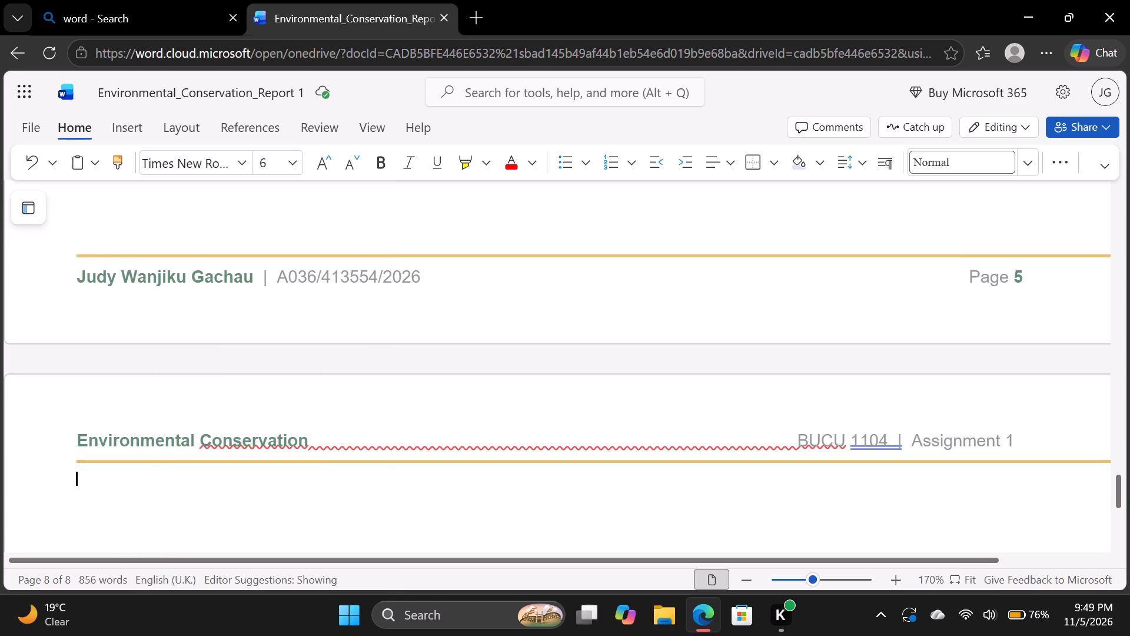
Set the font size of the empty line below the last page's header to 8 pt.
{"action": "left_click", "coordinate": [294, 161]}
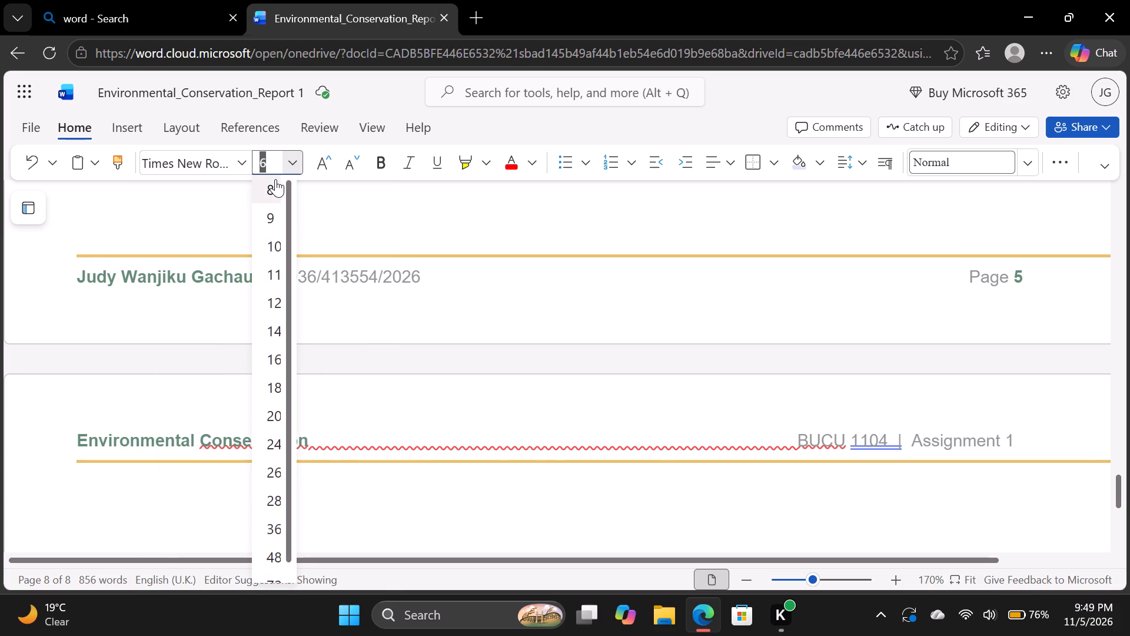
{"action": "left_click", "coordinate": [275, 179]}
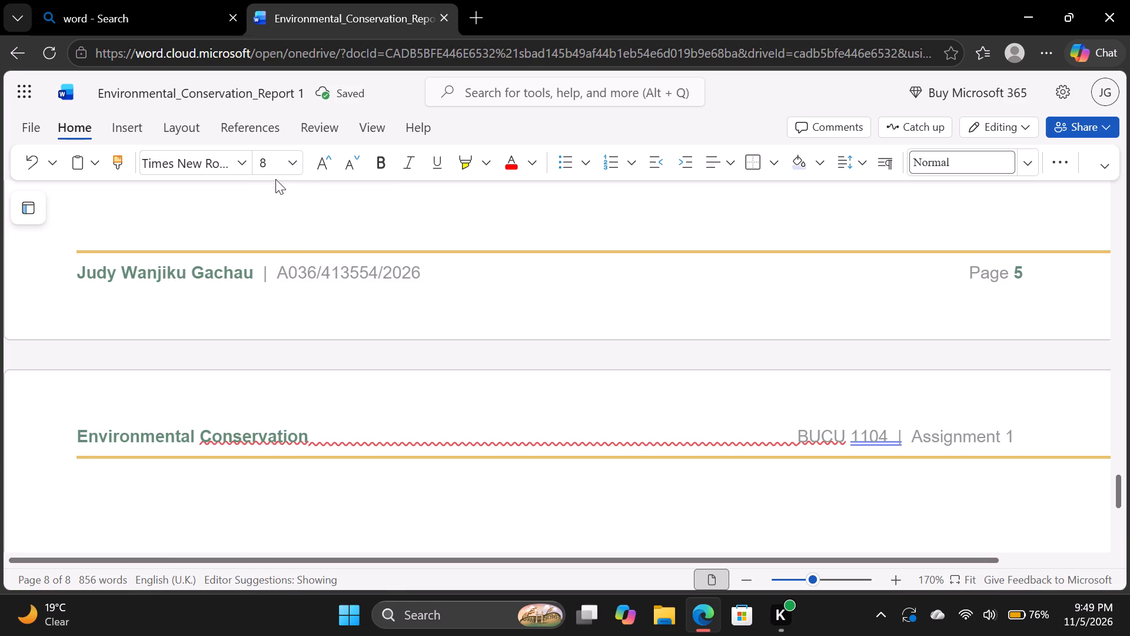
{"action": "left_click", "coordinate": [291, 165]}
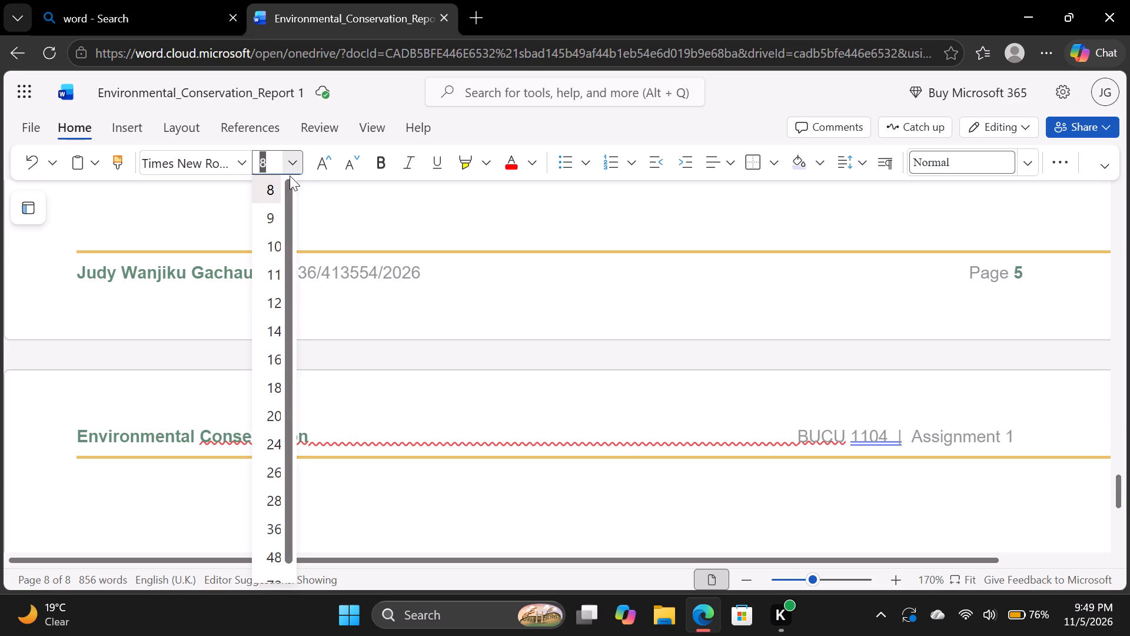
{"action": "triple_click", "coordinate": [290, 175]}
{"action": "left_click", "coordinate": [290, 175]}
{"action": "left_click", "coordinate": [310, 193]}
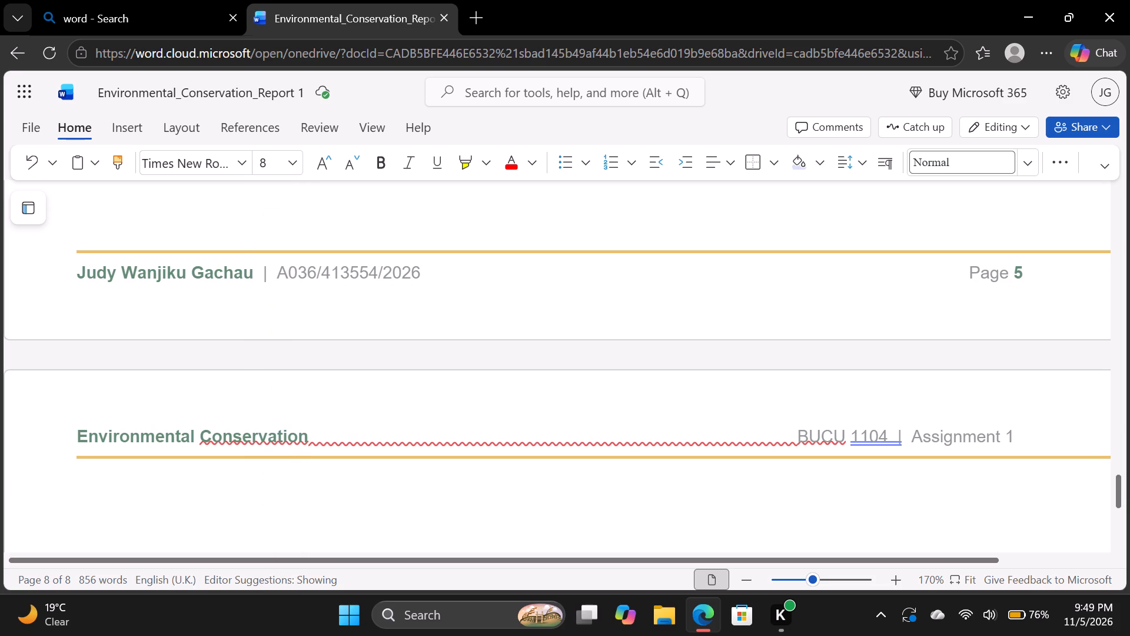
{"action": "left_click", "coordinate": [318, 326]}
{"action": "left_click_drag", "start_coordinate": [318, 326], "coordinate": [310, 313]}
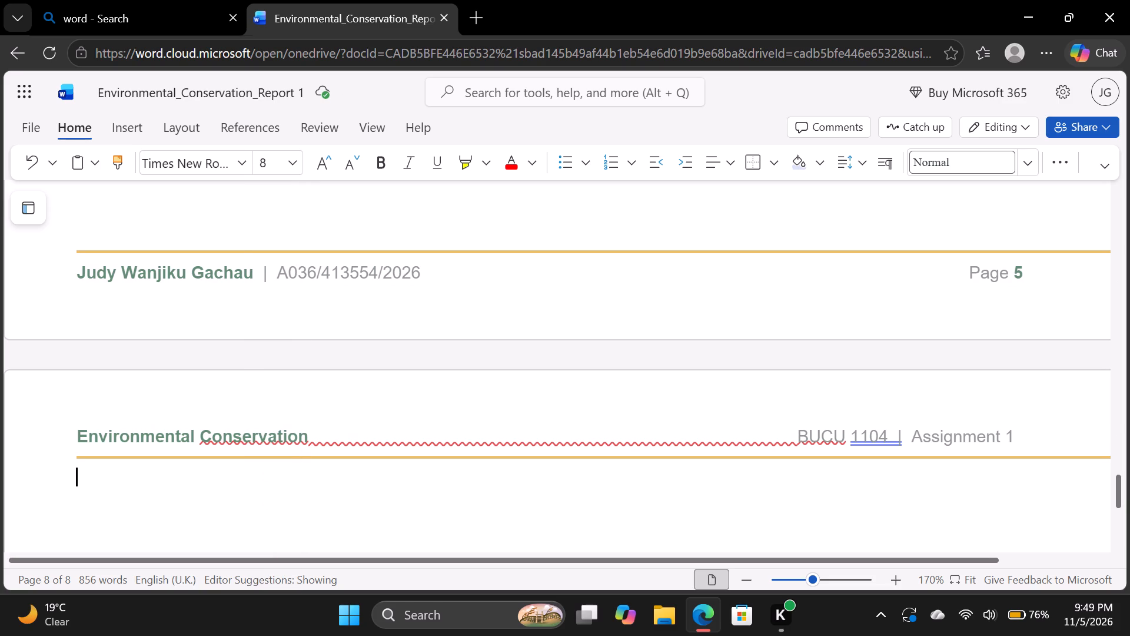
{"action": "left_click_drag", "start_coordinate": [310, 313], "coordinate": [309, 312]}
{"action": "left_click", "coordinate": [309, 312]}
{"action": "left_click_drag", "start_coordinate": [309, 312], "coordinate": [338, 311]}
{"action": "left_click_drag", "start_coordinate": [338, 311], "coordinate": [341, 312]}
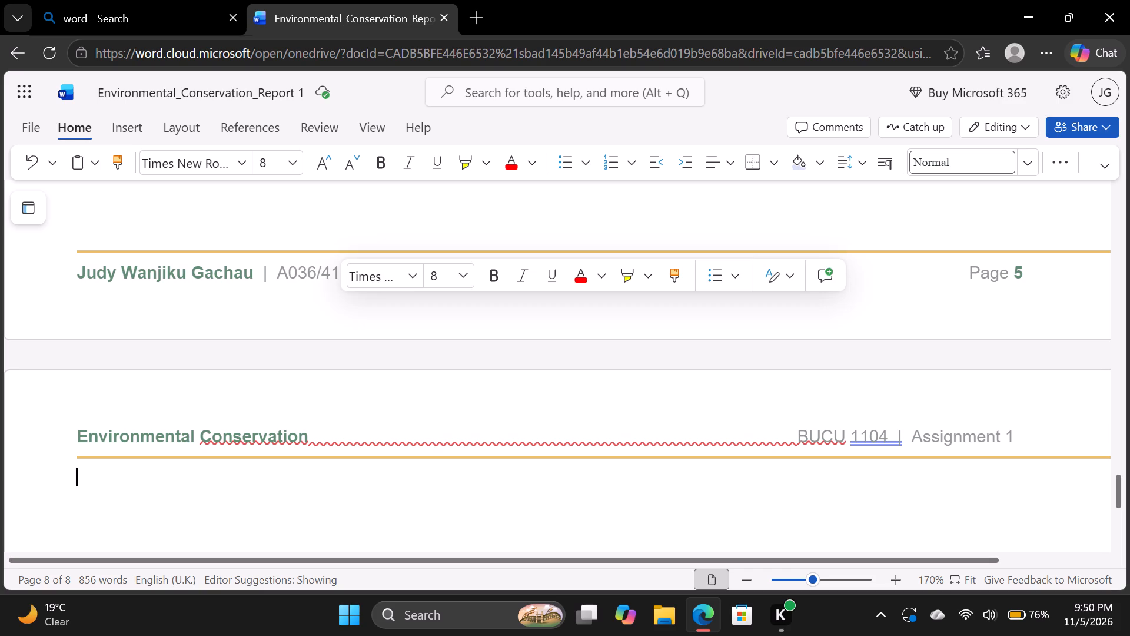
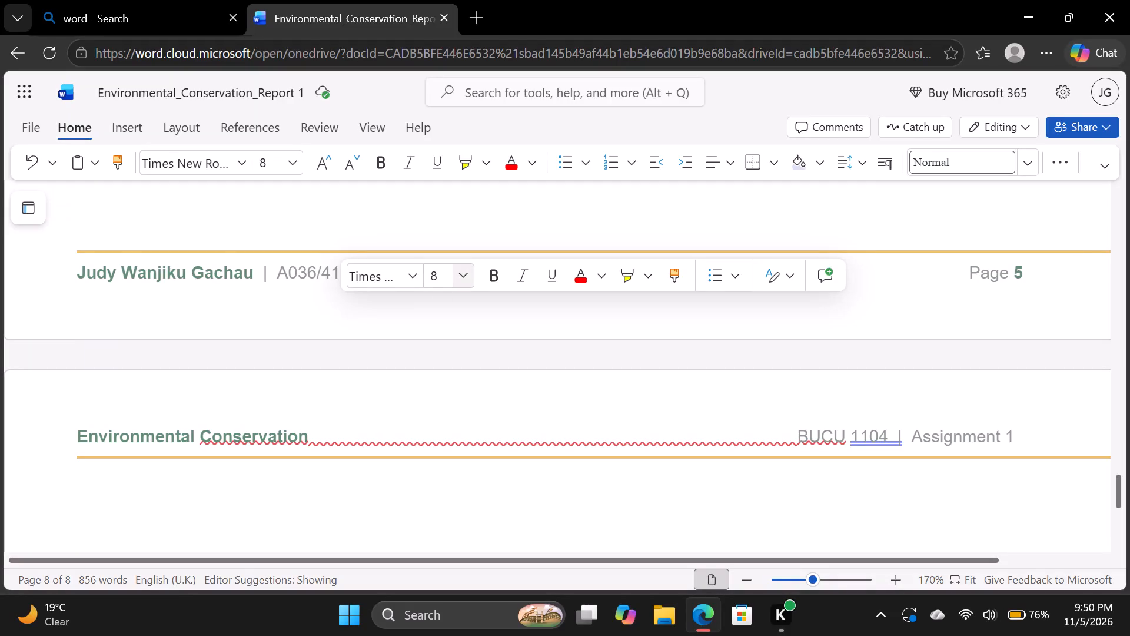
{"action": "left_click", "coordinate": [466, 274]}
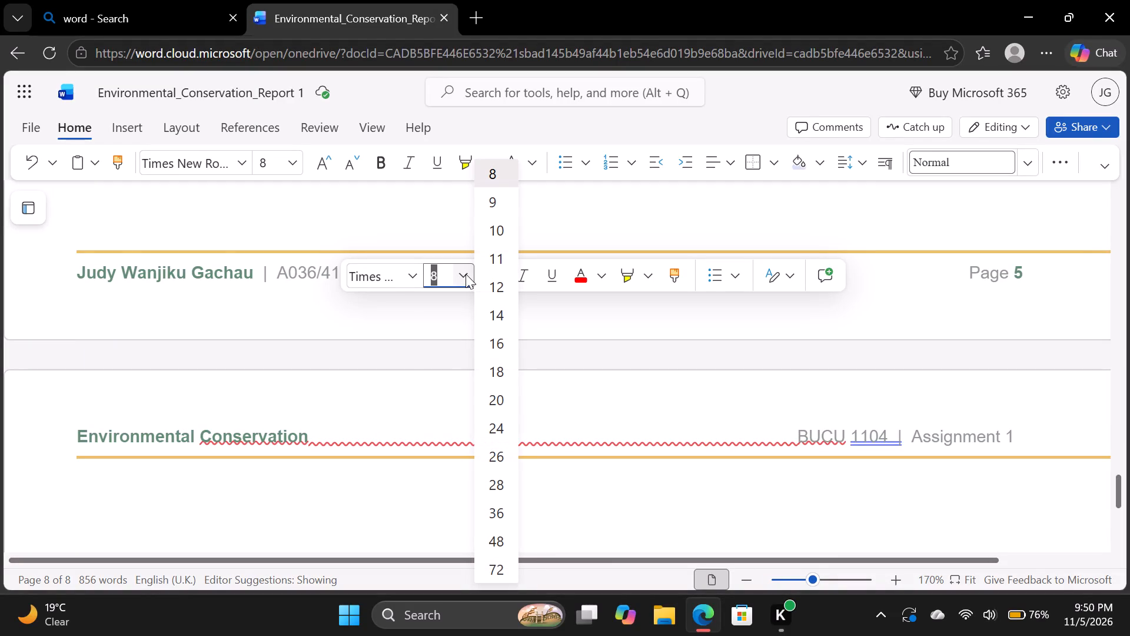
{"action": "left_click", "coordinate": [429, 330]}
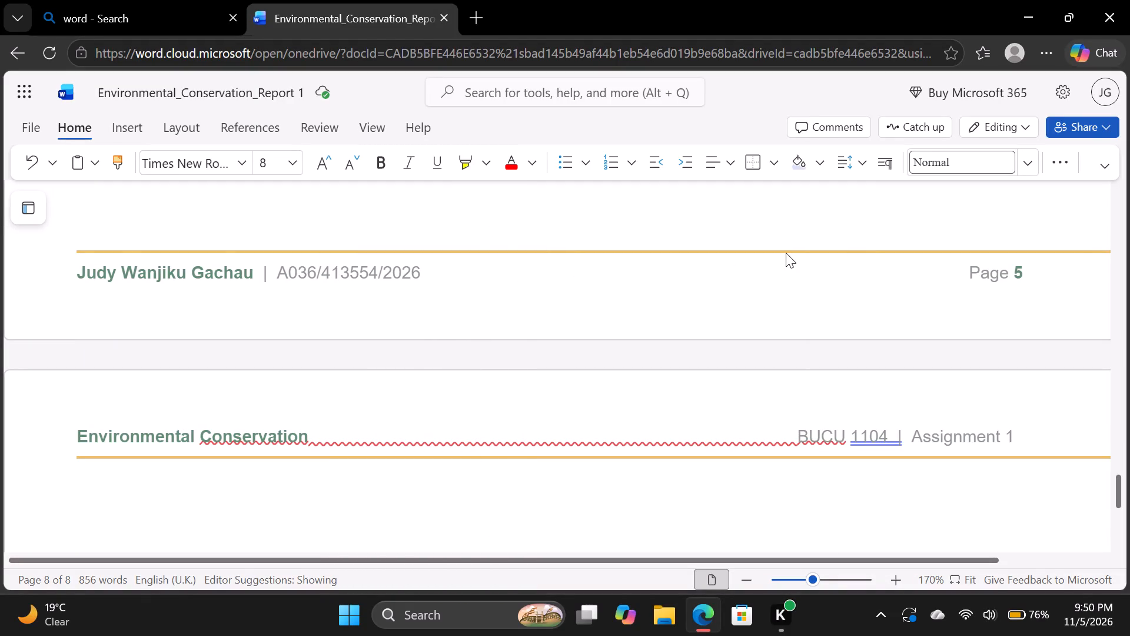
Return to the Word home page and reopen Environmental_Conservation_Report 1 from the recent documents.
{"action": "left_click", "coordinate": [31, 85]}
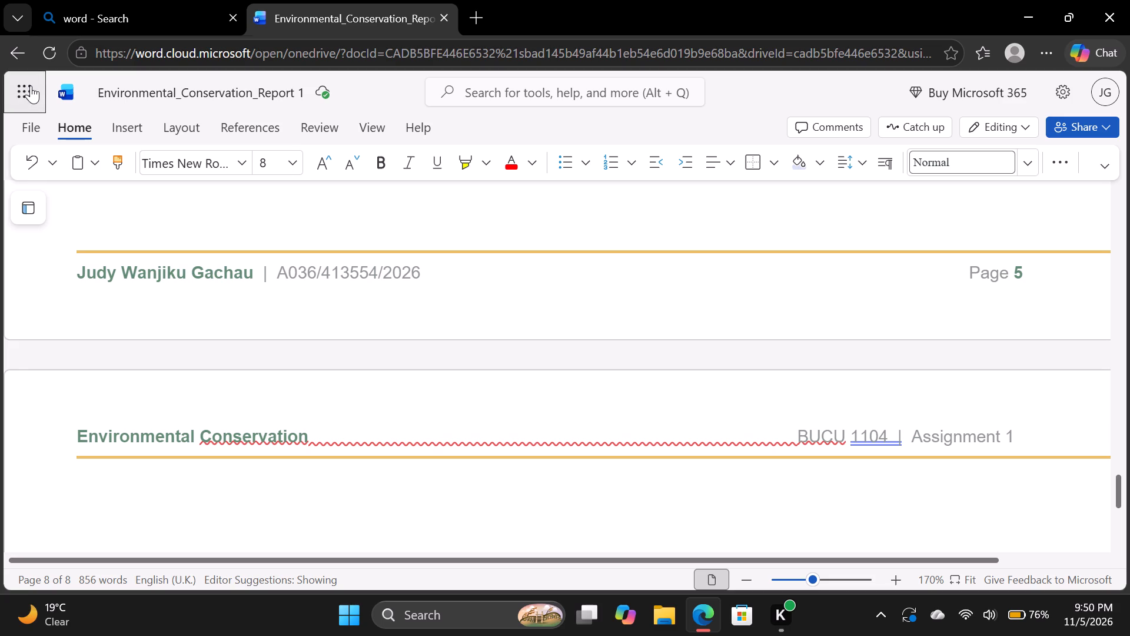
{"action": "left_click", "coordinate": [21, 87]}
{"action": "left_click", "coordinate": [61, 90]}
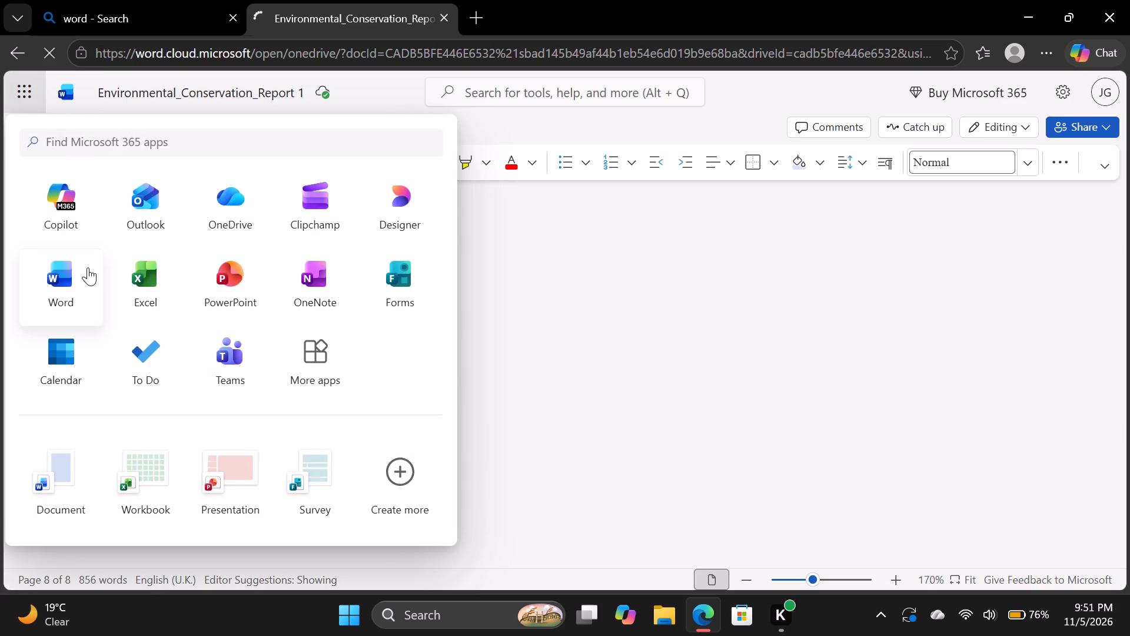
{"action": "left_click", "coordinate": [50, 283]}
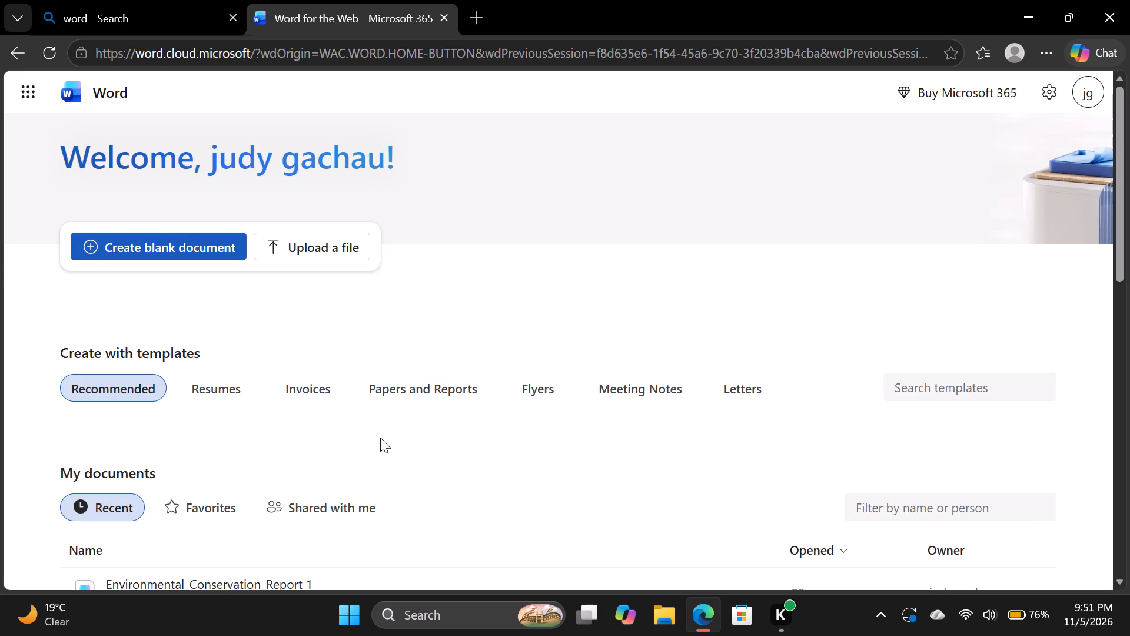
{"action": "left_click", "coordinate": [357, 575]}
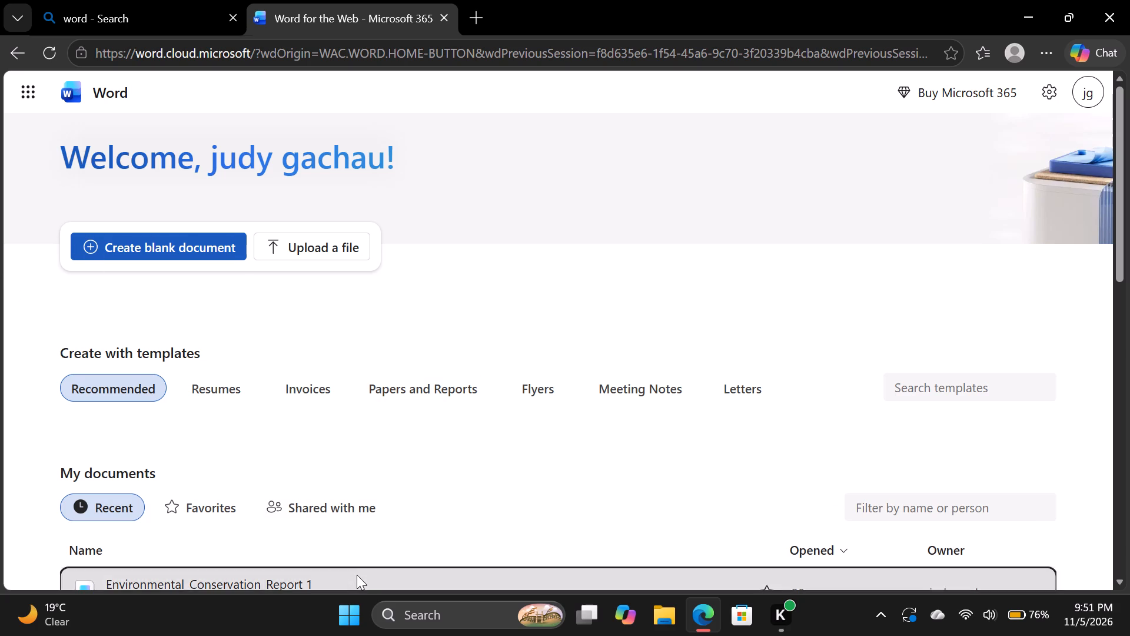
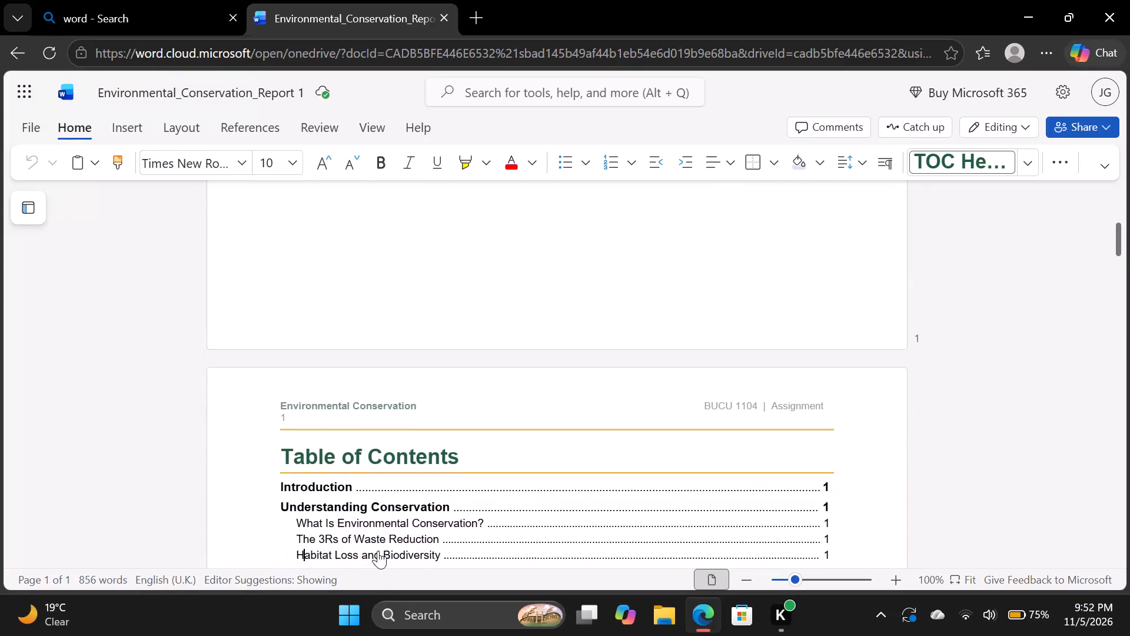
Review the reopened report from the Table of Contents through the List of Tables and List of Figures to the end of that page.
{"action": "key", "text": "Down"}
{"action": "key", "text": "Down"}
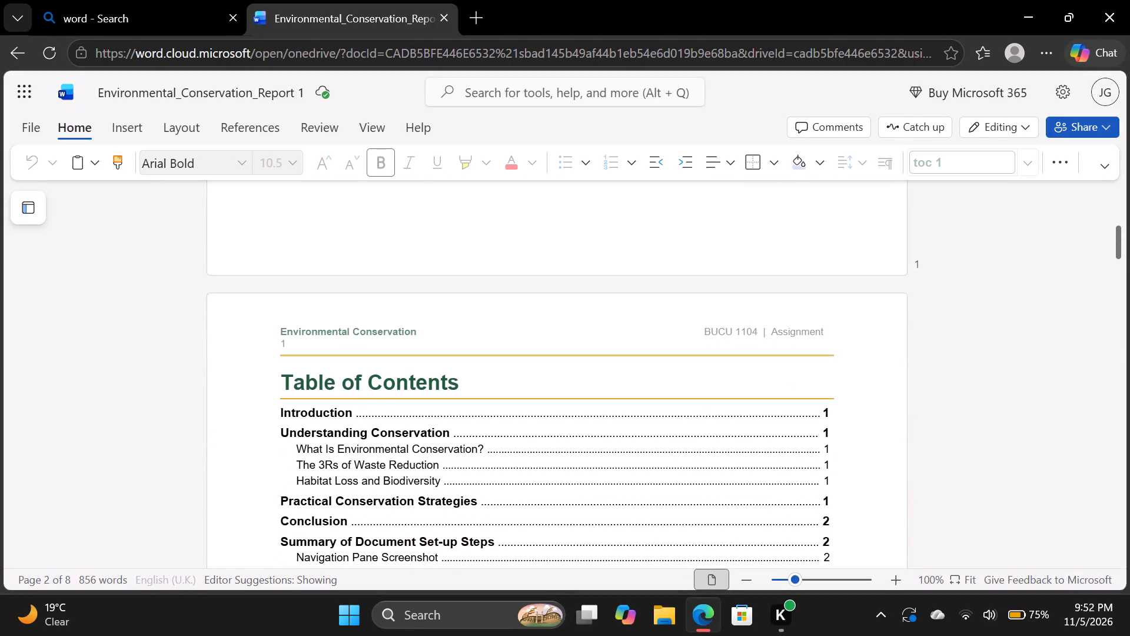
{"action": "key", "text": "Down"}
{"action": "key", "text": "Down"}
{"action": "left_click", "coordinate": [662, 352]}
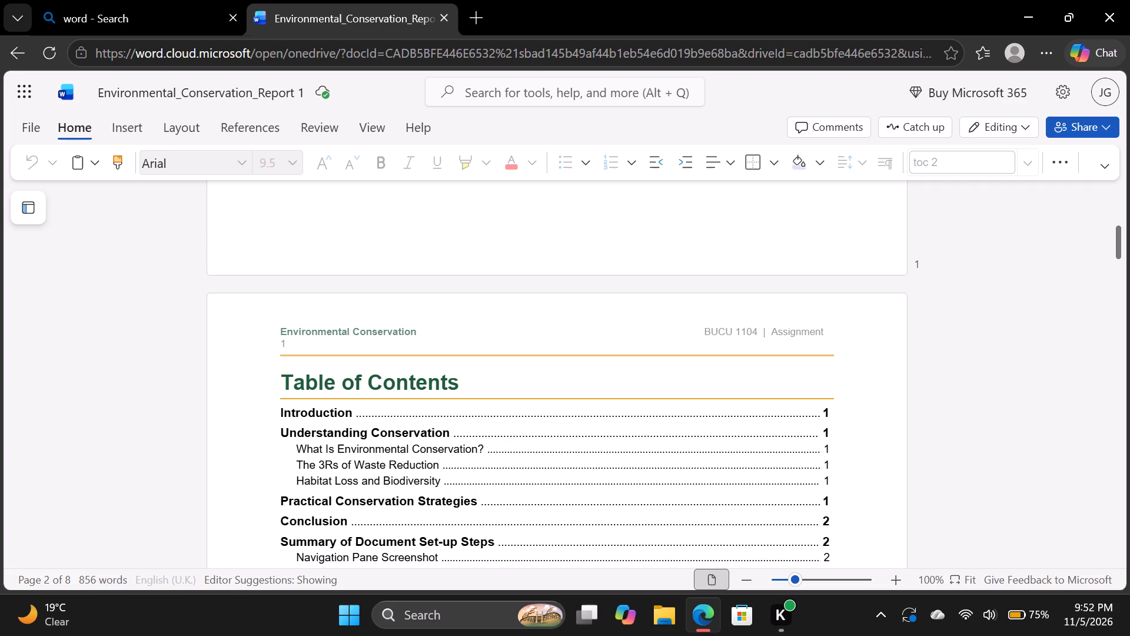
{"action": "left_click", "coordinate": [877, 415]}
{"action": "key", "text": "Down"}
{"action": "key", "text": "Down"}
{"action": "key", "text": "Down"}
{"action": "key", "text": "Down"}
{"action": "key", "text": "Down"}
{"action": "key", "text": "Down"}
{"action": "key", "text": "Down"}
{"action": "key", "text": "Down"}
{"action": "key", "text": "Down"}
{"action": "key", "text": "Down"}
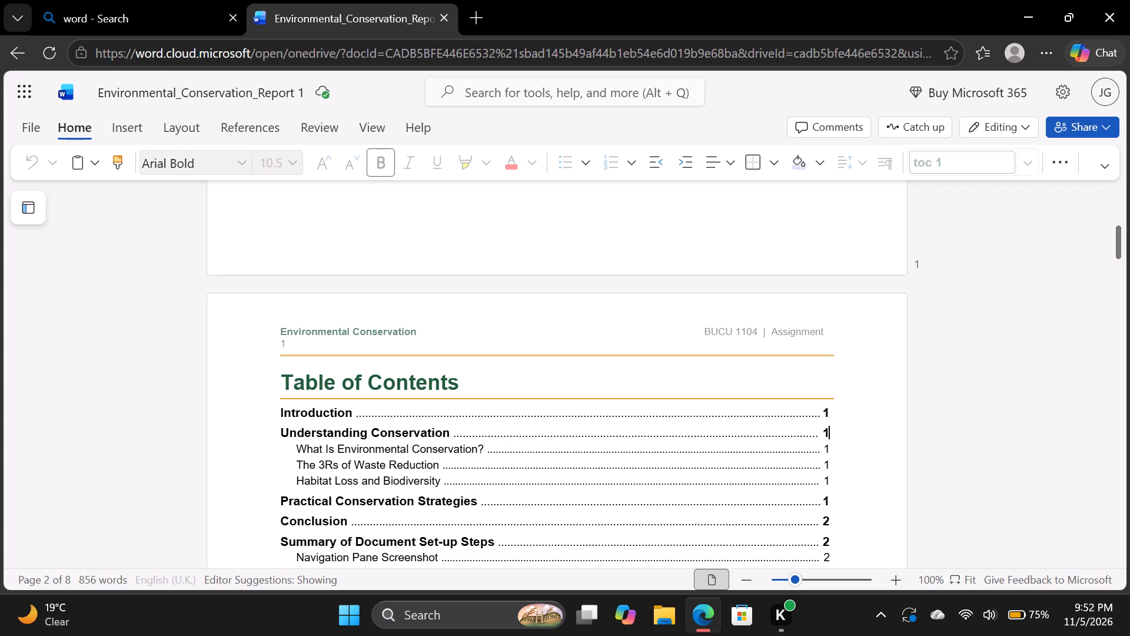
{"action": "key", "text": "Down"}
{"action": "key", "text": "Down"}
{"action": "key", "text": "Down"}
{"action": "key", "text": "Down"}
{"action": "key", "text": "Down"}
{"action": "key", "text": "Down"}
{"action": "key", "text": "Down"}
{"action": "key", "text": "Down"}
{"action": "key", "text": "Down"}
{"action": "key", "text": "Down"}
{"action": "key", "text": "Down"}
{"action": "key", "text": "Down"}
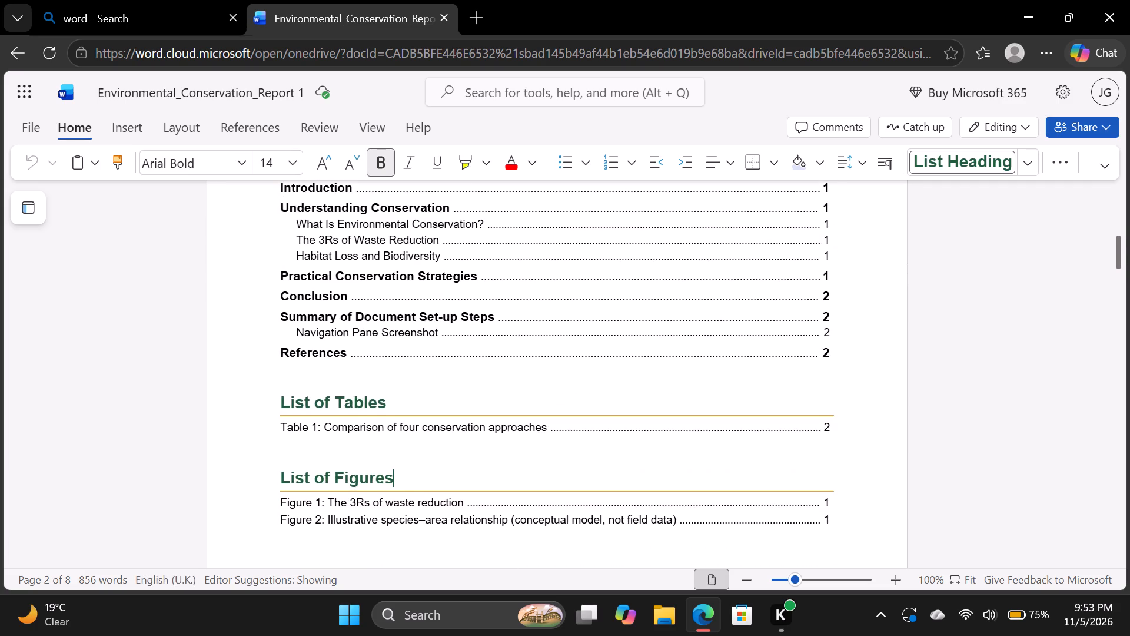
{"action": "key", "text": "Down"}
{"action": "key", "text": "Down"}
{"action": "key", "text": "Down"}
{"action": "key", "text": "Down"}
{"action": "key", "text": "Down"}
{"action": "key", "text": "Down"}
{"action": "key", "text": "Down"}
{"action": "key", "text": "Down"}
{"action": "key", "text": "Down"}
{"action": "key", "text": "Down"}
{"action": "key", "text": "Down"}
{"action": "key", "text": "Down"}
{"action": "key", "text": "Down"}
{"action": "key", "text": "Down"}
{"action": "key", "text": "Down"}
{"action": "key", "text": "Down"}
{"action": "key", "text": "Down"}
{"action": "key", "text": "Down"}
{"action": "key", "text": "Down"}
{"action": "key", "text": "Down"}
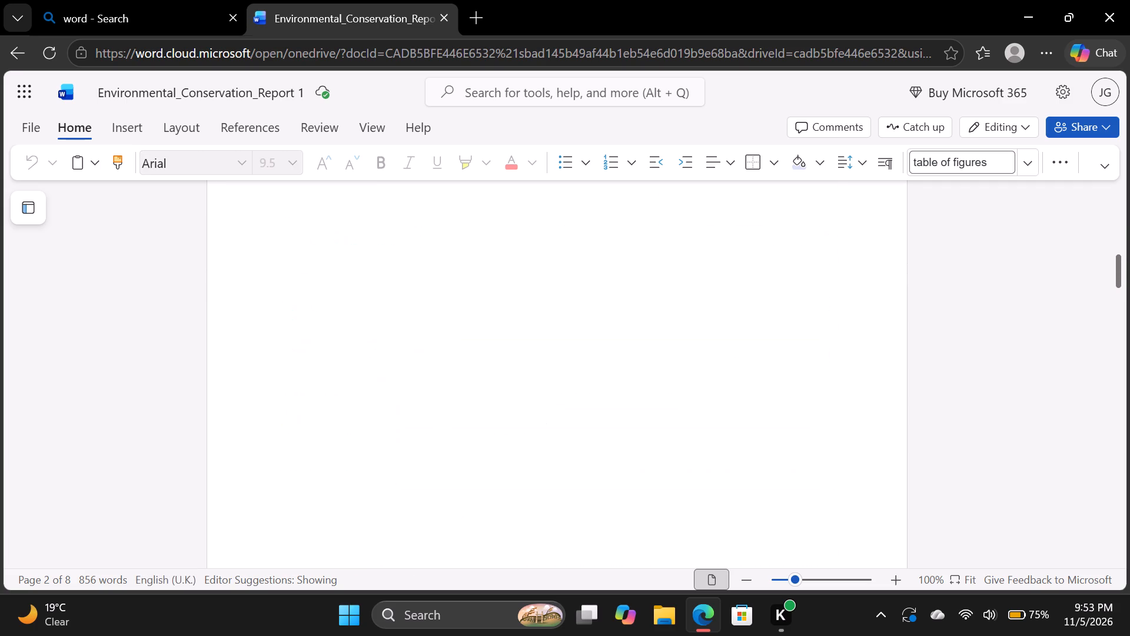
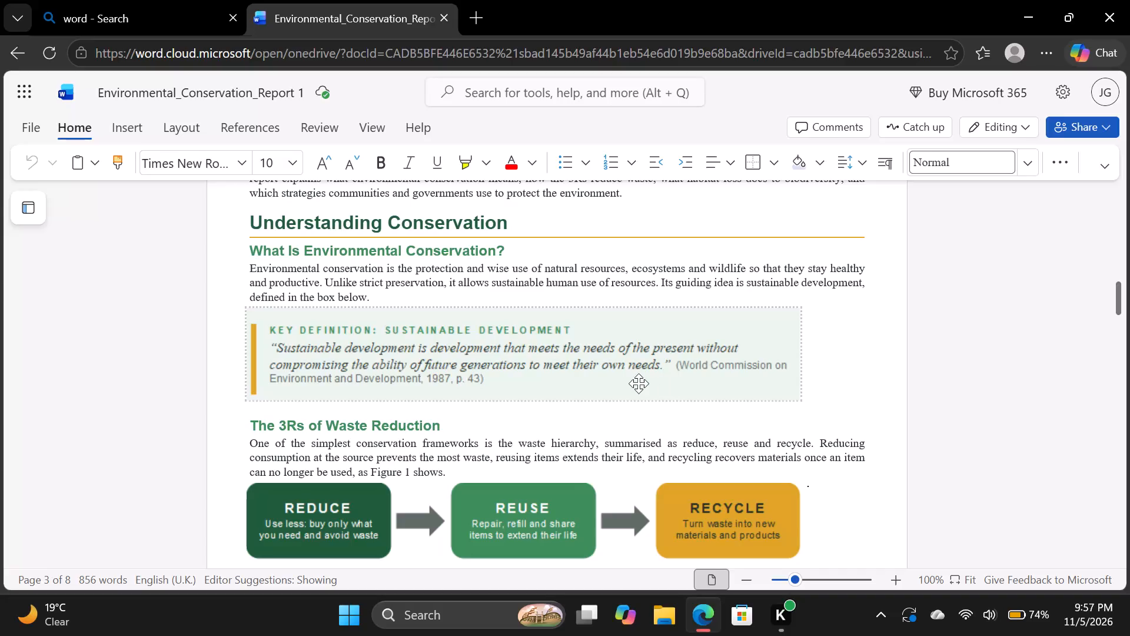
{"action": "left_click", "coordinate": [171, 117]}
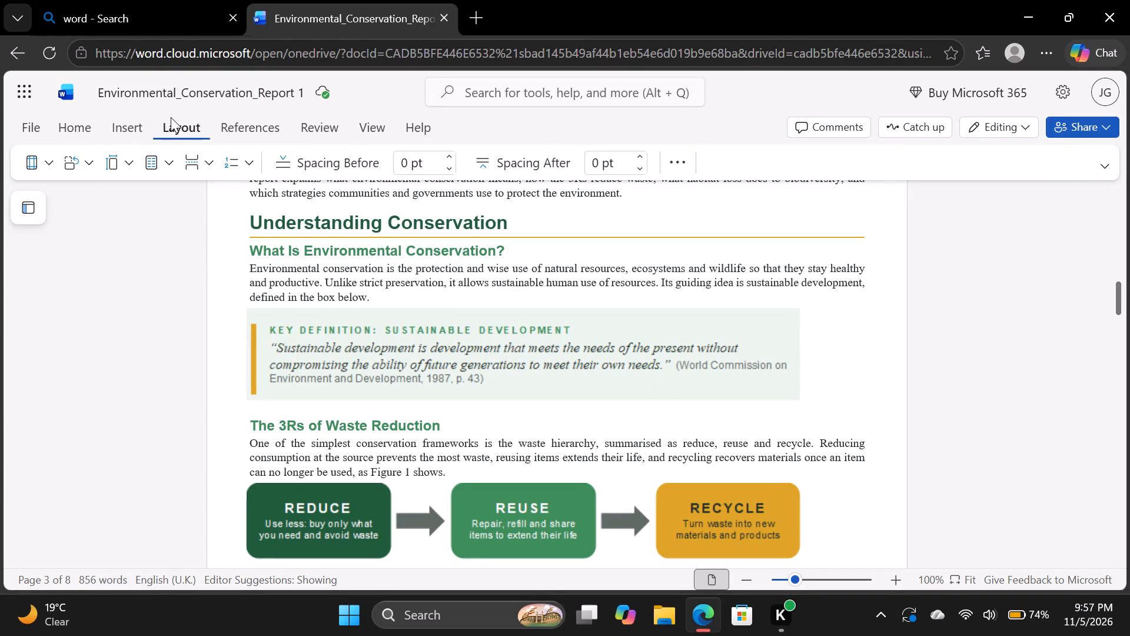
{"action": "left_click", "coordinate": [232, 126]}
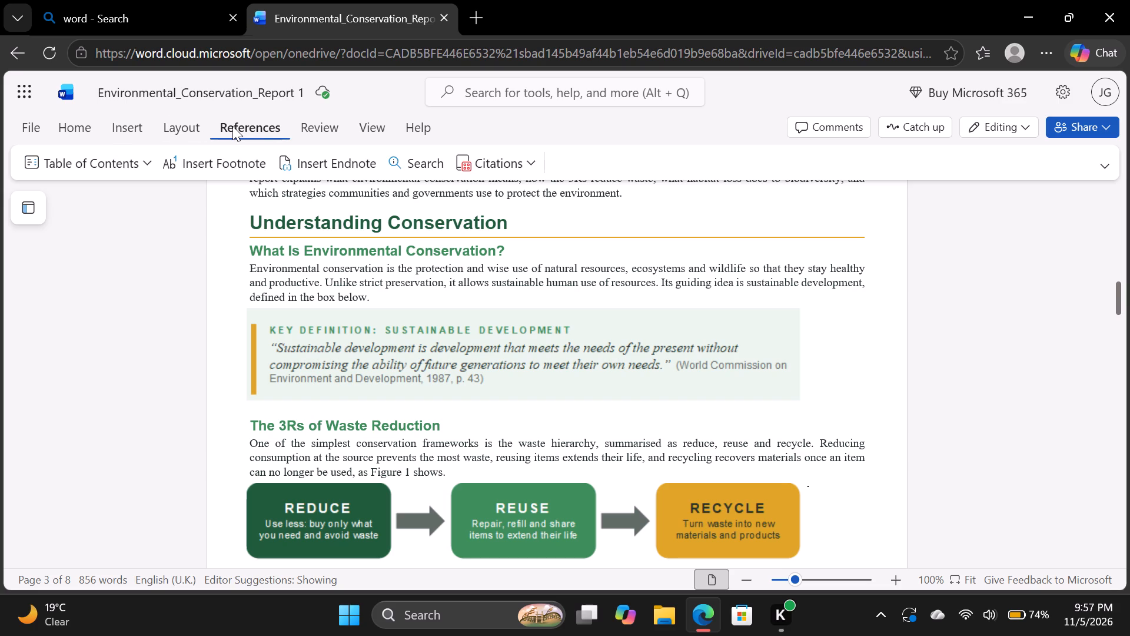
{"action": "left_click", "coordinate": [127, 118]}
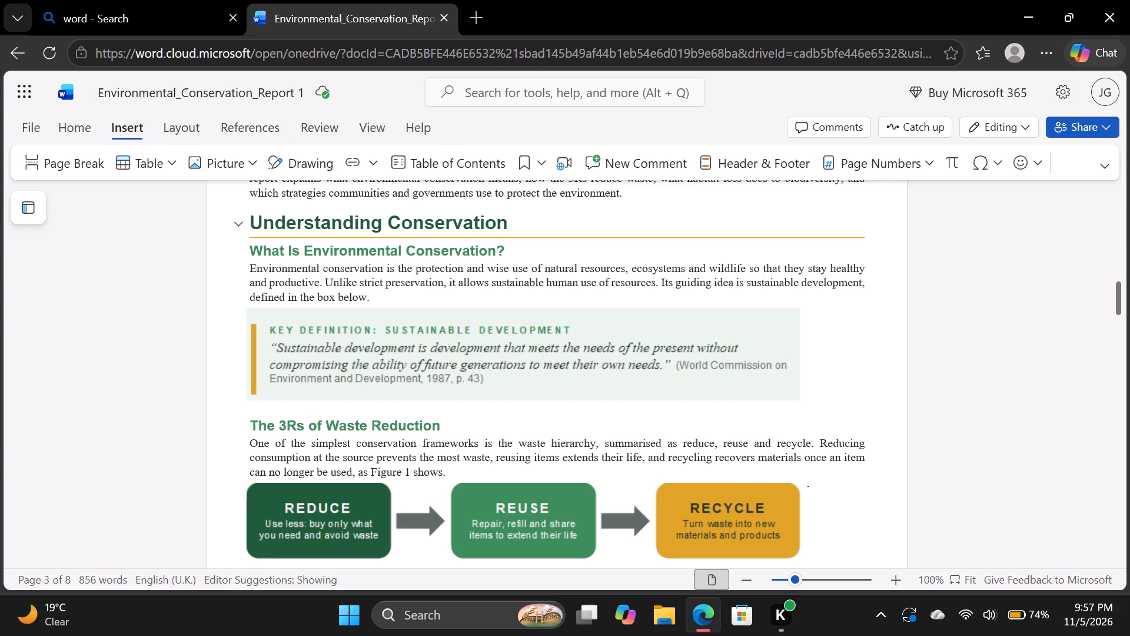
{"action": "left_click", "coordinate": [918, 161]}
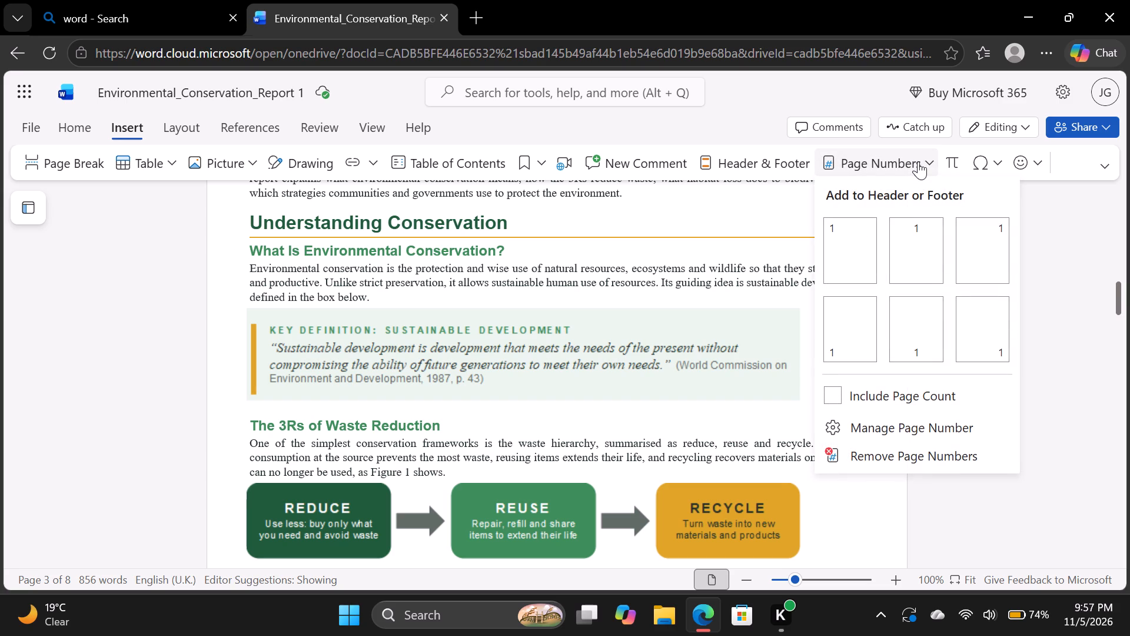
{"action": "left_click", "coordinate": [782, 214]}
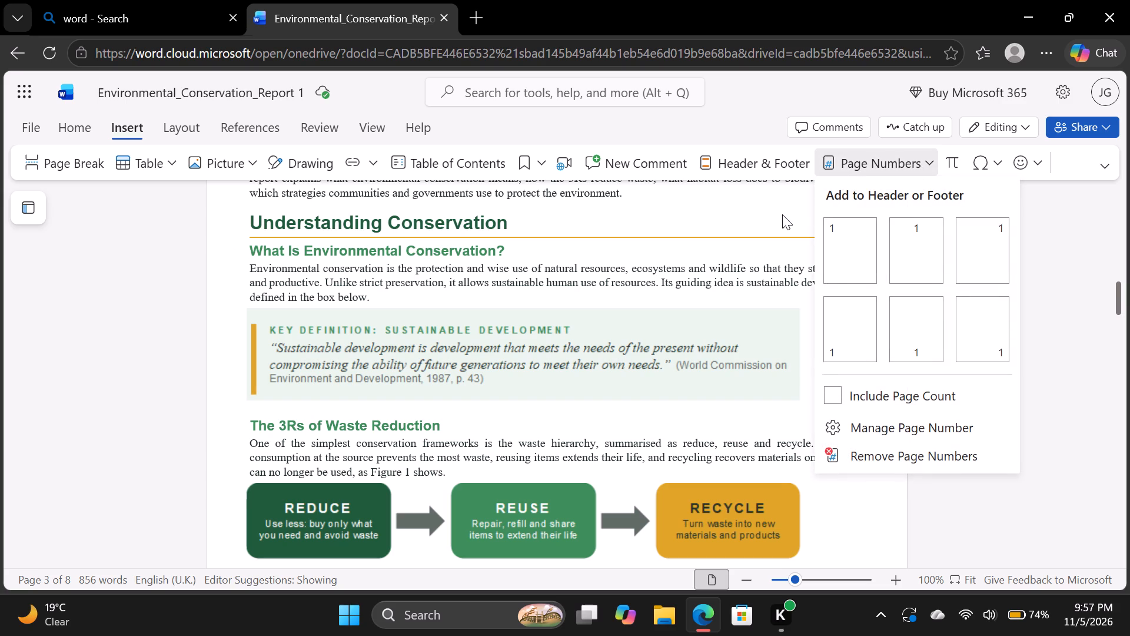
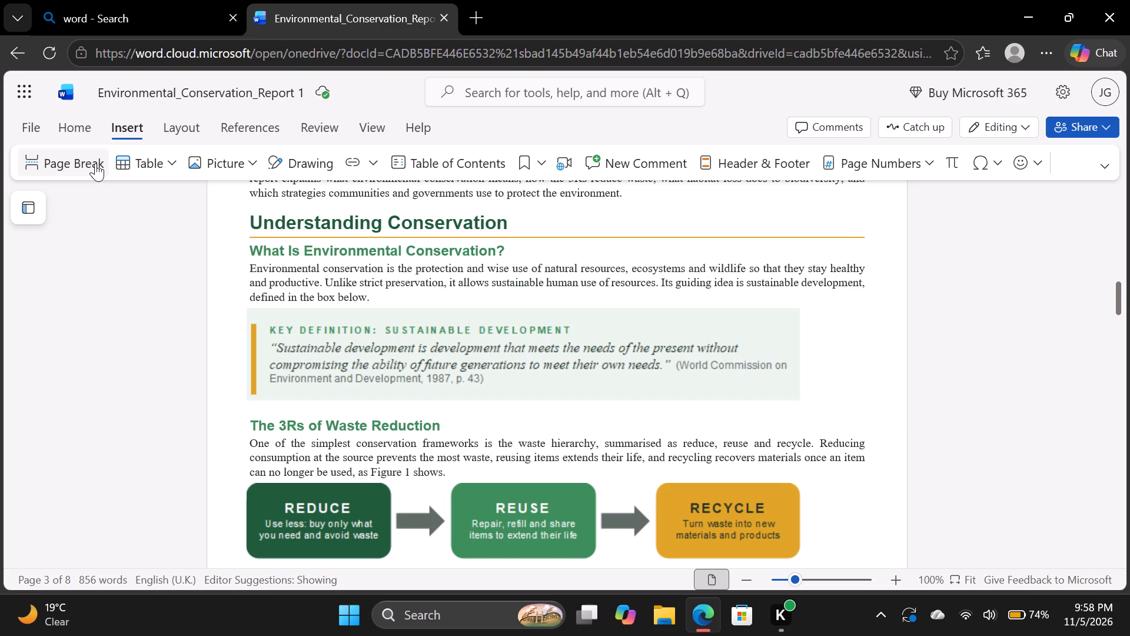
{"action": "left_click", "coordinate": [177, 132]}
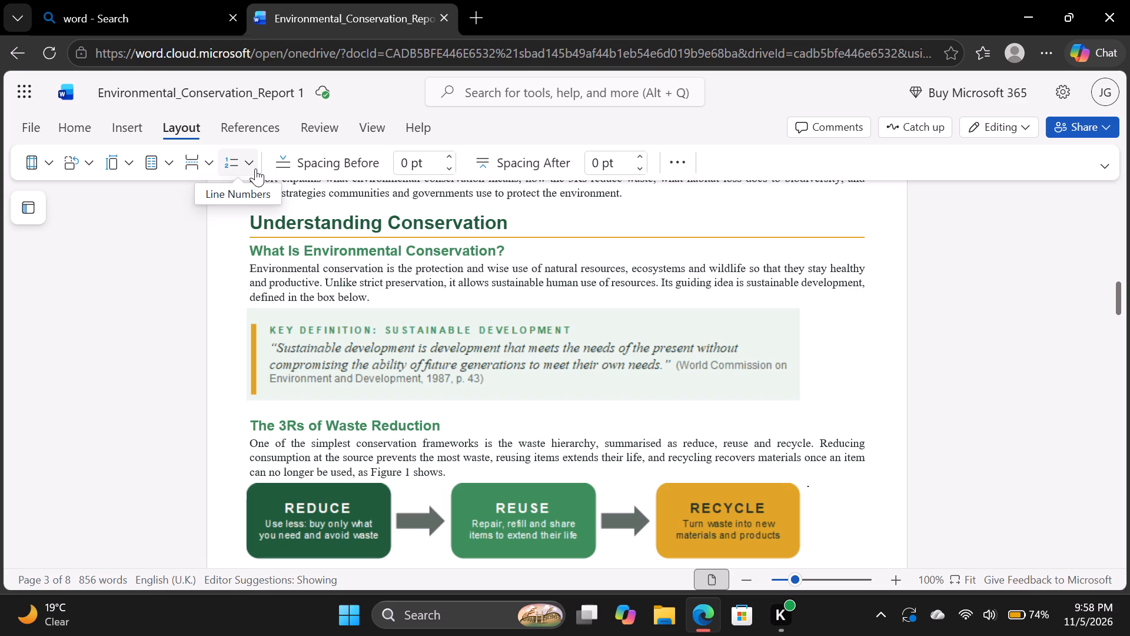
Insert a table of contents between the paragraph under The 3Rs of Waste Reduction and the Reduce, Reuse, Recycle diagram.
{"action": "left_click", "coordinate": [121, 125]}
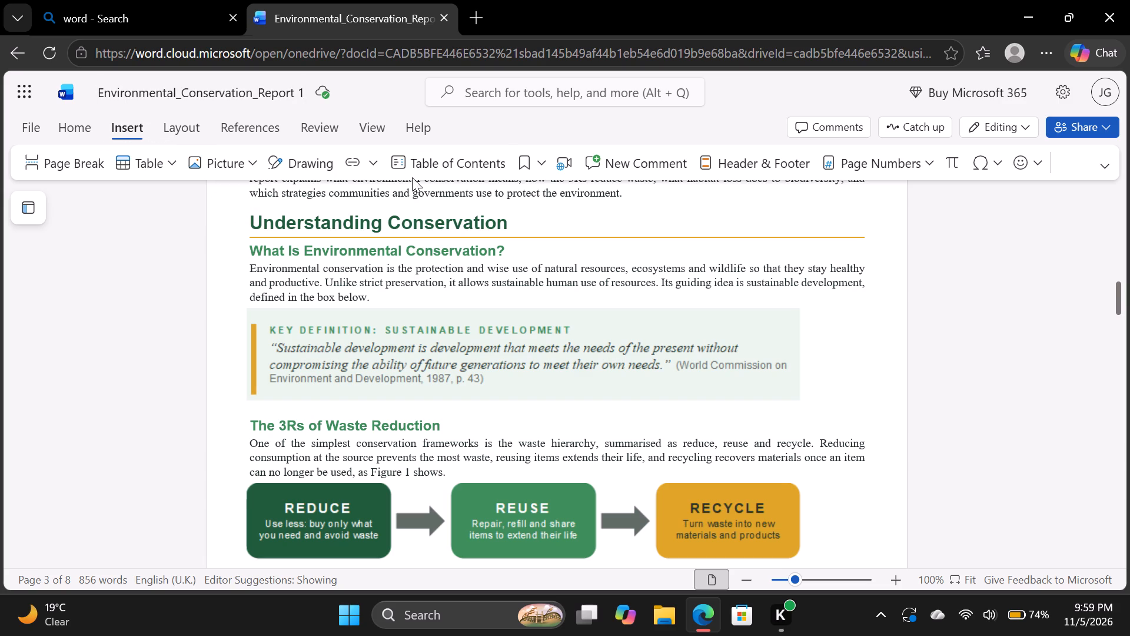
{"action": "left_click", "coordinate": [430, 161]}
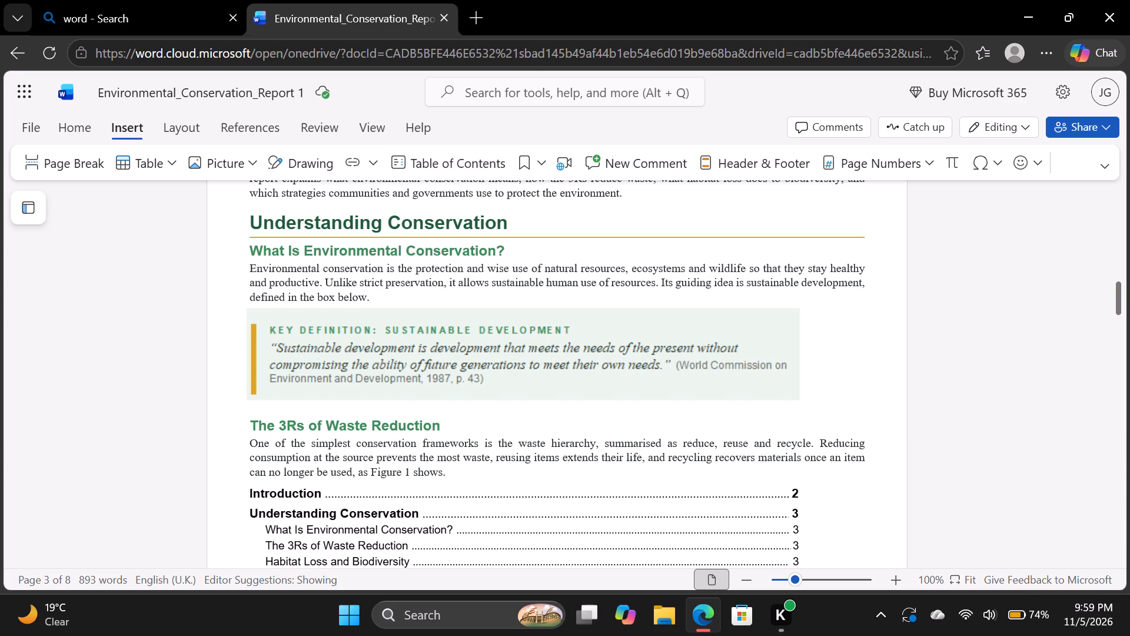
{"action": "key", "text": "Down"}
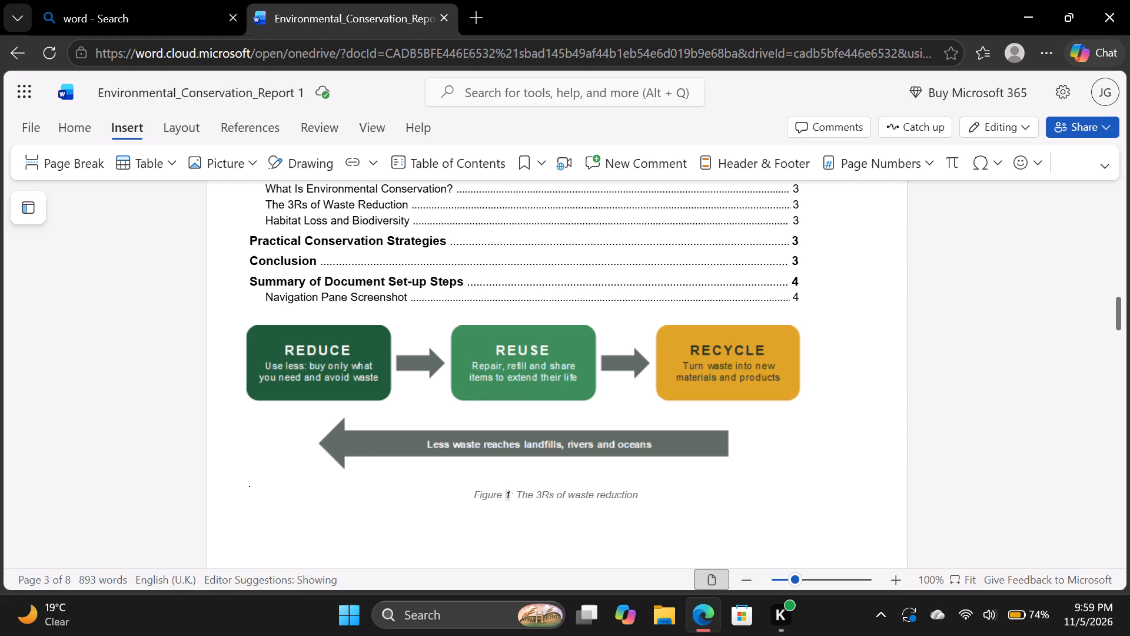
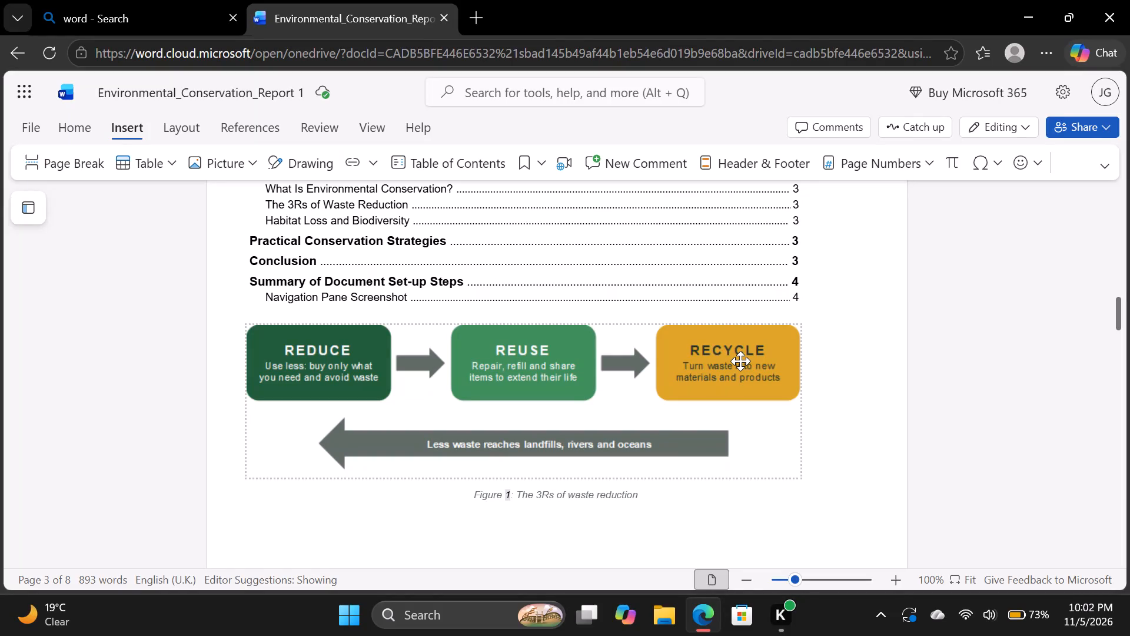
Review the report from the Figure 1 page back through the table of contents to the cover page.
{"action": "left_click", "coordinate": [1099, 342]}
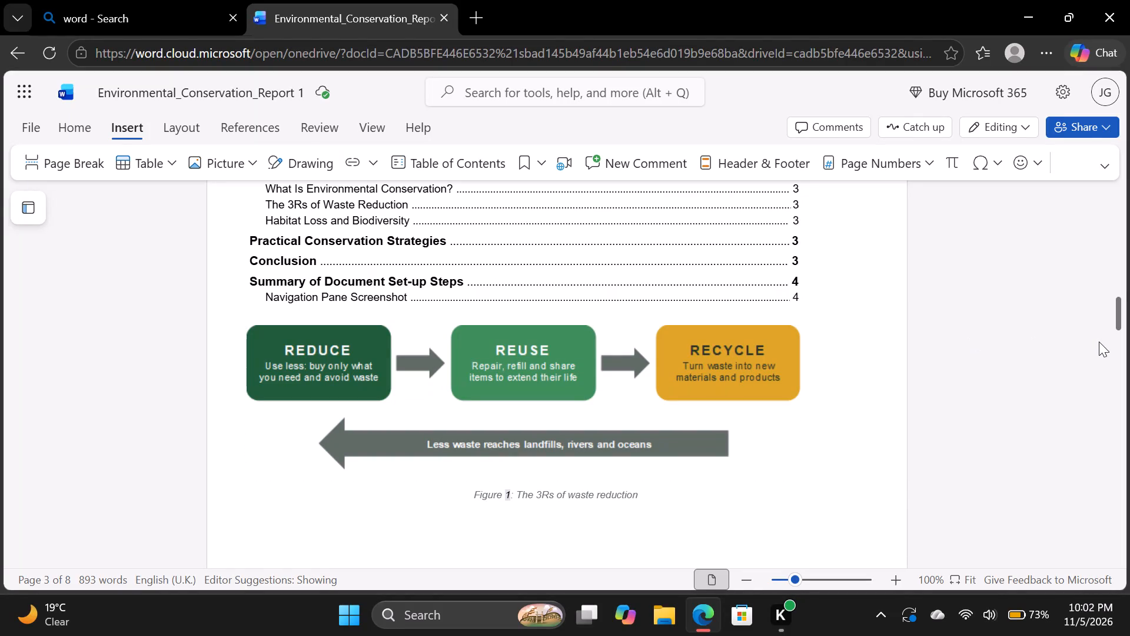
{"action": "key", "text": "Up"}
{"action": "key", "text": "Up"}
{"action": "key", "text": "Up"}
{"action": "key", "text": "Up"}
{"action": "key", "text": "Up"}
{"action": "key", "text": "Up"}
{"action": "key", "text": "Up"}
{"action": "key", "text": "Up"}
{"action": "key", "text": "Up"}
{"action": "key", "text": "Up"}
{"action": "key", "text": "Up"}
{"action": "key", "text": "Up"}
{"action": "key", "text": "Up"}
{"action": "key", "text": "Up"}
{"action": "key", "text": "Up"}
{"action": "key", "text": "Up"}
{"action": "key", "text": "Up"}
{"action": "key", "text": "Up"}
{"action": "key", "text": "Up"}
{"action": "key", "text": "Up"}
{"action": "key", "text": "Up"}
{"action": "key", "text": "Up"}
{"action": "key", "text": "Up"}
{"action": "key", "text": "Up"}
{"action": "key", "text": "Up"}
{"action": "key", "text": "Up"}
{"action": "key", "text": "Up"}
{"action": "key", "text": "Up"}
{"action": "key", "text": "Up"}
{"action": "key", "text": "Up"}
{"action": "key", "text": "Up"}
{"action": "key", "text": "Up"}
{"action": "key", "text": "Up"}
{"action": "key", "text": "Up"}
{"action": "key", "text": "Up"}
{"action": "key", "text": "Up"}
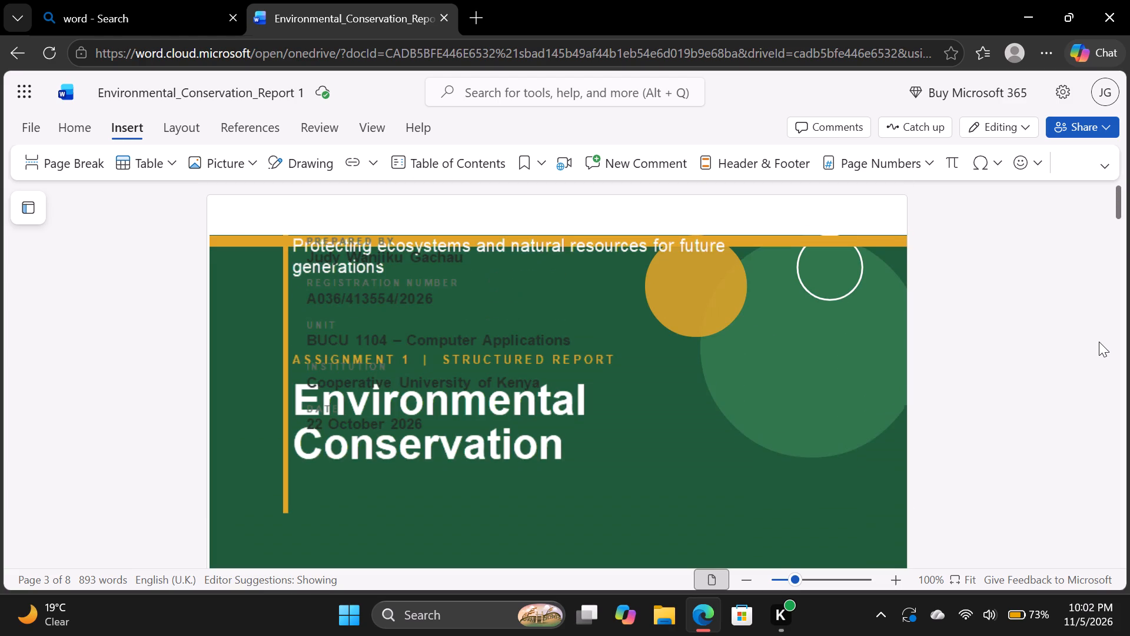
Check the report's closing pages, including the blank areas around the second table of contents.
{"action": "key", "text": "Down"}
{"action": "key", "text": "Down"}
{"action": "key", "text": "Down"}
{"action": "key", "text": "Down"}
{"action": "key", "text": "Down"}
{"action": "key", "text": "Down"}
{"action": "key", "text": "Down"}
{"action": "key", "text": "Down"}
{"action": "key", "text": "Down"}
{"action": "key", "text": "Down"}
{"action": "key", "text": "Down"}
{"action": "key", "text": "Down"}
{"action": "key", "text": "Down"}
{"action": "key", "text": "Down"}
{"action": "key", "text": "Down"}
{"action": "key", "text": "Down"}
{"action": "key", "text": "Down"}
{"action": "key", "text": "Down"}
{"action": "key", "text": "Down"}
{"action": "key", "text": "Down"}
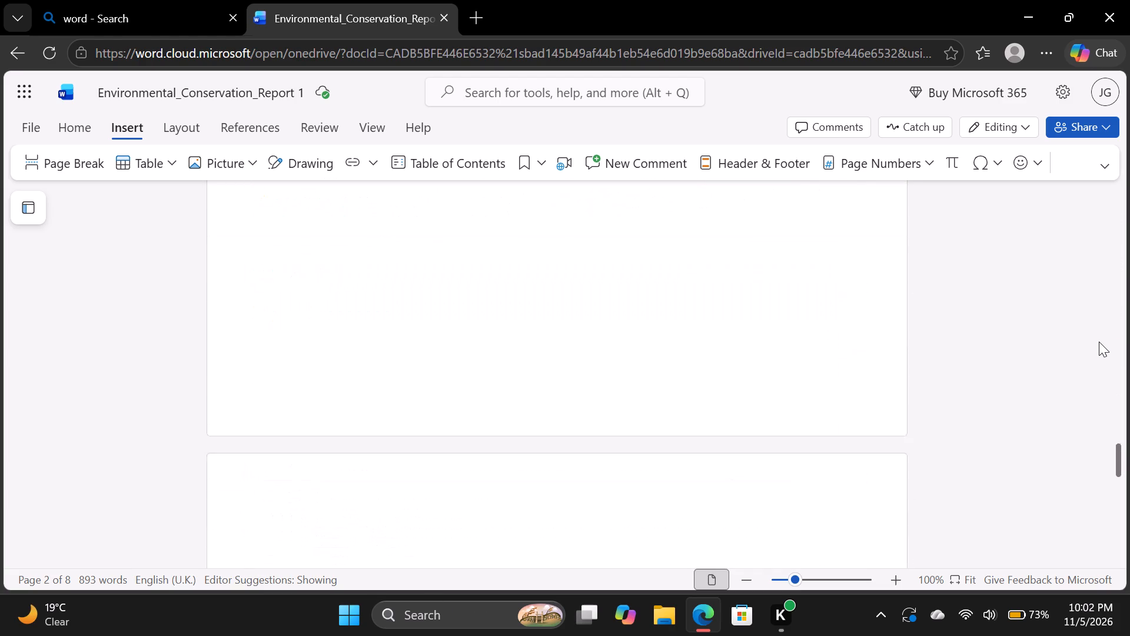
{"action": "key", "text": "Up"}
{"action": "key", "text": "Up"}
{"action": "key", "text": "Up"}
{"action": "key", "text": "Up"}
{"action": "key", "text": "Up"}
{"action": "key", "text": "Up"}
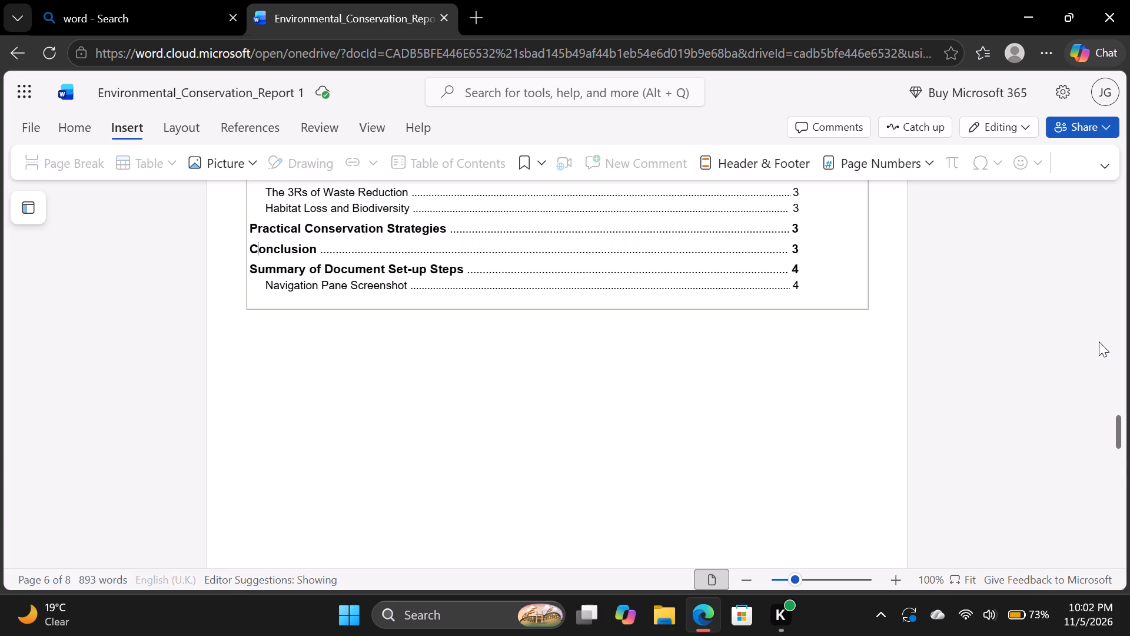
Review the pages from the second table of contents back through the Navigation Pane Screenshot section to the Conclusion.
{"action": "key", "text": "Up"}
{"action": "key", "text": "Up"}
{"action": "key", "text": "Up"}
{"action": "key", "text": "Up"}
{"action": "key", "text": "Up"}
{"action": "key", "text": "Up"}
{"action": "key", "text": "Up"}
{"action": "key", "text": "Up"}
{"action": "key", "text": "Up"}
{"action": "key", "text": "Up"}
{"action": "key", "text": "Up"}
{"action": "key", "text": "Up"}
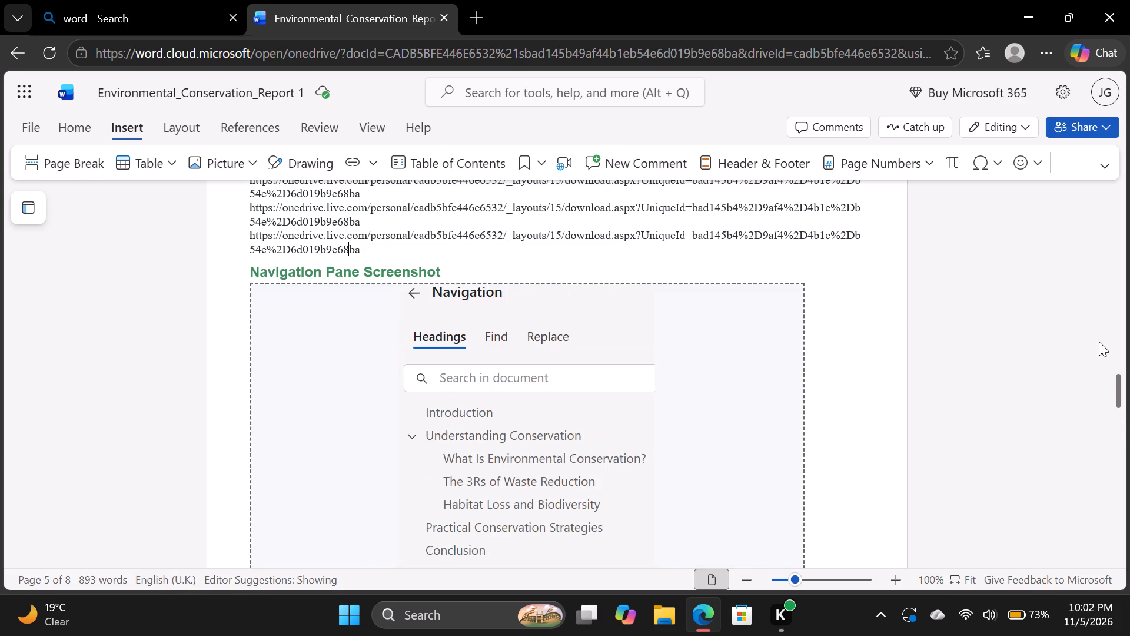
{"action": "key", "text": "Up"}
{"action": "key", "text": "Up"}
{"action": "key", "text": "Up"}
{"action": "key", "text": "Up"}
{"action": "key", "text": "Up"}
{"action": "key", "text": "Up"}
{"action": "key", "text": "Up"}
{"action": "key", "text": "Up"}
{"action": "key", "text": "Up"}
{"action": "key", "text": "Up"}
{"action": "key", "text": "Up"}
{"action": "key", "text": "Up"}
{"action": "key", "text": "Up"}
{"action": "key", "text": "Up"}
{"action": "key", "text": "Up"}
{"action": "key", "text": "Up"}
{"action": "key", "text": "Up"}
{"action": "key", "text": "Up"}
{"action": "key", "text": "Up"}
{"action": "key", "text": "Up"}
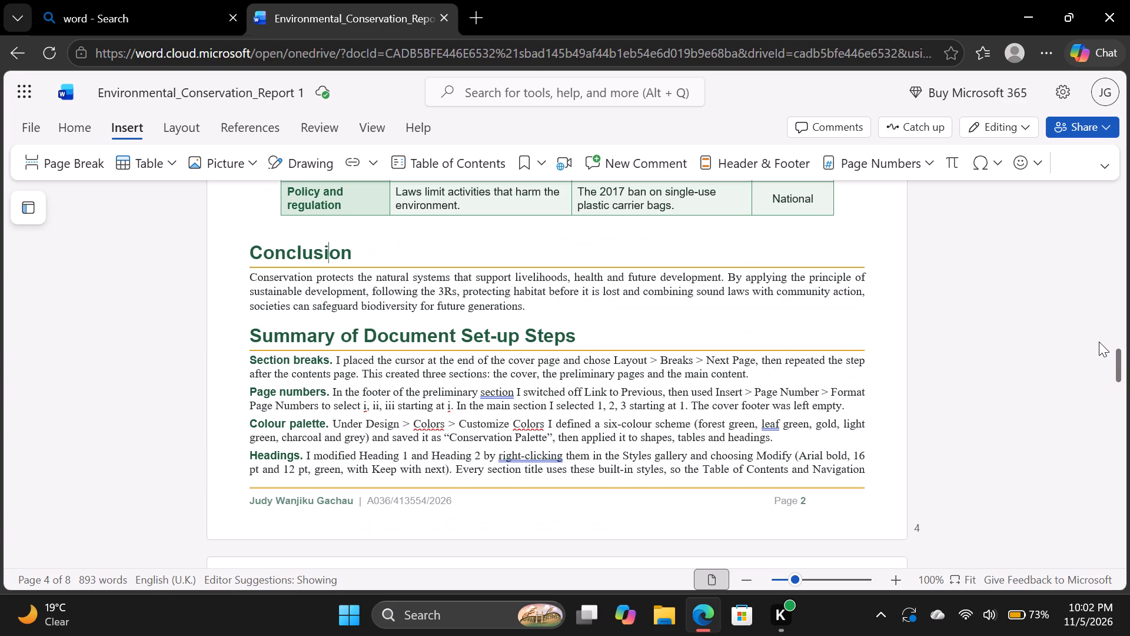
Delete the last of the stray OneDrive download URLs directly above the Navigation Pane Screenshot heading.
{"action": "key", "text": "Down"}
{"action": "key", "text": "Down"}
{"action": "key", "text": "Down"}
{"action": "key", "text": "Down"}
{"action": "key", "text": "Down"}
{"action": "key", "text": "Down"}
{"action": "key", "text": "Down"}
{"action": "key", "text": "Down"}
{"action": "key", "text": "Down"}
{"action": "key", "text": "Down"}
{"action": "key", "text": "Down"}
{"action": "key", "text": "Down"}
{"action": "key", "text": "Down"}
{"action": "key", "text": "Down"}
{"action": "key", "text": "Down"}
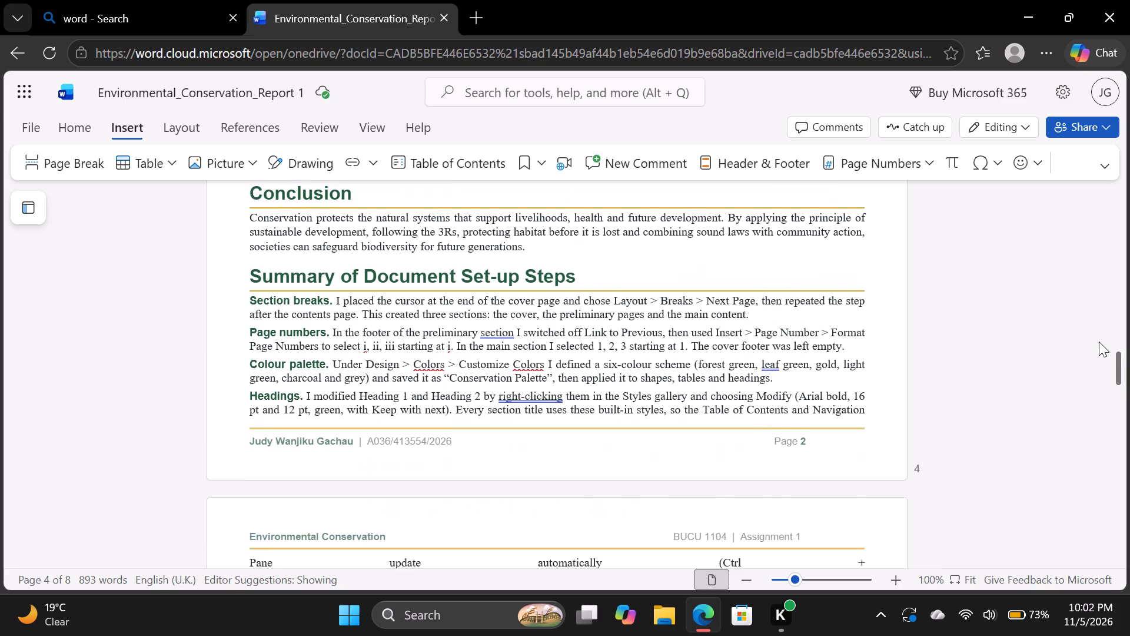
{"action": "key", "text": "Down"}
{"action": "key", "text": "Down"}
{"action": "key", "text": "Down"}
{"action": "key", "text": "Down"}
{"action": "key", "text": "Down"}
{"action": "key", "text": "Down"}
{"action": "key", "text": "Down"}
{"action": "key", "text": "Down"}
{"action": "key", "text": "Down"}
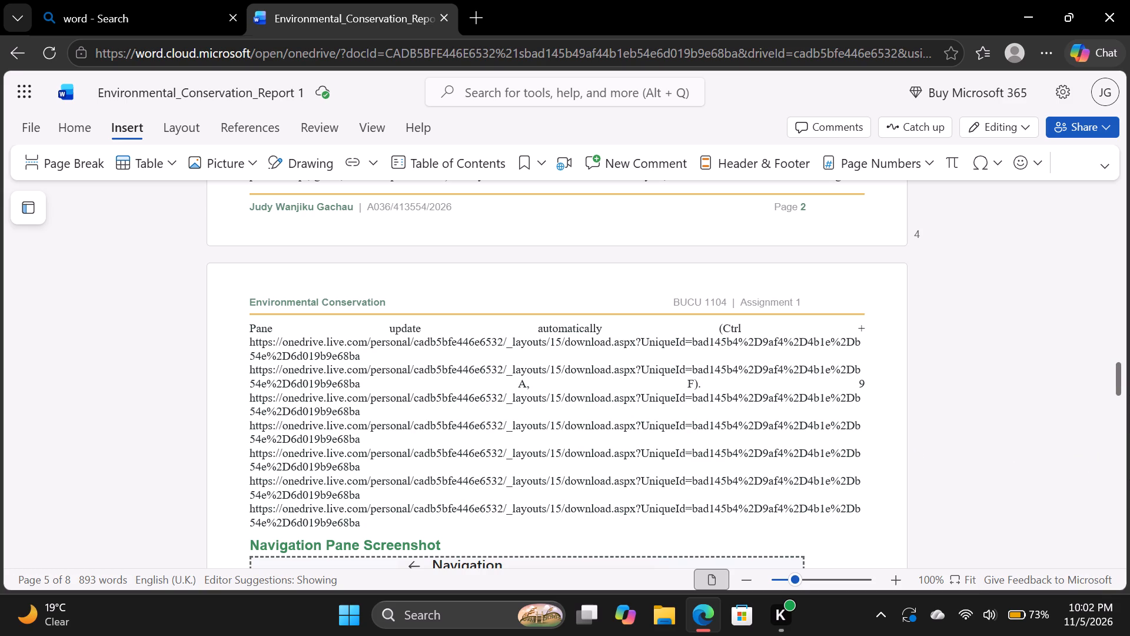
{"action": "left_click", "coordinate": [383, 523]}
{"action": "key", "text": "BackSpace"}
{"action": "key", "text": "BackSpace"}
{"action": "key", "text": "BackSpace"}
{"action": "key", "text": "BackSpace"}
{"action": "key", "text": "BackSpace"}
{"action": "key", "text": "BackSpace"}
{"action": "key", "text": "BackSpace"}
{"action": "key", "text": "BackSpace"}
{"action": "key", "text": "BackSpace"}
{"action": "key", "text": "BackSpace"}
{"action": "key", "text": "BackSpace"}
{"action": "key", "text": "BackSpace"}
{"action": "key", "text": "BackSpace"}
{"action": "key", "text": "BackSpace"}
{"action": "key", "text": "BackSpace"}
{"action": "key", "text": "BackSpace"}
{"action": "key", "text": "BackSpace"}
{"action": "key", "text": "BackSpace"}
{"action": "key", "text": "BackSpace"}
{"action": "key", "text": "BackSpace"}
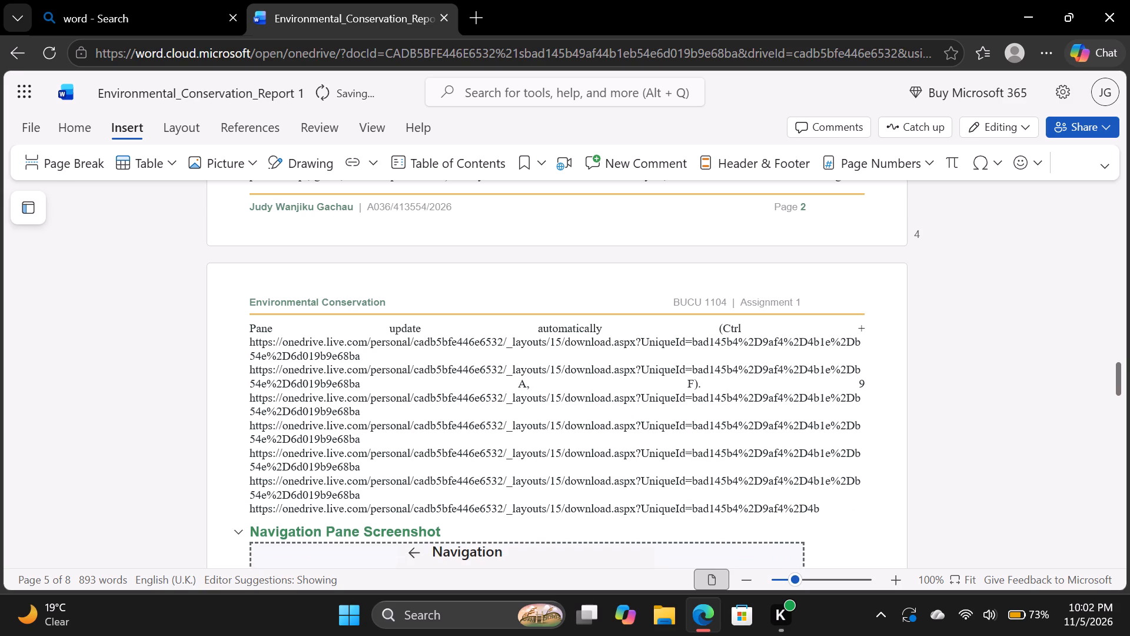
{"action": "key", "text": "BackSpace"}
{"action": "key", "text": "BackSpace"}
{"action": "key", "text": "BackSpace"}
{"action": "key", "text": "BackSpace"}
{"action": "key", "text": "BackSpace"}
{"action": "key", "text": "BackSpace"}
{"action": "key", "text": "BackSpace"}
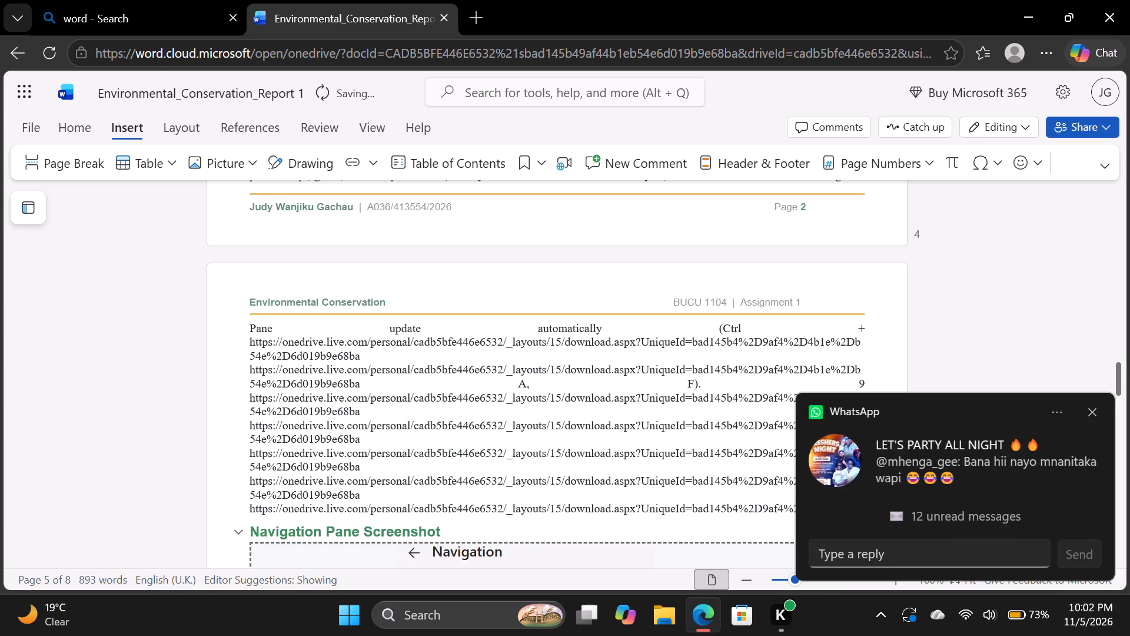
{"action": "left_click", "coordinate": [523, 502]}
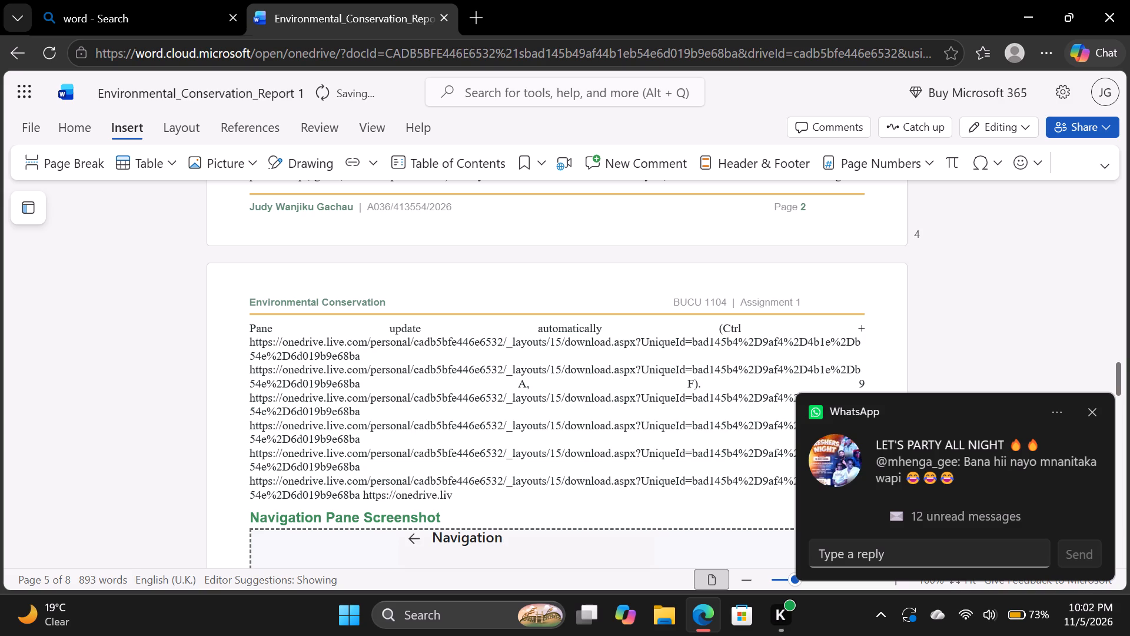
{"action": "left_click", "coordinate": [539, 501]}
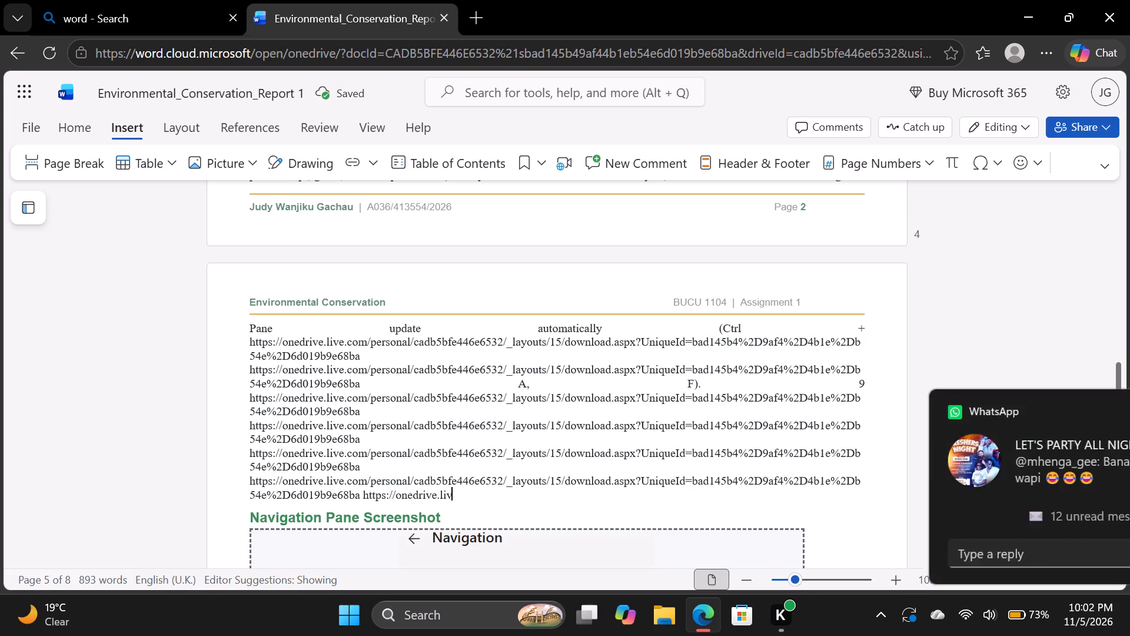
{"action": "key", "text": "BackSpace"}
{"action": "key", "text": "BackSpace"}
{"action": "key", "text": "BackSpace"}
{"action": "key", "text": "BackSpace"}
{"action": "key", "text": "BackSpace"}
{"action": "key", "text": "BackSpace"}
{"action": "key", "text": "BackSpace"}
{"action": "key", "text": "BackSpace"}
{"action": "key", "text": "BackSpace"}
{"action": "key", "text": "BackSpace"}
{"action": "key", "text": "BackSpace"}
{"action": "key", "text": "BackSpace"}
{"action": "key", "text": "BackSpace"}
{"action": "key", "text": "BackSpace"}
{"action": "key", "text": "BackSpace"}
{"action": "key", "text": "BackSpace"}
{"action": "key", "text": "BackSpace"}
{"action": "key", "text": "BackSpace"}
{"action": "key", "text": "BackSpace"}
{"action": "key", "text": "BackSpace"}
{"action": "key", "text": "BackSpace"}
{"action": "key", "text": "BackSpace"}
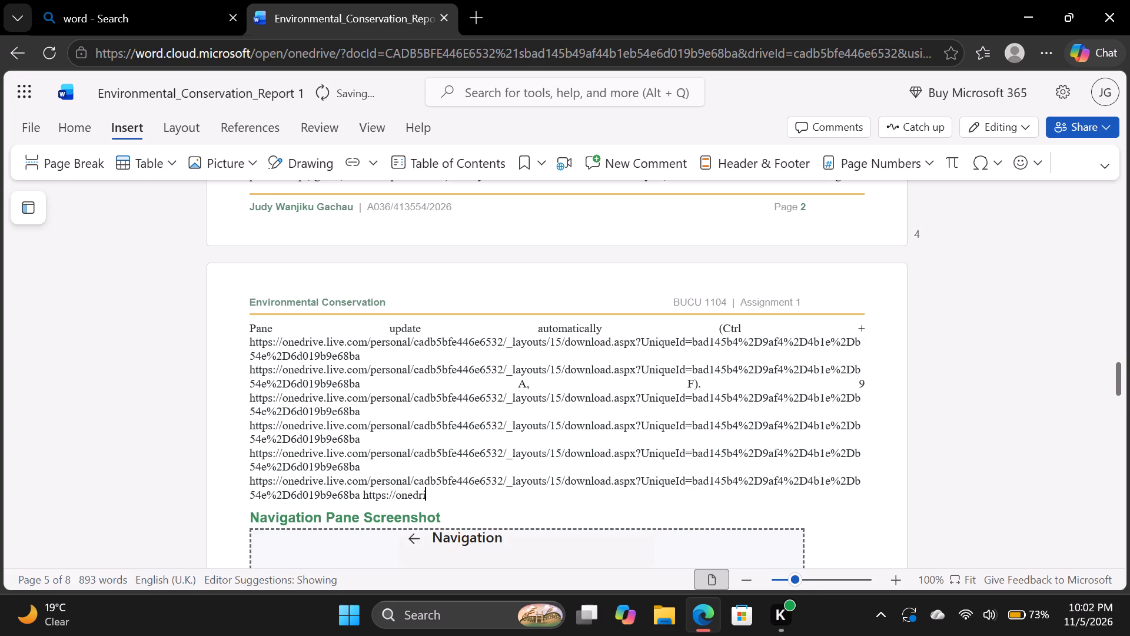
Remove the next stray OneDrive download URL at the end of the paragraph before the Navigation Pane Screenshot heading.
{"action": "key", "text": "BackSpace"}
{"action": "key", "text": "BackSpace"}
{"action": "key", "text": "BackSpace"}
{"action": "key", "text": "BackSpace"}
{"action": "key", "text": "BackSpace"}
{"action": "key", "text": "BackSpace"}
{"action": "key", "text": "BackSpace"}
{"action": "key", "text": "BackSpace"}
{"action": "key", "text": "BackSpace"}
{"action": "key", "text": "BackSpace"}
{"action": "key", "text": "BackSpace"}
{"action": "key", "text": "BackSpace"}
{"action": "key", "text": "BackSpace"}
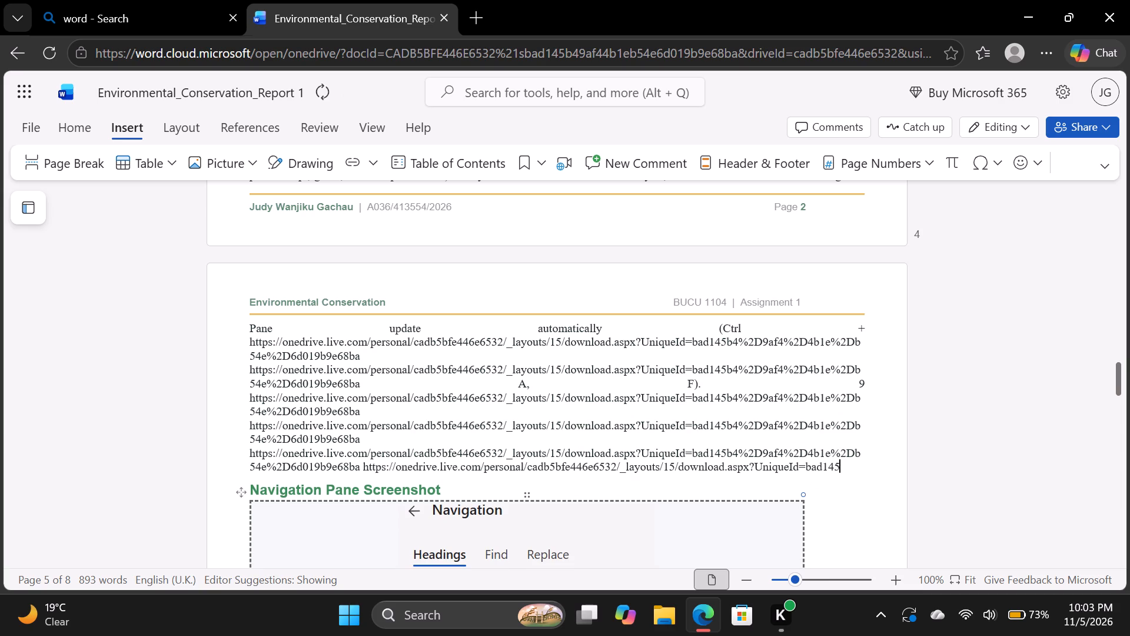
{"action": "key", "text": "BackSpace"}
{"action": "key", "text": "BackSpace"}
{"action": "key", "text": "BackSpace"}
{"action": "key", "text": "BackSpace"}
{"action": "key", "text": "BackSpace"}
{"action": "key", "text": "BackSpace"}
{"action": "key", "text": "BackSpace"}
{"action": "key", "text": "BackSpace"}
{"action": "key", "text": "BackSpace"}
{"action": "key", "text": "BackSpace"}
{"action": "key", "text": "BackSpace"}
{"action": "key", "text": "BackSpace"}
{"action": "key", "text": "BackSpace"}
{"action": "key", "text": "BackSpace"}
{"action": "key", "text": "BackSpace"}
{"action": "key", "text": "BackSpace"}
{"action": "key", "text": "BackSpace"}
{"action": "key", "text": "BackSpace"}
{"action": "key", "text": "BackSpace"}
{"action": "key", "text": "BackSpace"}
{"action": "key", "text": "BackSpace"}
{"action": "key", "text": "BackSpace"}
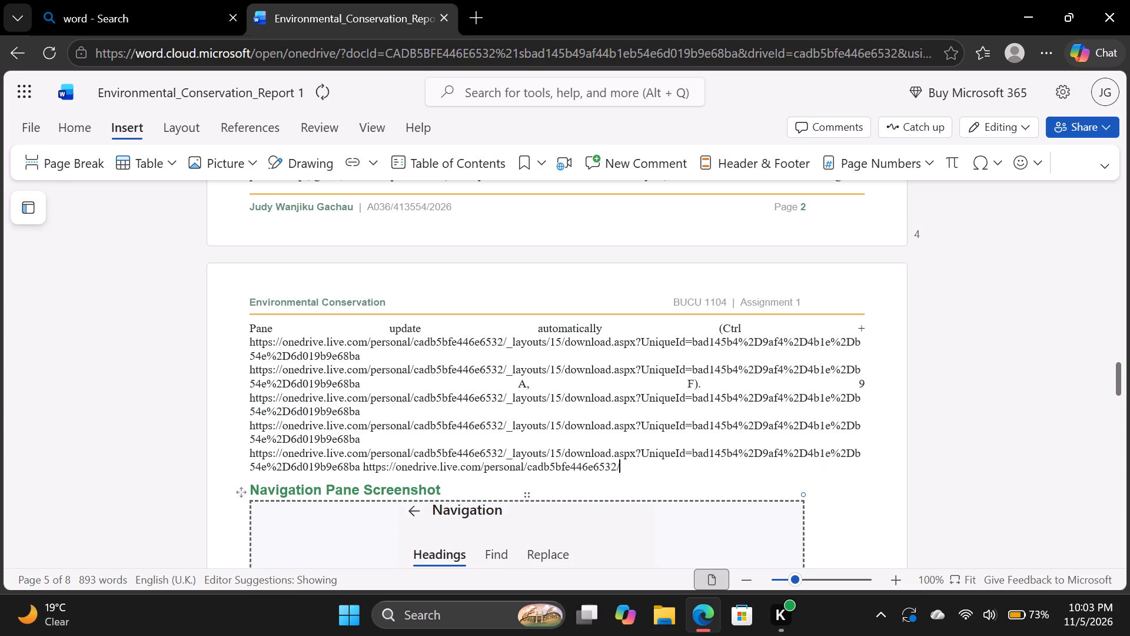
{"action": "key", "text": "BackSpace"}
{"action": "key", "text": "BackSpace"}
{"action": "key", "text": "BackSpace"}
{"action": "key", "text": "BackSpace"}
{"action": "key", "text": "BackSpace"}
{"action": "key", "text": "BackSpace"}
{"action": "key", "text": "BackSpace"}
{"action": "key", "text": "BackSpace"}
{"action": "key", "text": "BackSpace"}
{"action": "key", "text": "BackSpace"}
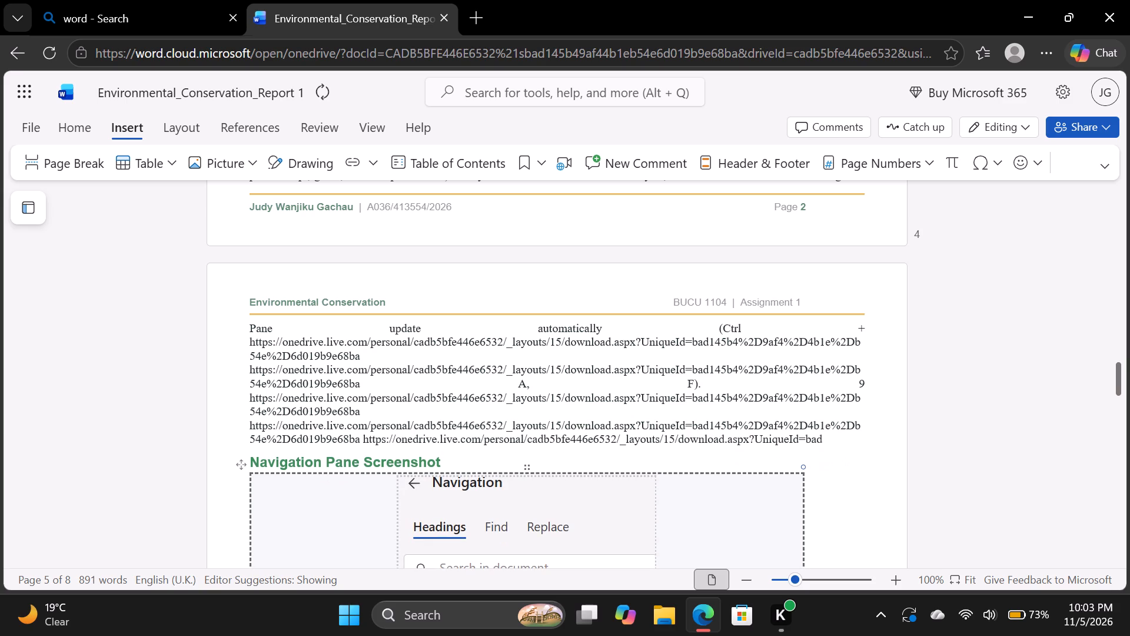
Delete the partial OneDrive download URL that ends the paragraph directly above the Navigation Pane Screenshot heading.
{"action": "key", "text": "BackSpace"}
{"action": "key", "text": "BackSpace"}
{"action": "key", "text": "BackSpace"}
{"action": "key", "text": "BackSpace"}
{"action": "key", "text": "BackSpace"}
{"action": "key", "text": "BackSpace"}
{"action": "key", "text": "BackSpace"}
{"action": "key", "text": "BackSpace"}
{"action": "key", "text": "BackSpace"}
{"action": "key", "text": "BackSpace"}
{"action": "key", "text": "BackSpace"}
{"action": "key", "text": "BackSpace"}
{"action": "key", "text": "BackSpace"}
{"action": "key", "text": "BackSpace"}
{"action": "key", "text": "BackSpace"}
{"action": "key", "text": "BackSpace"}
{"action": "key", "text": "BackSpace"}
{"action": "key", "text": "BackSpace"}
{"action": "key", "text": "BackSpace"}
{"action": "key", "text": "BackSpace"}
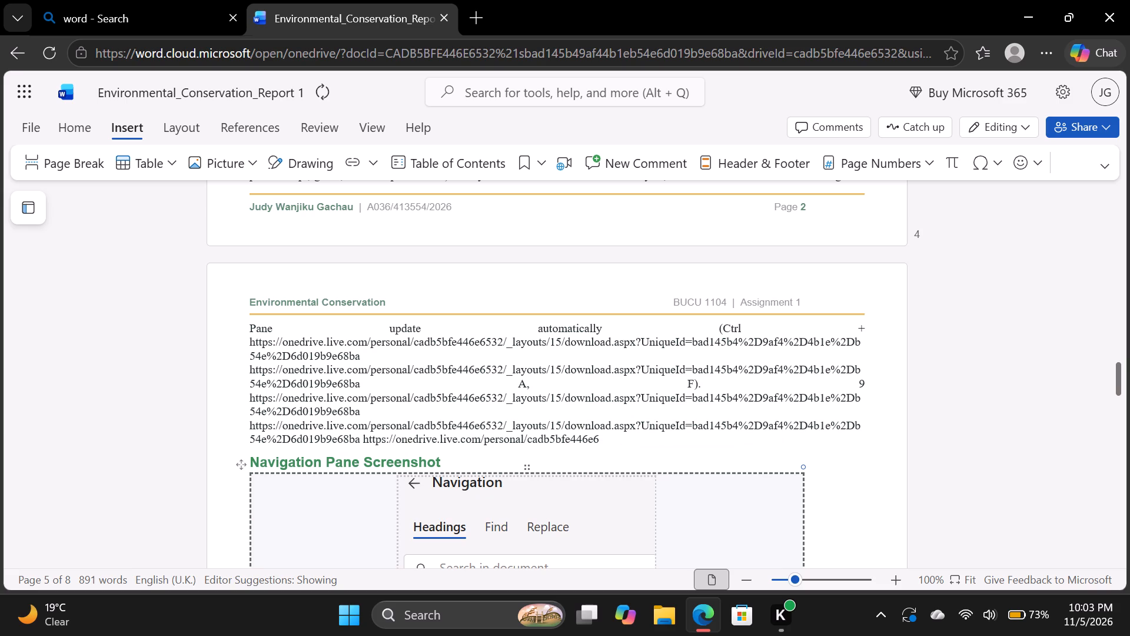
{"action": "key", "text": "BackSpace"}
{"action": "key", "text": "BackSpace"}
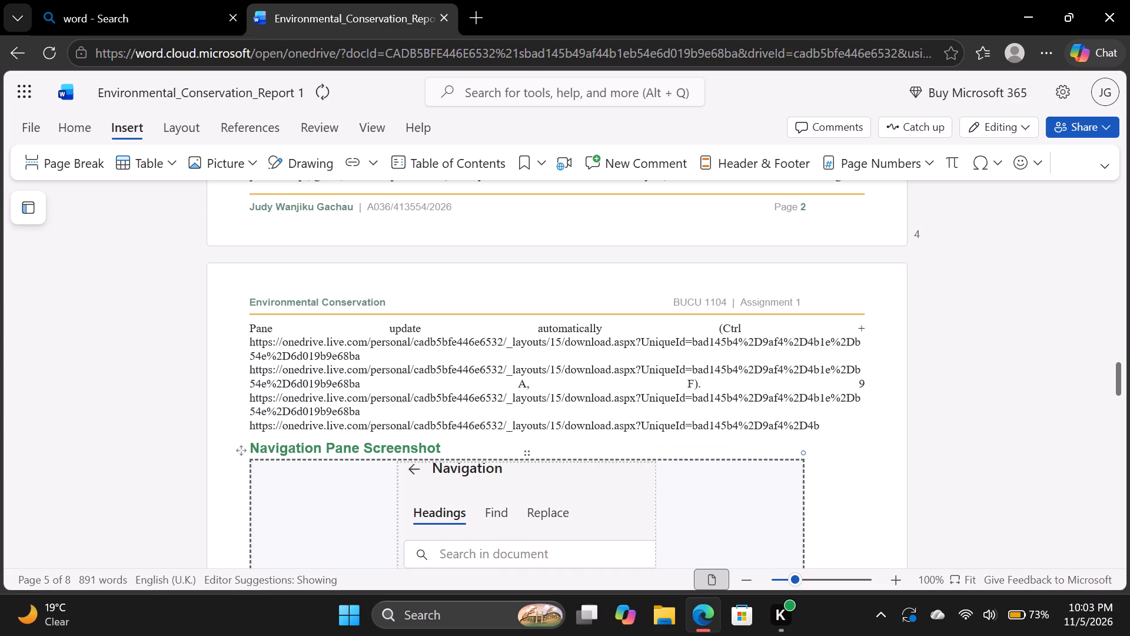
Delete the second stray OneDrive download URL after "A, F). 9", at the end of the paragraph above the Navigation Pane Screenshot heading.
{"action": "key", "text": "BackSpace"}
{"action": "key", "text": "BackSpace"}
{"action": "key", "text": "BackSpace"}
{"action": "key", "text": "BackSpace"}
{"action": "key", "text": "BackSpace"}
{"action": "key", "text": "BackSpace"}
{"action": "key", "text": "BackSpace"}
{"action": "key", "text": "BackSpace"}
{"action": "key", "text": "BackSpace"}
{"action": "key", "text": "BackSpace"}
{"action": "key", "text": "BackSpace"}
{"action": "key", "text": "BackSpace"}
{"action": "key", "text": "BackSpace"}
{"action": "key", "text": "BackSpace"}
{"action": "key", "text": "BackSpace"}
{"action": "key", "text": "BackSpace"}
{"action": "key", "text": "BackSpace"}
{"action": "key", "text": "BackSpace"}
{"action": "key", "text": "BackSpace"}
{"action": "key", "text": "BackSpace"}
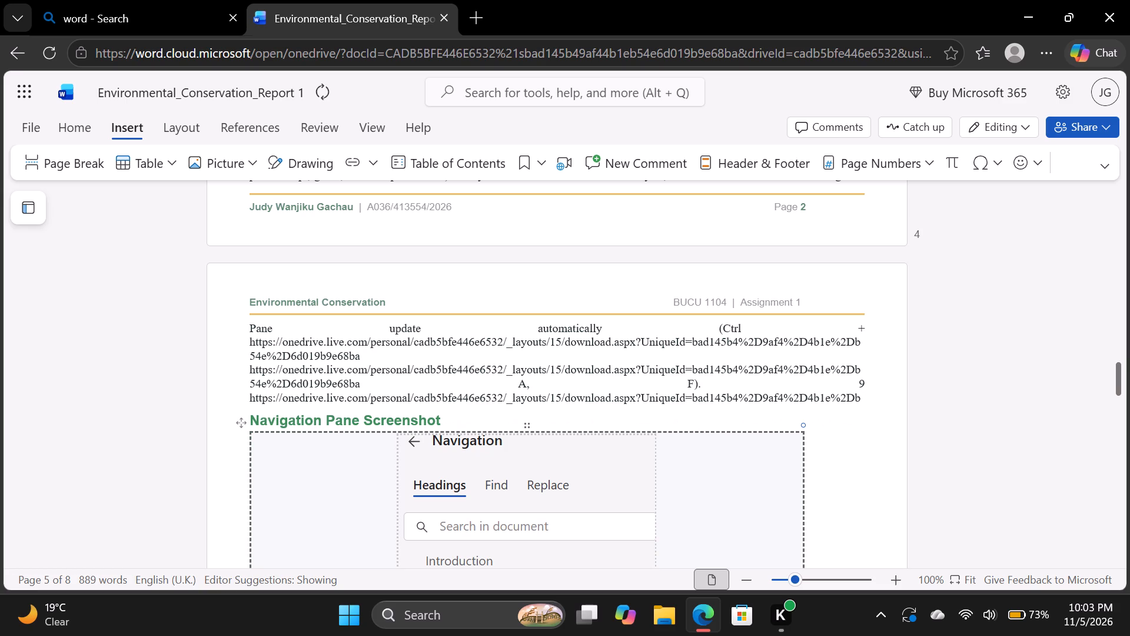
Delete the remaining stray OneDrive download URL directly after "A, F). 9" in the Headings paragraph.
{"action": "key", "text": "BackSpace"}
{"action": "key", "text": "BackSpace"}
{"action": "key", "text": "BackSpace"}
{"action": "key", "text": "BackSpace"}
{"action": "key", "text": "BackSpace"}
{"action": "key", "text": "BackSpace"}
{"action": "key", "text": "BackSpace"}
{"action": "key", "text": "BackSpace"}
{"action": "key", "text": "BackSpace"}
{"action": "key", "text": "BackSpace"}
{"action": "key", "text": "BackSpace"}
{"action": "key", "text": "BackSpace"}
{"action": "key", "text": "BackSpace"}
{"action": "key", "text": "BackSpace"}
{"action": "key", "text": "BackSpace"}
{"action": "key", "text": "BackSpace"}
{"action": "key", "text": "BackSpace"}
{"action": "key", "text": "BackSpace"}
{"action": "key", "text": "BackSpace"}
{"action": "key", "text": "BackSpace"}
{"action": "key", "text": "BackSpace"}
{"action": "key", "text": "BackSpace"}
{"action": "key", "text": "BackSpace"}
{"action": "key", "text": "BackSpace"}
{"action": "key", "text": "BackSpace"}
{"action": "key", "text": "BackSpace"}
{"action": "key", "text": "BackSpace"}
{"action": "key", "text": "BackSpace"}
{"action": "key", "text": "BackSpace"}
{"action": "key", "text": "BackSpace"}
{"action": "key", "text": "BackSpace"}
{"action": "key", "text": "BackSpace"}
{"action": "key", "text": "BackSpace"}
{"action": "key", "text": "BackSpace"}
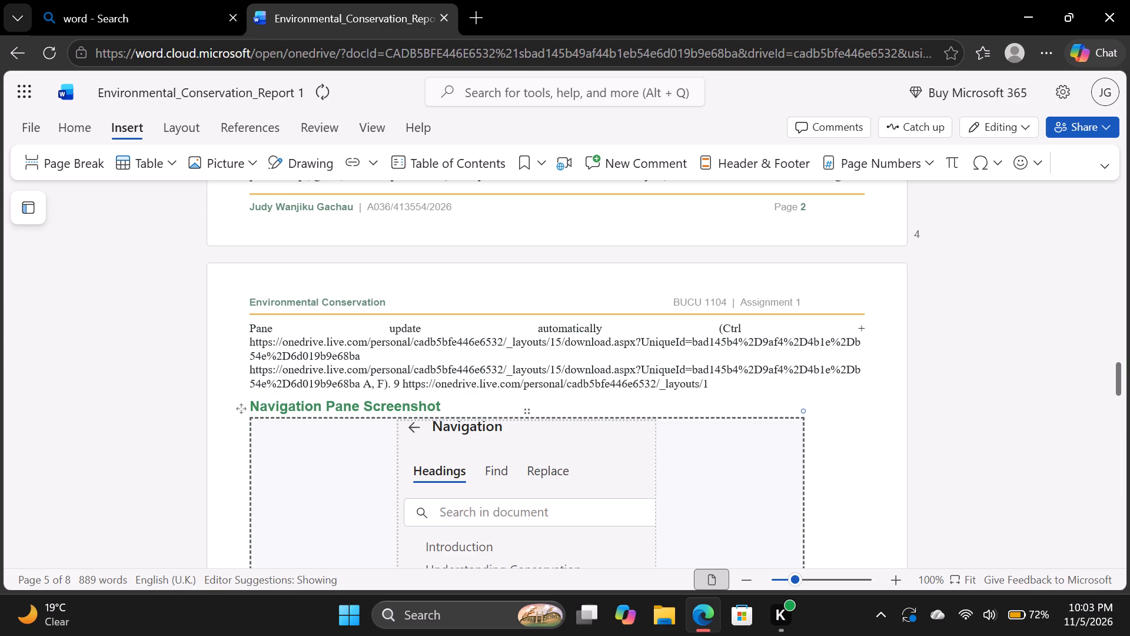
{"action": "key", "text": "BackSpace"}
{"action": "key", "text": "BackSpace"}
{"action": "key", "text": "BackSpace"}
{"action": "key", "text": "BackSpace"}
{"action": "key", "text": "BackSpace"}
{"action": "key", "text": "BackSpace"}
{"action": "key", "text": "BackSpace"}
{"action": "key", "text": "BackSpace"}
{"action": "key", "text": "BackSpace"}
{"action": "key", "text": "BackSpace"}
{"action": "key", "text": "BackSpace"}
{"action": "key", "text": "BackSpace"}
{"action": "key", "text": "BackSpace"}
{"action": "key", "text": "BackSpace"}
{"action": "key", "text": "BackSpace"}
{"action": "key", "text": "BackSpace"}
{"action": "key", "text": "BackSpace"}
Delete the leftover "A, F). 9" text and the OneDrive download URL directly before it in the Headings paragraph.
{"action": "key", "text": "BackSpace"}
{"action": "key", "text": "BackSpace"}
{"action": "key", "text": "BackSpace"}
{"action": "key", "text": "BackSpace"}
{"action": "key", "text": "BackSpace"}
{"action": "key", "text": "BackSpace"}
{"action": "key", "text": "BackSpace"}
{"action": "key", "text": "BackSpace"}
{"action": "key", "text": "BackSpace"}
{"action": "key", "text": "BackSpace"}
{"action": "key", "text": "BackSpace"}
{"action": "key", "text": "BackSpace"}
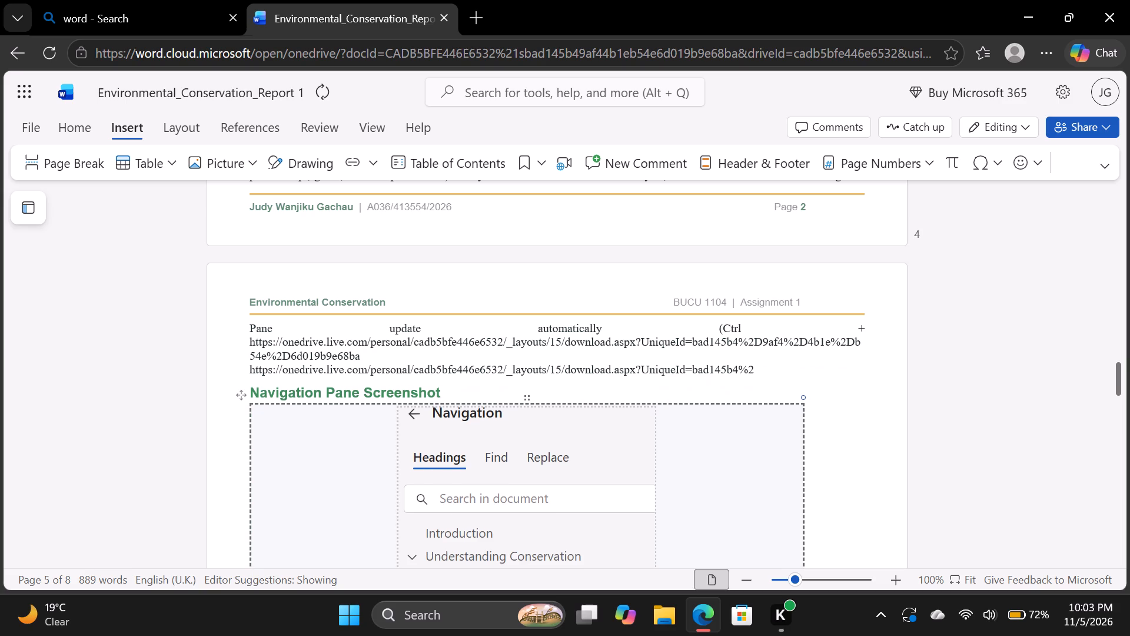
{"action": "key", "text": "BackSpace"}
{"action": "key", "text": "BackSpace"}
{"action": "key", "text": "BackSpace"}
{"action": "key", "text": "BackSpace"}
{"action": "key", "text": "BackSpace"}
{"action": "key", "text": "BackSpace"}
{"action": "key", "text": "BackSpace"}
{"action": "key", "text": "BackSpace"}
{"action": "key", "text": "BackSpace"}
{"action": "key", "text": "BackSpace"}
{"action": "key", "text": "BackSpace"}
{"action": "key", "text": "BackSpace"}
{"action": "key", "text": "BackSpace"}
{"action": "key", "text": "BackSpace"}
{"action": "key", "text": "BackSpace"}
{"action": "key", "text": "BackSpace"}
{"action": "key", "text": "BackSpace"}
{"action": "key", "text": "BackSpace"}
{"action": "key", "text": "BackSpace"}
{"action": "key", "text": "BackSpace"}
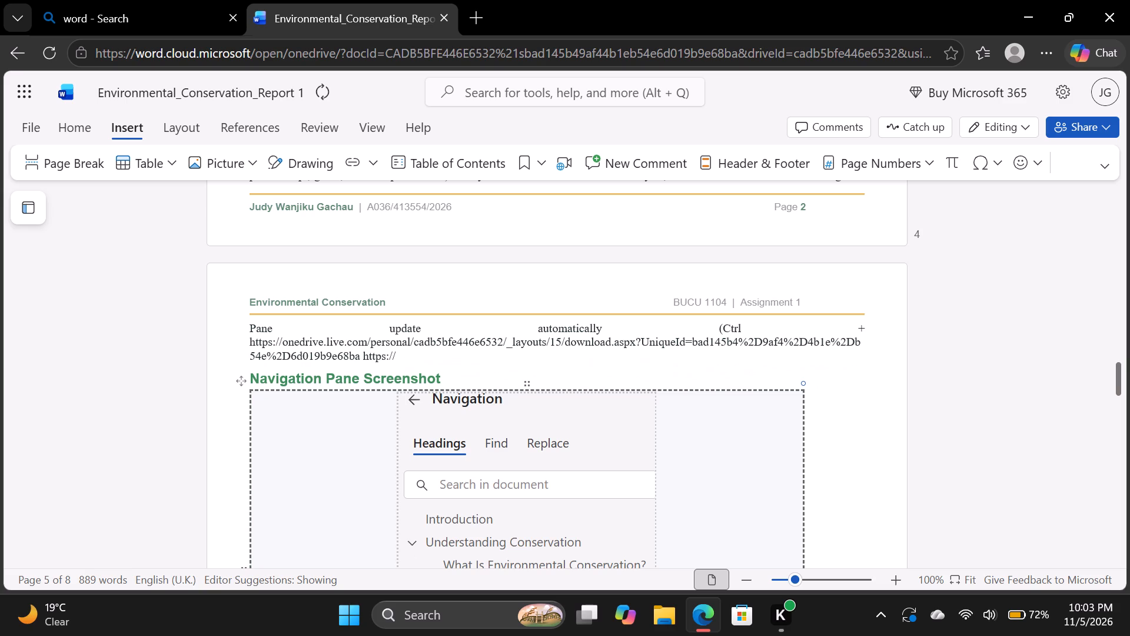
Delete the OneDrive download URL that follows "(Ctrl +" at the end of the Headings paragraph.
{"action": "key", "text": "BackSpace"}
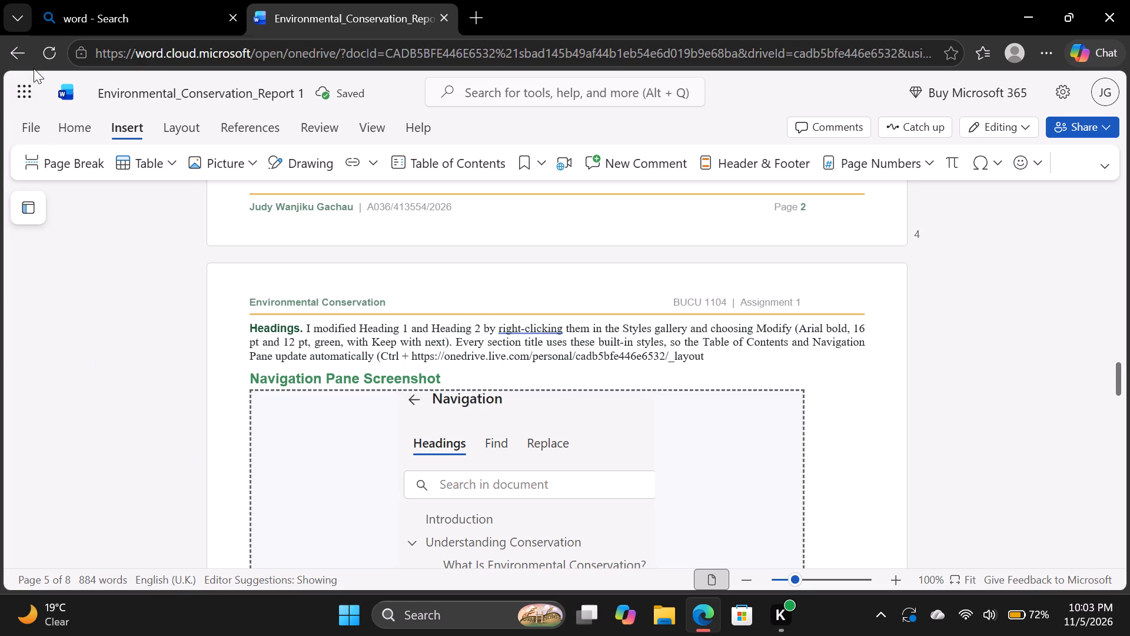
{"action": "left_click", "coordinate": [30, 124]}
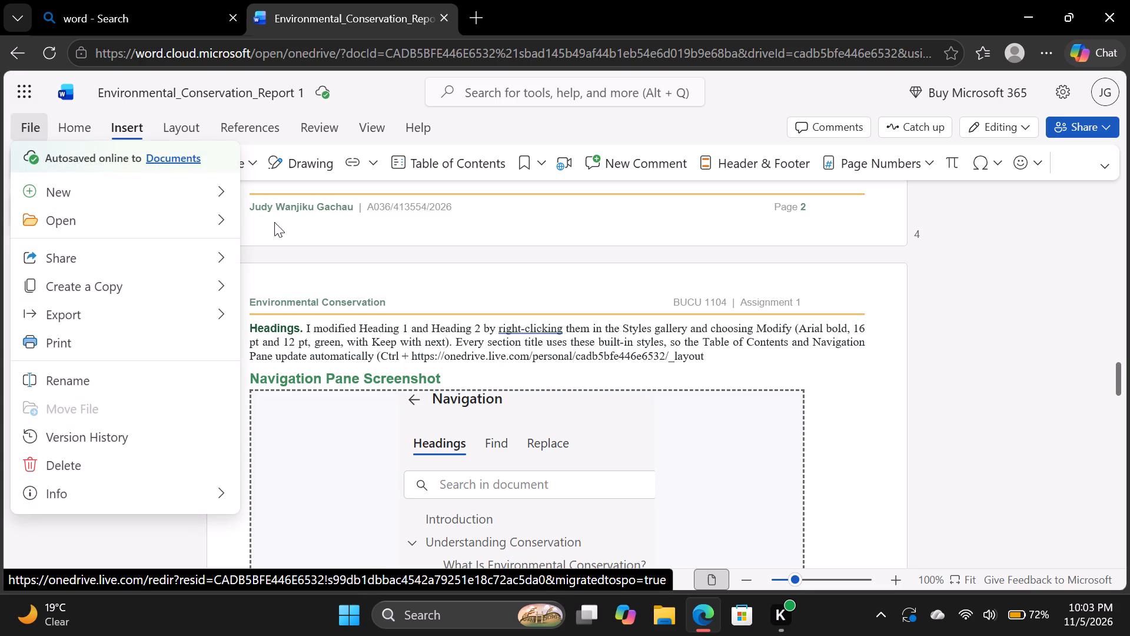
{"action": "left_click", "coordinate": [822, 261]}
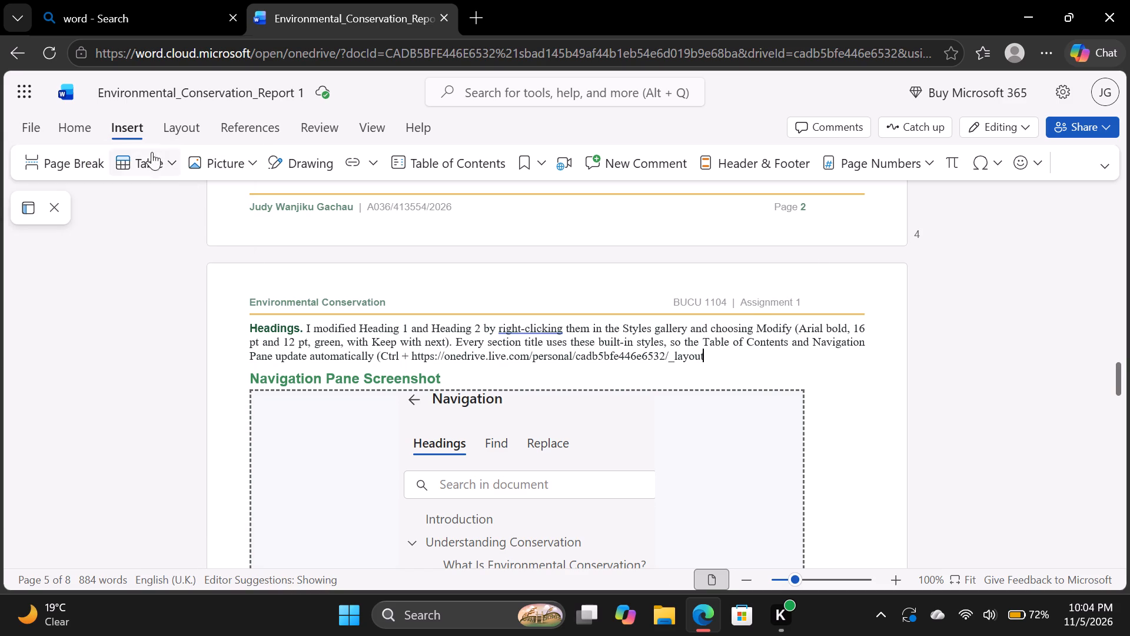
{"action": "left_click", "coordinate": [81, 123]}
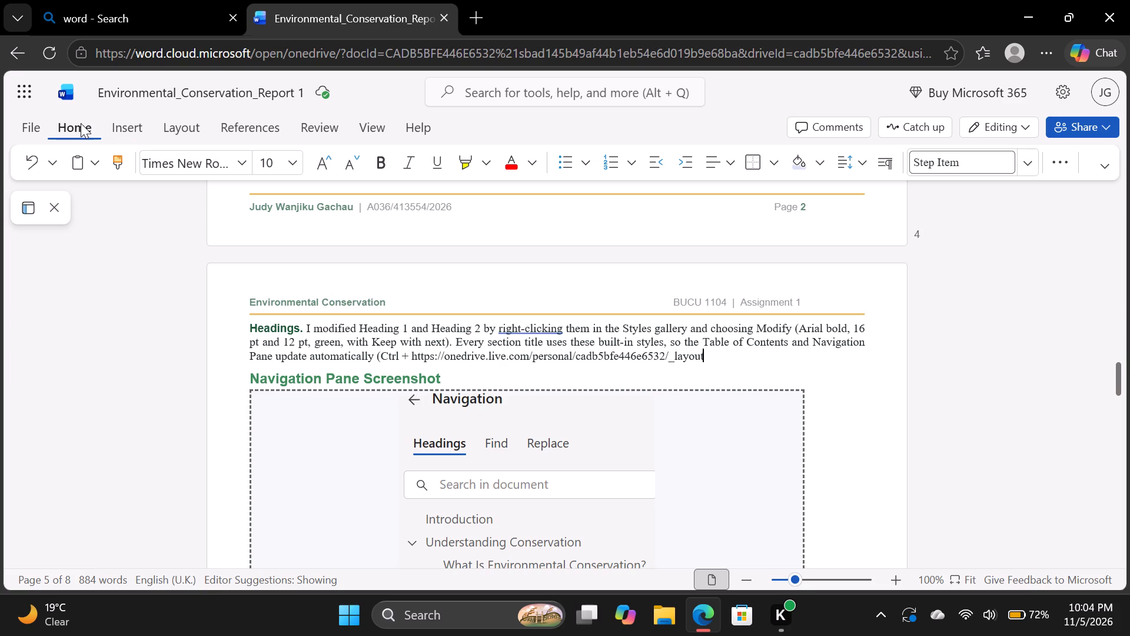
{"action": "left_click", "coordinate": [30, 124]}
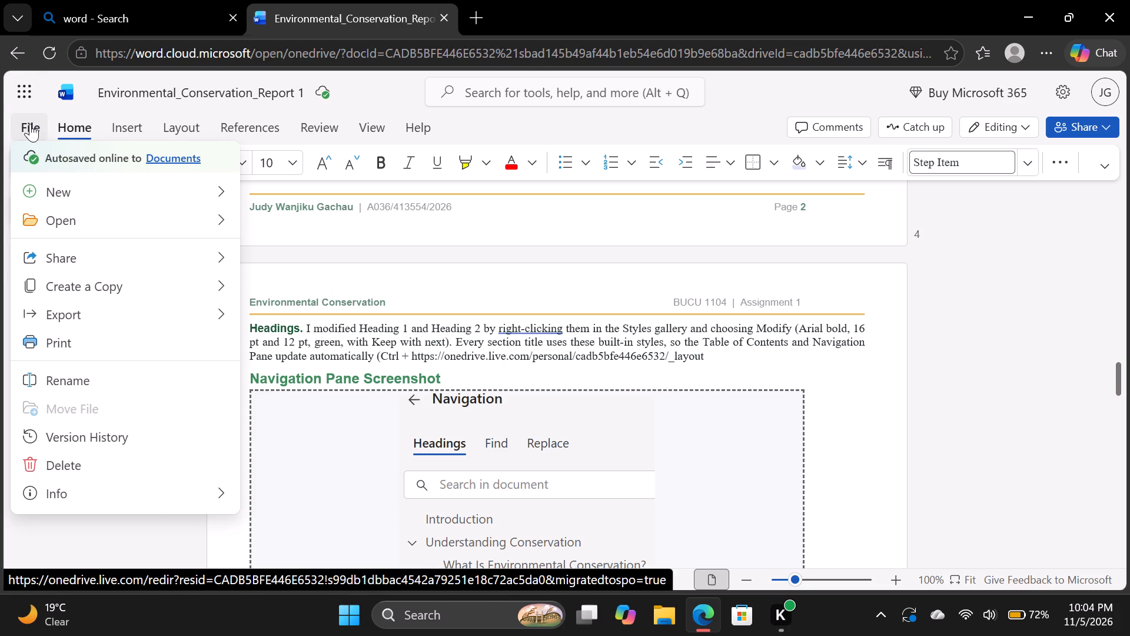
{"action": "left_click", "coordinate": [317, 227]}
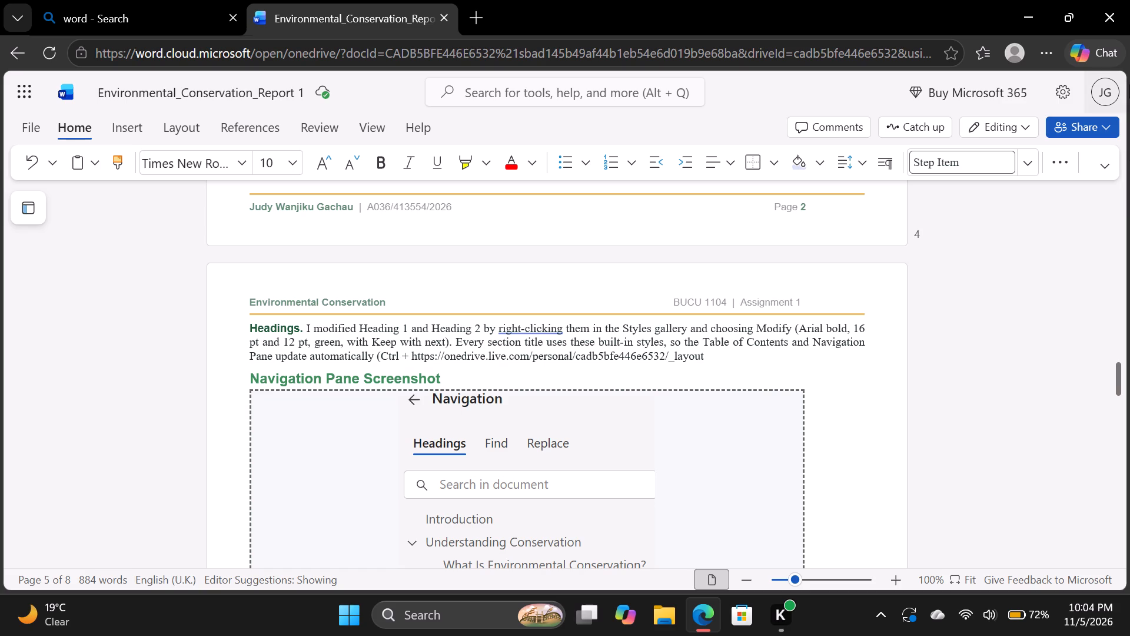
Close the browser window containing the report.
{"action": "left_click", "coordinate": [1111, 0]}
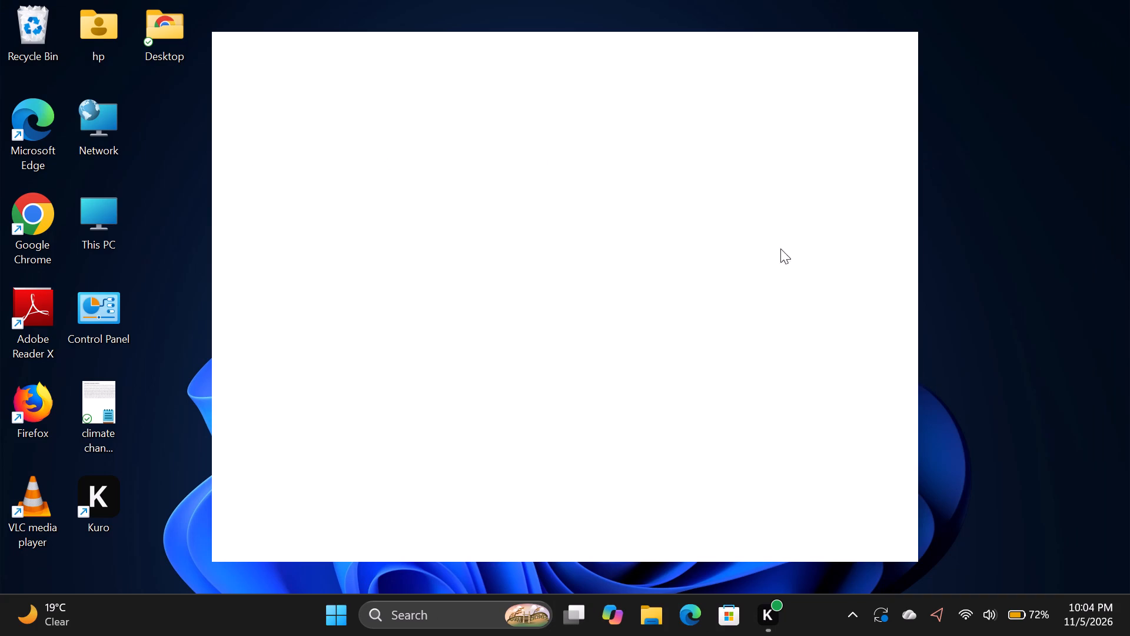
Switch to Microsoft Edge, search the web for "word" and open the Microsoft Word for the Web site.
{"action": "left_click", "coordinate": [701, 612]}
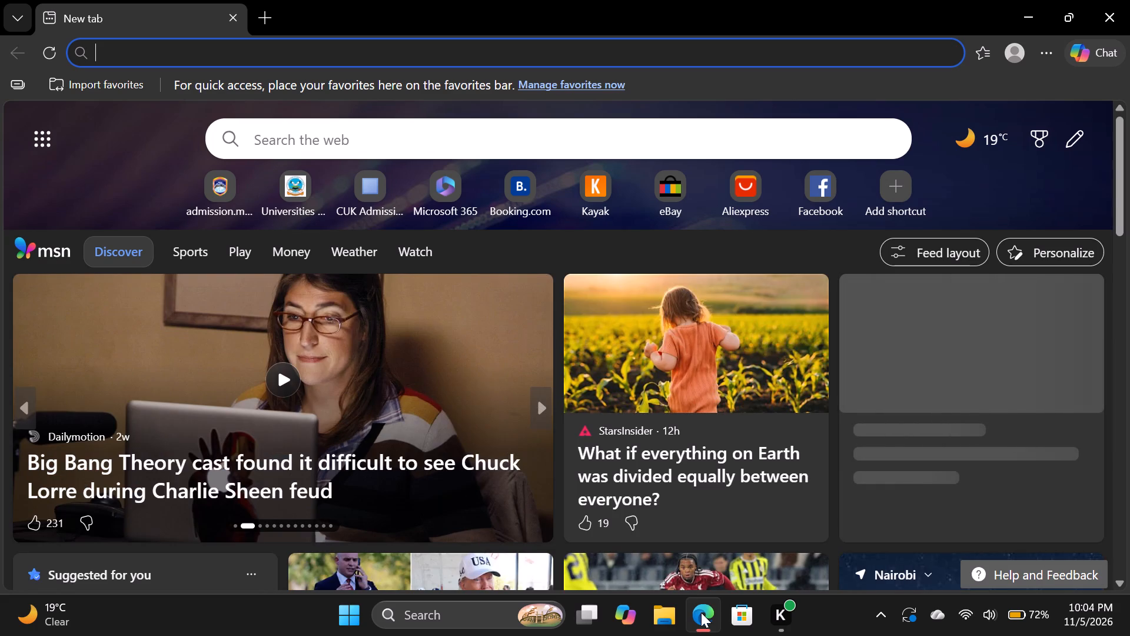
{"action": "key", "text": "w"}
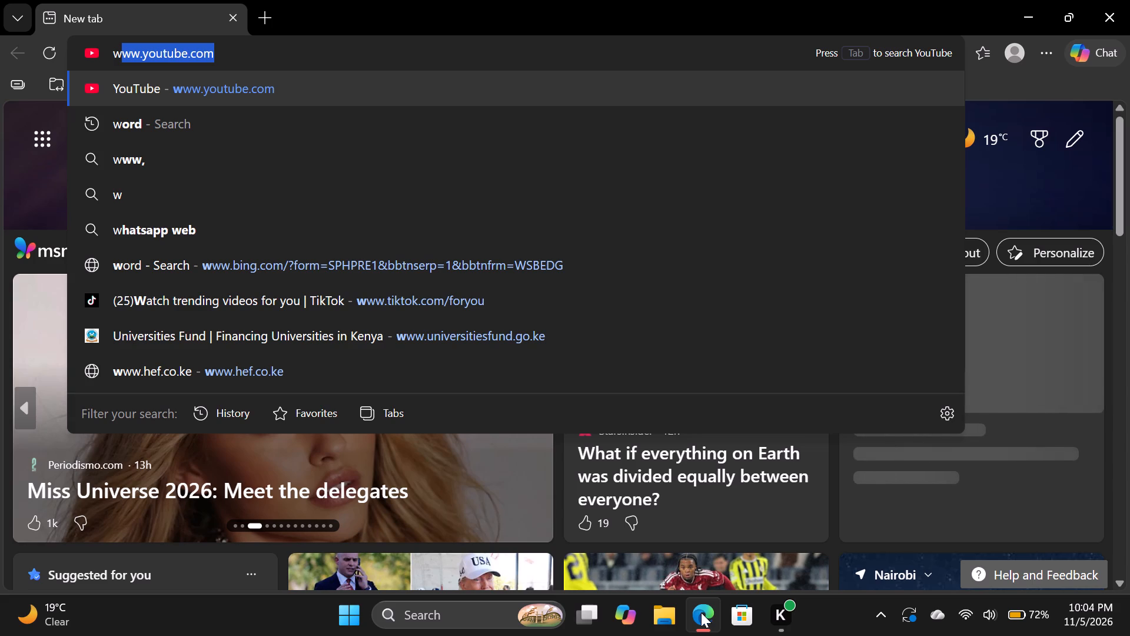
{"action": "key", "text": "o"}
{"action": "type", "text": "rd"}
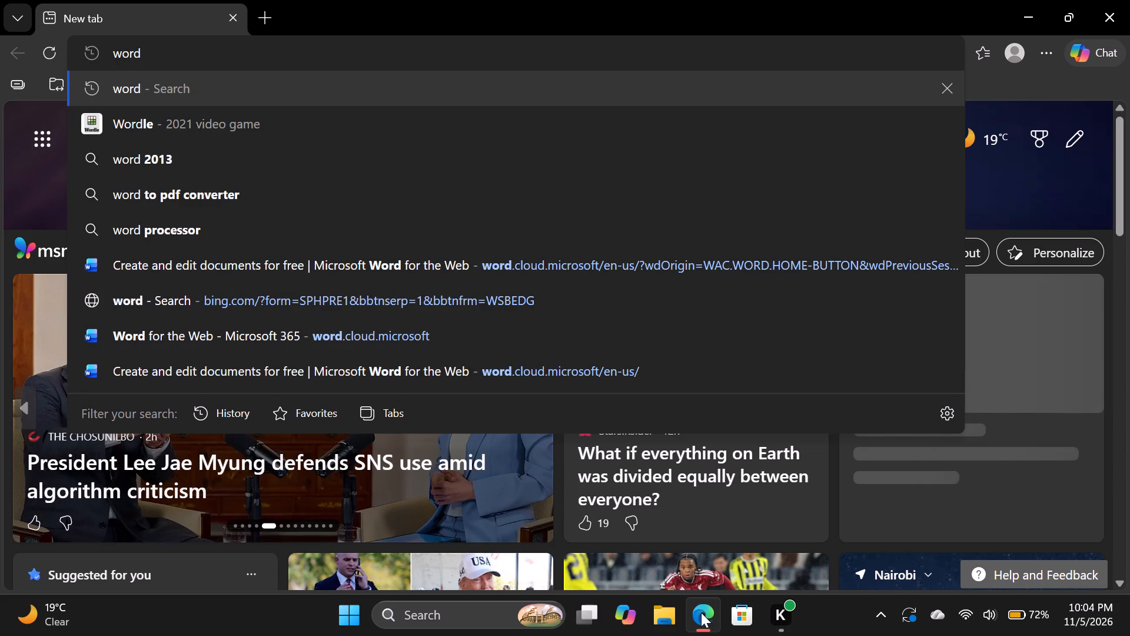
{"action": "key", "text": "Return"}
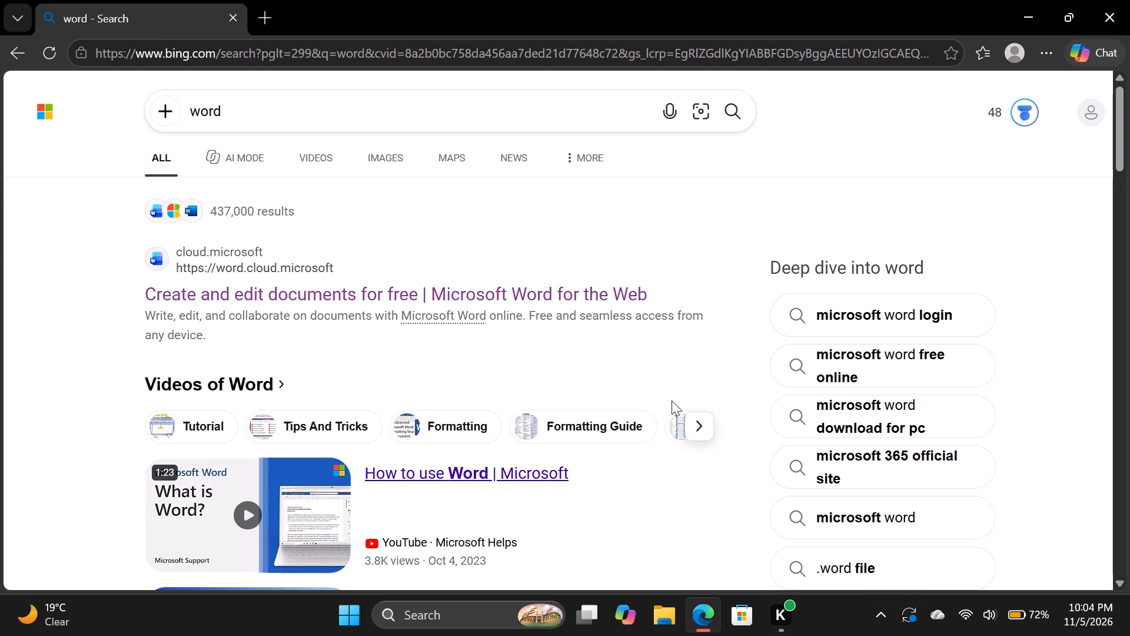
{"action": "double_click", "coordinate": [468, 281]}
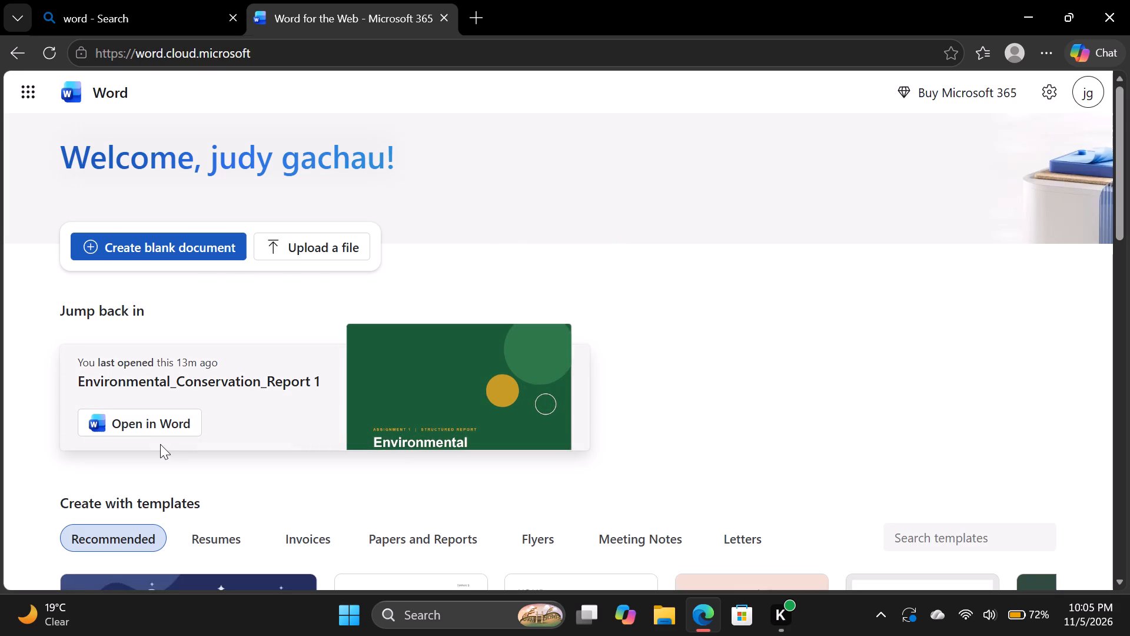
Open the recent document Environmental_Conservation_Report 1 in Word for the web.
{"action": "left_click", "coordinate": [158, 424]}
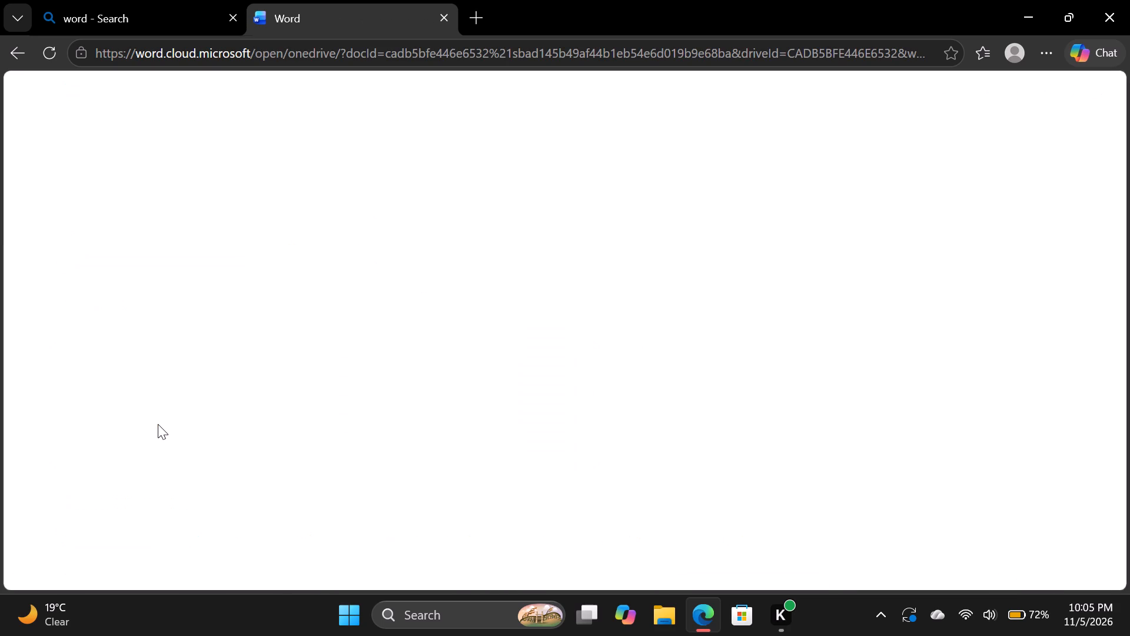
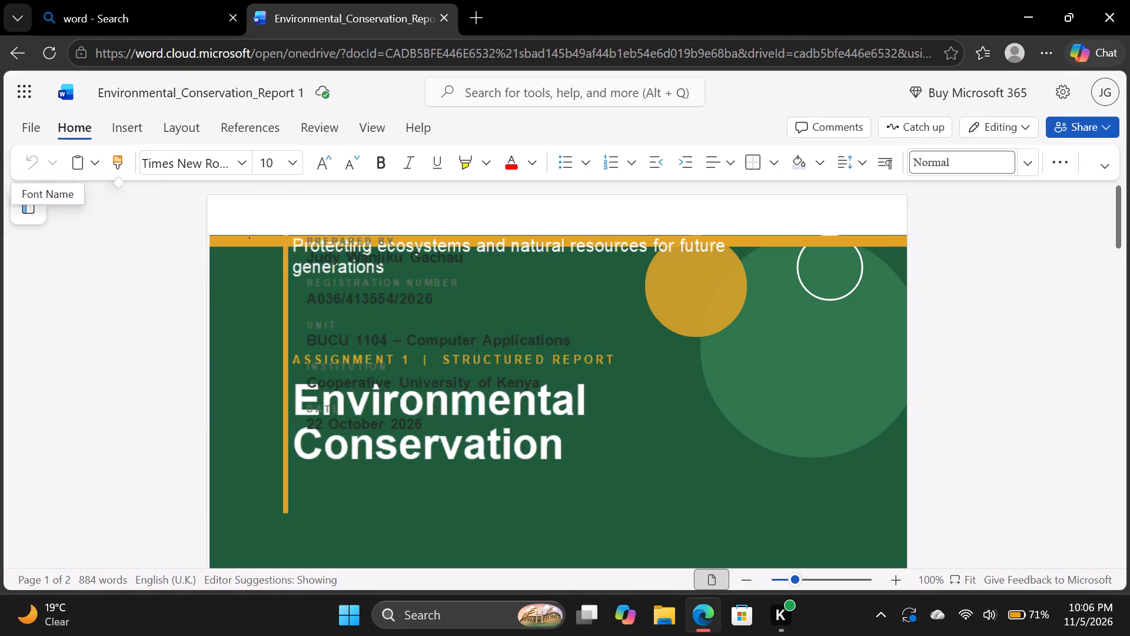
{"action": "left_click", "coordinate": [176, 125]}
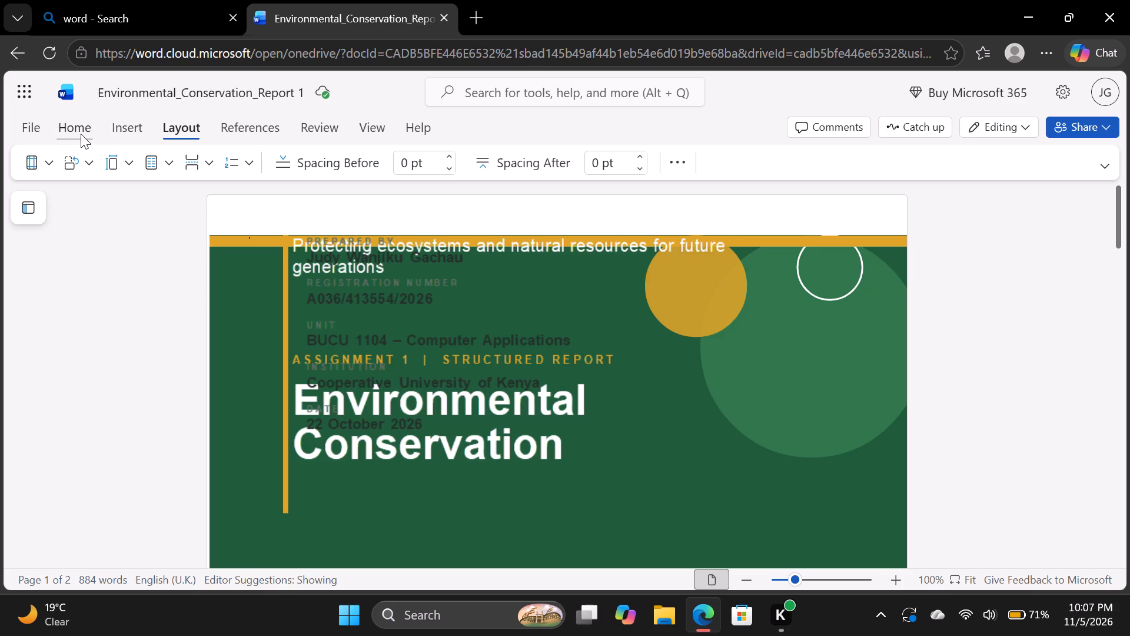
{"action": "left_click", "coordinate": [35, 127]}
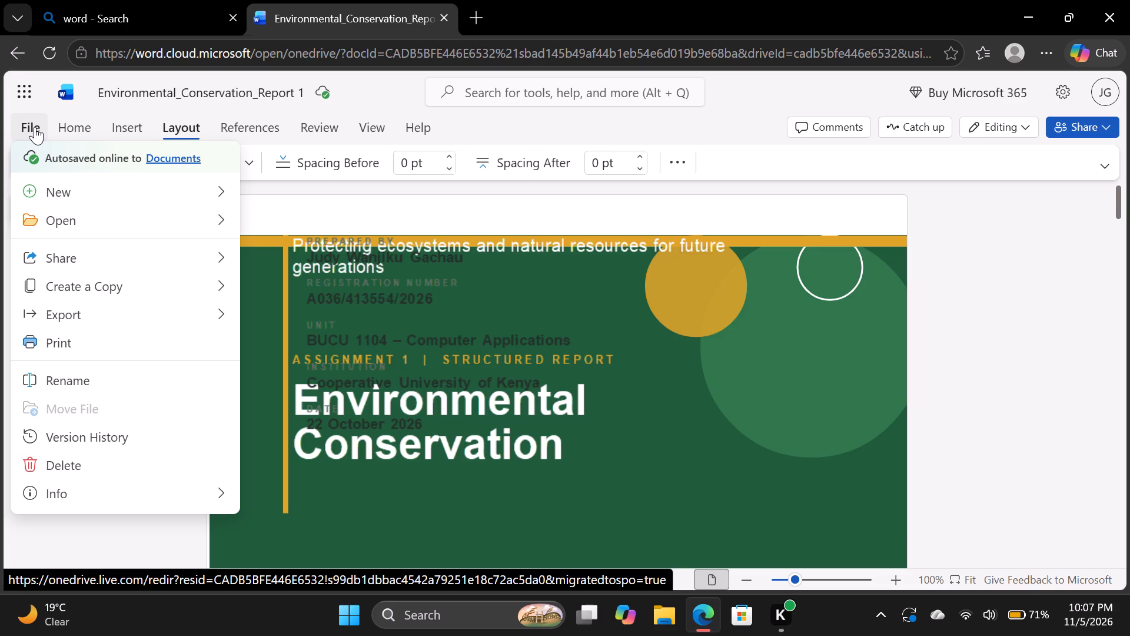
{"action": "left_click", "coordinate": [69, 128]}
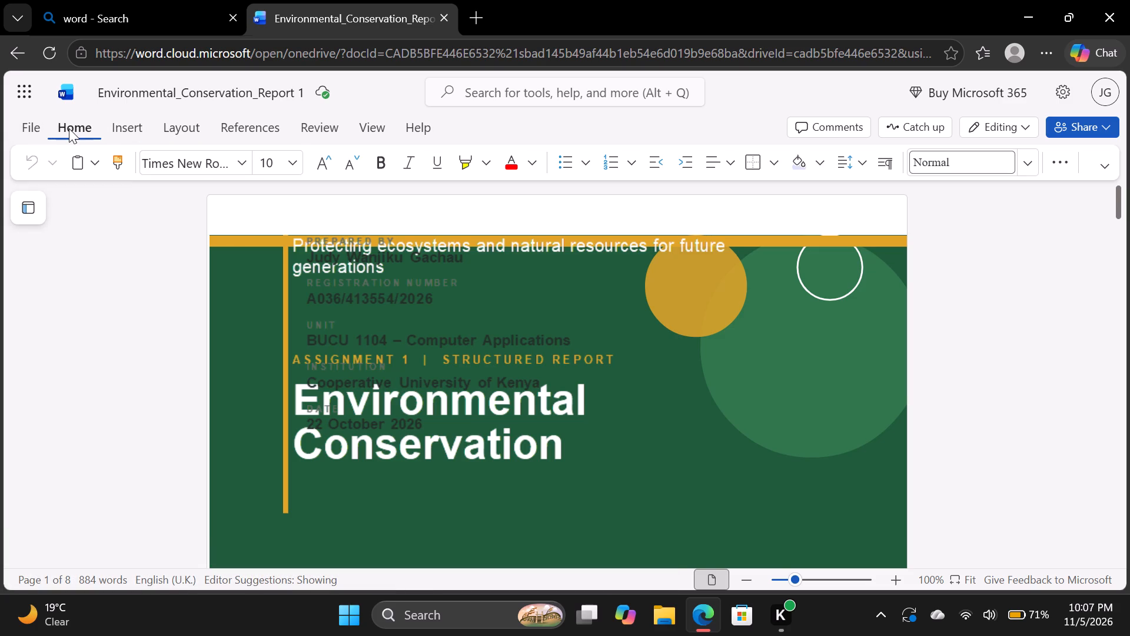
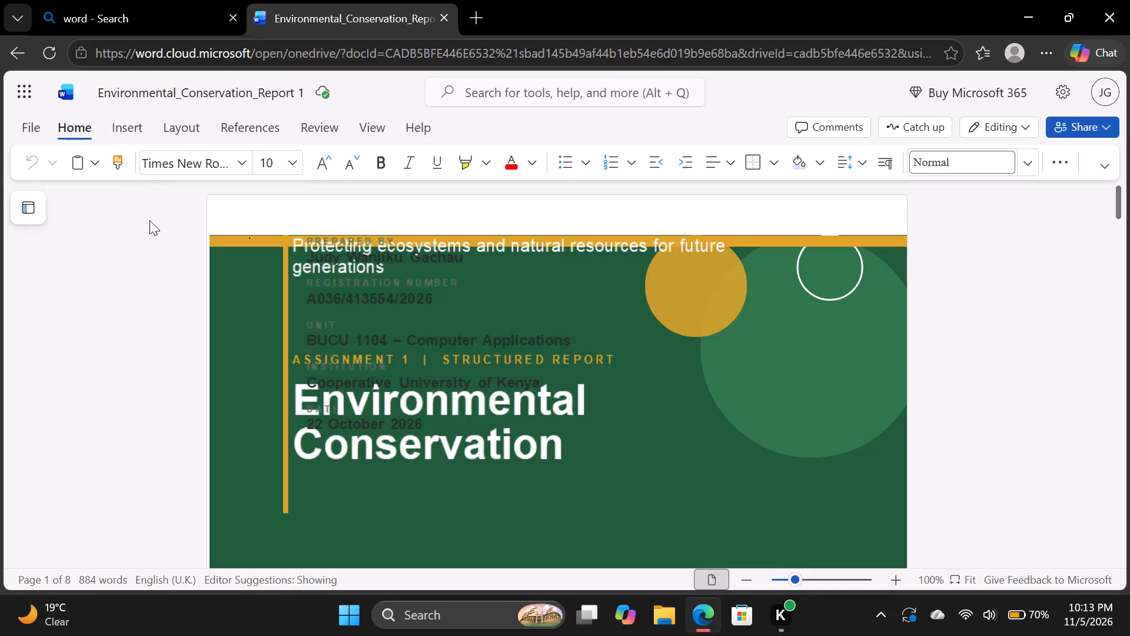
Review the report's cover page, table of contents, list of tables and list of figures for layout problems.
{"action": "left_click", "coordinate": [149, 220]}
{"action": "left_click", "coordinate": [1024, 333]}
{"action": "key", "text": "Down"}
{"action": "key", "text": "Down"}
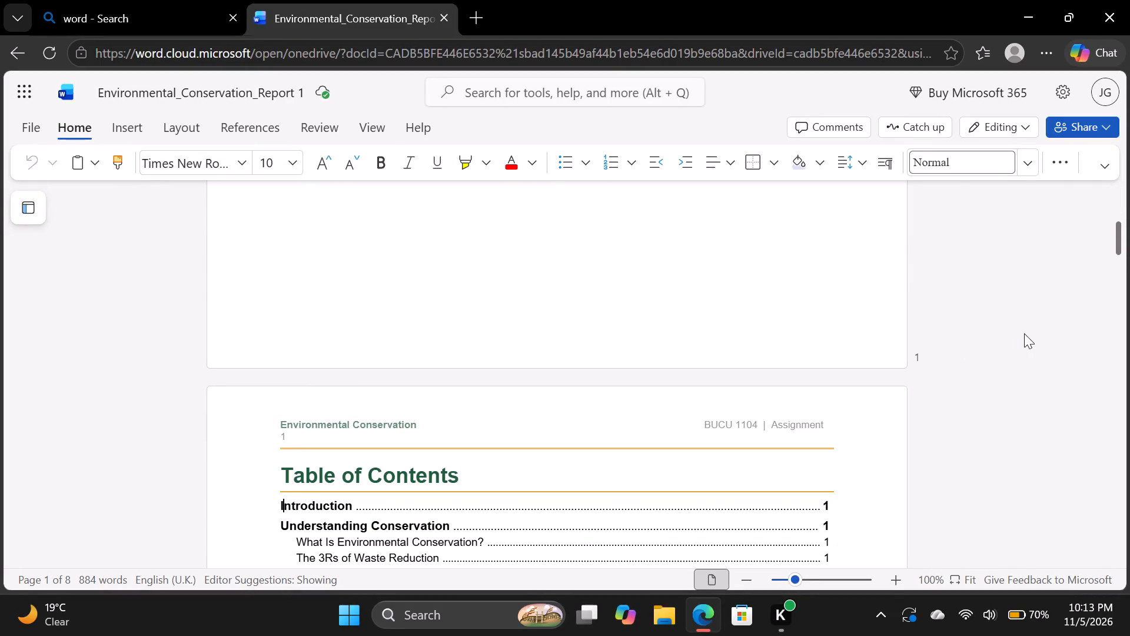
{"action": "key", "text": "Down"}
{"action": "key", "text": "Down"}
{"action": "key", "text": "Down"}
{"action": "key", "text": "Down"}
{"action": "key", "text": "Down"}
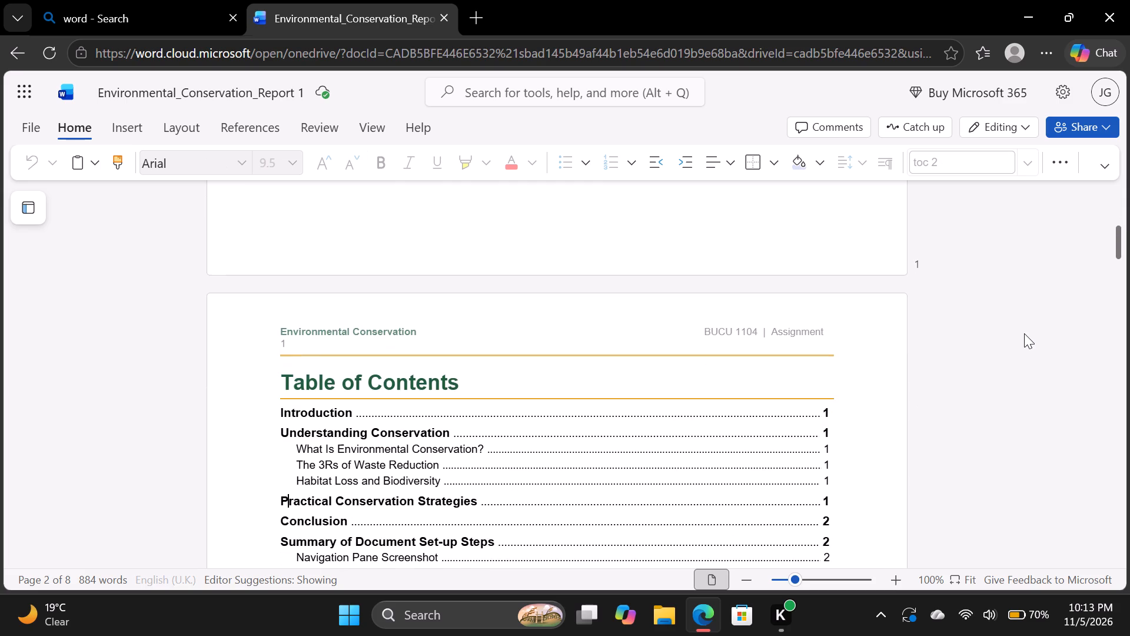
{"action": "key", "text": "Down"}
{"action": "key", "text": "Down"}
{"action": "key", "text": "Down"}
{"action": "key", "text": "Down"}
{"action": "key", "text": "Down"}
{"action": "key", "text": "Down"}
{"action": "key", "text": "Down"}
{"action": "key", "text": "Down"}
{"action": "key", "text": "Down"}
{"action": "key", "text": "Down"}
{"action": "key", "text": "Down"}
{"action": "key", "text": "Down"}
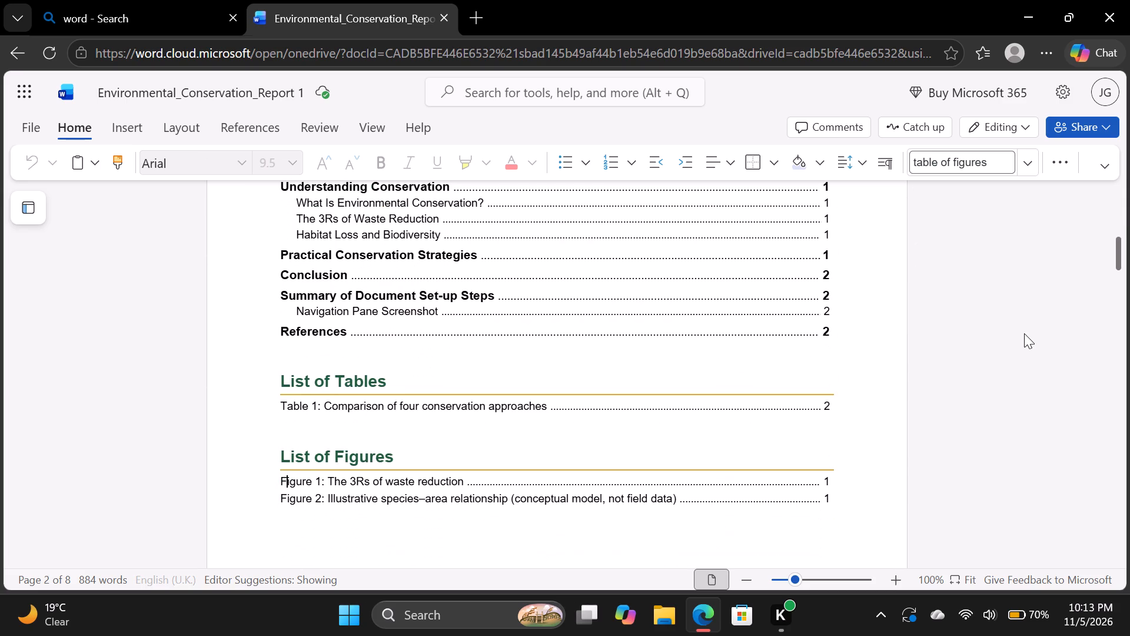
{"action": "key", "text": "Down"}
{"action": "key", "text": "Down"}
{"action": "key", "text": "Down"}
{"action": "key", "text": "Down"}
{"action": "key", "text": "Down"}
{"action": "key", "text": "Down"}
{"action": "key", "text": "Down"}
{"action": "key", "text": "Down"}
{"action": "key", "text": "Down"}
{"action": "key", "text": "Down"}
{"action": "key", "text": "Down"}
{"action": "key", "text": "Down"}
{"action": "key", "text": "Down"}
{"action": "key", "text": "Down"}
{"action": "key", "text": "Down"}
{"action": "key", "text": "Down"}
{"action": "key", "text": "Down"}
{"action": "key", "text": "Down"}
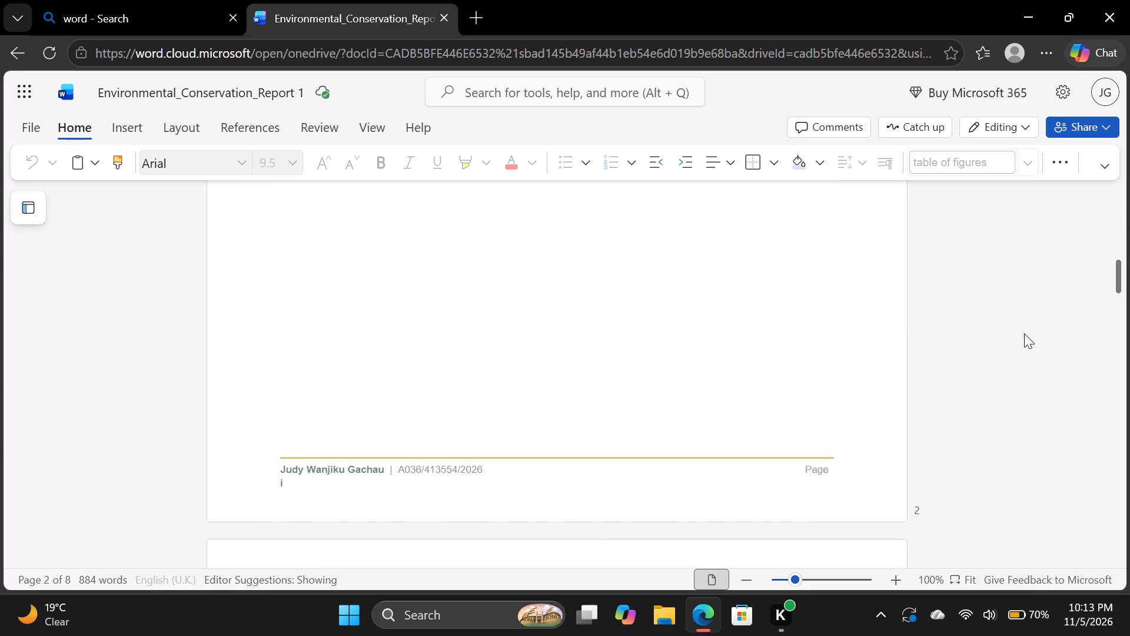
Read through the report's body, from the 3Rs of Waste Reduction through Practical Conservation Strategies to the document set-up summary, checking text, figures and table.
{"action": "key", "text": "Down"}
{"action": "key", "text": "Down"}
{"action": "key", "text": "Down"}
{"action": "key", "text": "Down"}
{"action": "key", "text": "Down"}
{"action": "key", "text": "Down"}
{"action": "key", "text": "Down"}
{"action": "key", "text": "Down"}
{"action": "key", "text": "Down"}
{"action": "key", "text": "Down"}
{"action": "key", "text": "Down"}
{"action": "key", "text": "Down"}
{"action": "key", "text": "Down"}
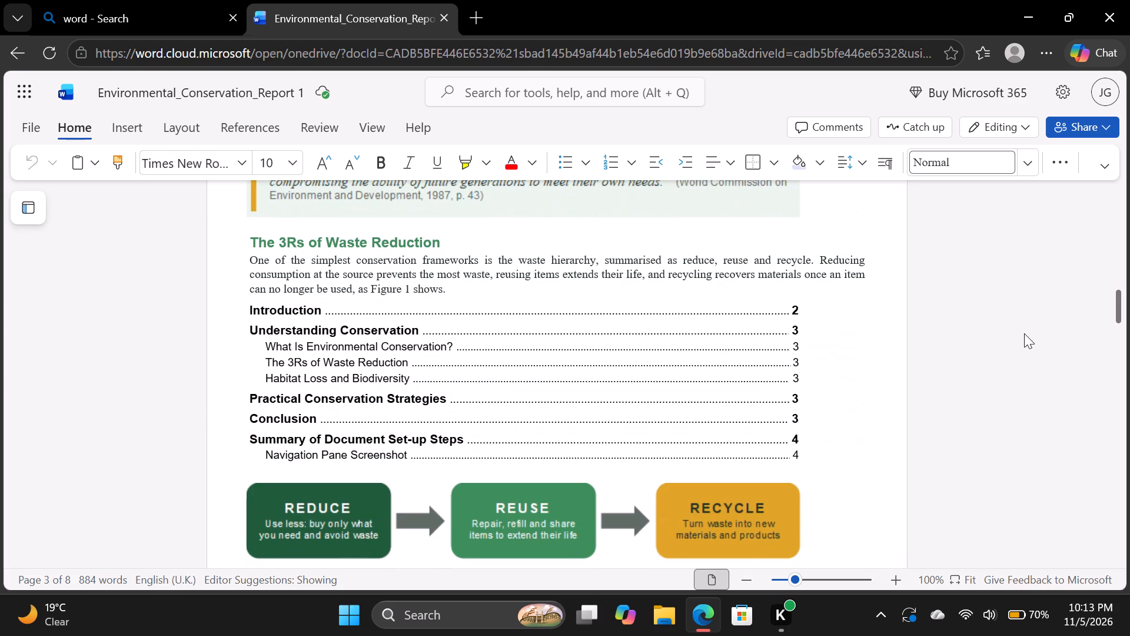
{"action": "key", "text": "Down"}
{"action": "key", "text": "Down"}
{"action": "key", "text": "Down"}
{"action": "key", "text": "Down"}
{"action": "key", "text": "Down"}
{"action": "key", "text": "Down"}
{"action": "key", "text": "Down"}
{"action": "key", "text": "Down"}
{"action": "key", "text": "Down"}
{"action": "key", "text": "Down"}
{"action": "key", "text": "Down"}
{"action": "key", "text": "Down"}
{"action": "key", "text": "Down"}
{"action": "key", "text": "Down"}
{"action": "key", "text": "Down"}
{"action": "key", "text": "Down"}
{"action": "key", "text": "Down"}
{"action": "key", "text": "Down"}
{"action": "key", "text": "Down"}
{"action": "key", "text": "Down"}
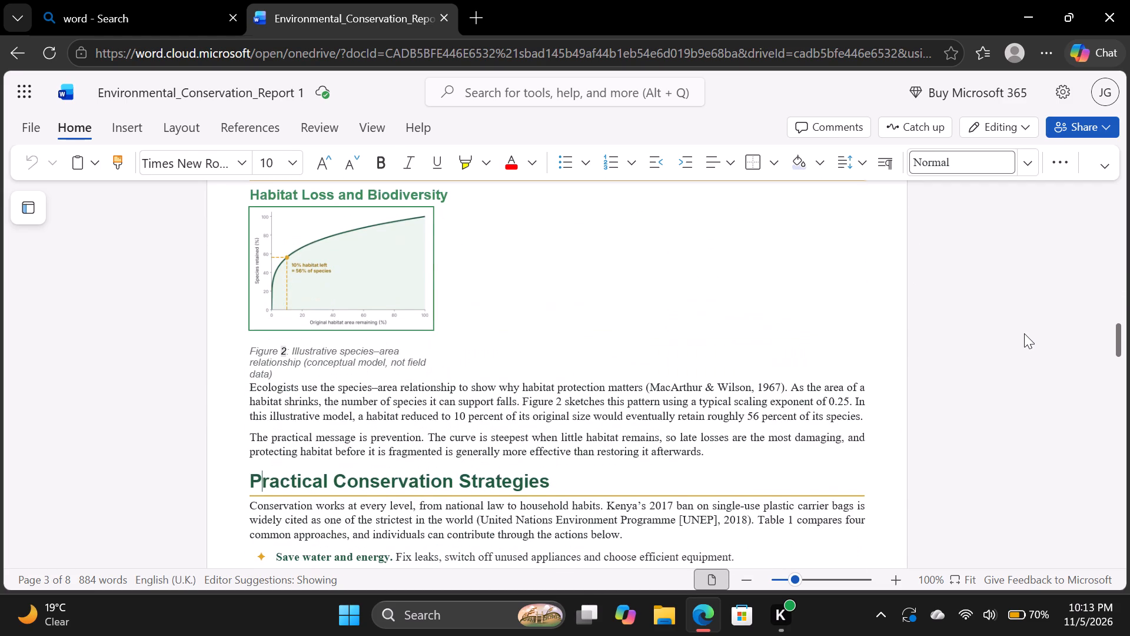
{"action": "key", "text": "Down"}
{"action": "key", "text": "Down"}
{"action": "key", "text": "Down"}
{"action": "key", "text": "Down"}
{"action": "key", "text": "Down"}
{"action": "key", "text": "Down"}
{"action": "key", "text": "Down"}
{"action": "key", "text": "Down"}
{"action": "key", "text": "Down"}
{"action": "key", "text": "Down"}
{"action": "key", "text": "Down"}
{"action": "key", "text": "Down"}
{"action": "key", "text": "Down"}
{"action": "key", "text": "Down"}
{"action": "key", "text": "Down"}
{"action": "key", "text": "Down"}
{"action": "key", "text": "Down"}
{"action": "key", "text": "Down"}
{"action": "key", "text": "Down"}
{"action": "key", "text": "Down"}
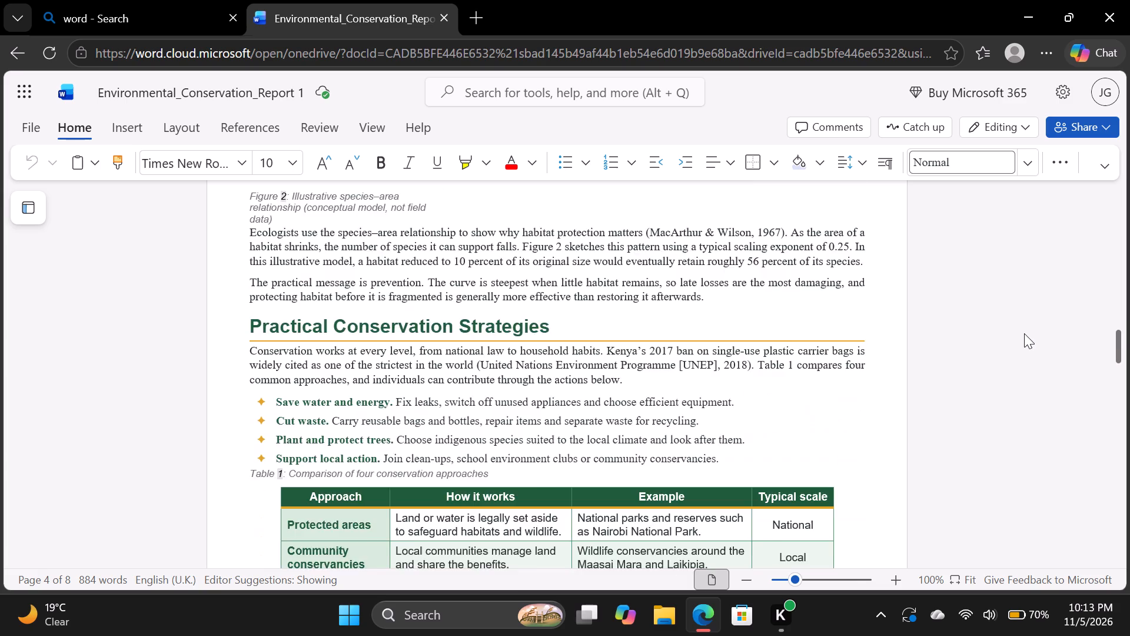
{"action": "key", "text": "Down"}
{"action": "key", "text": "Down"}
{"action": "key", "text": "Down"}
{"action": "key", "text": "Down"}
{"action": "key", "text": "Down"}
{"action": "key", "text": "Down"}
{"action": "key", "text": "Down"}
{"action": "key", "text": "Down"}
{"action": "key", "text": "Down"}
{"action": "key", "text": "Down"}
{"action": "key", "text": "Down"}
{"action": "key", "text": "Down"}
{"action": "key", "text": "Down"}
{"action": "key", "text": "Down"}
{"action": "key", "text": "Down"}
{"action": "key", "text": "Down"}
{"action": "key", "text": "Down"}
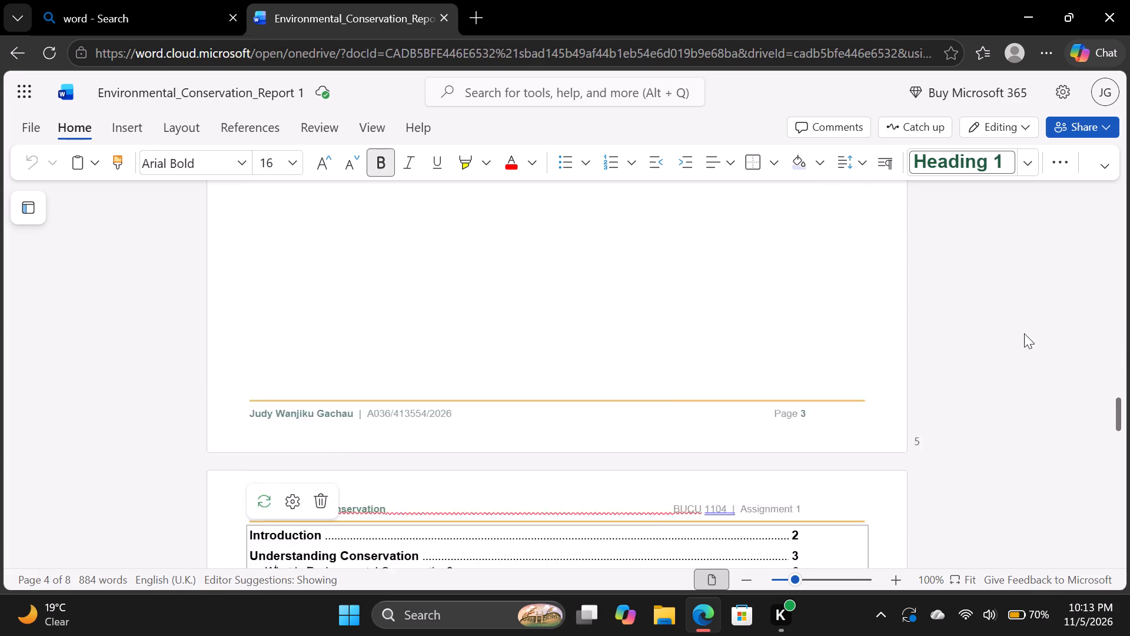
Examine the extra table of contents on page 6 and the Headings paragraph and Navigation Pane Screenshot on the page before it.
{"action": "key", "text": "Down"}
{"action": "key", "text": "Down"}
{"action": "key", "text": "Down"}
{"action": "key", "text": "Down"}
{"action": "key", "text": "Down"}
{"action": "key", "text": "Down"}
{"action": "key", "text": "Down"}
{"action": "key", "text": "Down"}
{"action": "key", "text": "Down"}
{"action": "key", "text": "Down"}
{"action": "key", "text": "Down"}
{"action": "key", "text": "Down"}
{"action": "key", "text": "Down"}
{"action": "key", "text": "Down"}
{"action": "key", "text": "Down"}
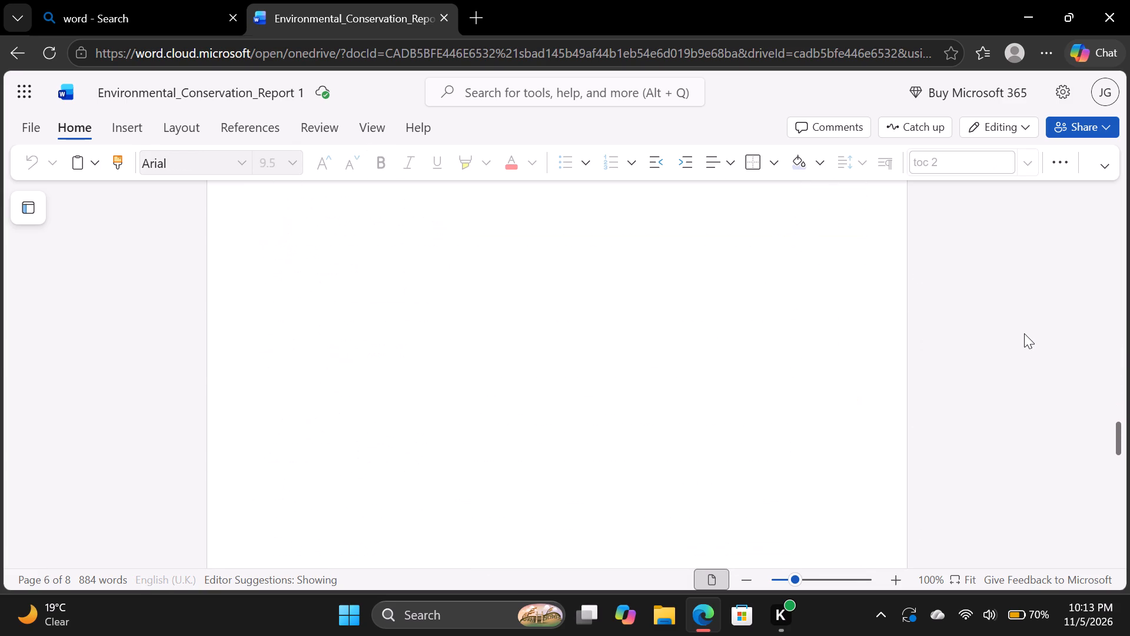
{"action": "key", "text": "Up"}
{"action": "key", "text": "Up"}
{"action": "key", "text": "Up"}
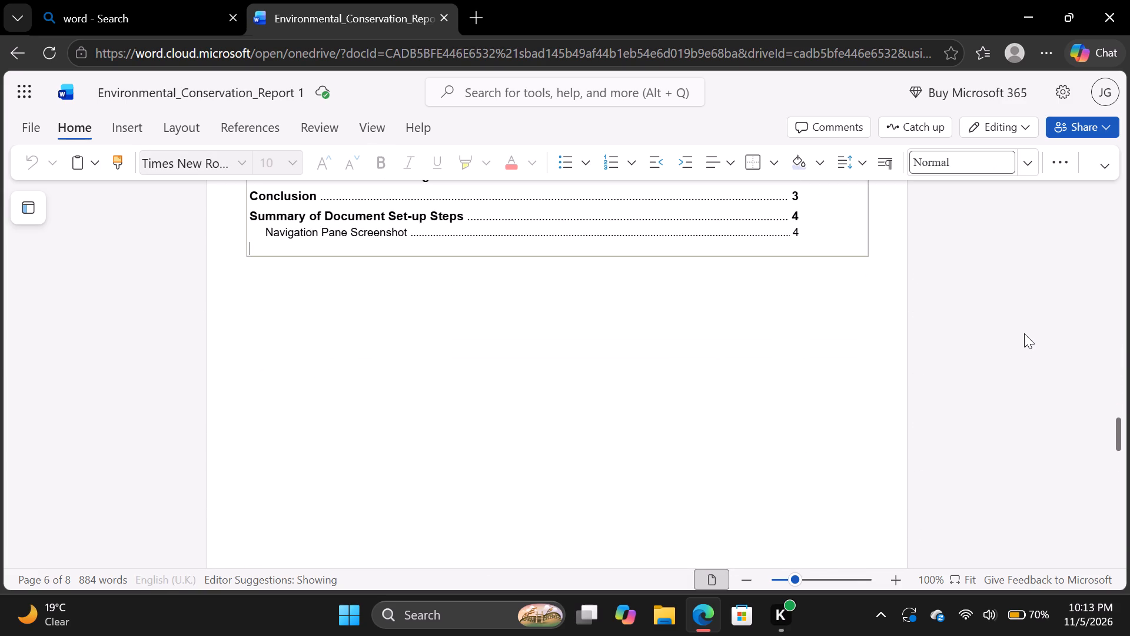
{"action": "key", "text": "Up"}
{"action": "key", "text": "Up"}
{"action": "key", "text": "Up"}
{"action": "key", "text": "Up"}
{"action": "key", "text": "Up"}
{"action": "key", "text": "Up"}
{"action": "key", "text": "Up"}
{"action": "key", "text": "Up"}
{"action": "key", "text": "Up"}
{"action": "key", "text": "Up"}
{"action": "key", "text": "Up"}
{"action": "key", "text": "Up"}
{"action": "key", "text": "Up"}
{"action": "key", "text": "Up"}
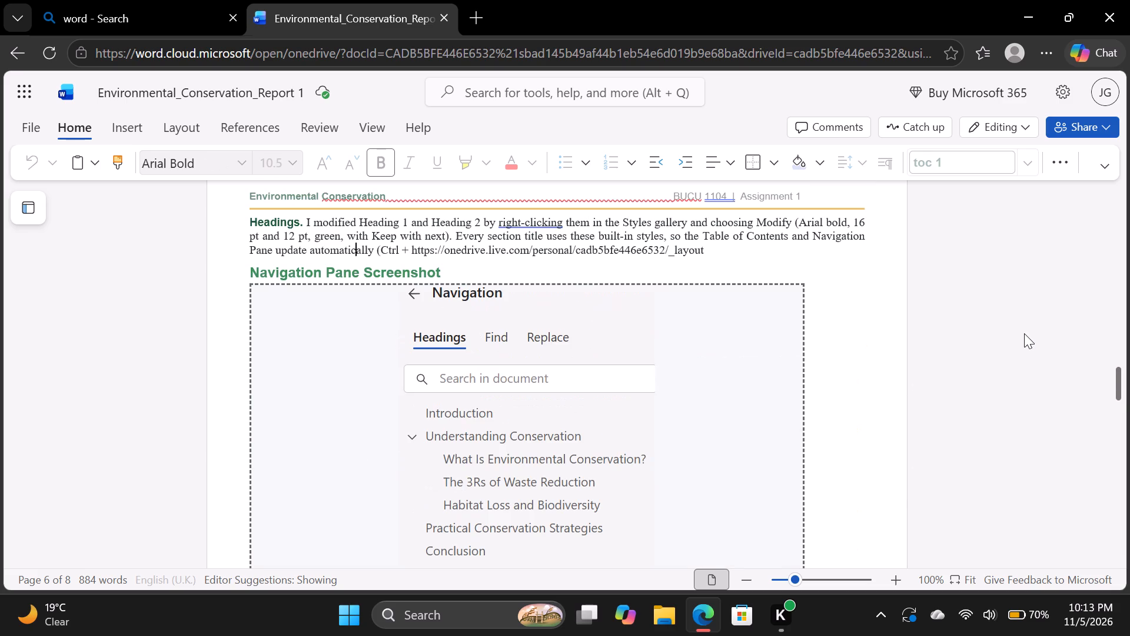
{"action": "key", "text": "Down"}
{"action": "key", "text": "Down"}
{"action": "key", "text": "Down"}
{"action": "key", "text": "Down"}
{"action": "key", "text": "Down"}
{"action": "key", "text": "Down"}
{"action": "key", "text": "Down"}
{"action": "key", "text": "Down"}
{"action": "key", "text": "Down"}
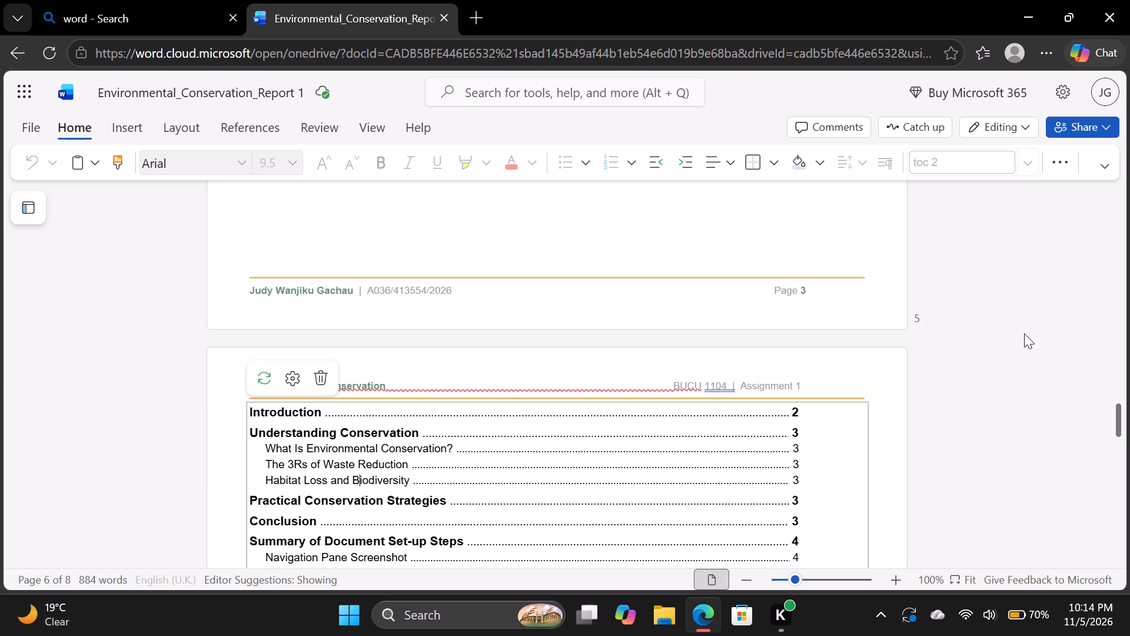
Examine the pages from the extra table of contents on page 6 through the end of the report for blank content.
{"action": "key", "text": "Down"}
{"action": "key", "text": "Down"}
{"action": "key", "text": "Down"}
{"action": "key", "text": "Down"}
{"action": "key", "text": "Down"}
{"action": "key", "text": "Down"}
{"action": "key", "text": "Down"}
{"action": "key", "text": "Down"}
{"action": "key", "text": "Down"}
{"action": "key", "text": "Down"}
{"action": "key", "text": "Down"}
{"action": "key", "text": "Down"}
{"action": "key", "text": "Down"}
{"action": "key", "text": "Down"}
{"action": "key", "text": "Down"}
{"action": "key", "text": "Down"}
{"action": "key", "text": "Down"}
{"action": "key", "text": "Down"}
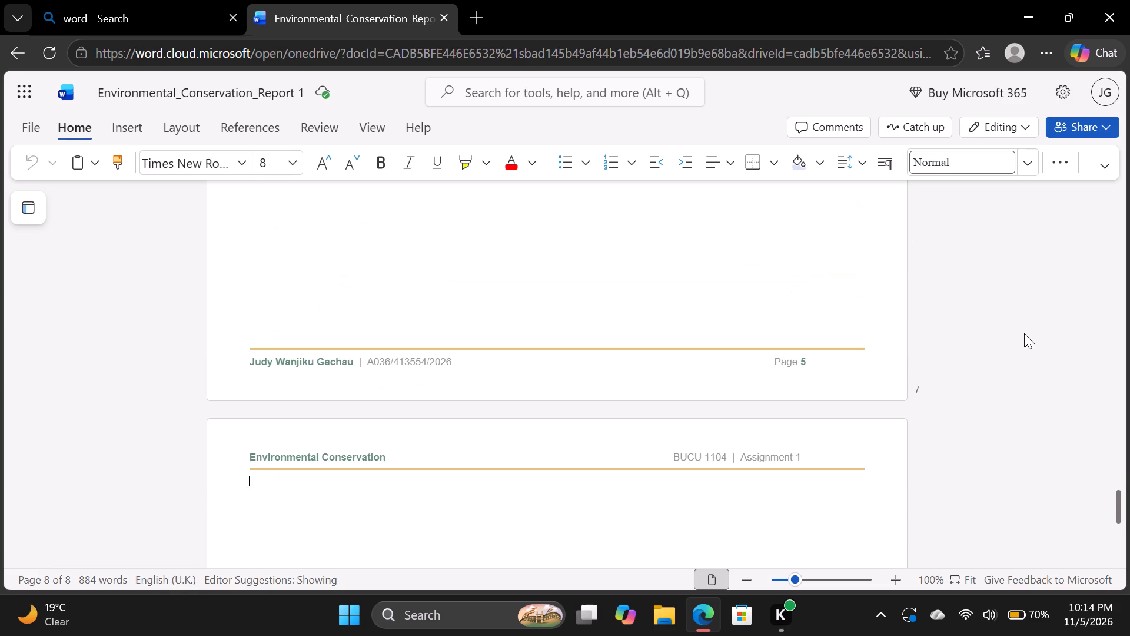
{"action": "key", "text": "Up"}
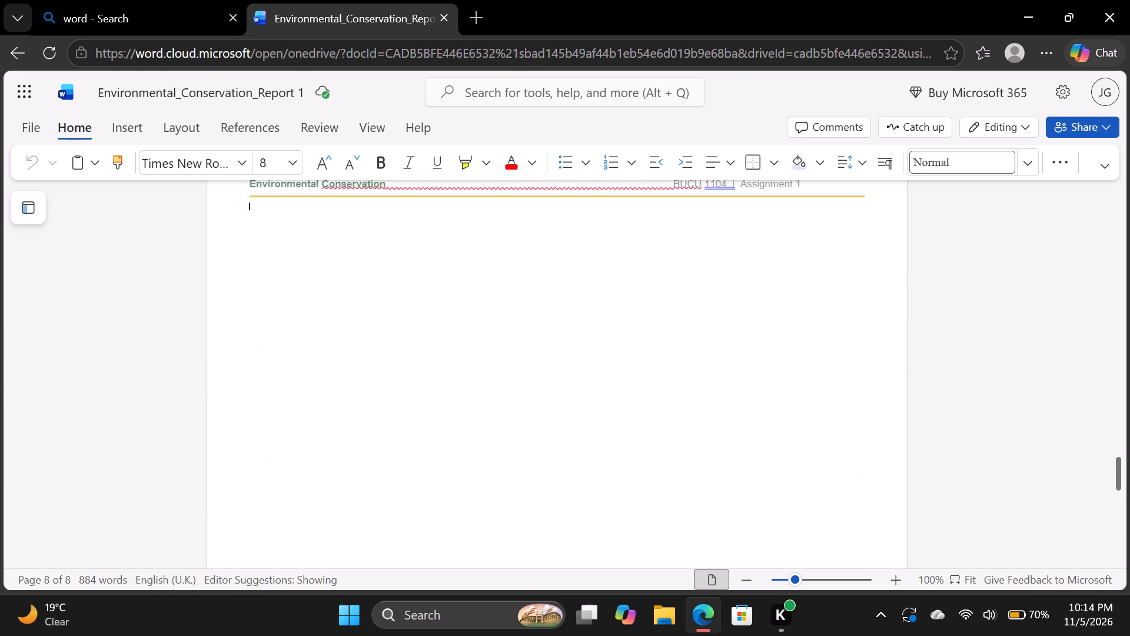
{"action": "key", "text": "Up"}
{"action": "key", "text": "Down"}
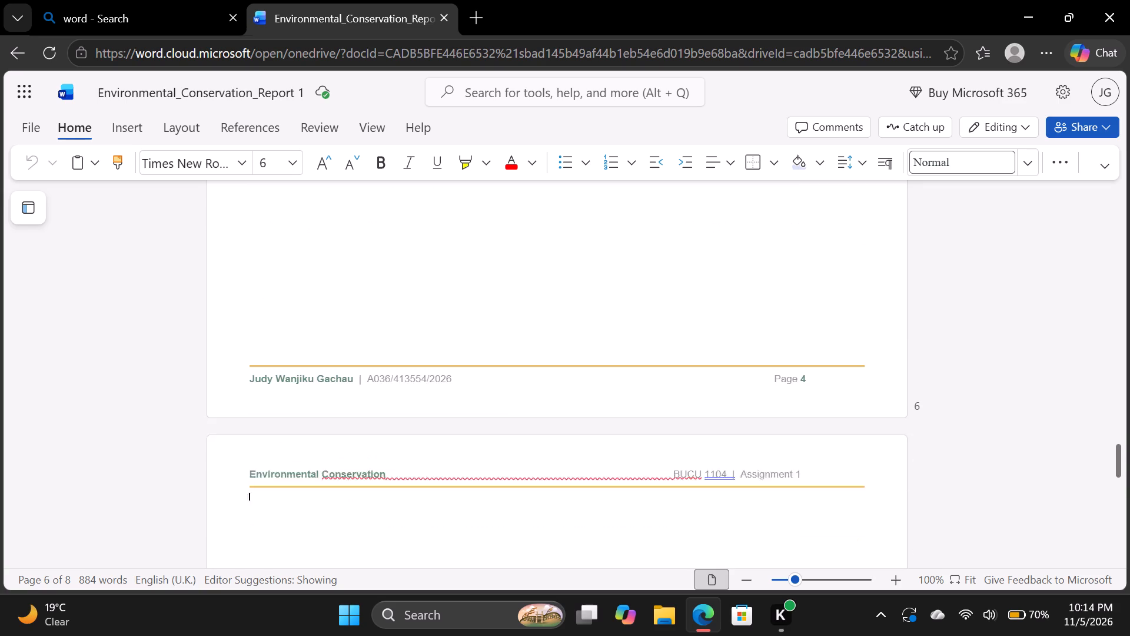
{"action": "key", "text": "Down"}
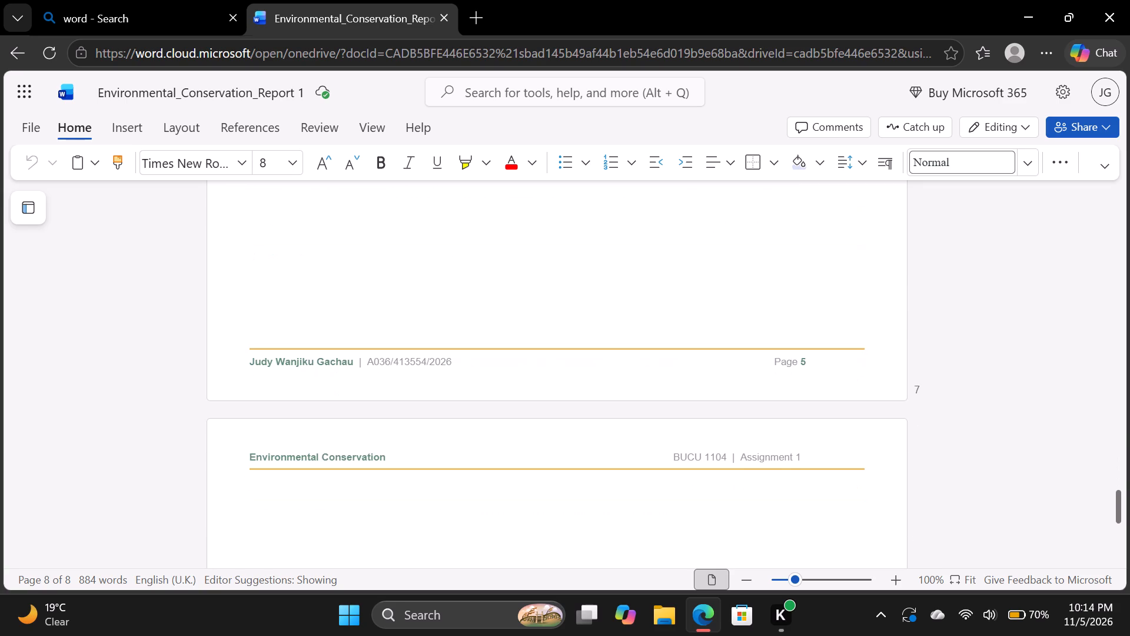
{"action": "right_click", "coordinate": [816, 274]}
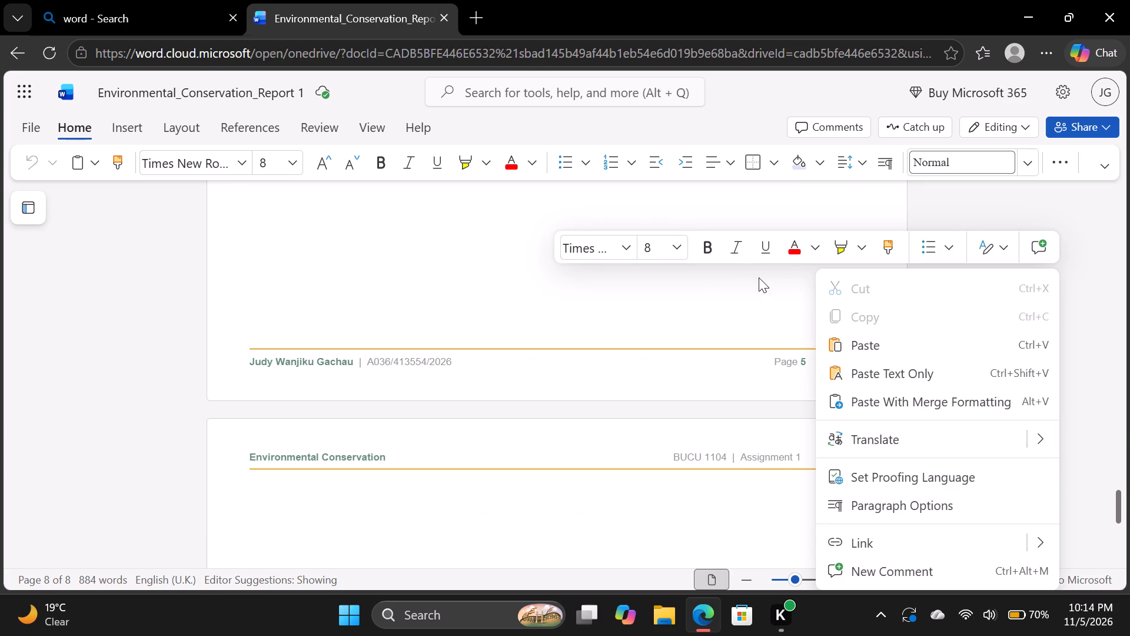
{"action": "left_click", "coordinate": [712, 284]}
{"action": "double_click", "coordinate": [712, 284]}
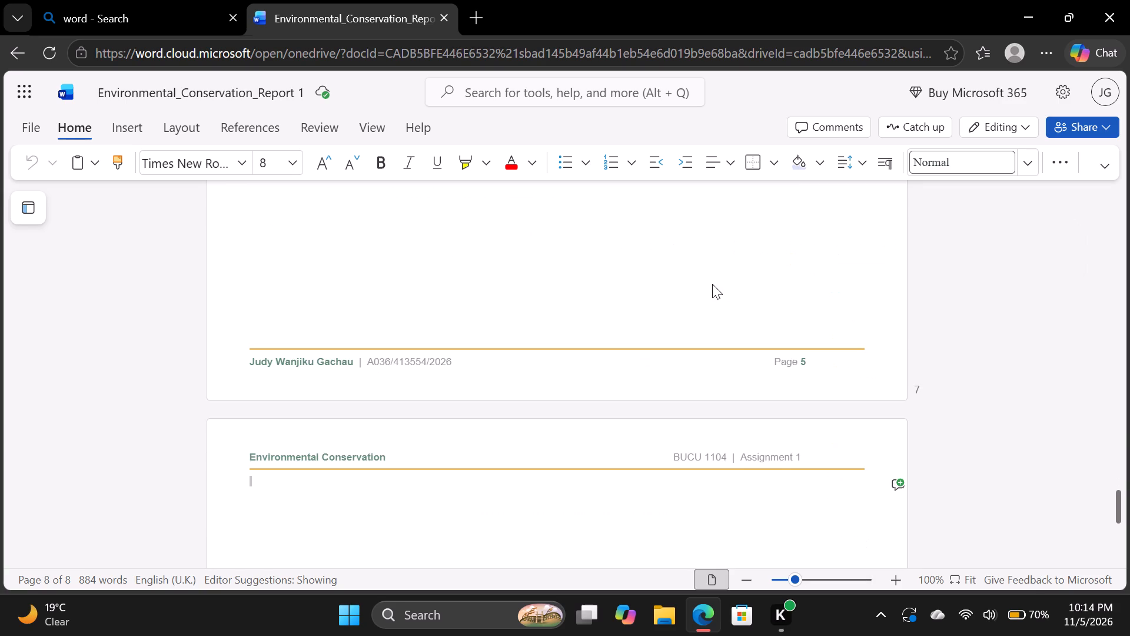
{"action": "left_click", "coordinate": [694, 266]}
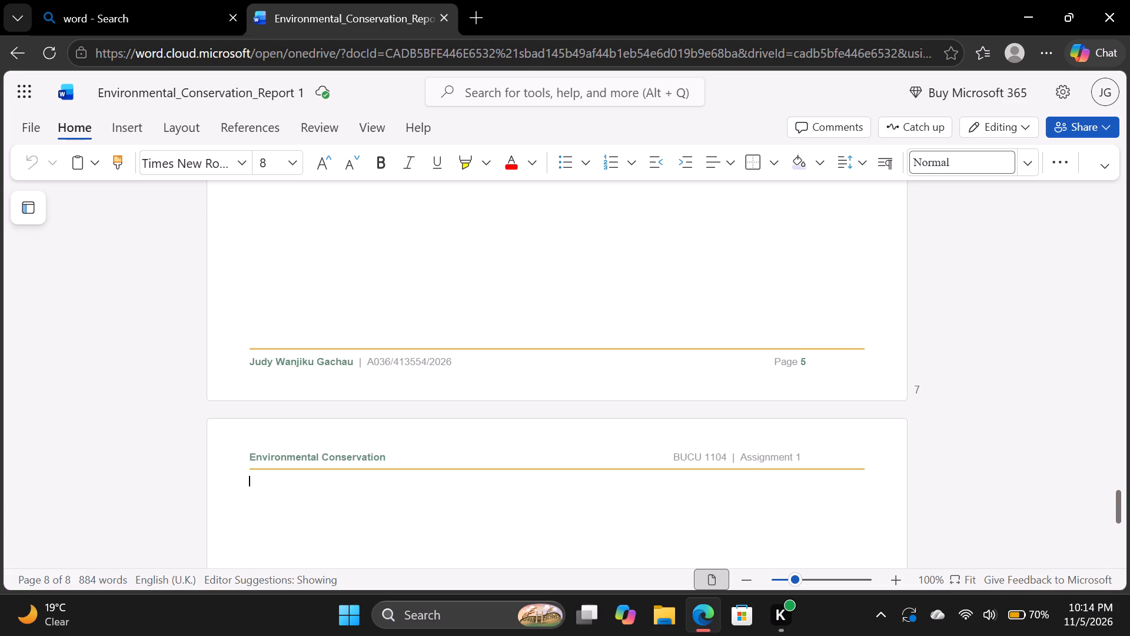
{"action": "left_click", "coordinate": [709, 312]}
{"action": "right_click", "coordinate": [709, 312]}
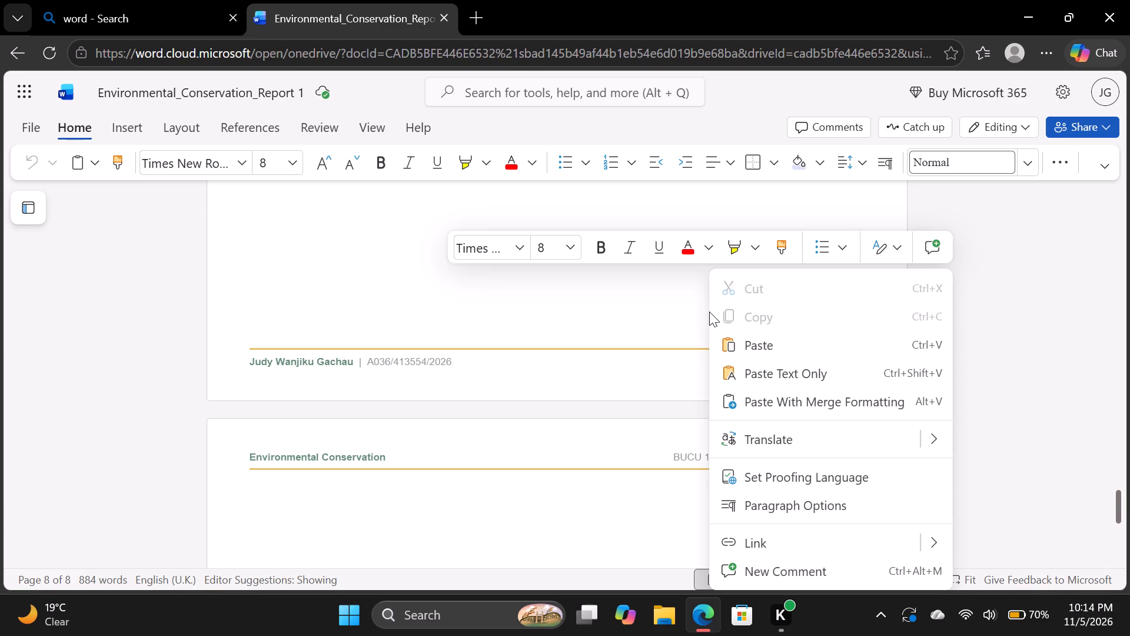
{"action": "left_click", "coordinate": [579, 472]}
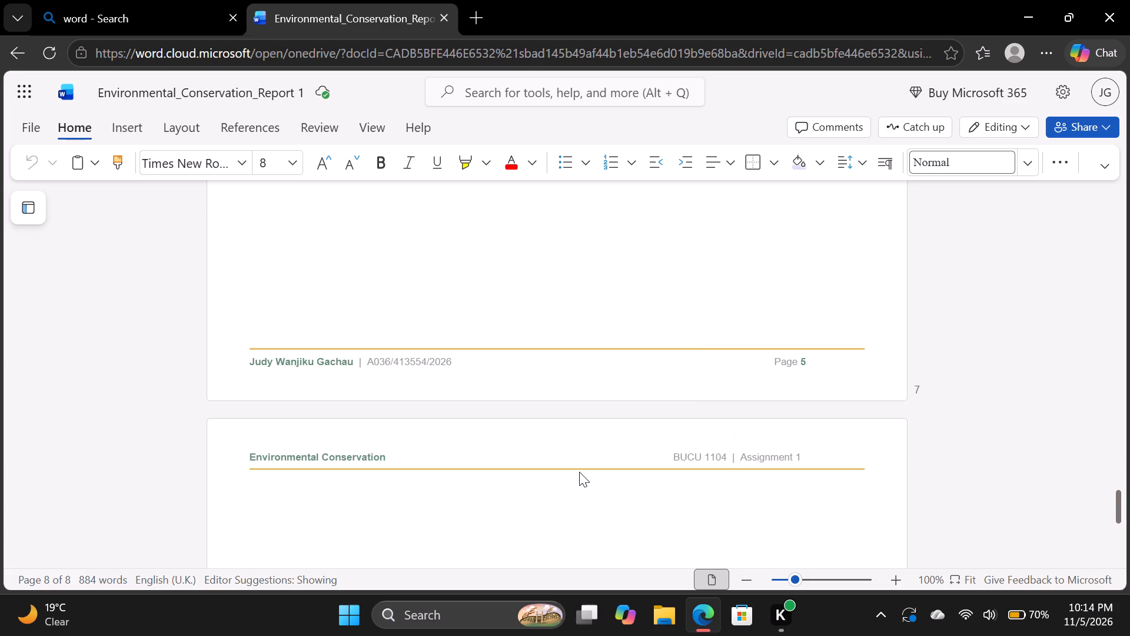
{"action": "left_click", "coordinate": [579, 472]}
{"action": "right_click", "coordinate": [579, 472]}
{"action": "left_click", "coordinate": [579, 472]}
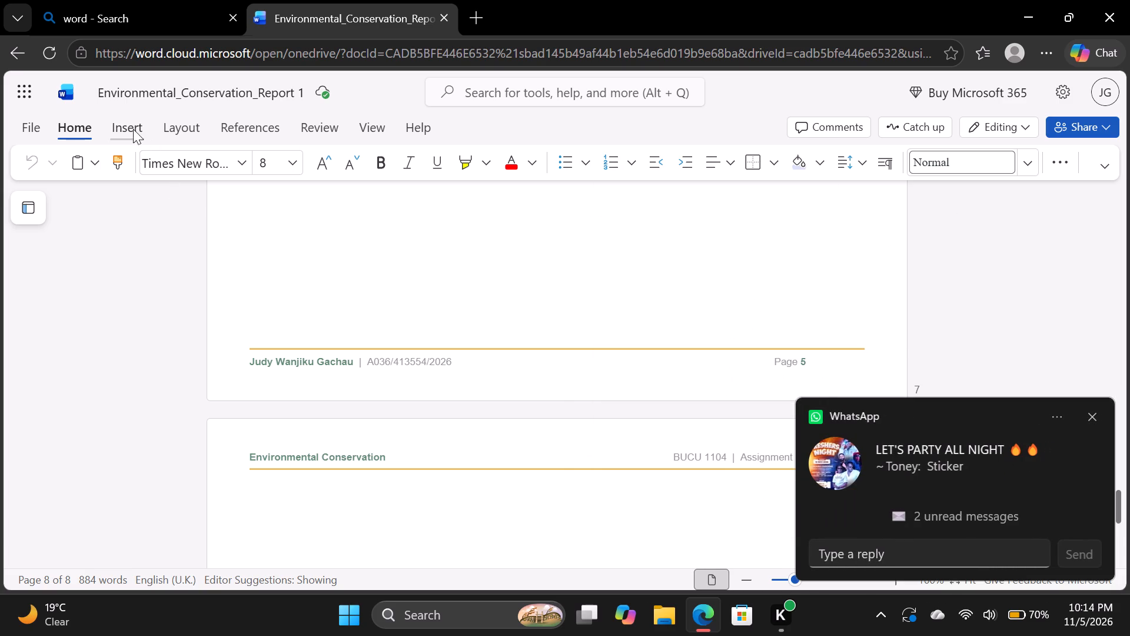
Insert three consecutive page breaks at the end of the report, starting from the blank page 8.
{"action": "left_click", "coordinate": [115, 121]}
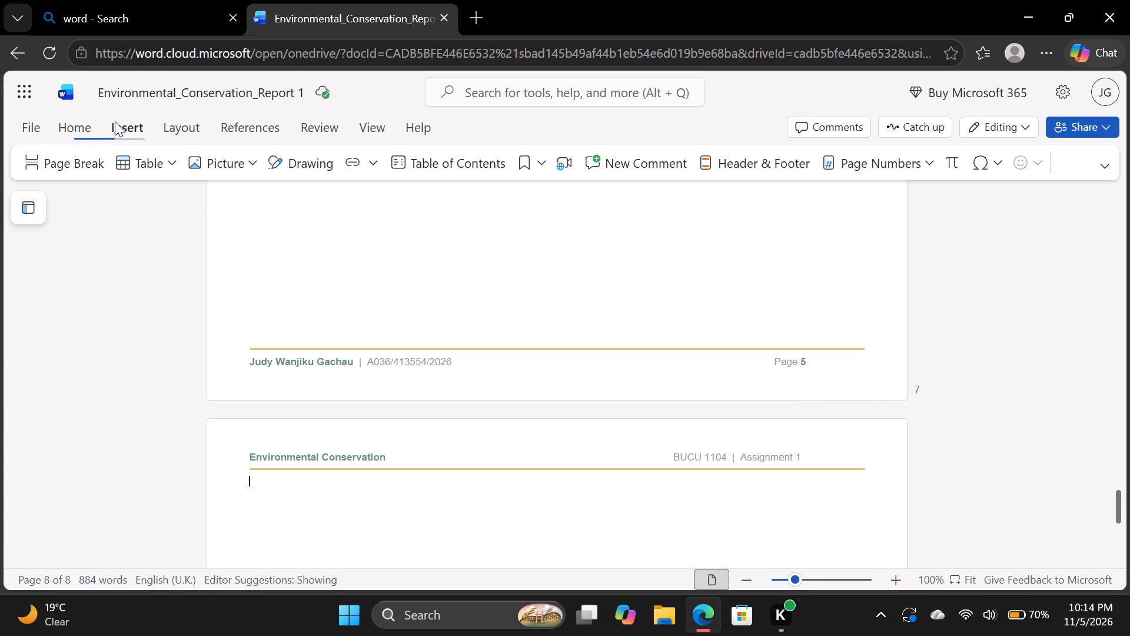
{"action": "left_click", "coordinate": [85, 163]}
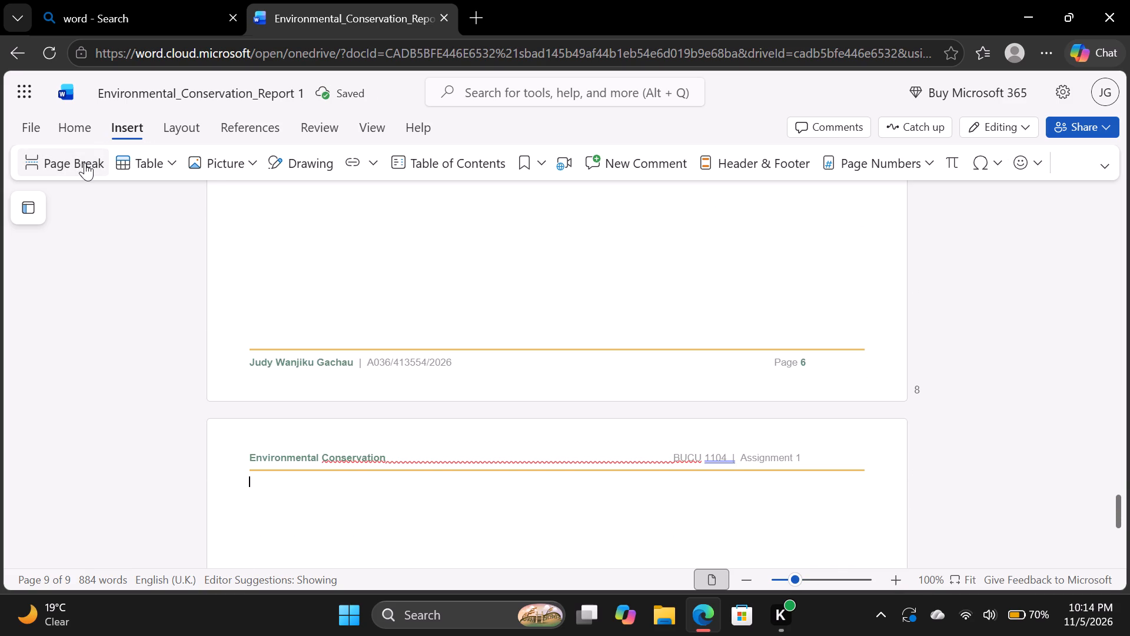
{"action": "left_click", "coordinate": [82, 154]}
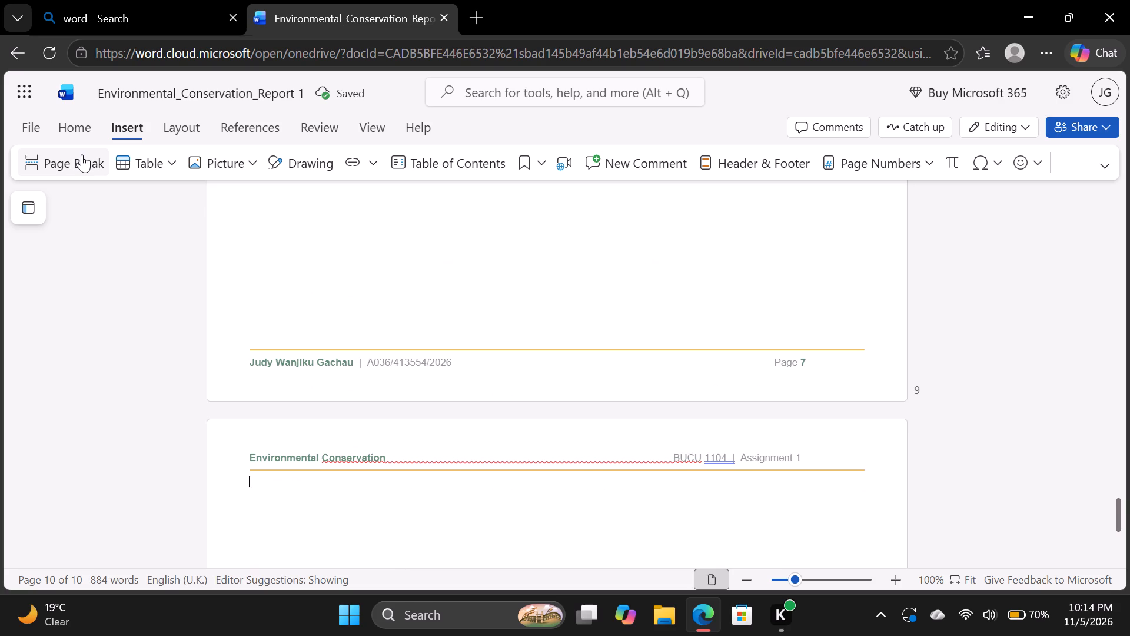
{"action": "left_click", "coordinate": [82, 154]}
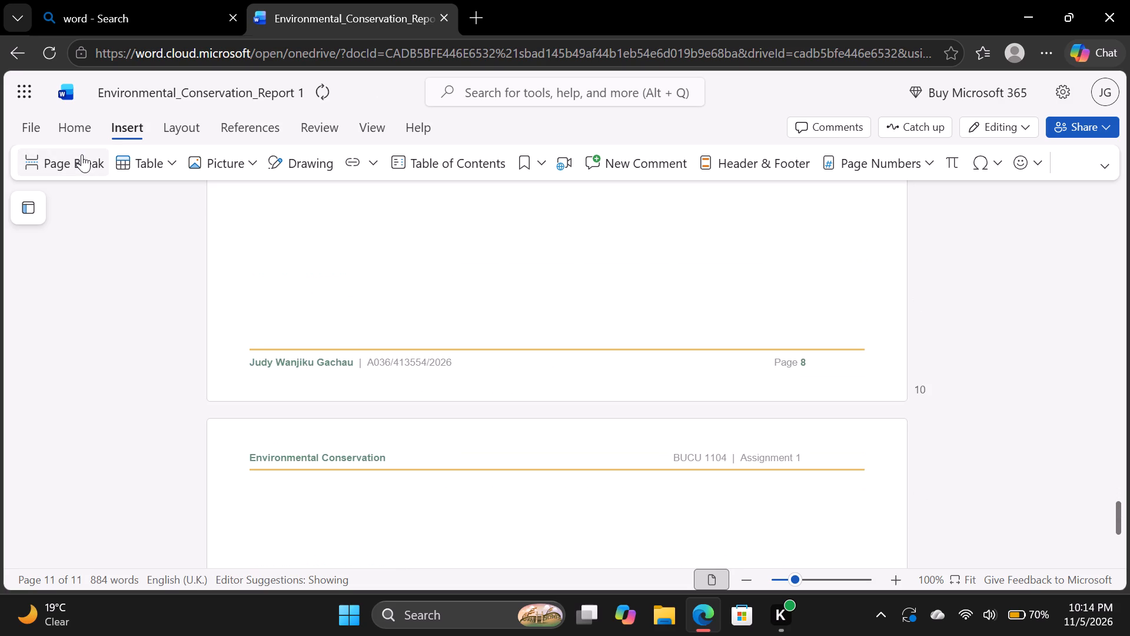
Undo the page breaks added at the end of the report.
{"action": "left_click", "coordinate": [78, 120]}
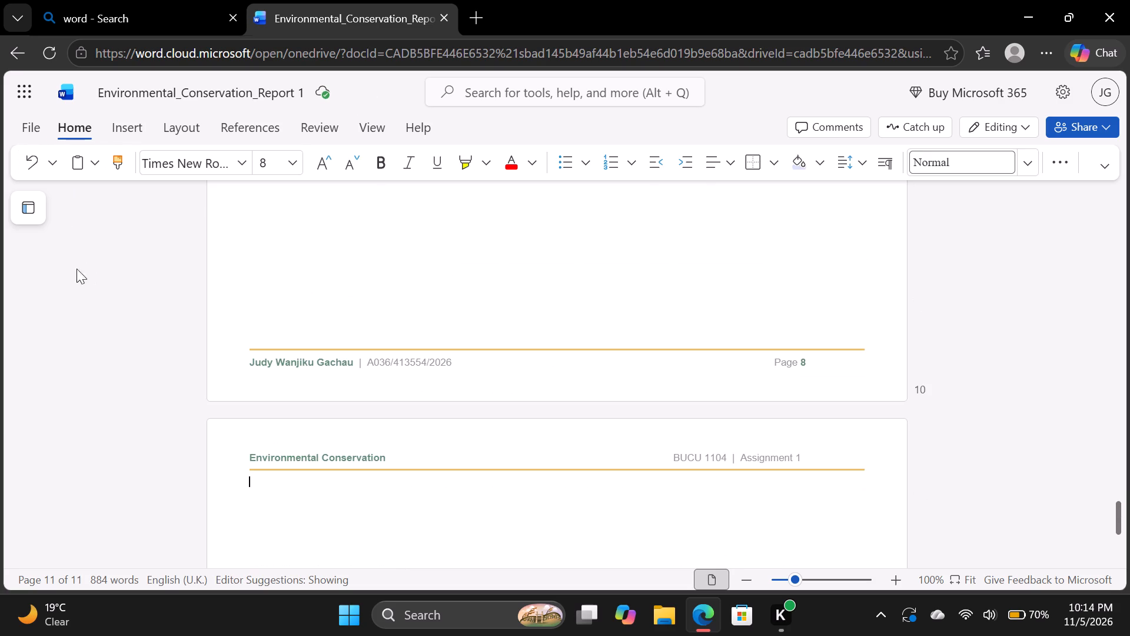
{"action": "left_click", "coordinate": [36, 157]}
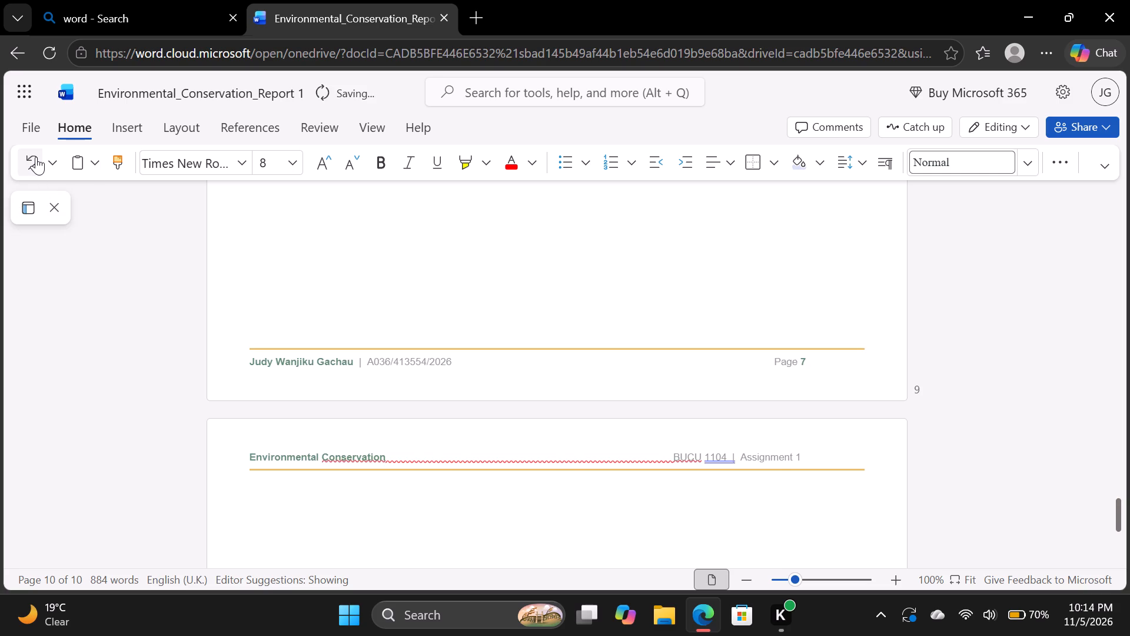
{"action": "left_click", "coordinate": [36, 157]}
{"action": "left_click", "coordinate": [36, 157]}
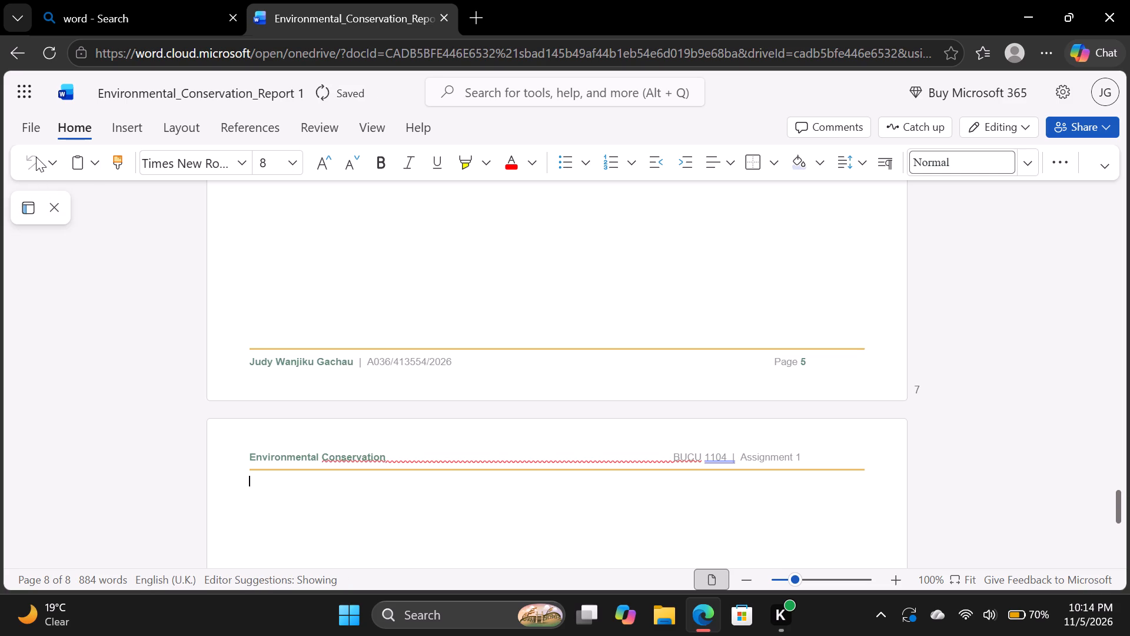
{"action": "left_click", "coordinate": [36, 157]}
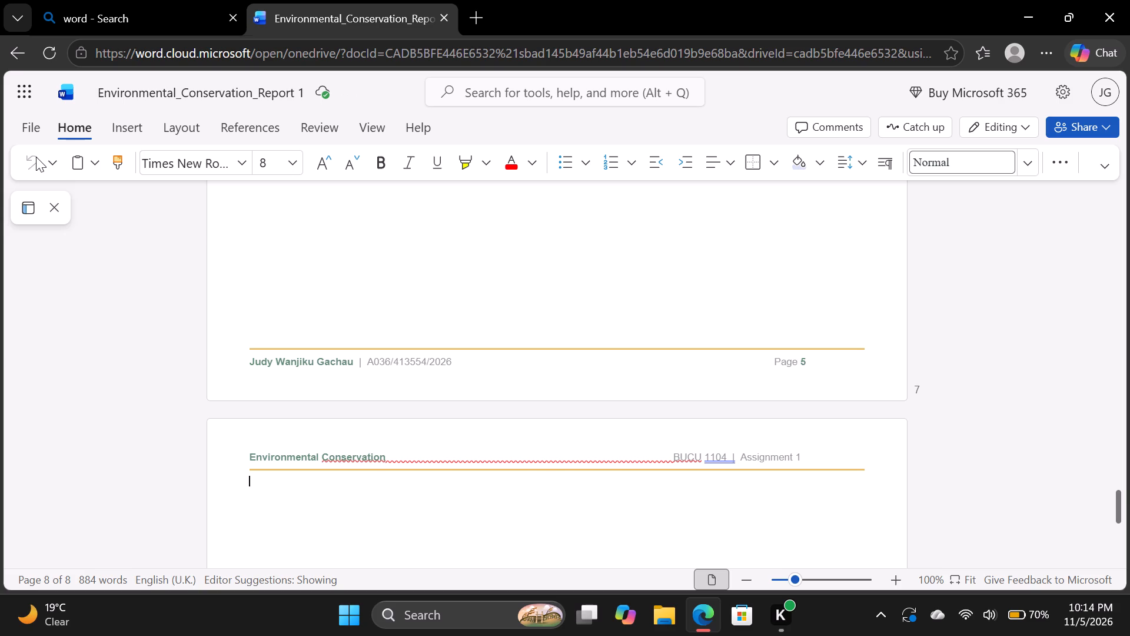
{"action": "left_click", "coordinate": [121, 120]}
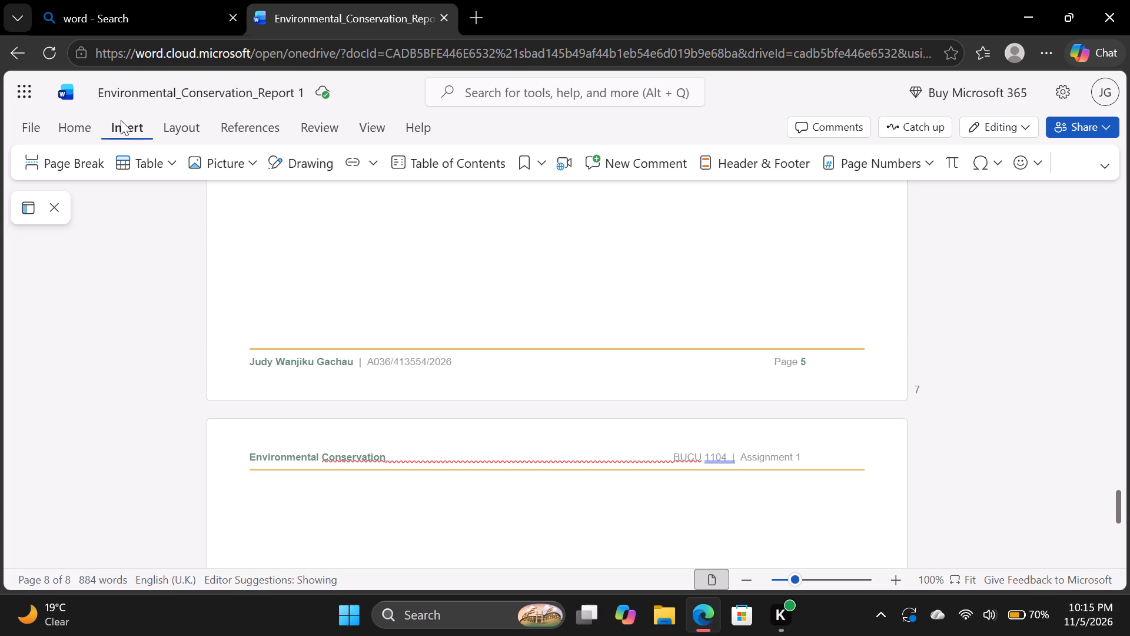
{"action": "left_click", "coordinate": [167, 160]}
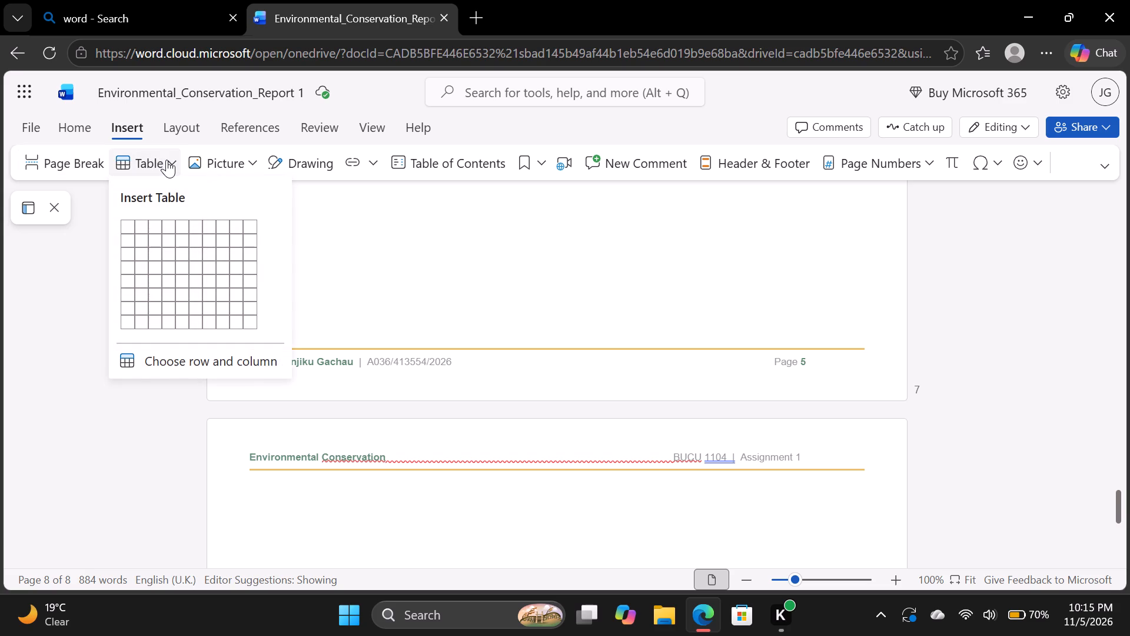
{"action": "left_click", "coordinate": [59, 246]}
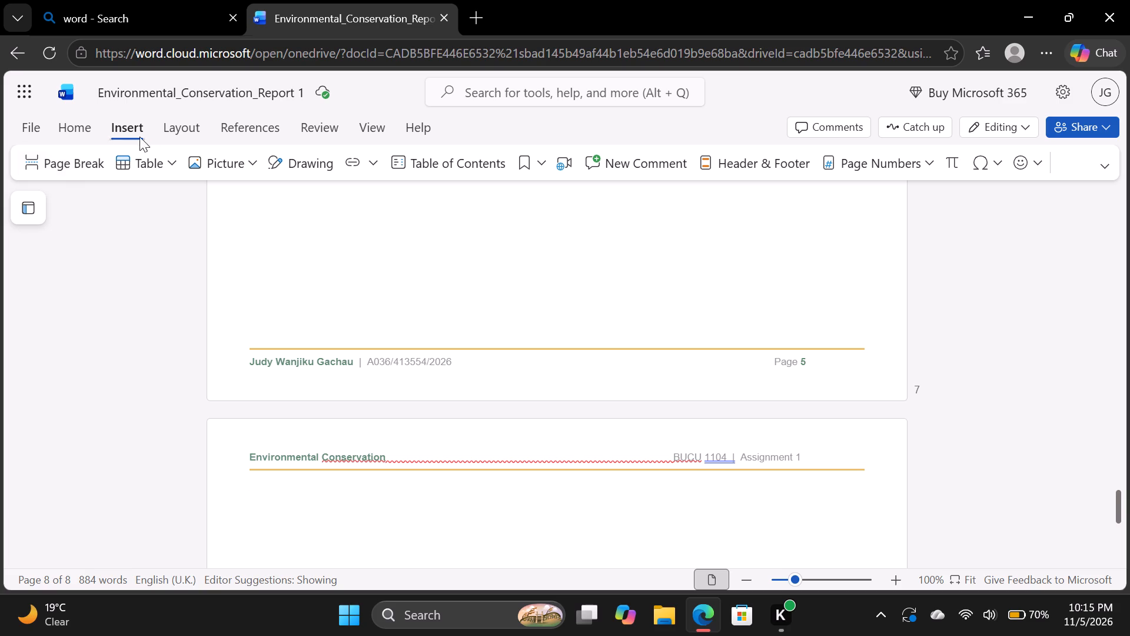
Apply the Narrow margin preset, 0.5" on all sides, from the report's last page.
{"action": "left_click", "coordinate": [178, 124]}
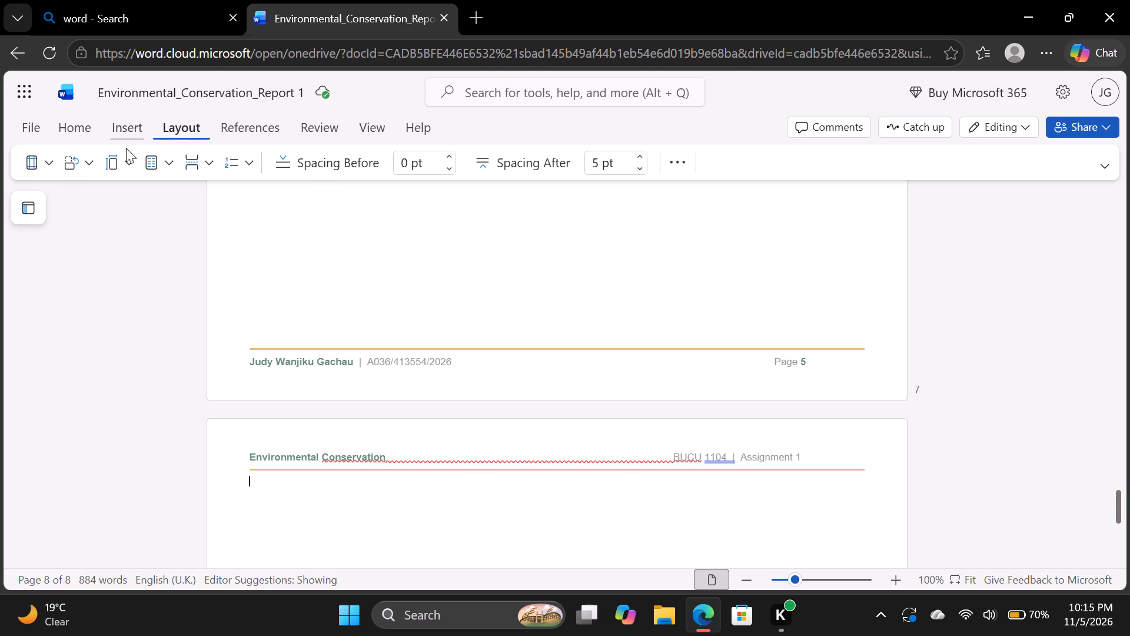
{"action": "left_click", "coordinate": [33, 157]}
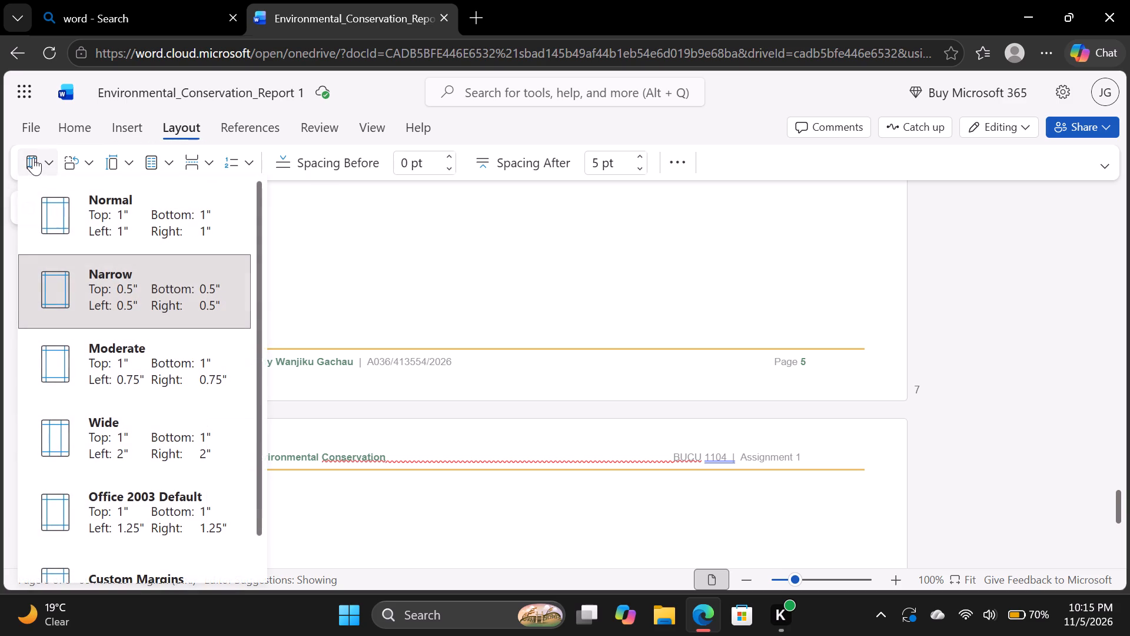
{"action": "left_click", "coordinate": [131, 287]}
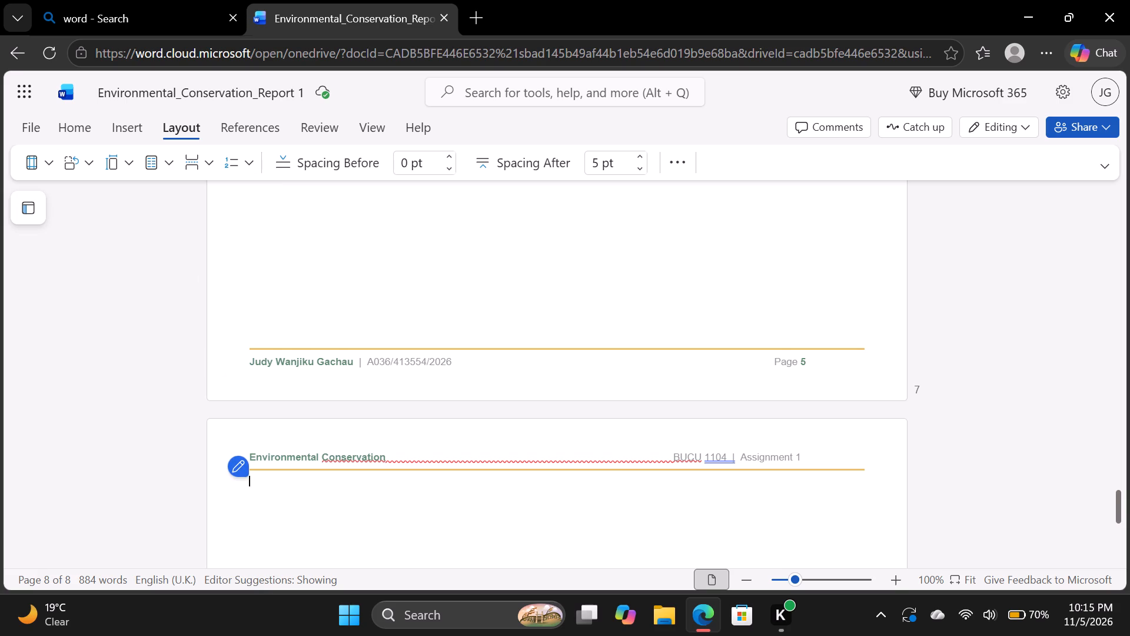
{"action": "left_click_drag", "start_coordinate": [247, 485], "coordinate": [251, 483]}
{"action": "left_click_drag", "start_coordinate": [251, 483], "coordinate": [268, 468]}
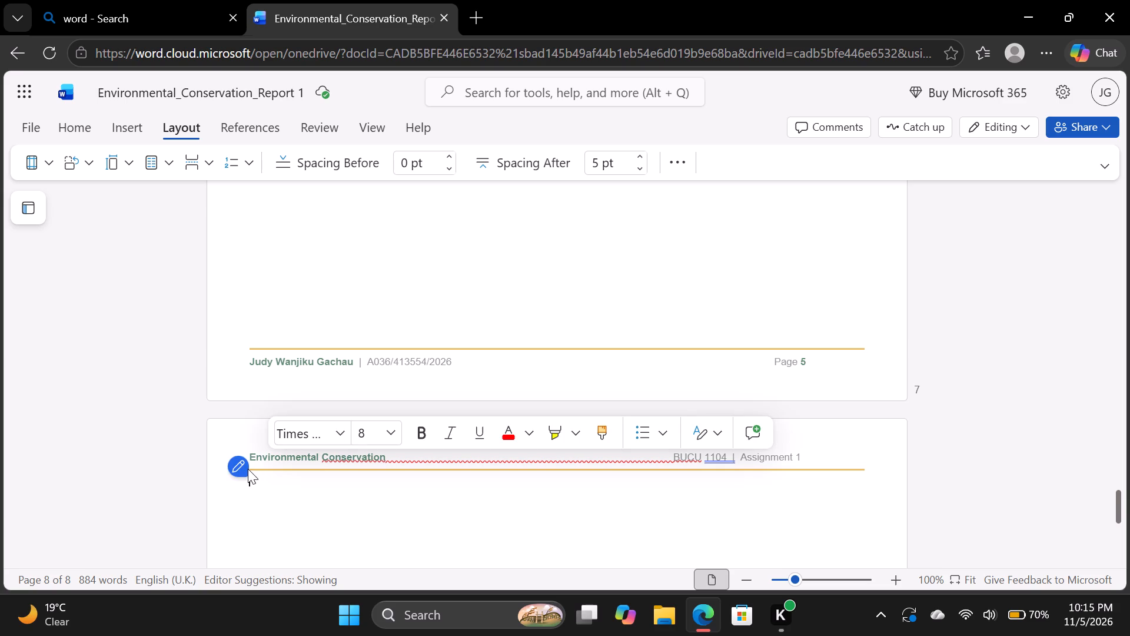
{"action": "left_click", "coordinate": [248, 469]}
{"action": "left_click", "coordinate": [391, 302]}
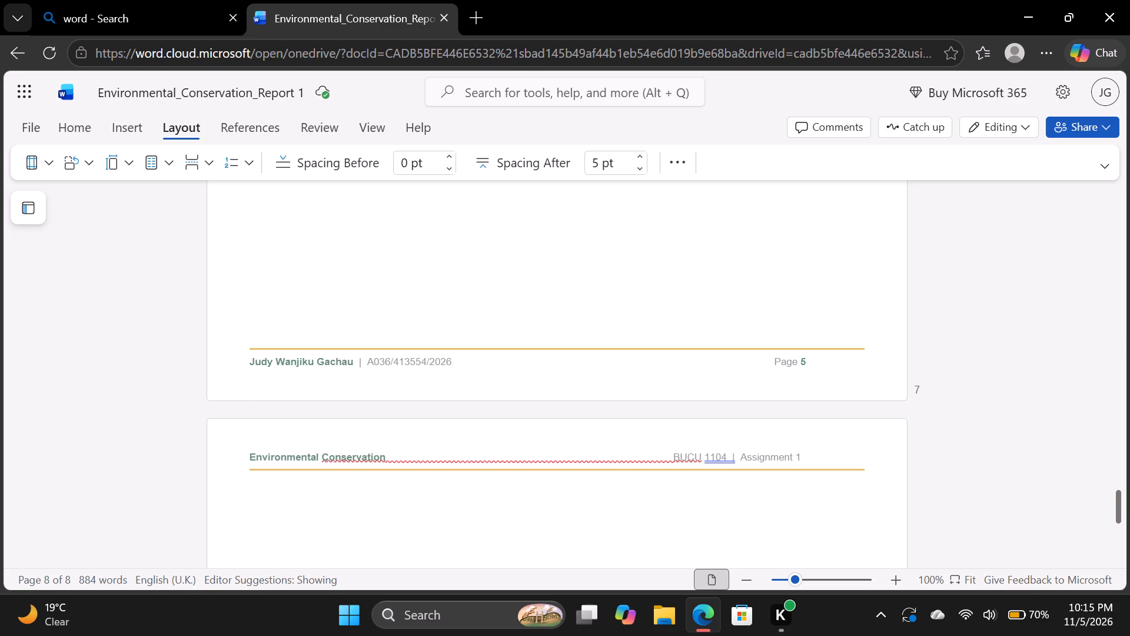
Return to the cover page and try to shift the green background shape toward the page's left edge.
{"action": "key", "text": "Up"}
{"action": "key", "text": "Up"}
{"action": "key", "text": "Up"}
{"action": "key", "text": "Up"}
{"action": "key", "text": "Up"}
{"action": "key", "text": "Up"}
{"action": "key", "text": "Up"}
{"action": "key", "text": "Up"}
{"action": "key", "text": "Up"}
{"action": "key", "text": "Up"}
{"action": "key", "text": "Up"}
{"action": "key", "text": "Up"}
{"action": "key", "text": "Up"}
{"action": "key", "text": "Up"}
{"action": "key", "text": "Up"}
{"action": "key", "text": "Up"}
{"action": "key", "text": "Up"}
{"action": "key", "text": "Up"}
{"action": "key", "text": "Up"}
{"action": "key", "text": "Up"}
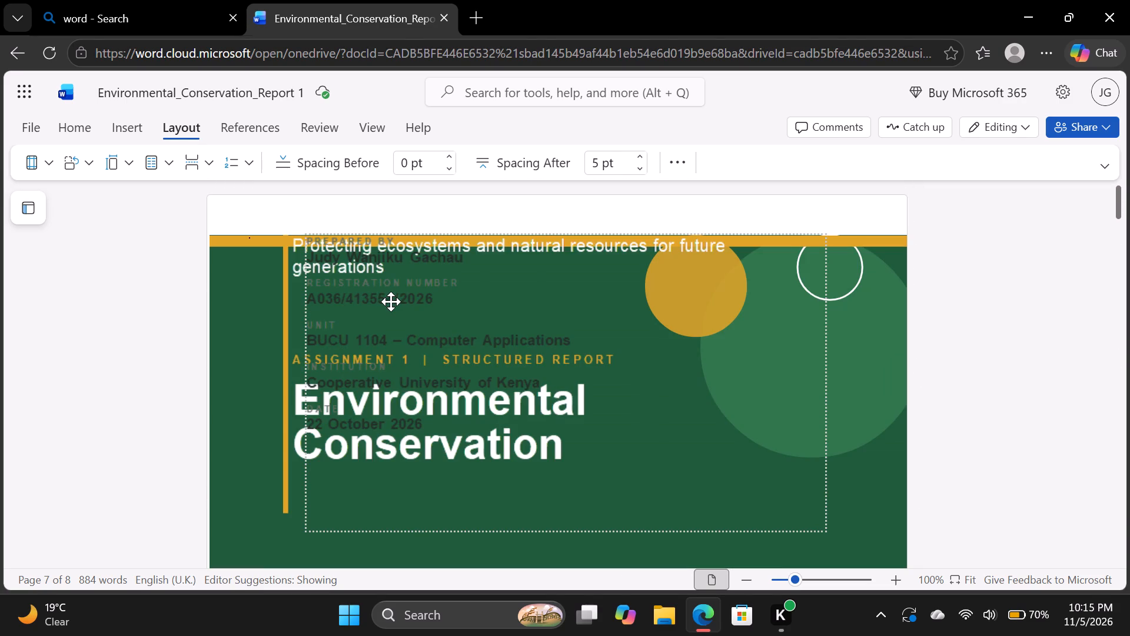
{"action": "left_click", "coordinate": [265, 280]}
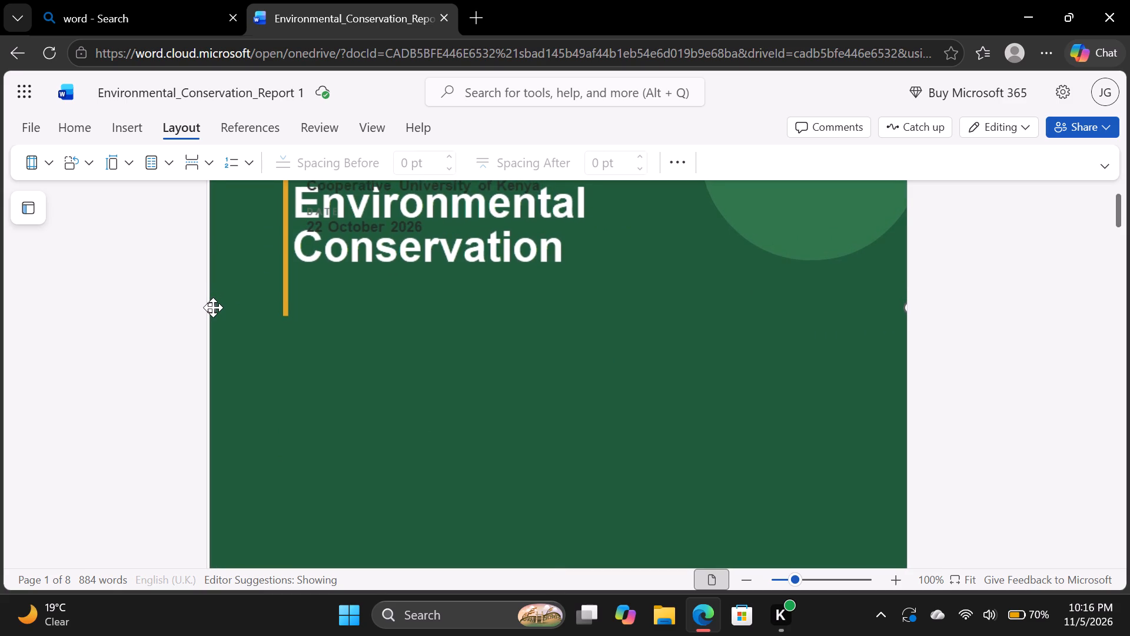
{"action": "left_click_drag", "start_coordinate": [213, 307], "coordinate": [172, 328]}
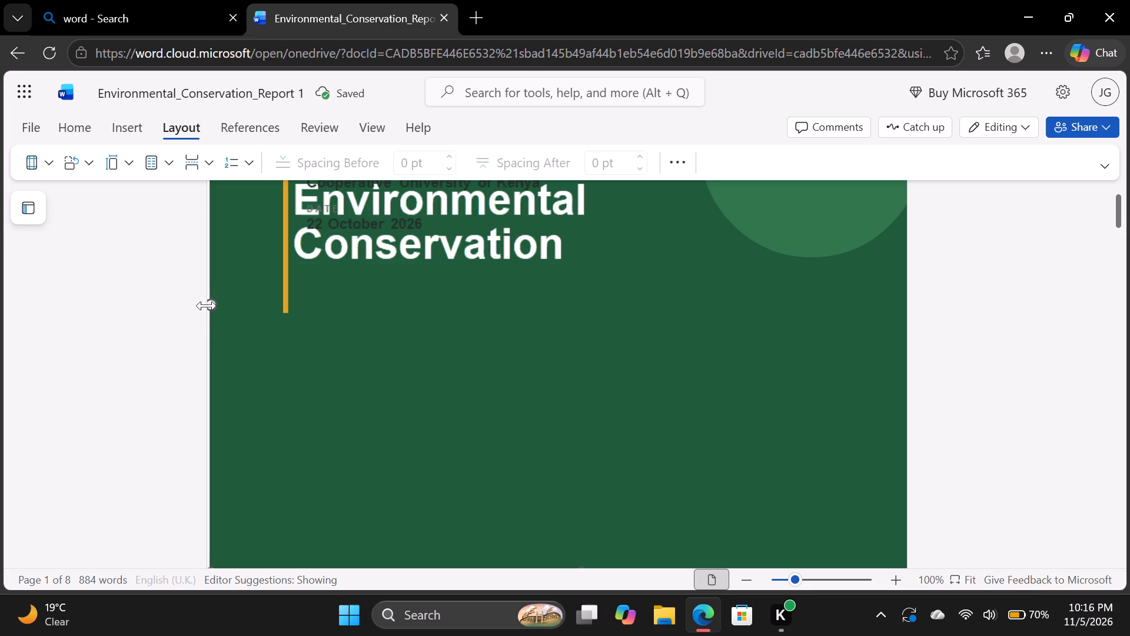
{"action": "left_click", "coordinate": [207, 302]}
Check the document's save status and OneDrive file location.
{"action": "left_click", "coordinate": [324, 90]}
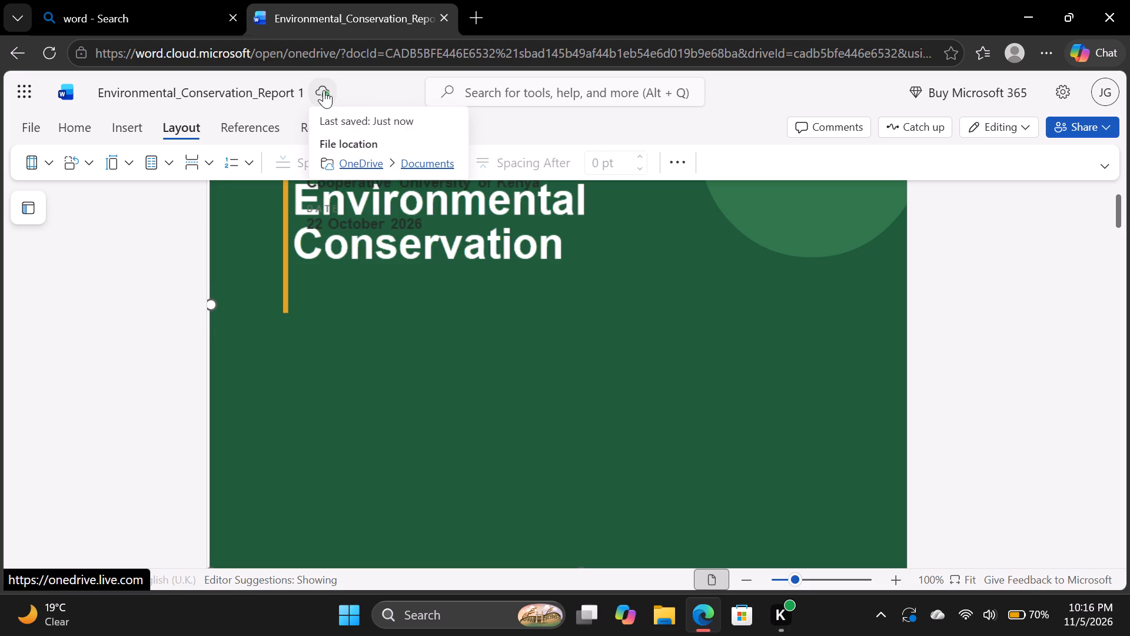
{"action": "left_click", "coordinate": [360, 87]}
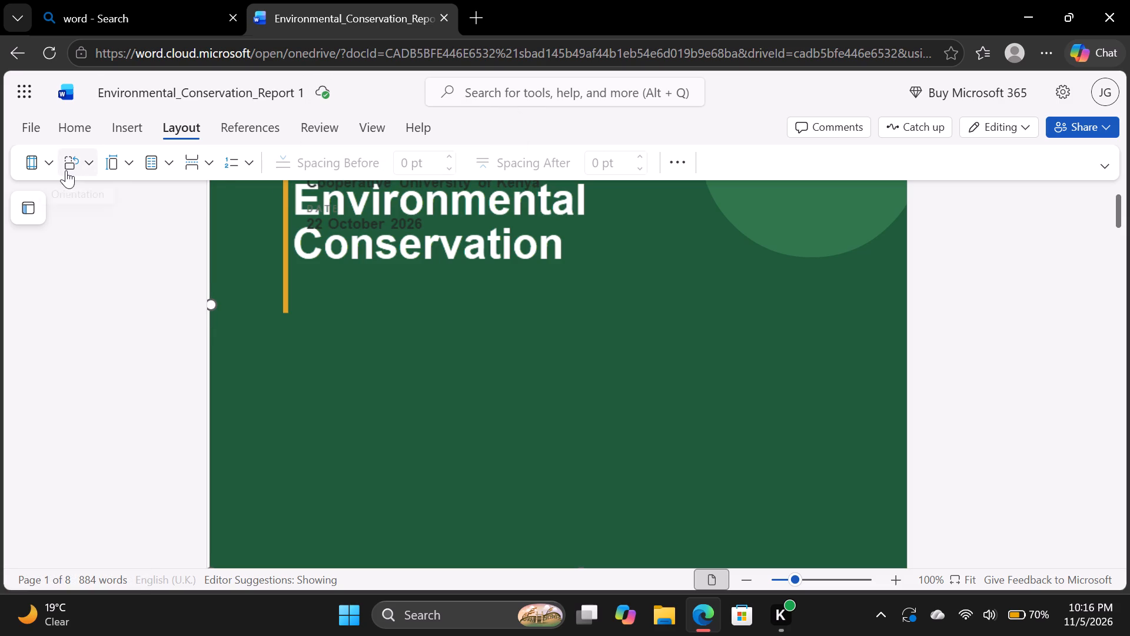
Apply the Narrow margin preset, 0.5" on all sides, from the cover page.
{"action": "left_click", "coordinate": [71, 158]}
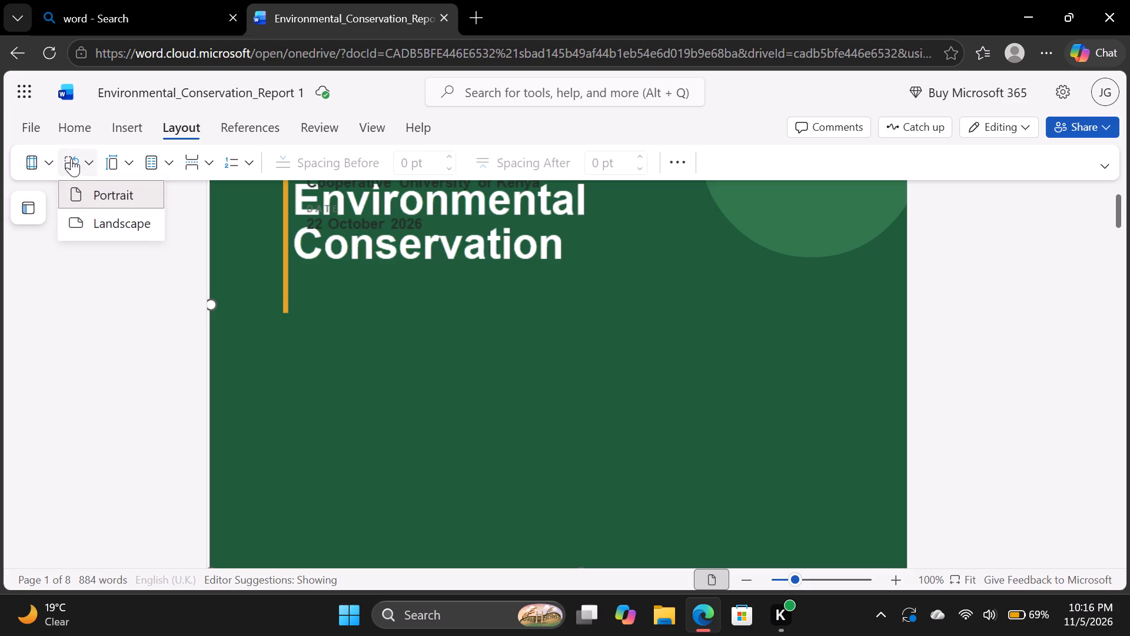
{"action": "left_click", "coordinate": [46, 162]}
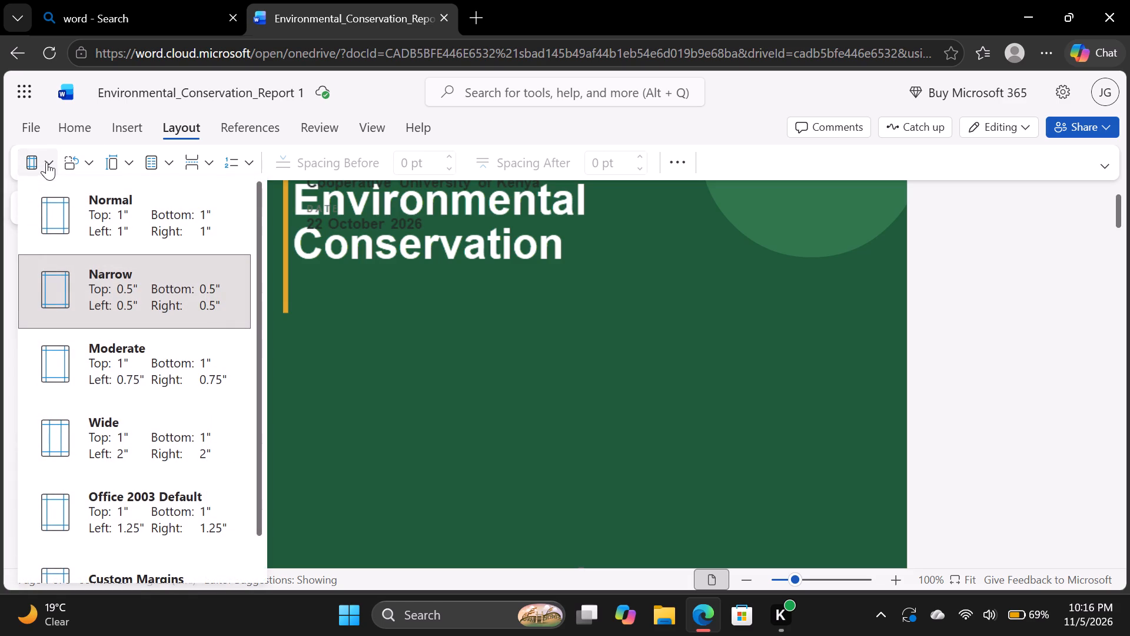
{"action": "triple_click", "coordinate": [116, 286]}
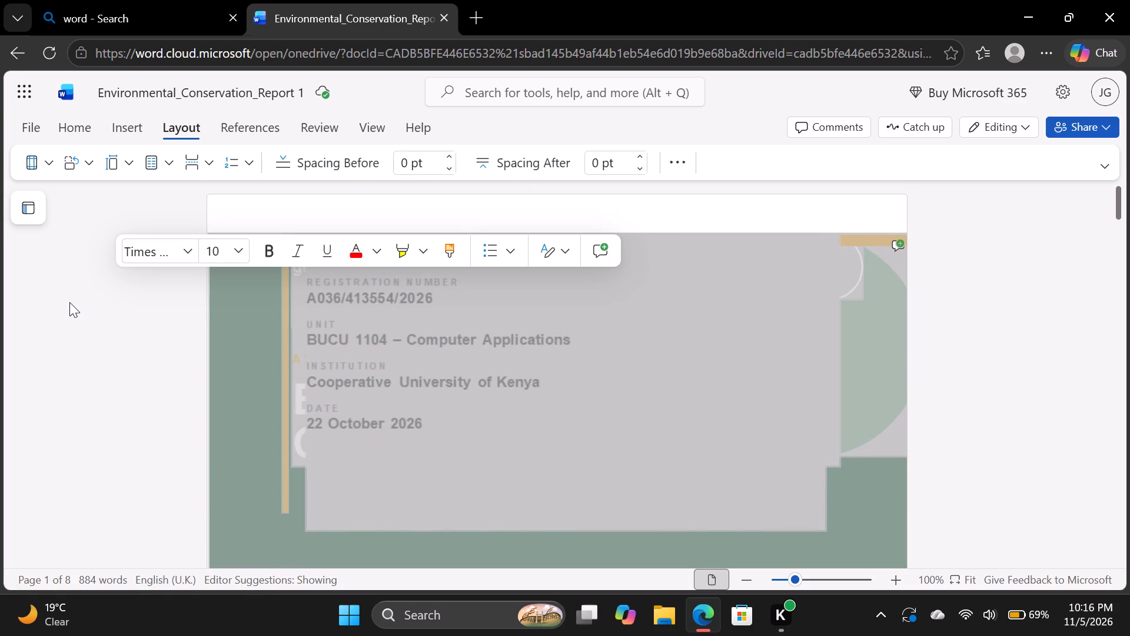
{"action": "left_click", "coordinate": [69, 302]}
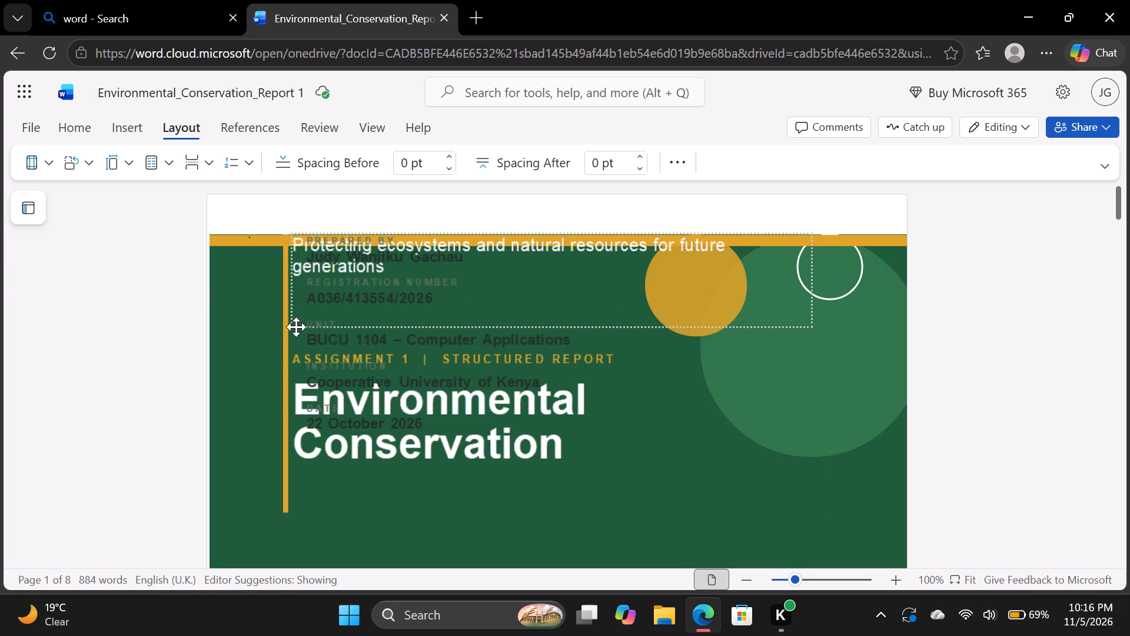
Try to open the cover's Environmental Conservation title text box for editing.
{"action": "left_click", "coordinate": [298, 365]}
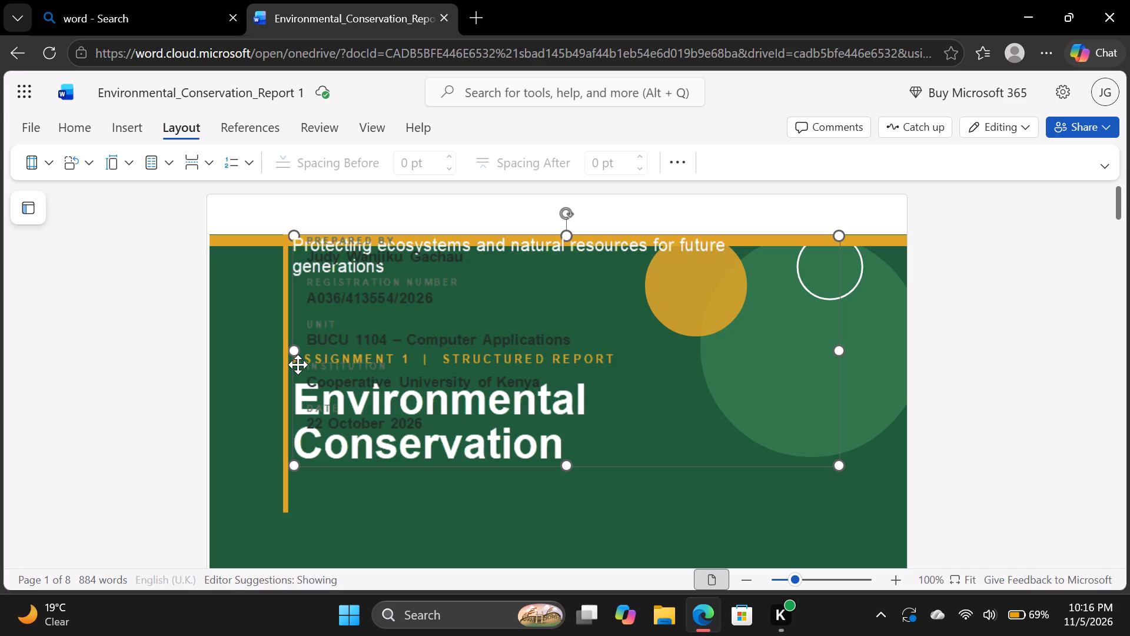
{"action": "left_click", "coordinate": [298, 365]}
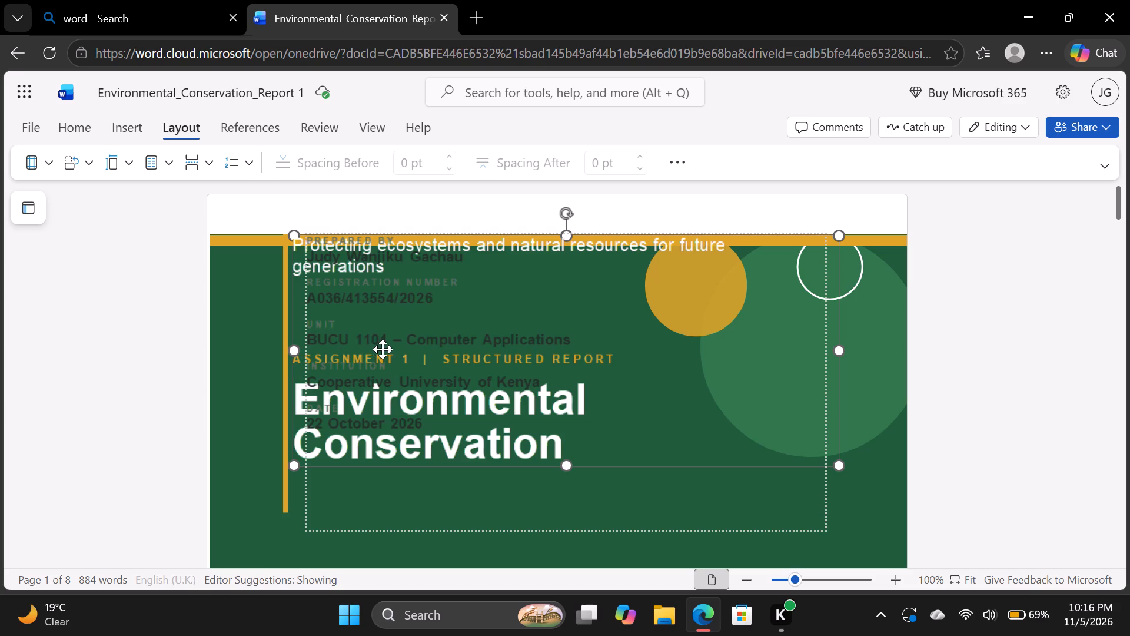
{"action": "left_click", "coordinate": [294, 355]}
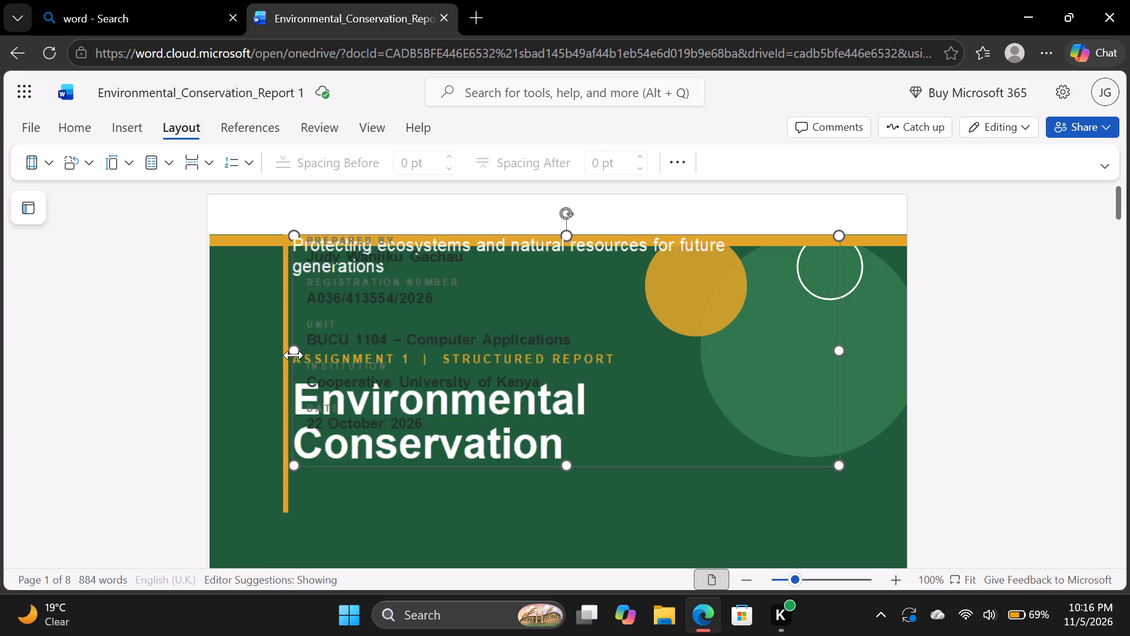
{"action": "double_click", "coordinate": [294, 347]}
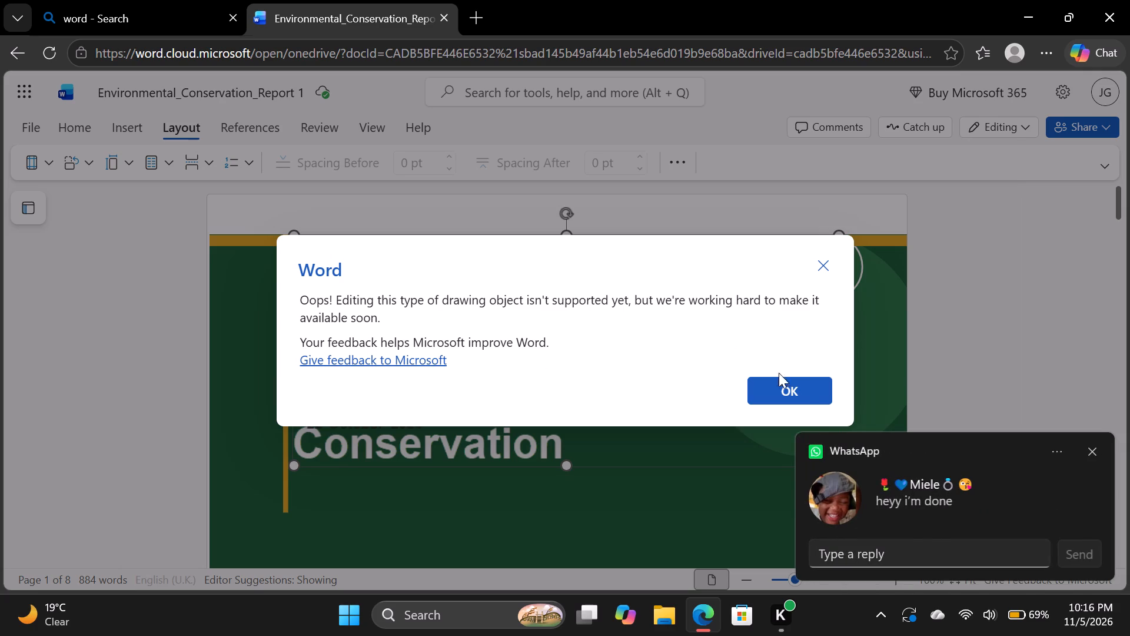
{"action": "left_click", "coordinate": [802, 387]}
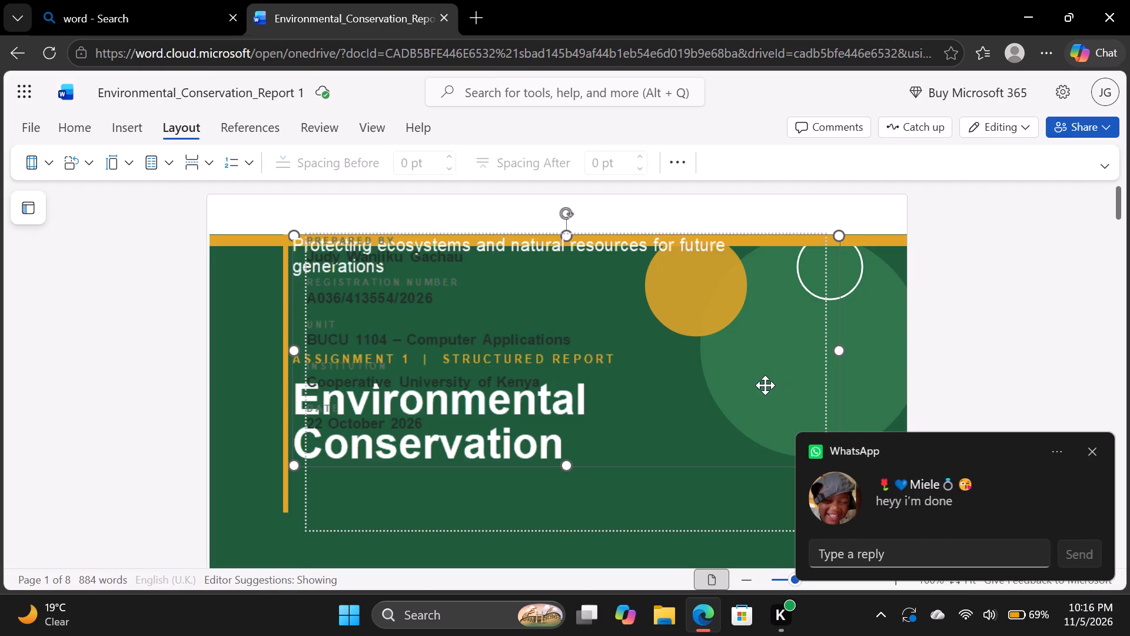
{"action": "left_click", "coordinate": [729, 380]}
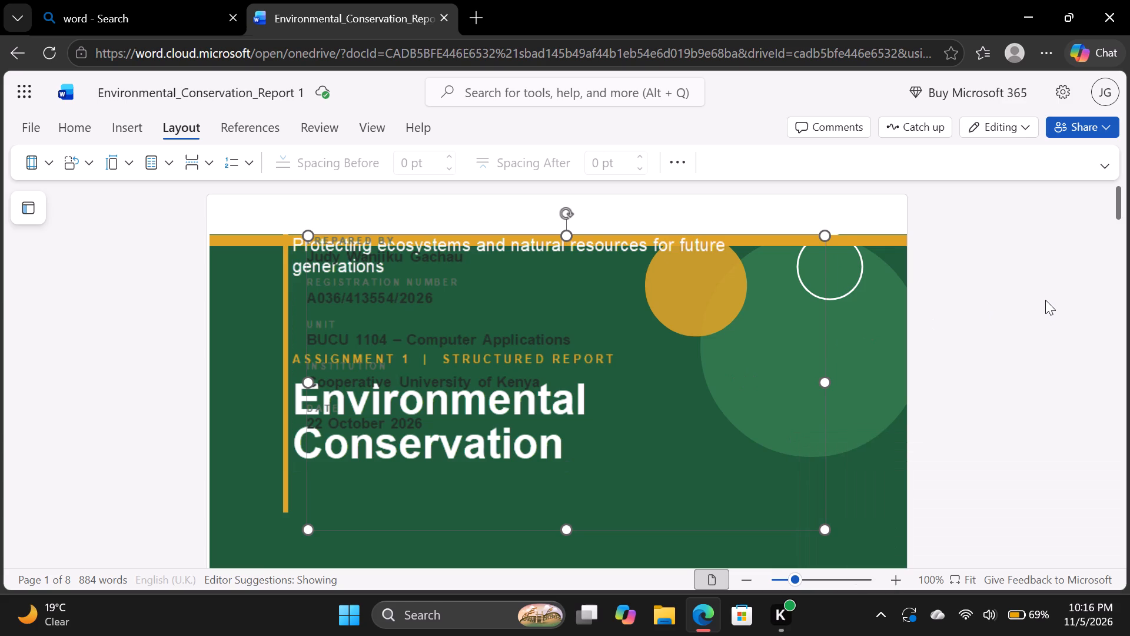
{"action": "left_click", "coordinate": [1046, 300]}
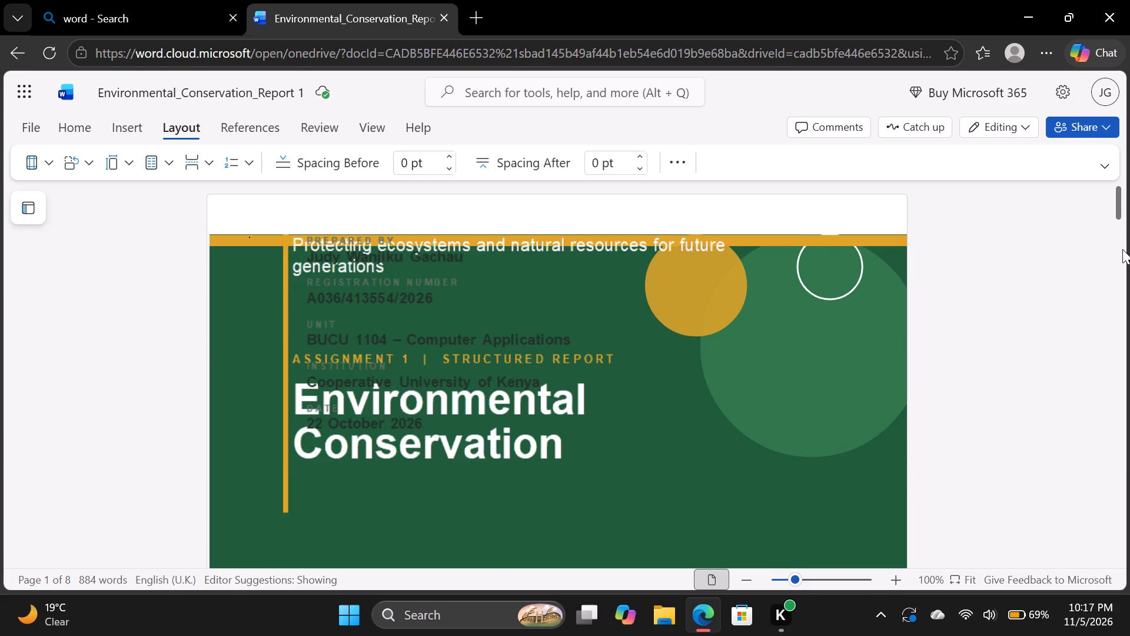
Review the report from the cover page through page 6, checking the layout, contents tables, figures and blank areas.
{"action": "left_click", "coordinate": [1122, 249]}
{"action": "left_click", "coordinate": [1122, 283]}
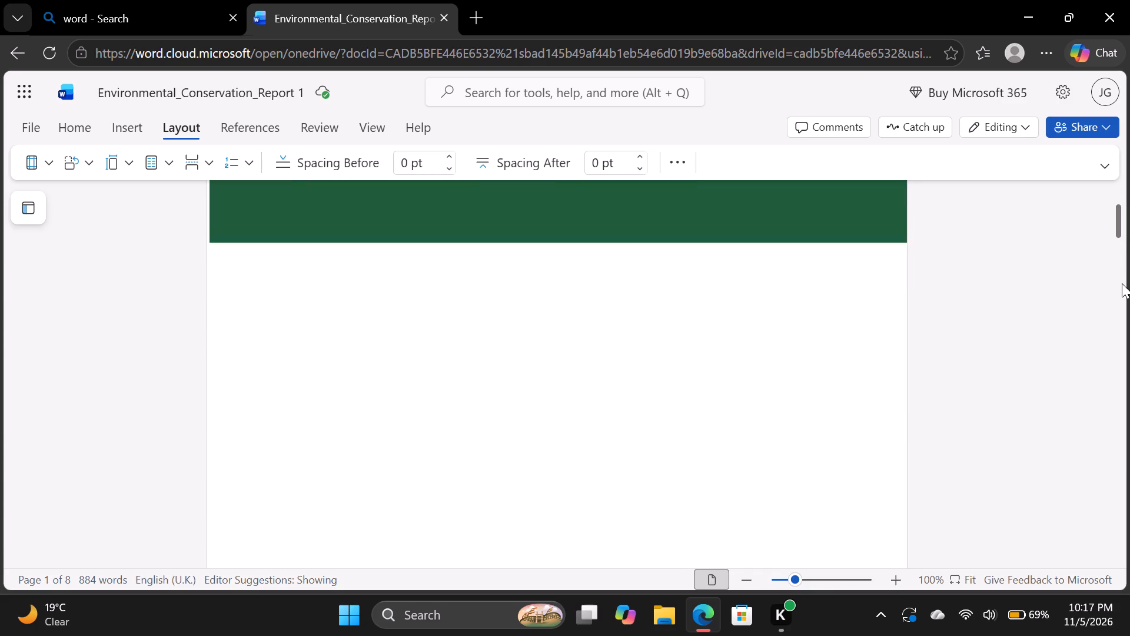
{"action": "left_click", "coordinate": [1118, 326]}
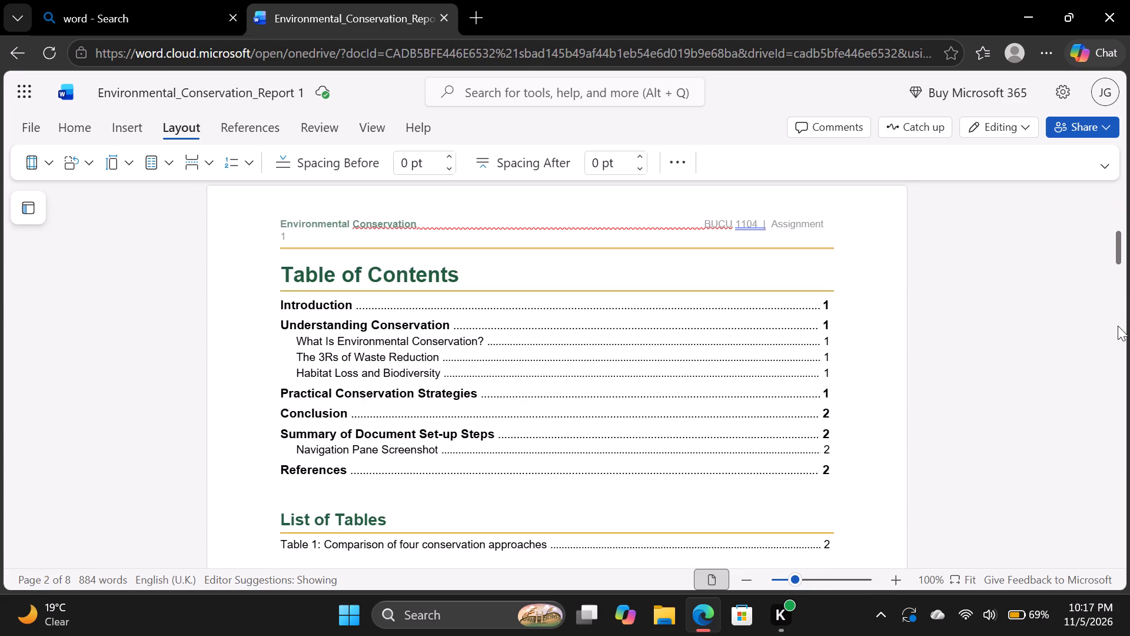
{"action": "left_click", "coordinate": [1118, 326]}
{"action": "triple_click", "coordinate": [1118, 326]}
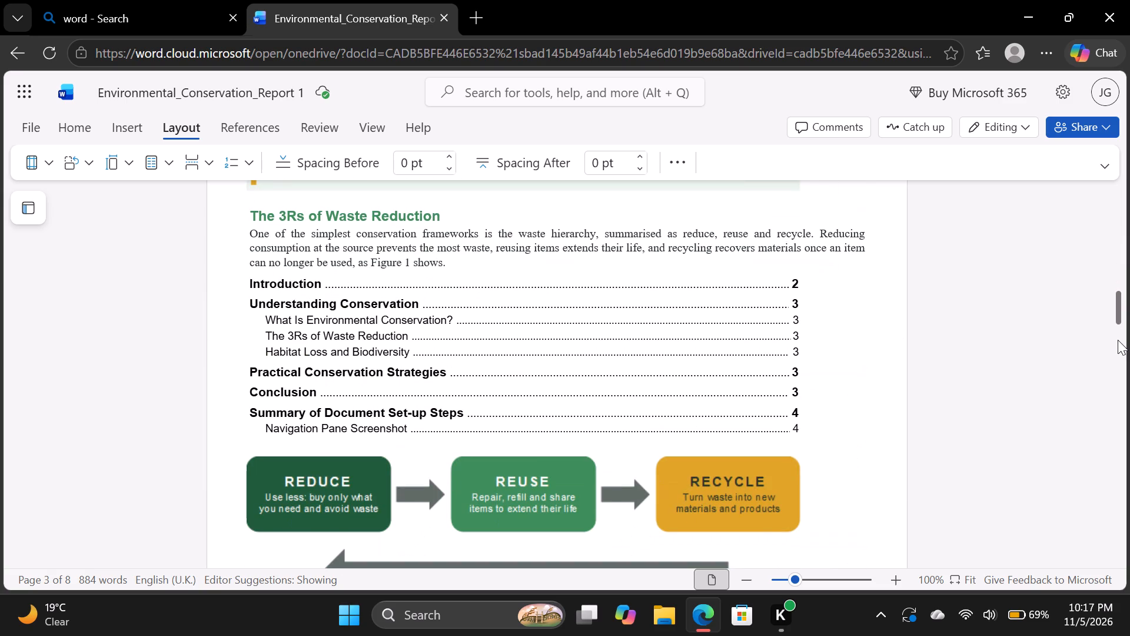
{"action": "left_click", "coordinate": [1118, 340]}
{"action": "left_click", "coordinate": [1118, 340]}
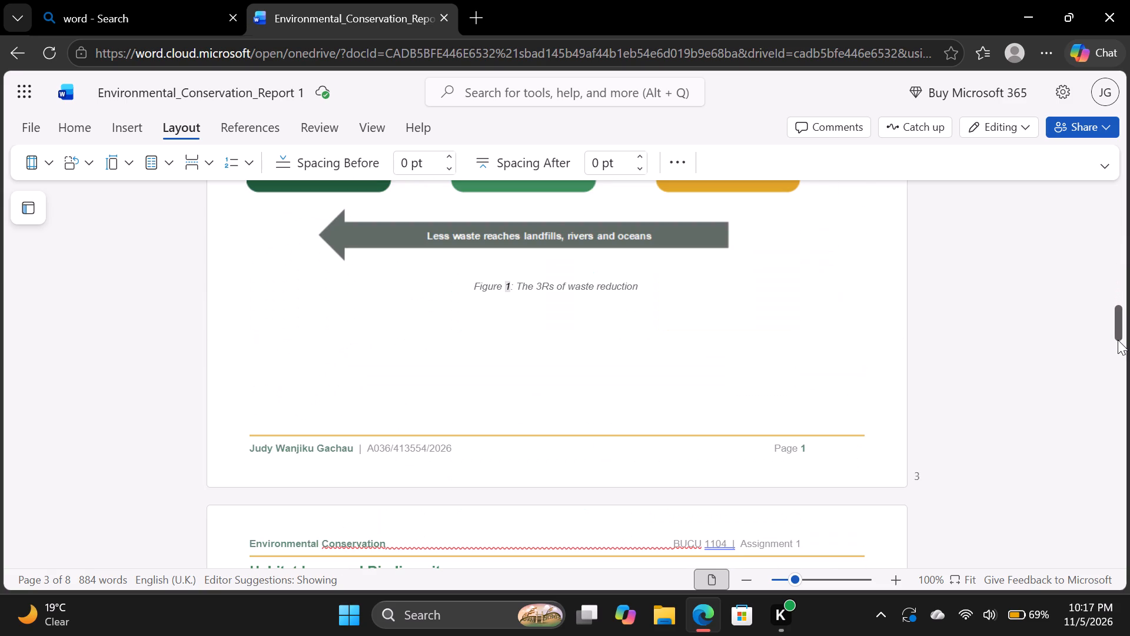
{"action": "left_click", "coordinate": [1118, 340]}
{"action": "left_click", "coordinate": [1118, 350]}
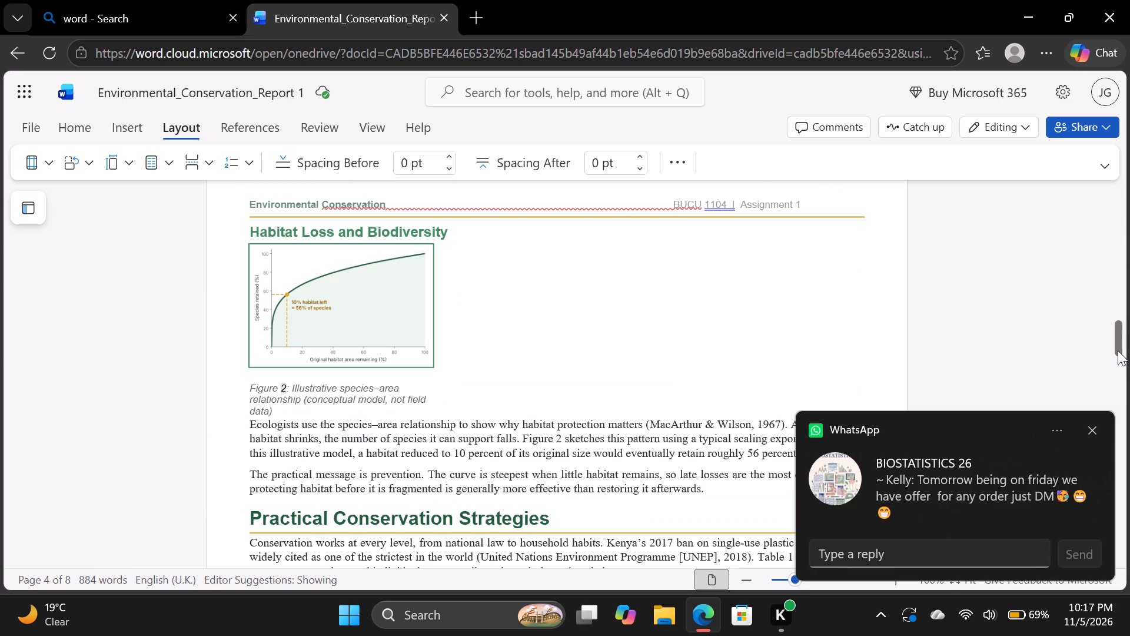
{"action": "left_click", "coordinate": [1096, 420]}
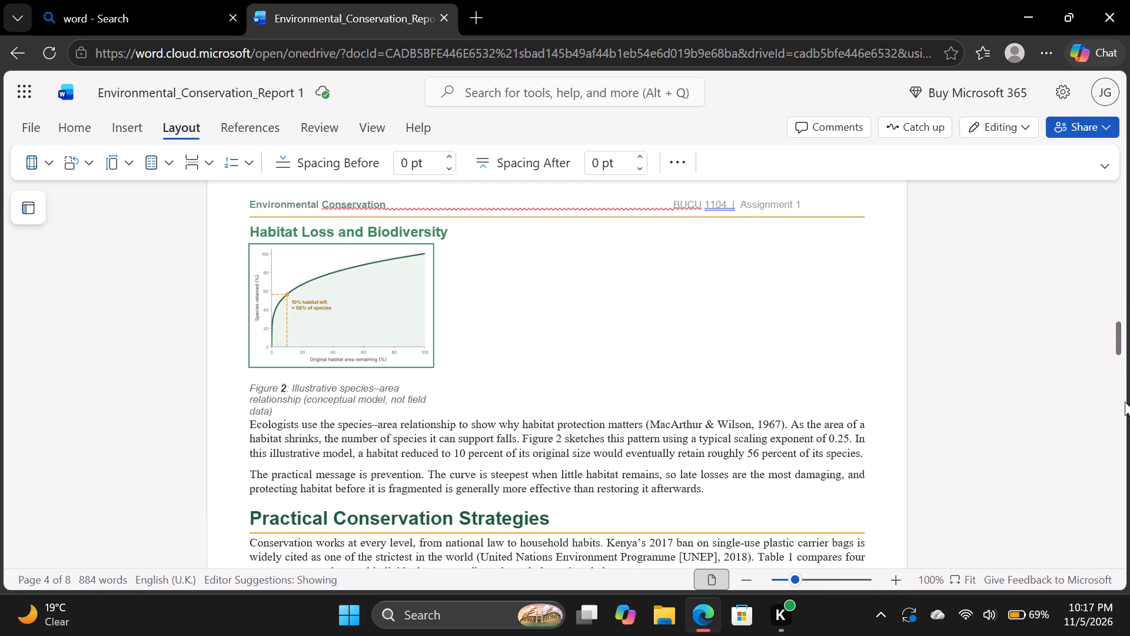
{"action": "left_click", "coordinate": [1125, 402]}
{"action": "left_click", "coordinate": [1125, 423]}
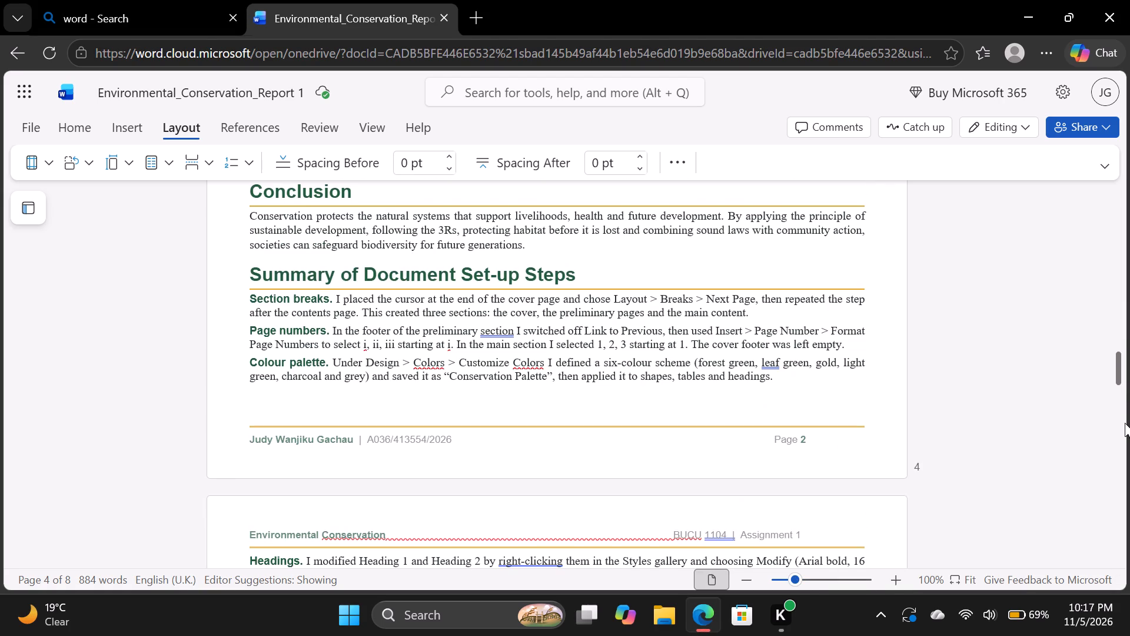
{"action": "left_click", "coordinate": [1125, 423]}
{"action": "left_click", "coordinate": [1125, 423]}
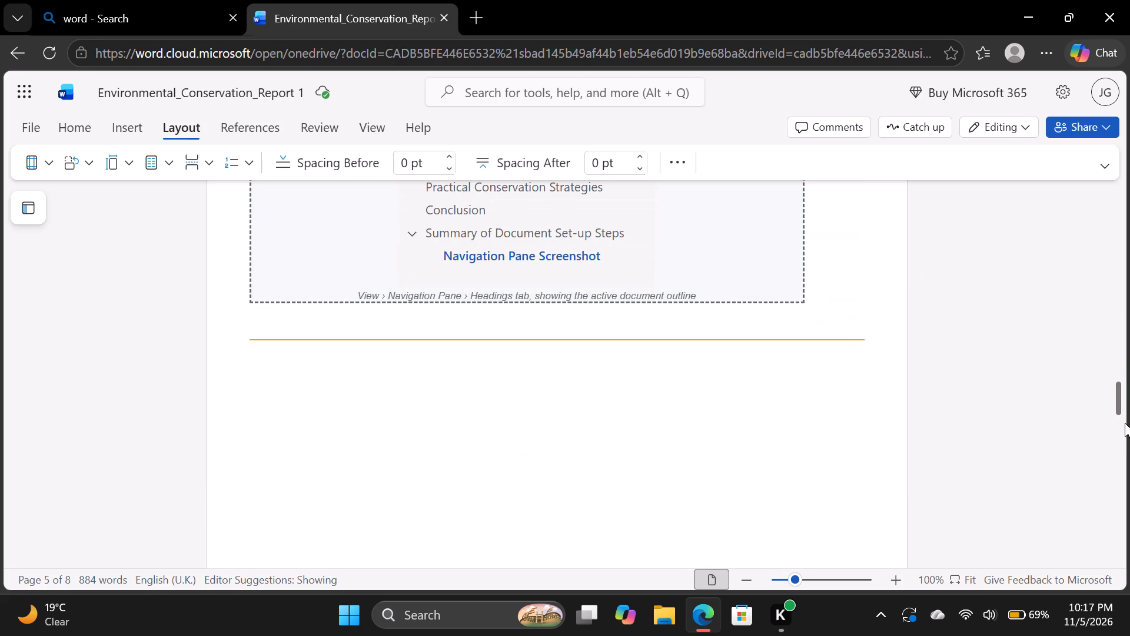
{"action": "left_click", "coordinate": [1124, 434]}
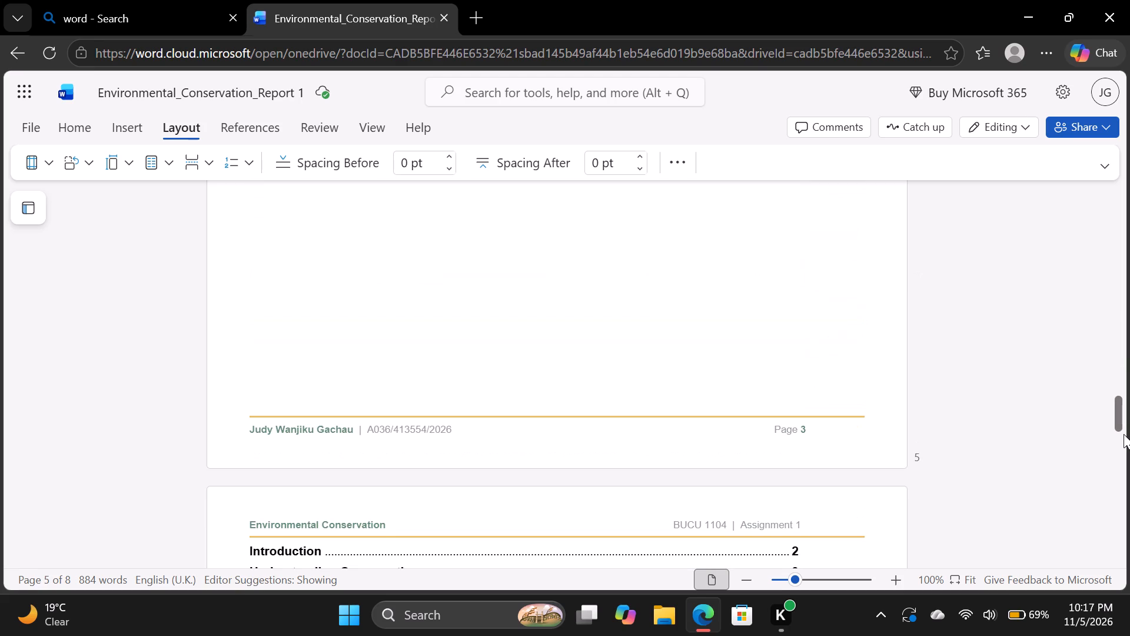
{"action": "triple_click", "coordinate": [1114, 454]}
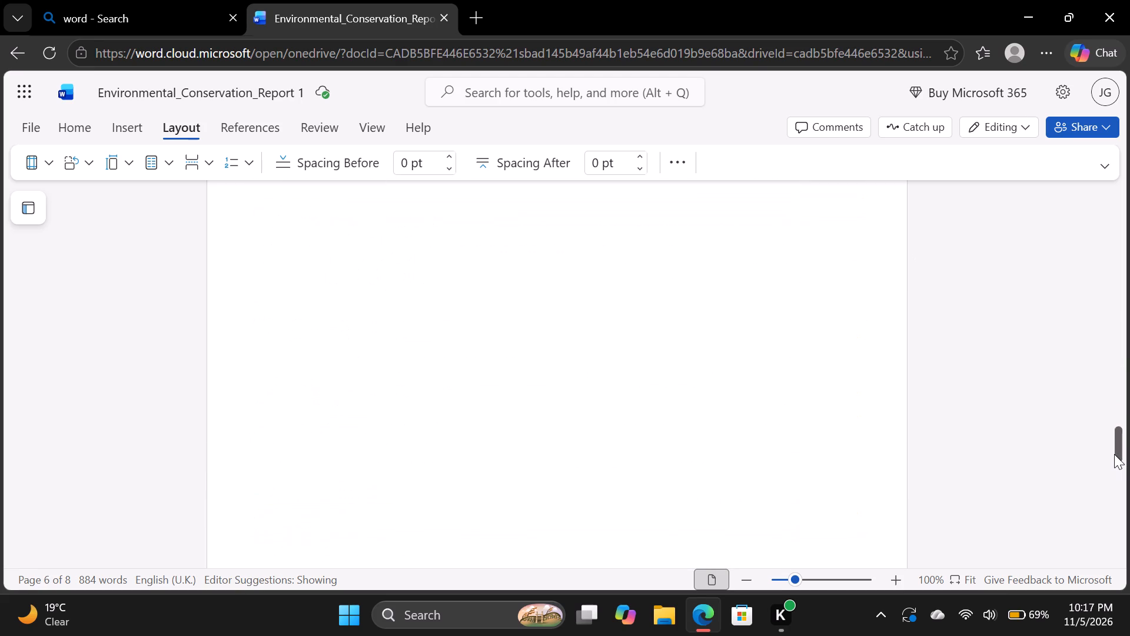
{"action": "double_click", "coordinate": [1114, 454]}
{"action": "double_click", "coordinate": [1113, 472]}
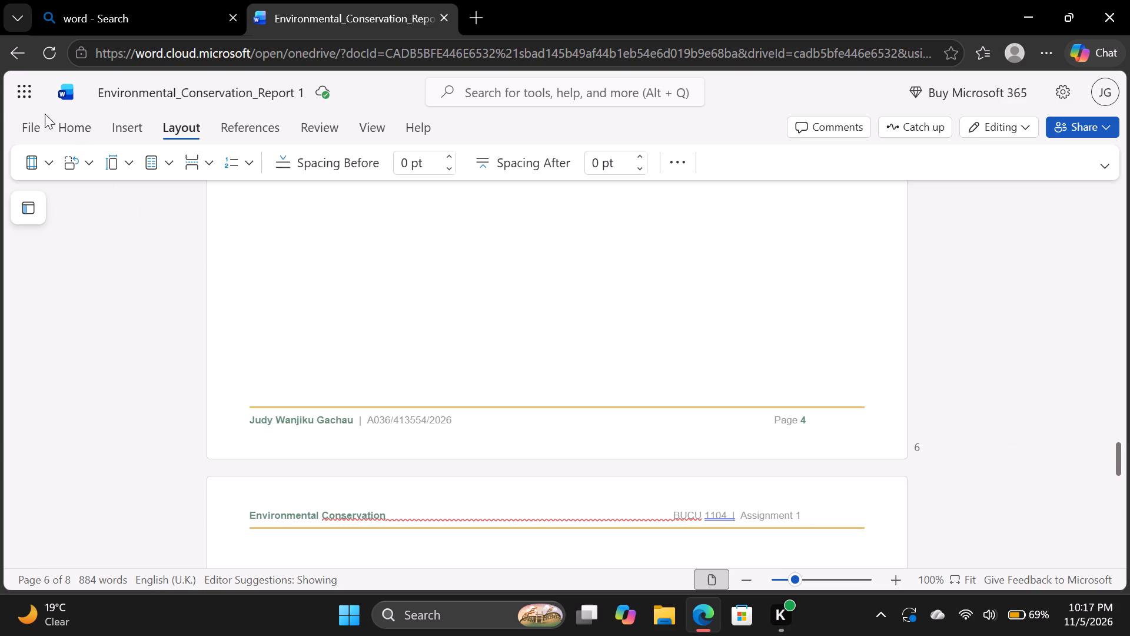
Export the Environmental Conservation report as a PDF and start its download.
{"action": "left_click", "coordinate": [24, 125]}
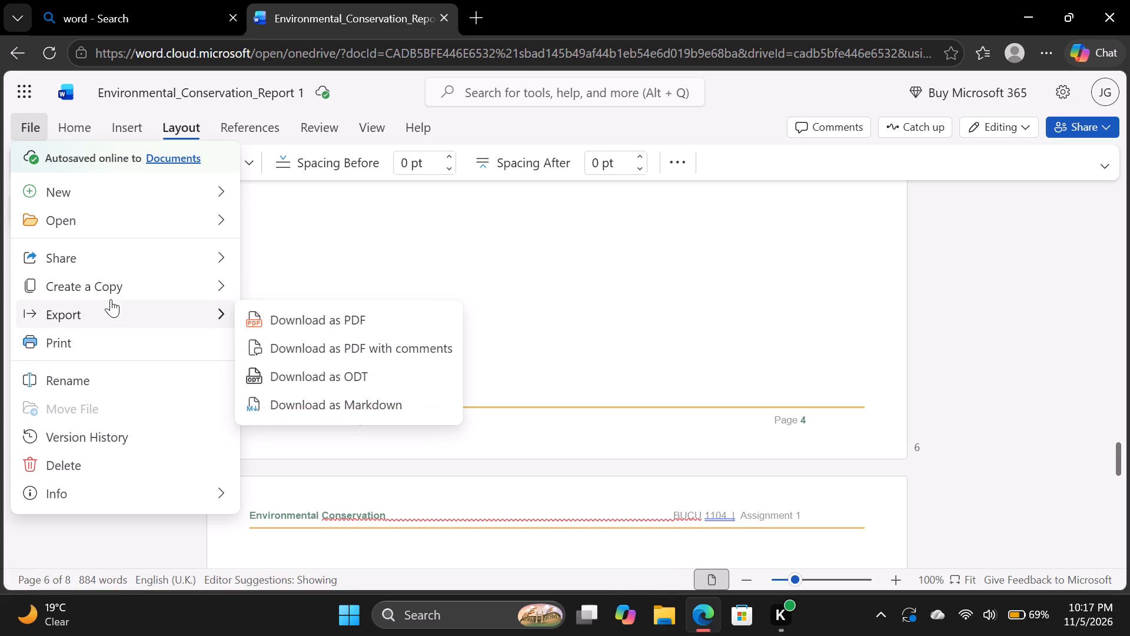
{"action": "left_click", "coordinate": [301, 316]}
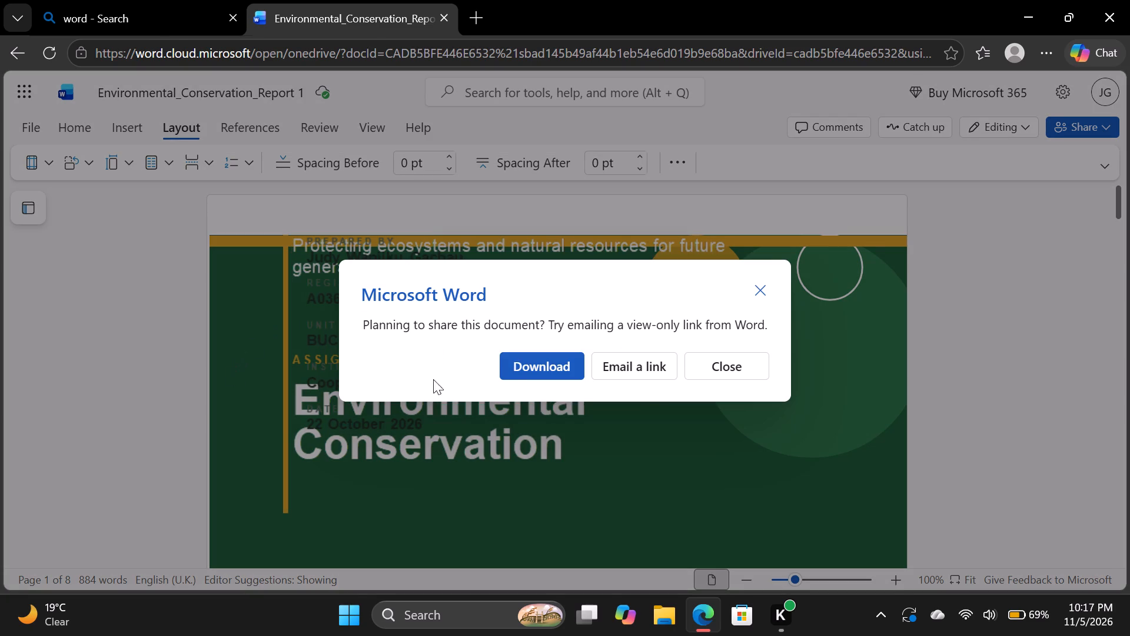
{"action": "left_click", "coordinate": [525, 361]}
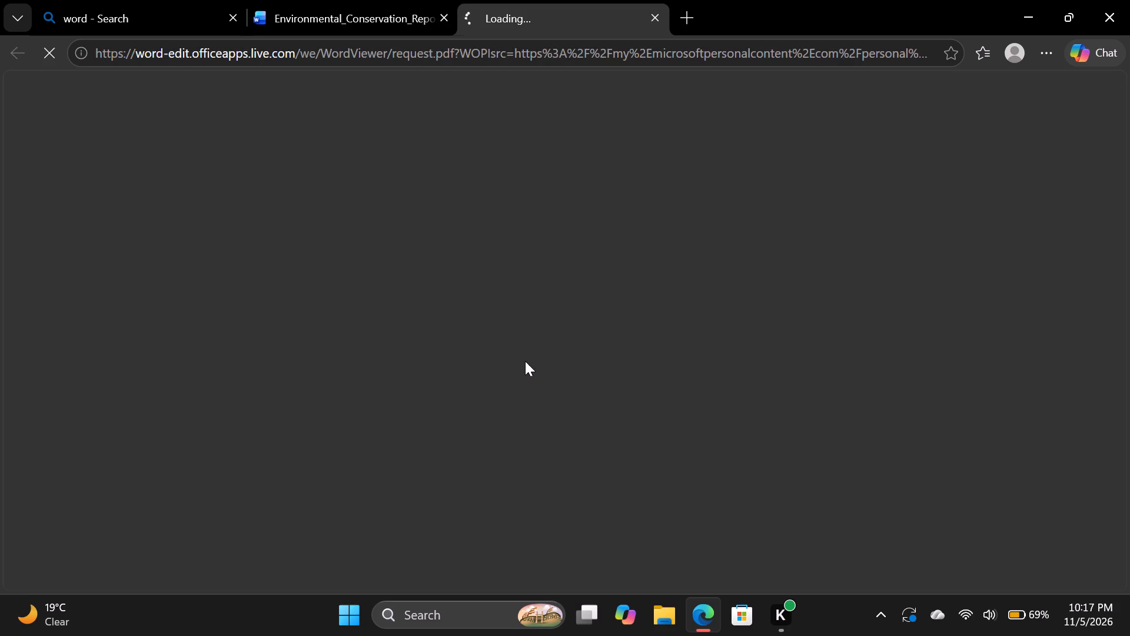
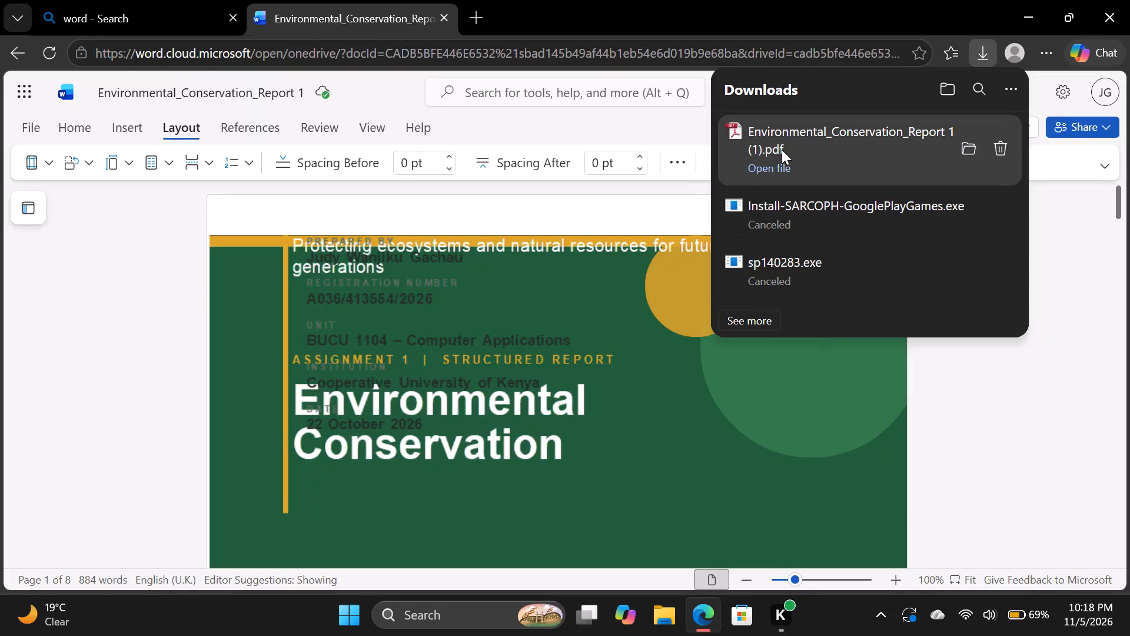
Open the downloaded Environmental_Conservation_Report 1 (1).pdf.
{"action": "left_click", "coordinate": [775, 170]}
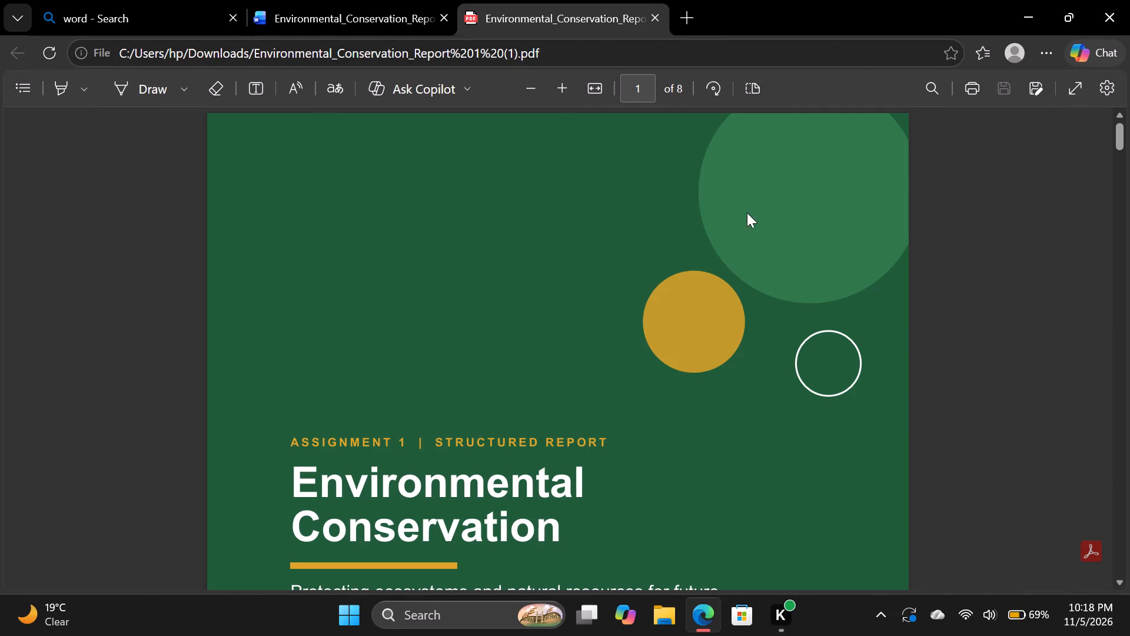
Review the exported PDF from the cover page through page 5, checking the cover layout, contents tables, figure, strategies table and Navigation Pane screenshot.
{"action": "key", "text": "Down"}
{"action": "key", "text": "Down"}
{"action": "key", "text": "Down"}
{"action": "key", "text": "Down"}
{"action": "key", "text": "Down"}
{"action": "key", "text": "Down"}
{"action": "key", "text": "Down"}
{"action": "key", "text": "Down"}
{"action": "key", "text": "Down"}
{"action": "key", "text": "Down"}
{"action": "key", "text": "Down"}
{"action": "key", "text": "Down"}
{"action": "key", "text": "Down"}
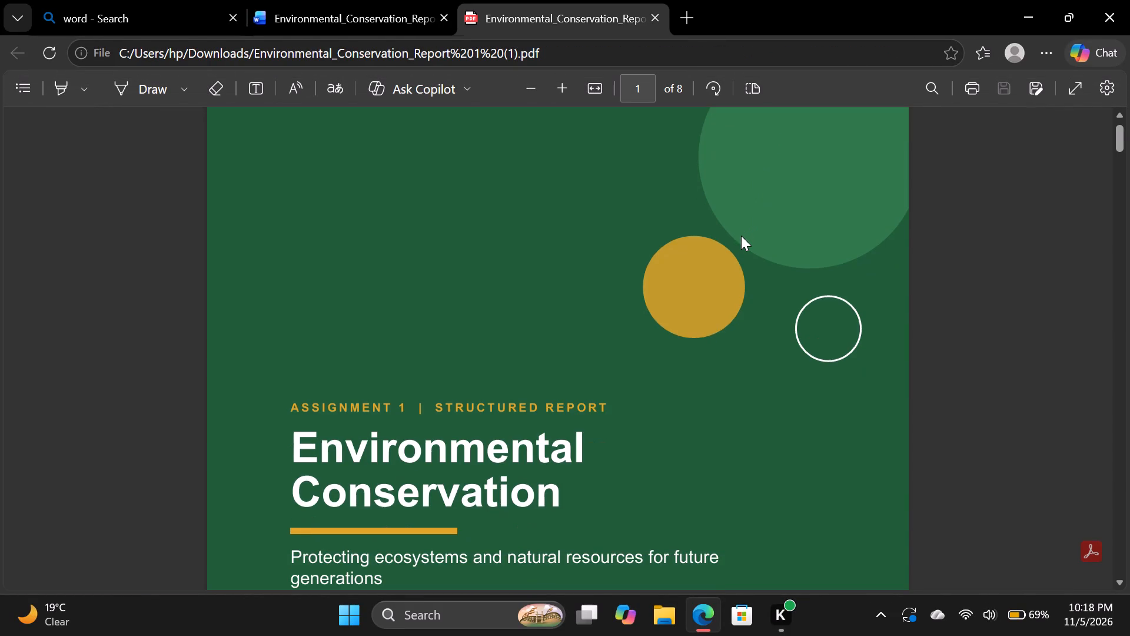
{"action": "key", "text": "Down"}
{"action": "key", "text": "Down"}
{"action": "key", "text": "Down"}
{"action": "key", "text": "Down"}
{"action": "key", "text": "Down"}
{"action": "key", "text": "Down"}
{"action": "key", "text": "Down"}
{"action": "key", "text": "Down"}
{"action": "key", "text": "Down"}
{"action": "key", "text": "Down"}
{"action": "key", "text": "Down"}
{"action": "key", "text": "Down"}
{"action": "key", "text": "Down"}
{"action": "key", "text": "Down"}
{"action": "key", "text": "Down"}
{"action": "key", "text": "Down"}
{"action": "key", "text": "Down"}
{"action": "key", "text": "Down"}
{"action": "key", "text": "Down"}
{"action": "key", "text": "Down"}
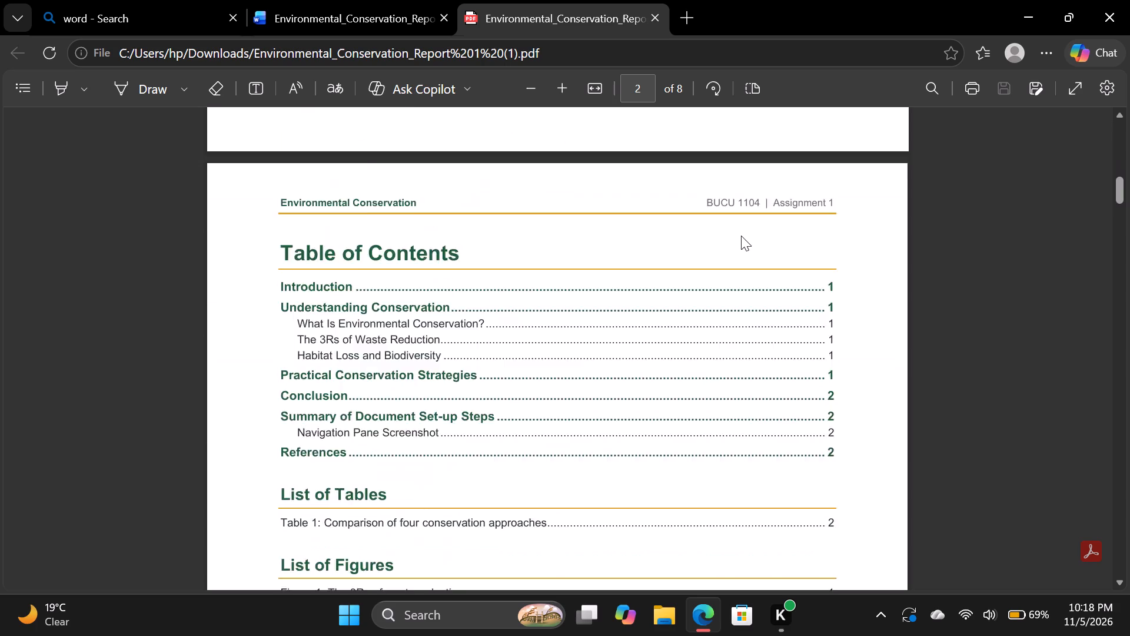
{"action": "key", "text": "Down"}
{"action": "key", "text": "Down"}
{"action": "key", "text": "Down"}
{"action": "key", "text": "Down"}
{"action": "key", "text": "Down"}
{"action": "key", "text": "Down"}
{"action": "key", "text": "Down"}
{"action": "key", "text": "Down"}
{"action": "key", "text": "Down"}
{"action": "key", "text": "Down"}
{"action": "key", "text": "Down"}
{"action": "key", "text": "Down"}
{"action": "key", "text": "Down"}
{"action": "key", "text": "Down"}
{"action": "key", "text": "Down"}
{"action": "key", "text": "Down"}
{"action": "key", "text": "Down"}
{"action": "key", "text": "Down"}
{"action": "key", "text": "Down"}
{"action": "key", "text": "Down"}
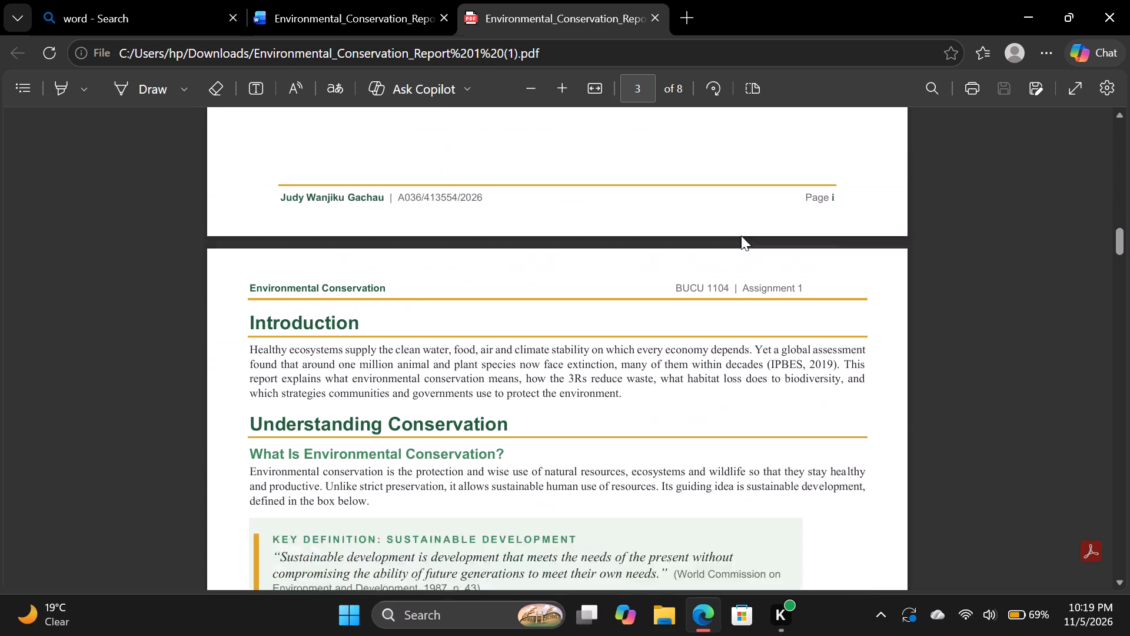
{"action": "key", "text": "Down"}
{"action": "key", "text": "Down"}
{"action": "key", "text": "Down"}
{"action": "key", "text": "Down"}
{"action": "key", "text": "Down"}
{"action": "key", "text": "Down"}
{"action": "key", "text": "Down"}
{"action": "key", "text": "Down"}
{"action": "key", "text": "Down"}
{"action": "key", "text": "Down"}
{"action": "key", "text": "Down"}
{"action": "key", "text": "Down"}
{"action": "key", "text": "Down"}
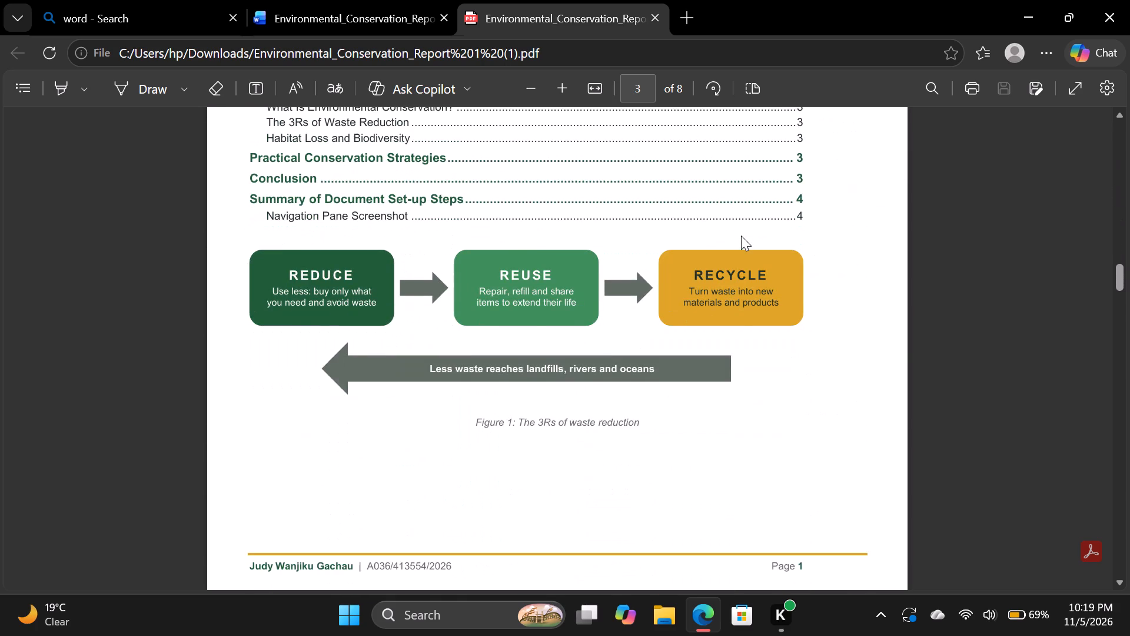
{"action": "key", "text": "Down"}
{"action": "key", "text": "Down"}
{"action": "key", "text": "Down"}
{"action": "key", "text": "Down"}
{"action": "key", "text": "Down"}
{"action": "key", "text": "Down"}
{"action": "key", "text": "Down"}
{"action": "key", "text": "Down"}
{"action": "key", "text": "Down"}
{"action": "key", "text": "Down"}
{"action": "key", "text": "Down"}
{"action": "key", "text": "Down"}
{"action": "key", "text": "Down"}
{"action": "key", "text": "Down"}
{"action": "key", "text": "Down"}
{"action": "key", "text": "Down"}
{"action": "key", "text": "Down"}
{"action": "key", "text": "Down"}
{"action": "key", "text": "Down"}
{"action": "key", "text": "Down"}
{"action": "key", "text": "Down"}
{"action": "key", "text": "Down"}
{"action": "key", "text": "Down"}
{"action": "key", "text": "Down"}
{"action": "key", "text": "Down"}
{"action": "key", "text": "Down"}
{"action": "key", "text": "Down"}
{"action": "key", "text": "Down"}
{"action": "key", "text": "Down"}
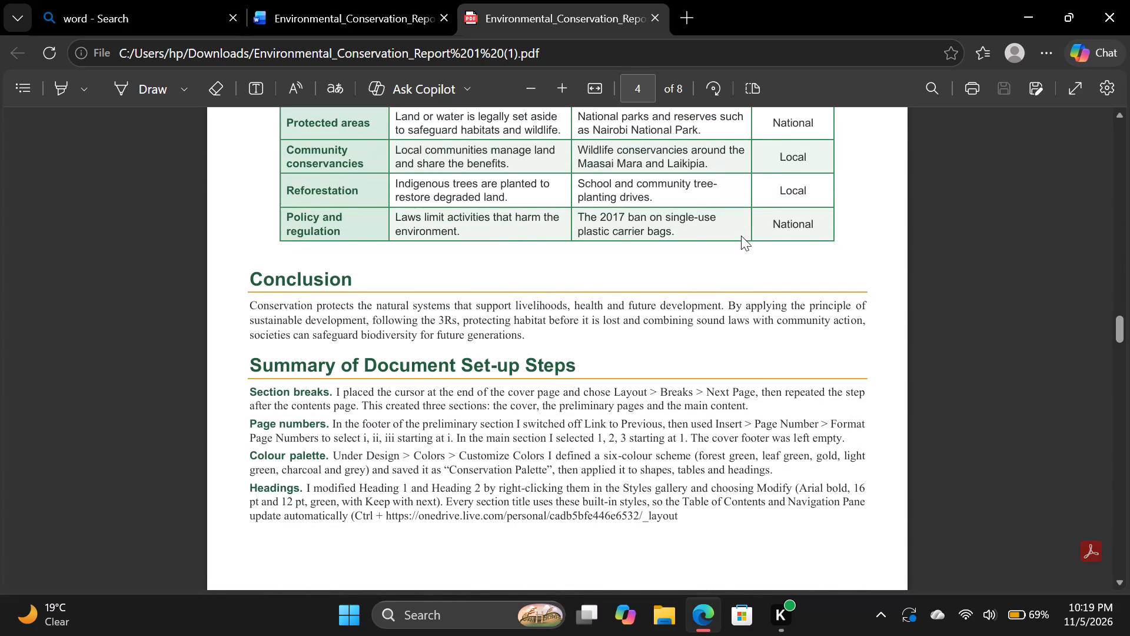
{"action": "key", "text": "Down"}
{"action": "key", "text": "Down"}
{"action": "key", "text": "Down"}
{"action": "key", "text": "Down"}
{"action": "key", "text": "Down"}
{"action": "key", "text": "Down"}
{"action": "key", "text": "Down"}
{"action": "key", "text": "Down"}
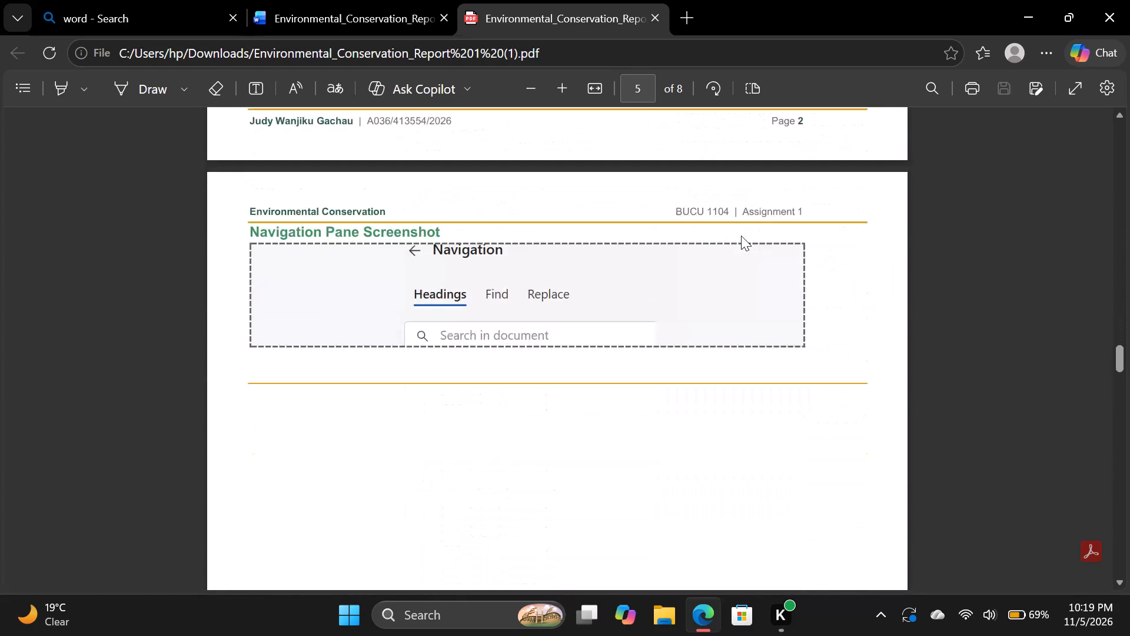
{"action": "key", "text": "Down"}
{"action": "key", "text": "Down"}
{"action": "key", "text": "Down"}
{"action": "key", "text": "Down"}
{"action": "key", "text": "Down"}
{"action": "key", "text": "Down"}
{"action": "key", "text": "Down"}
{"action": "key", "text": "Down"}
{"action": "key", "text": "Down"}
{"action": "key", "text": "Down"}
{"action": "key", "text": "Down"}
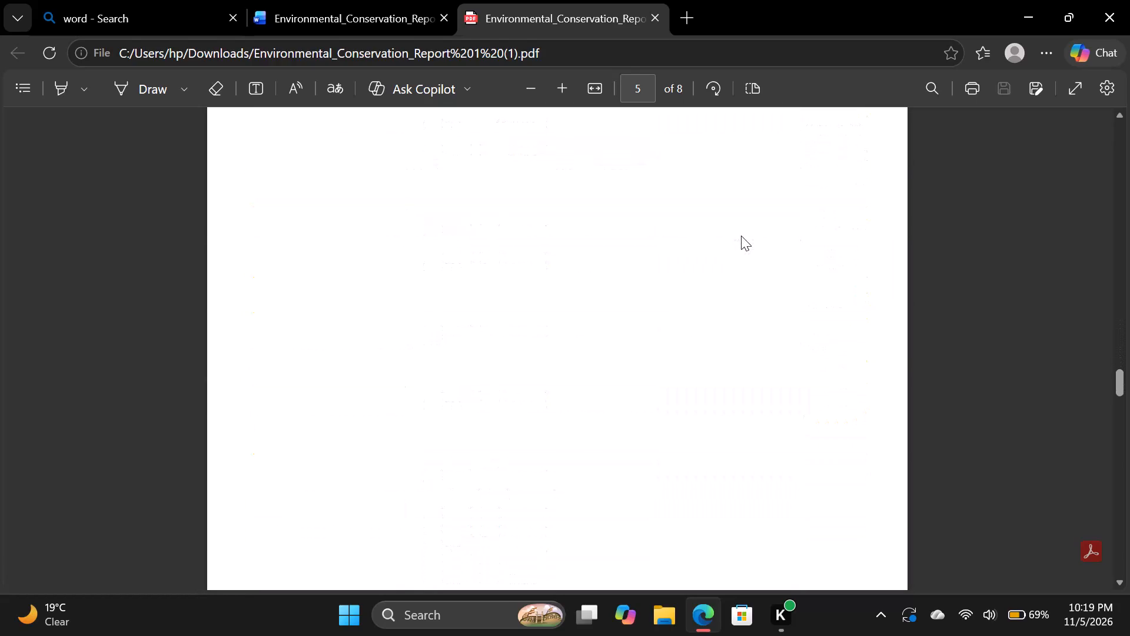
Review the exported PDF from page 5 through page 8, checking the second contents table and the closing pages.
{"action": "key", "text": "Down"}
{"action": "key", "text": "Down"}
{"action": "key", "text": "Down"}
{"action": "key", "text": "Down"}
{"action": "key", "text": "Down"}
{"action": "key", "text": "Down"}
{"action": "key", "text": "Down"}
{"action": "key", "text": "Down"}
{"action": "key", "text": "Down"}
{"action": "key", "text": "Down"}
{"action": "key", "text": "Down"}
{"action": "key", "text": "Down"}
{"action": "key", "text": "Down"}
{"action": "key", "text": "Down"}
{"action": "key", "text": "Down"}
{"action": "key", "text": "Down"}
{"action": "key", "text": "Down"}
{"action": "key", "text": "Down"}
{"action": "key", "text": "Down"}
{"action": "key", "text": "Down"}
{"action": "key", "text": "Down"}
{"action": "key", "text": "Down"}
{"action": "key", "text": "Down"}
{"action": "key", "text": "Down"}
{"action": "key", "text": "Down"}
{"action": "key", "text": "Down"}
{"action": "key", "text": "Down"}
{"action": "key", "text": "Down"}
{"action": "key", "text": "Down"}
{"action": "key", "text": "Down"}
{"action": "key", "text": "Down"}
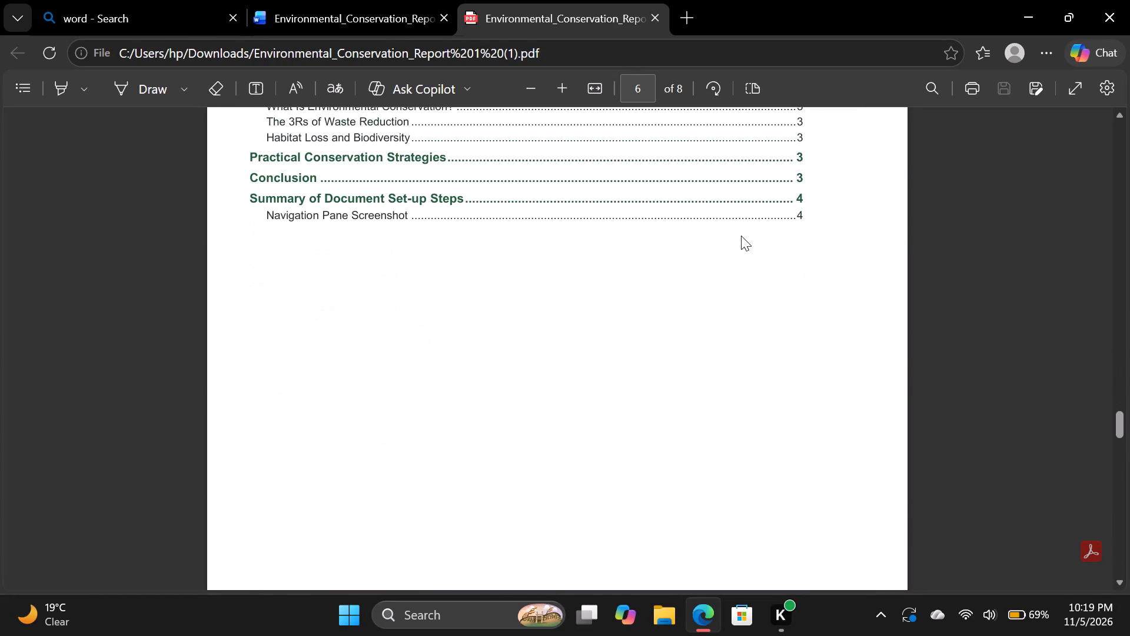
{"action": "key", "text": "Down"}
{"action": "key", "text": "Down"}
{"action": "key", "text": "Down"}
{"action": "key", "text": "Down"}
{"action": "key", "text": "Down"}
{"action": "key", "text": "Down"}
{"action": "key", "text": "Down"}
{"action": "key", "text": "Down"}
{"action": "key", "text": "Down"}
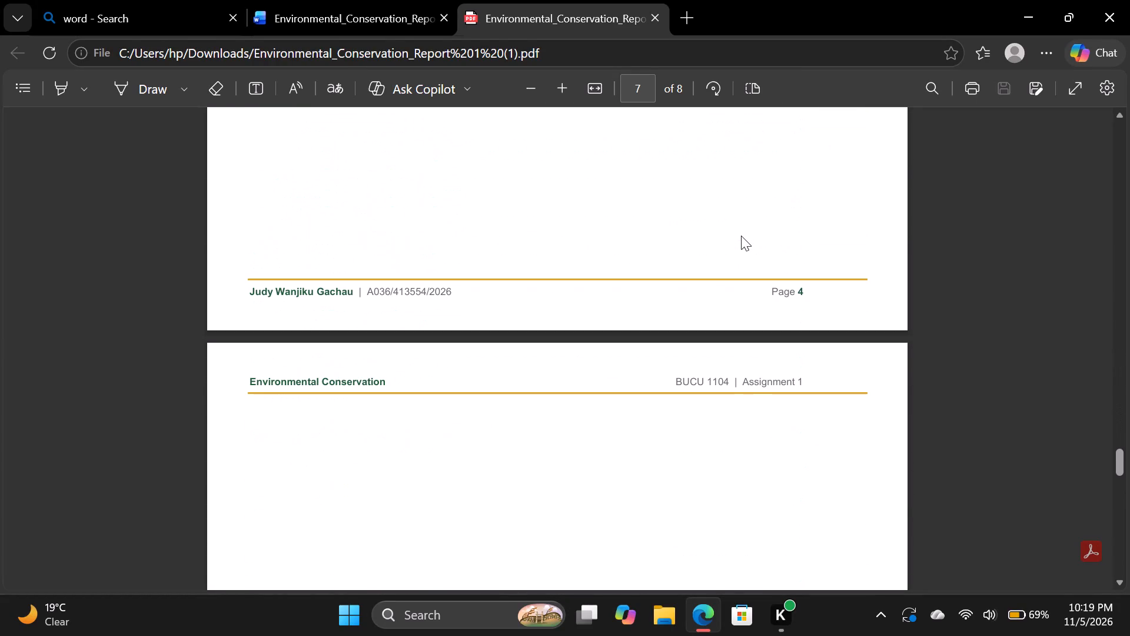
{"action": "key", "text": "Down"}
{"action": "key", "text": "Down"}
{"action": "key", "text": "Down"}
{"action": "key", "text": "Down"}
{"action": "key", "text": "Down"}
{"action": "key", "text": "Down"}
{"action": "key", "text": "Down"}
{"action": "key", "text": "Down"}
{"action": "key", "text": "Down"}
{"action": "key", "text": "Down"}
{"action": "key", "text": "Down"}
{"action": "key", "text": "Down"}
{"action": "key", "text": "Down"}
{"action": "key", "text": "Down"}
{"action": "key", "text": "Down"}
{"action": "key", "text": "Down"}
{"action": "key", "text": "Down"}
{"action": "key", "text": "Down"}
{"action": "key", "text": "Down"}
{"action": "key", "text": "Down"}
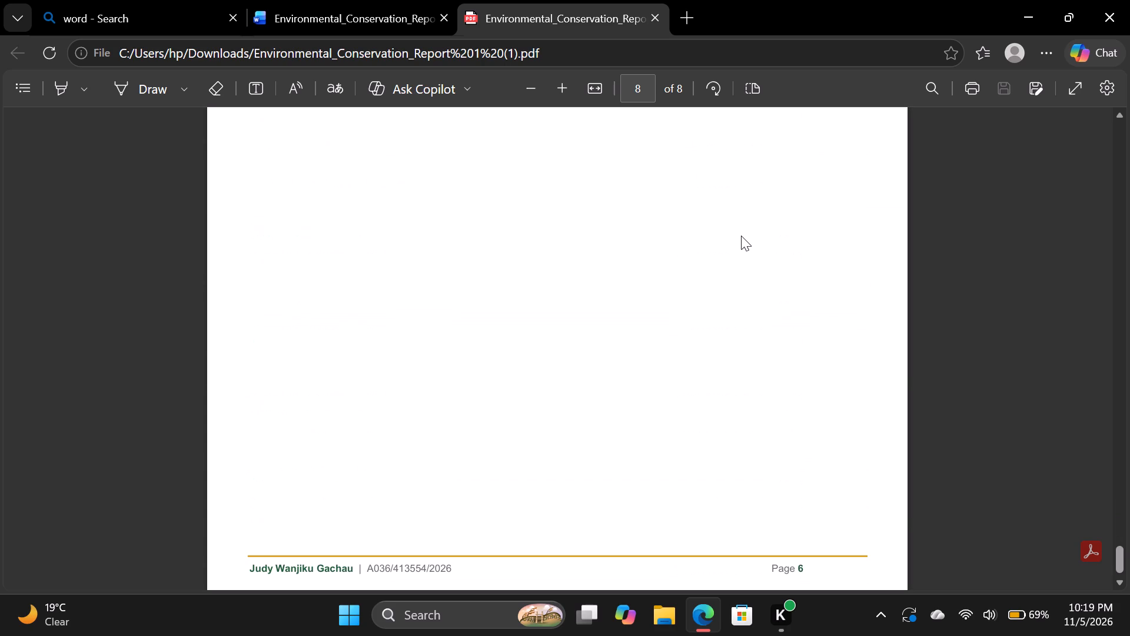
Recheck the exported PDF backwards from page 8 to page 5, examining the closing pages' content, headers and footers.
{"action": "key", "text": "Up"}
{"action": "key", "text": "Up"}
{"action": "key", "text": "Up"}
{"action": "key", "text": "Up"}
{"action": "key", "text": "Up"}
{"action": "key", "text": "Up"}
{"action": "key", "text": "Up"}
{"action": "key", "text": "Up"}
{"action": "key", "text": "Up"}
{"action": "key", "text": "Up"}
{"action": "key", "text": "Up"}
{"action": "key", "text": "Up"}
{"action": "key", "text": "Up"}
{"action": "key", "text": "Up"}
{"action": "key", "text": "Up"}
{"action": "key", "text": "Up"}
{"action": "key", "text": "Up"}
{"action": "key", "text": "Up"}
{"action": "key", "text": "Up"}
{"action": "key", "text": "Up"}
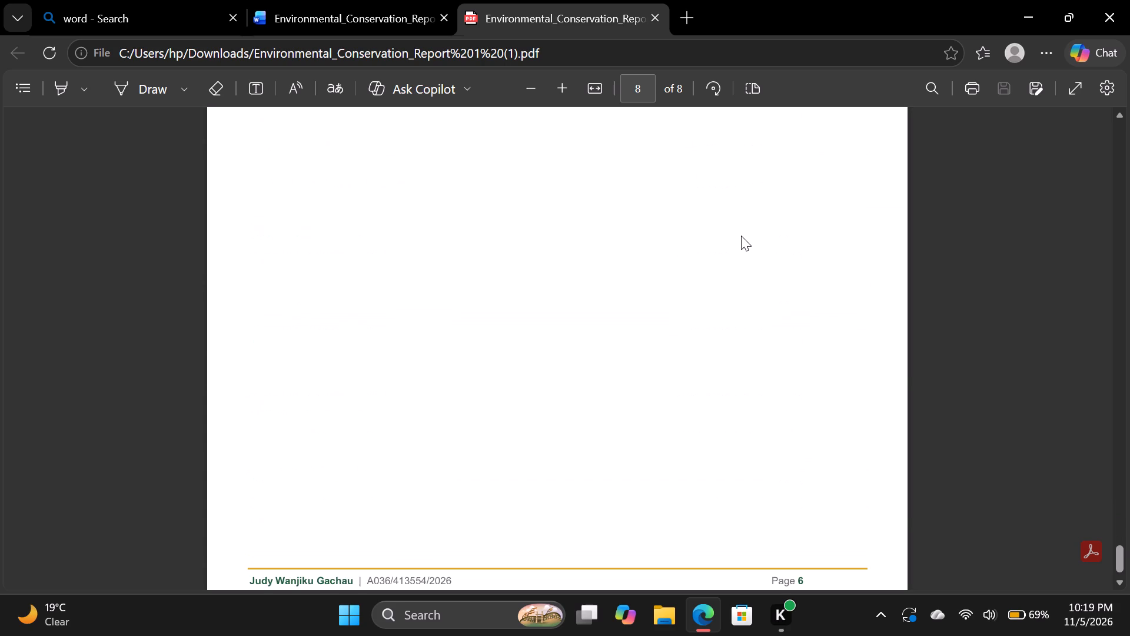
{"action": "key", "text": "Up"}
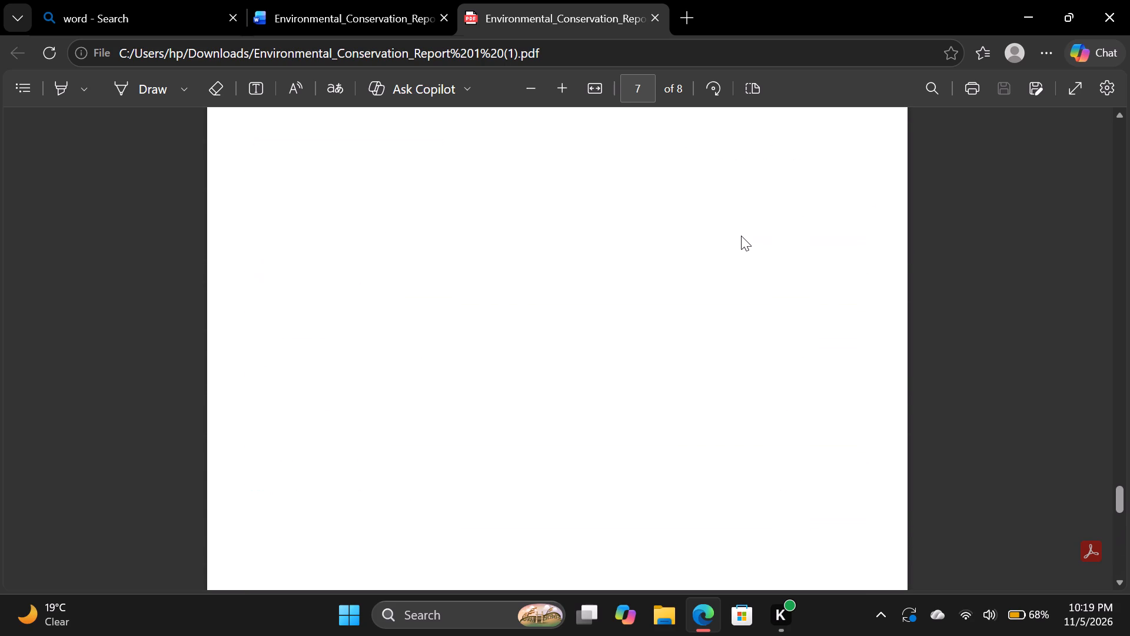
{"action": "key", "text": "Up"}
{"action": "key", "text": "Up"}
{"action": "key", "text": "Up"}
{"action": "key", "text": "Up"}
{"action": "key", "text": "Up"}
{"action": "key", "text": "Up"}
{"action": "key", "text": "Up"}
{"action": "key", "text": "Up"}
{"action": "key", "text": "Up"}
{"action": "key", "text": "Up"}
{"action": "key", "text": "Up"}
{"action": "key", "text": "Up"}
{"action": "key", "text": "Up"}
{"action": "key", "text": "Up"}
{"action": "key", "text": "Up"}
{"action": "key", "text": "Up"}
{"action": "key", "text": "Up"}
{"action": "key", "text": "Up"}
{"action": "key", "text": "Up"}
{"action": "key", "text": "Up"}
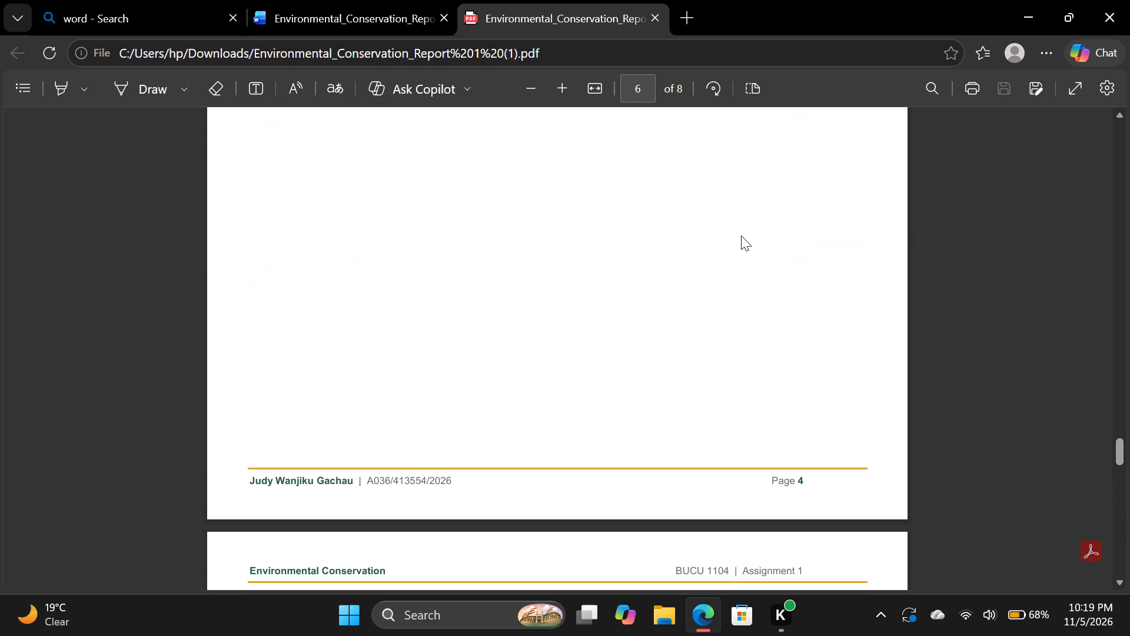
{"action": "key", "text": "Up"}
{"action": "key", "text": "Up"}
{"action": "key", "text": "Up"}
{"action": "key", "text": "Up"}
{"action": "key", "text": "Up"}
{"action": "key", "text": "Up"}
{"action": "key", "text": "Up"}
{"action": "key", "text": "Up"}
{"action": "key", "text": "Up"}
{"action": "key", "text": "Up"}
{"action": "key", "text": "Up"}
{"action": "key", "text": "Up"}
{"action": "key", "text": "Up"}
{"action": "key", "text": "Up"}
{"action": "key", "text": "Up"}
{"action": "key", "text": "Up"}
{"action": "key", "text": "Up"}
{"action": "key", "text": "Up"}
{"action": "key", "text": "Up"}
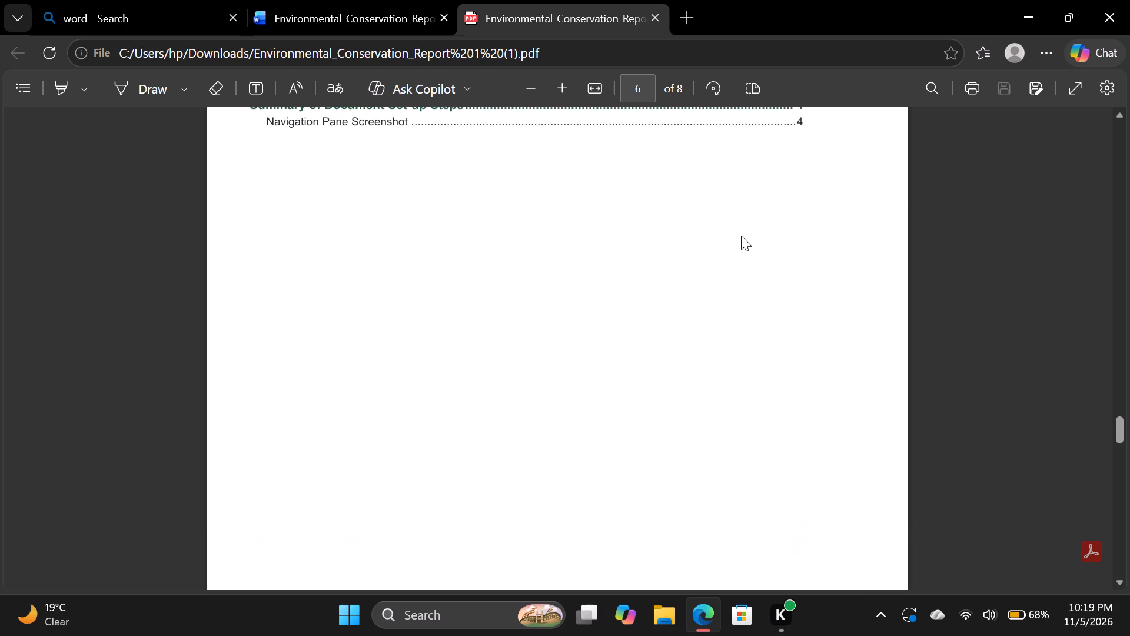
{"action": "key", "text": "Up"}
{"action": "key", "text": "Up"}
{"action": "key", "text": "Up"}
{"action": "key", "text": "Up"}
{"action": "key", "text": "Up"}
{"action": "key", "text": "Up"}
{"action": "key", "text": "Up"}
{"action": "key", "text": "Up"}
{"action": "key", "text": "Up"}
{"action": "key", "text": "Up"}
{"action": "key", "text": "Up"}
{"action": "key", "text": "Up"}
{"action": "key", "text": "Up"}
{"action": "key", "text": "Up"}
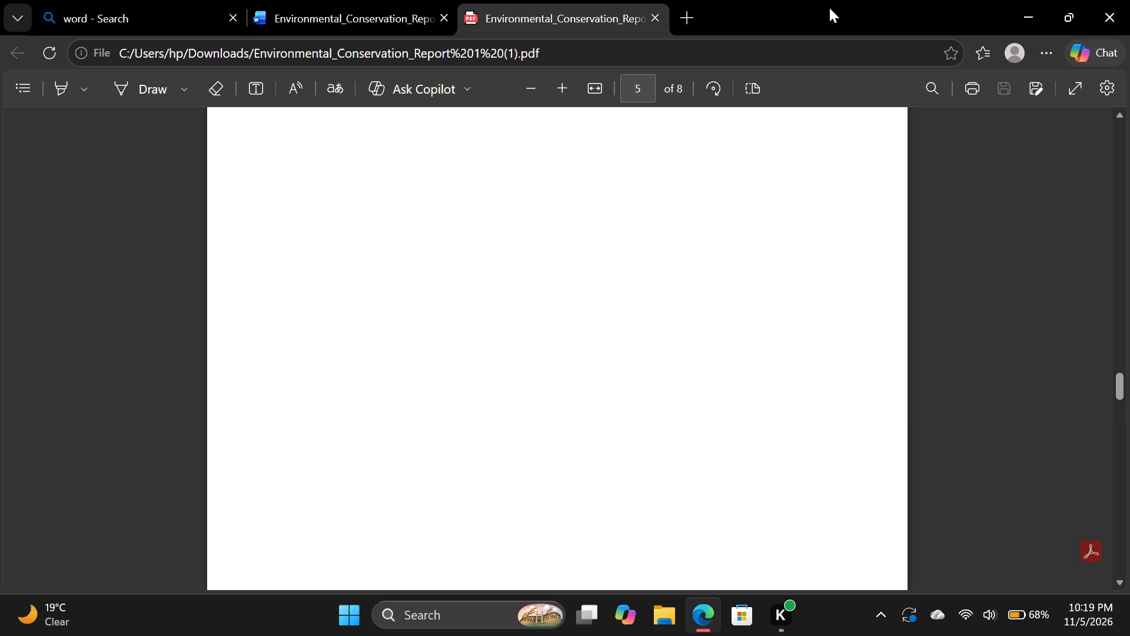
Close the exported Environmental_Conservation_Report 1 (1).pdf.
{"action": "left_click", "coordinate": [651, 13]}
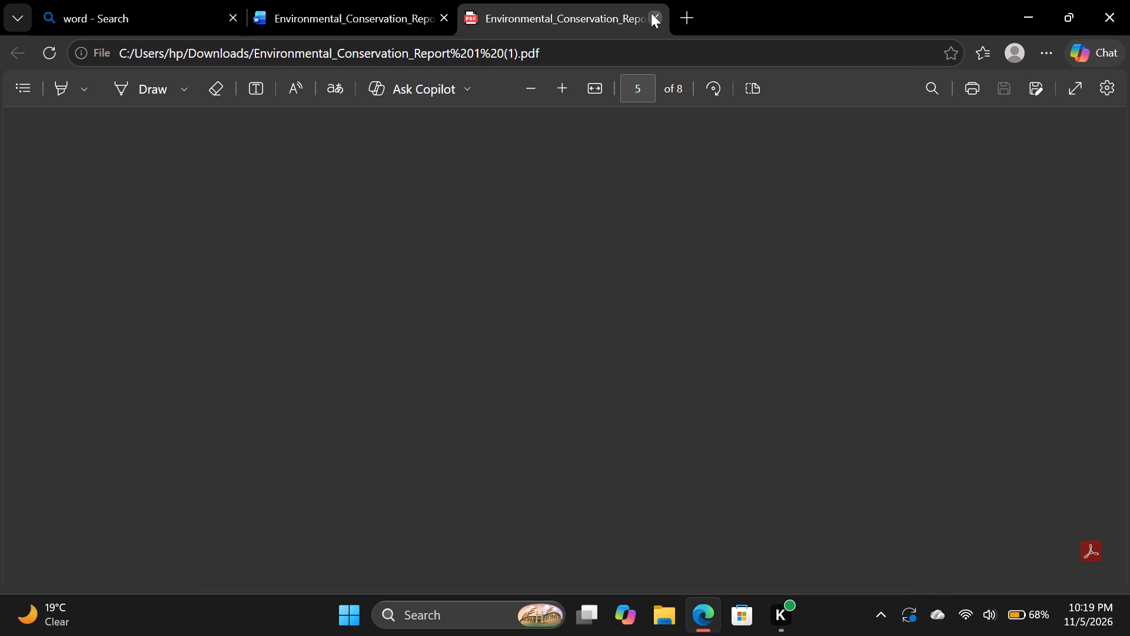
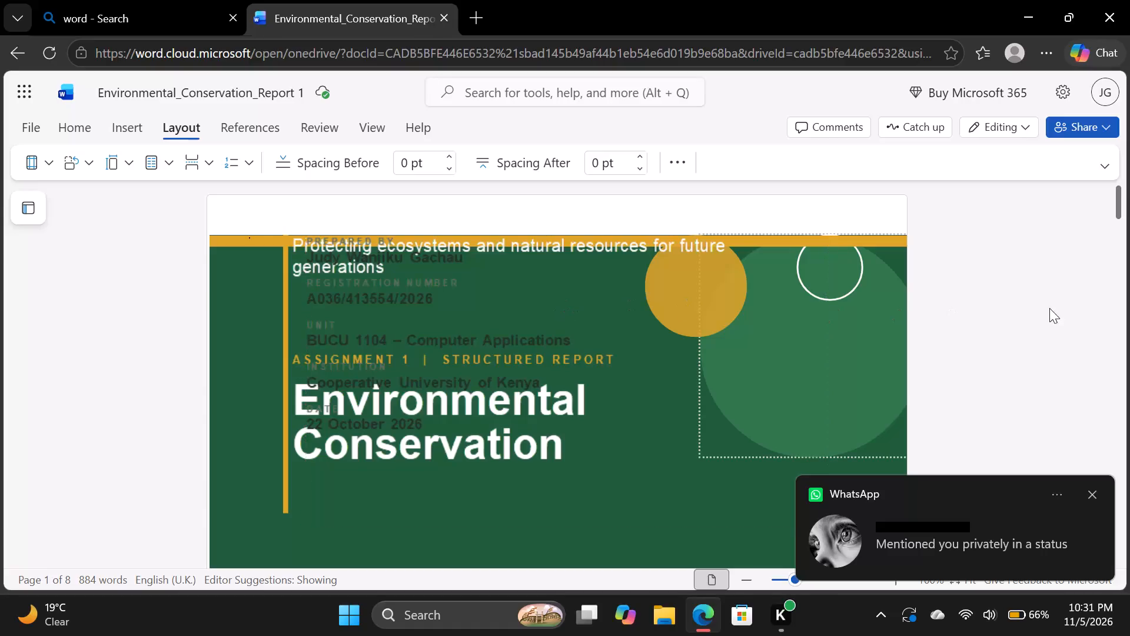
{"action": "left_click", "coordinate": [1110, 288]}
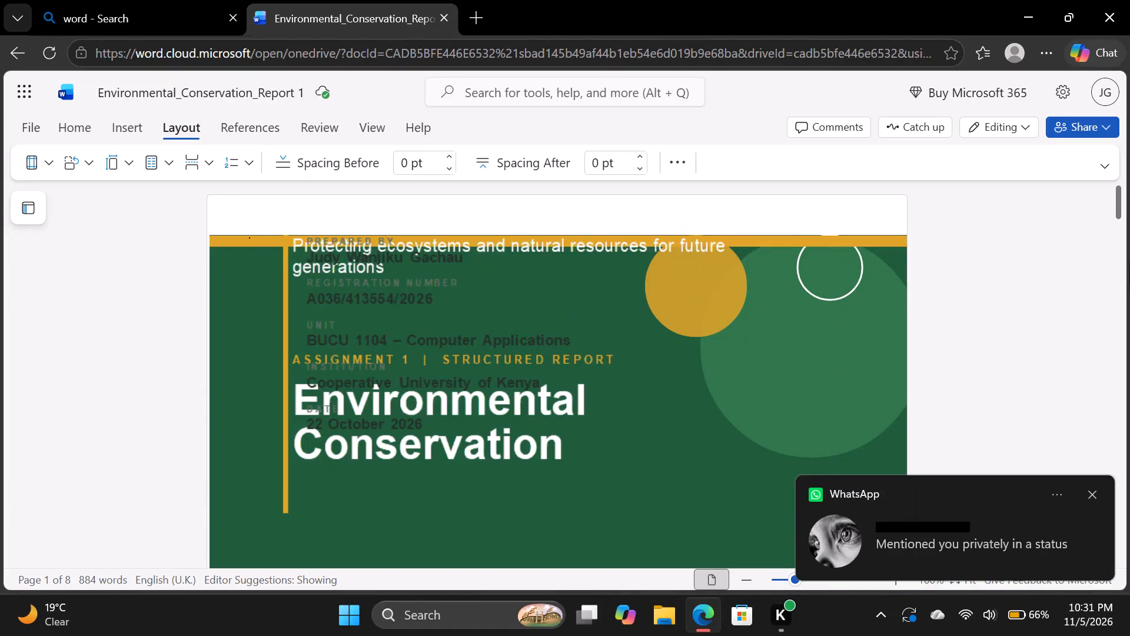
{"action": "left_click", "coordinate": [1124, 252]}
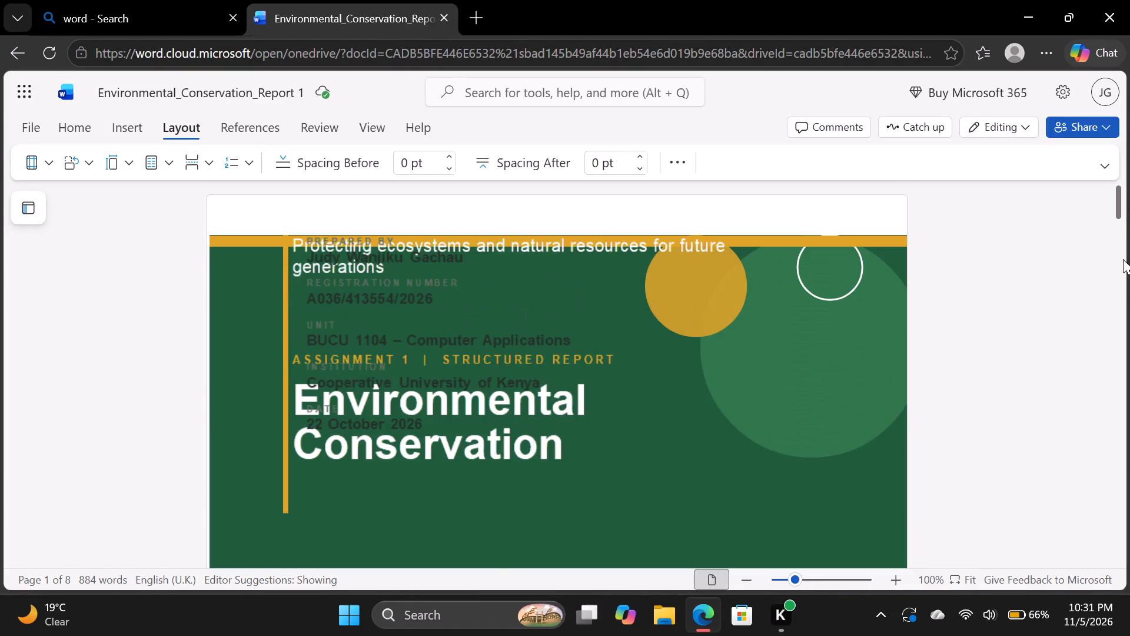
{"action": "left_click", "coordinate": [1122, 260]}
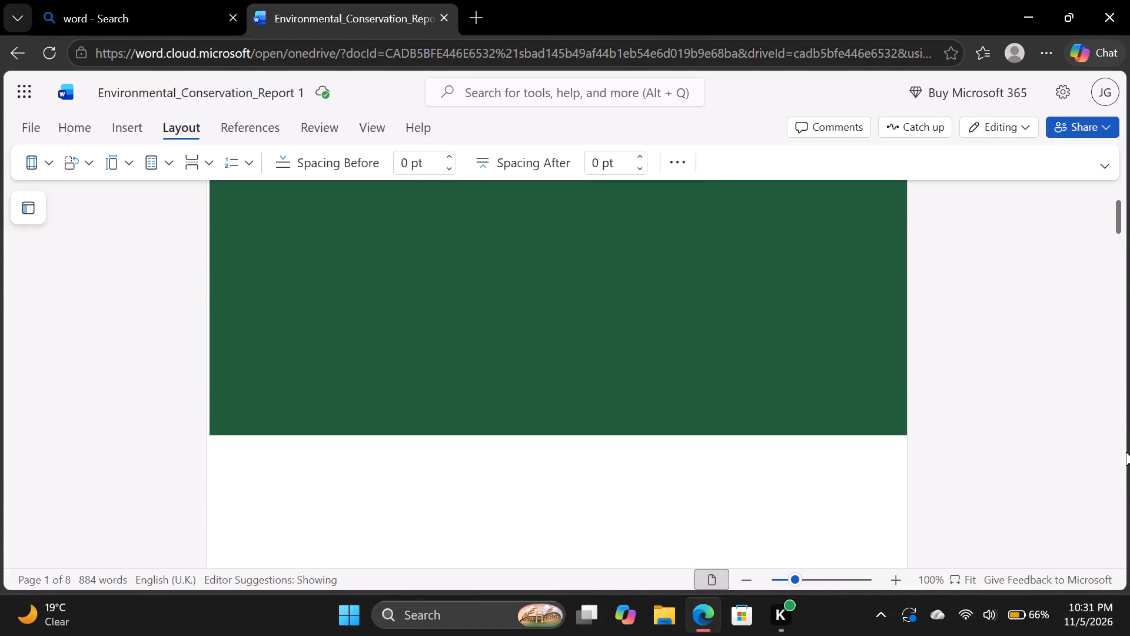
Check the blank areas on pages 6 and 7 of the Word report and place the cursor at the start of page 7.
{"action": "triple_click", "coordinate": [1122, 458]}
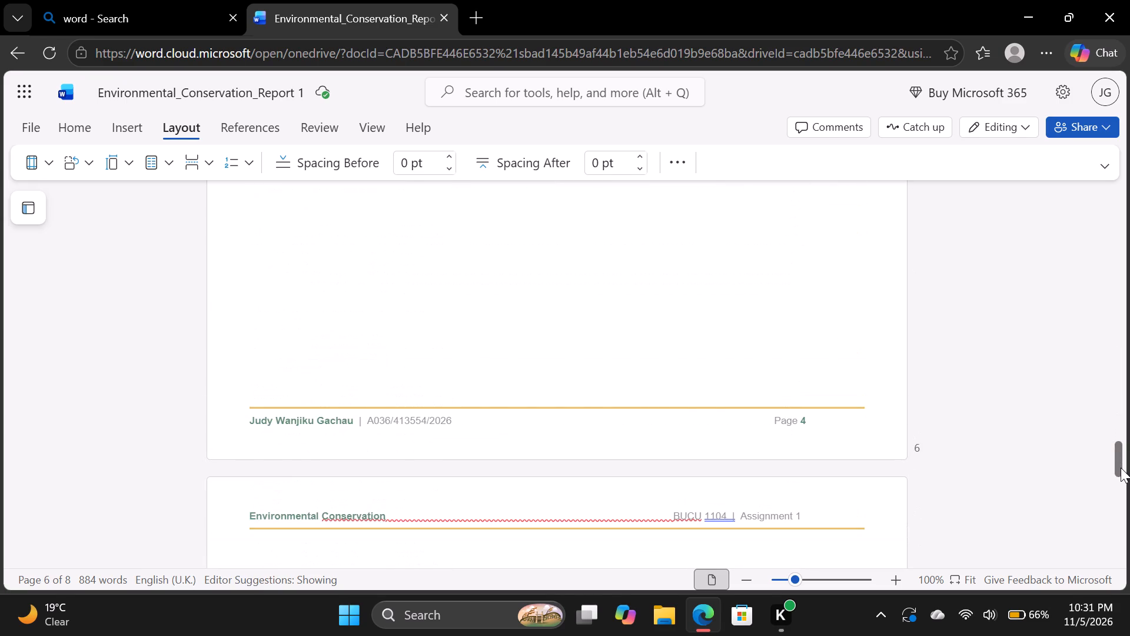
{"action": "left_click", "coordinate": [1116, 498]}
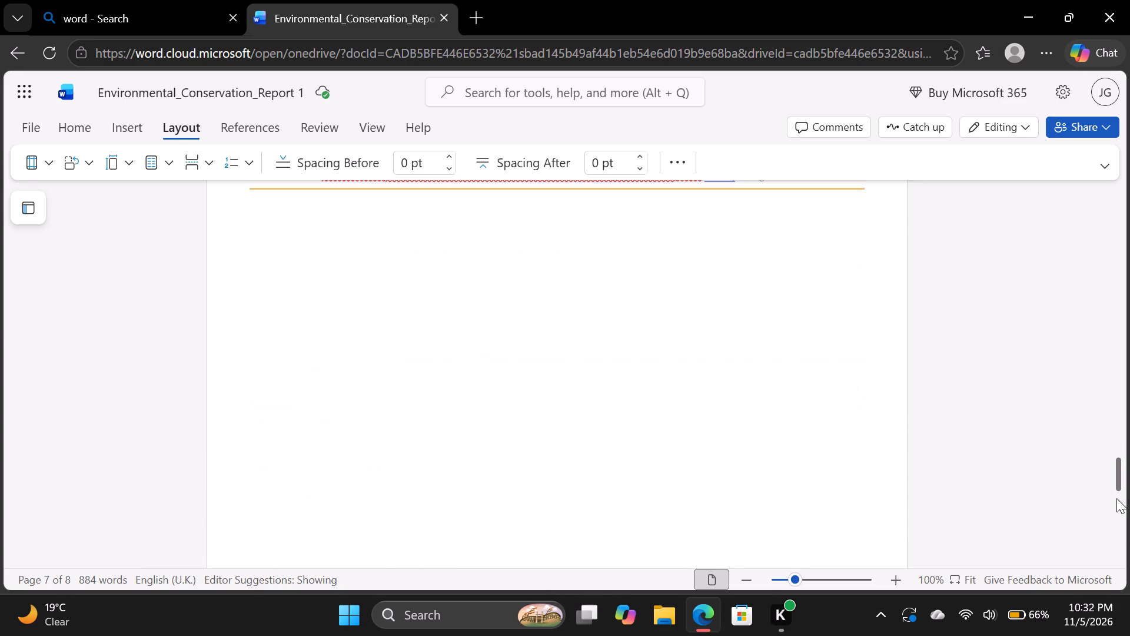
{"action": "left_click", "coordinate": [1116, 439]}
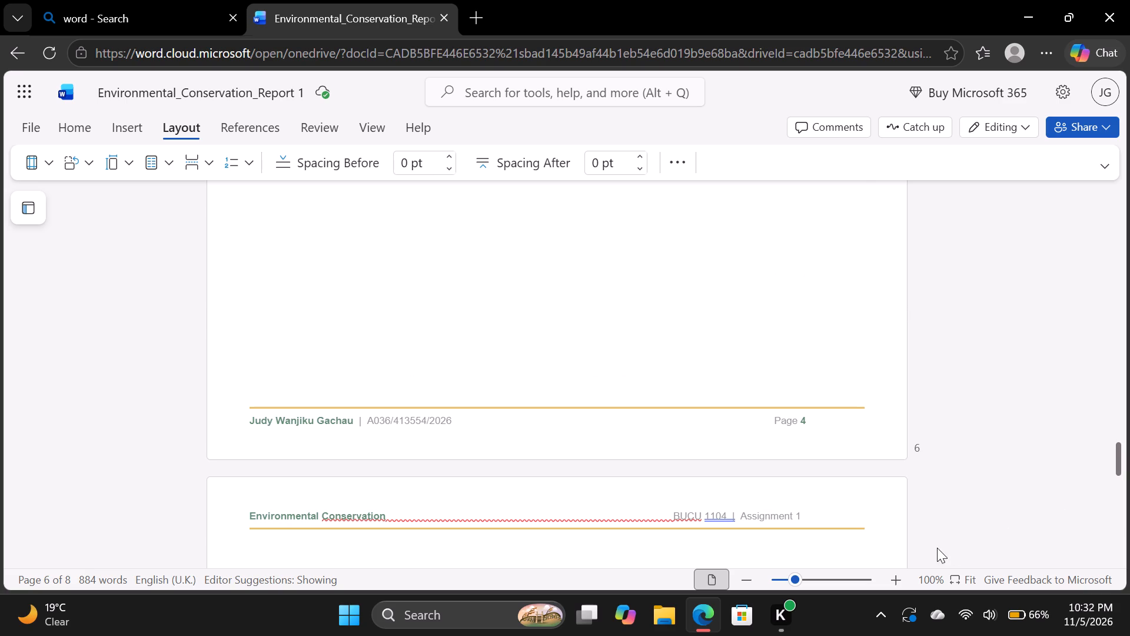
{"action": "left_click", "coordinate": [901, 520]}
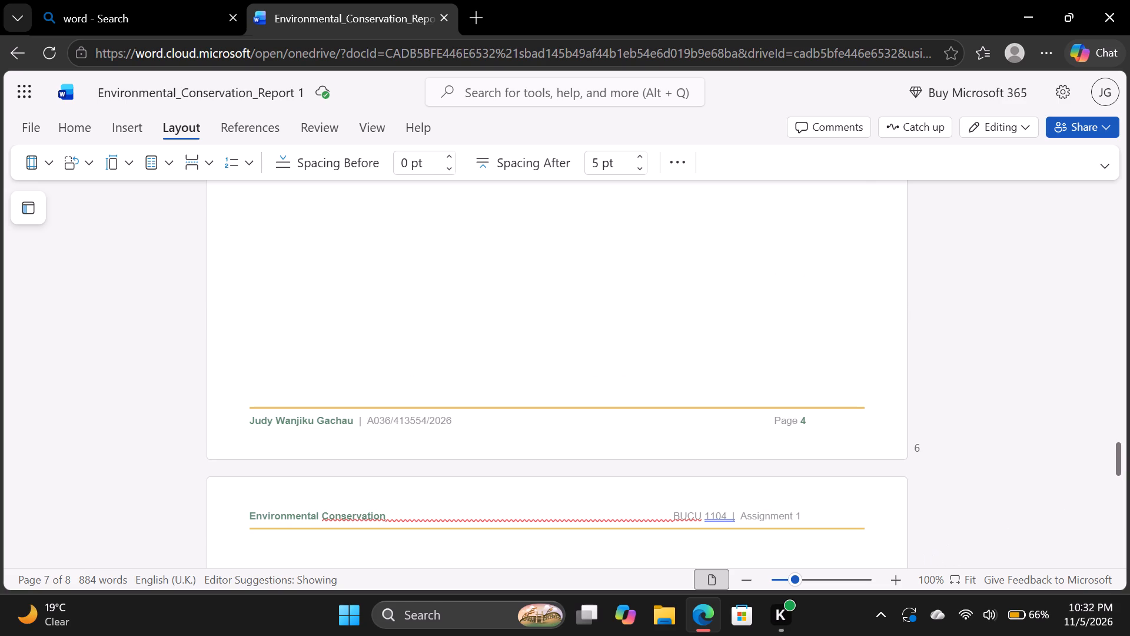
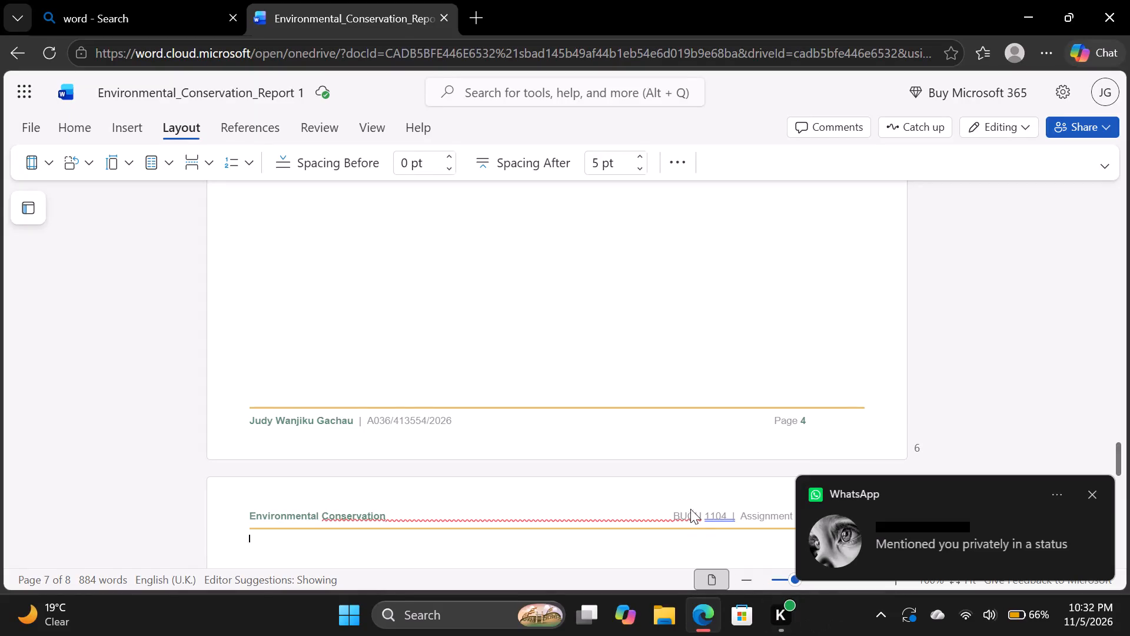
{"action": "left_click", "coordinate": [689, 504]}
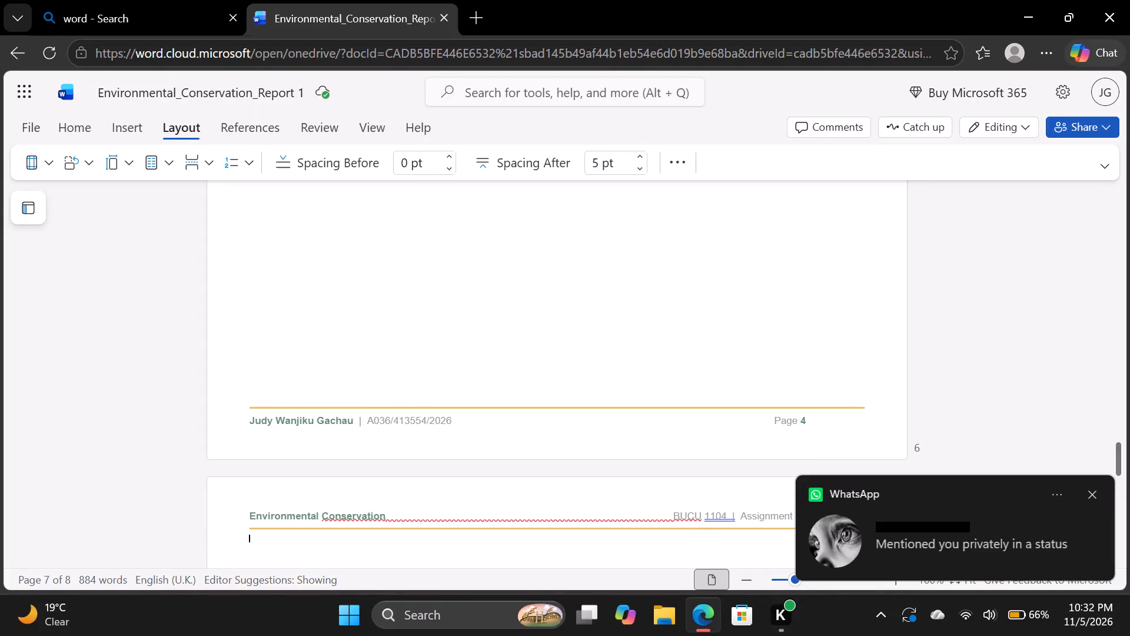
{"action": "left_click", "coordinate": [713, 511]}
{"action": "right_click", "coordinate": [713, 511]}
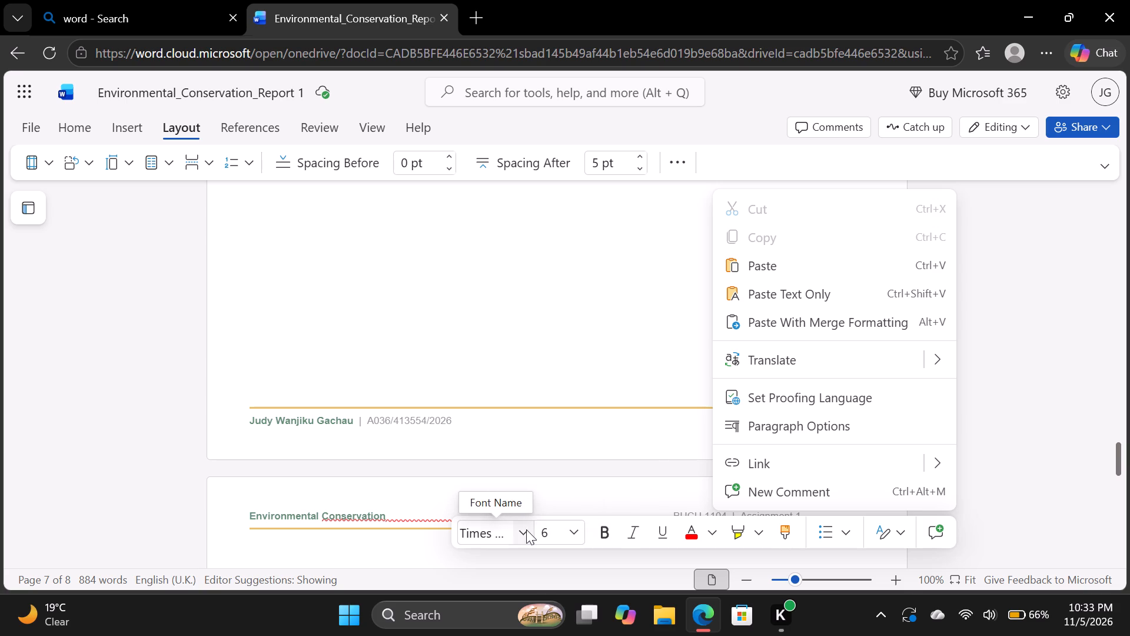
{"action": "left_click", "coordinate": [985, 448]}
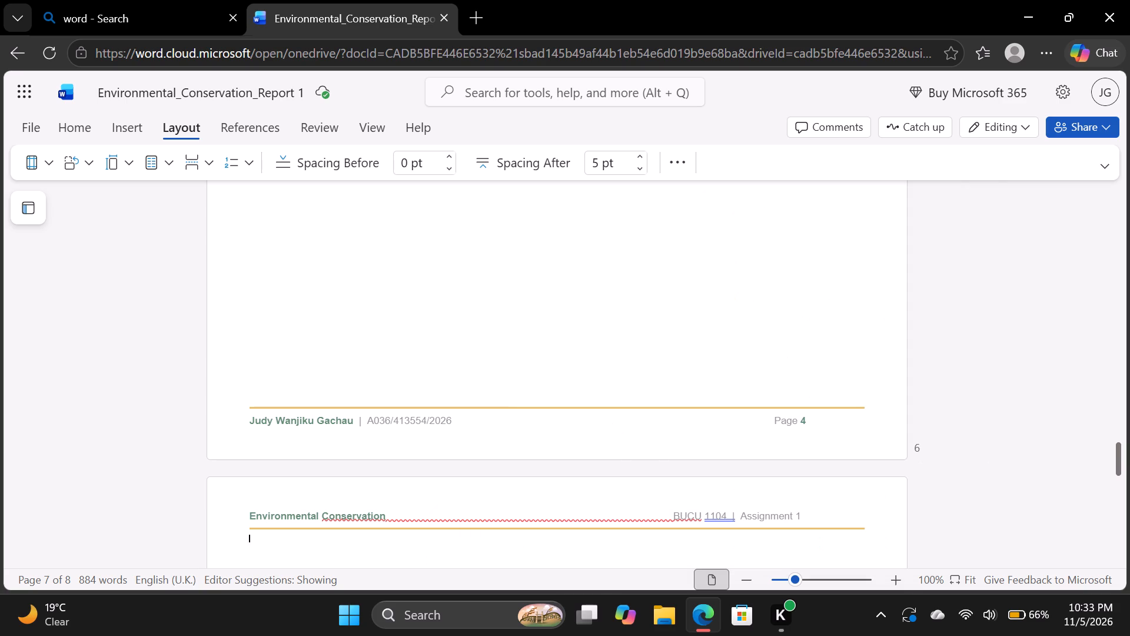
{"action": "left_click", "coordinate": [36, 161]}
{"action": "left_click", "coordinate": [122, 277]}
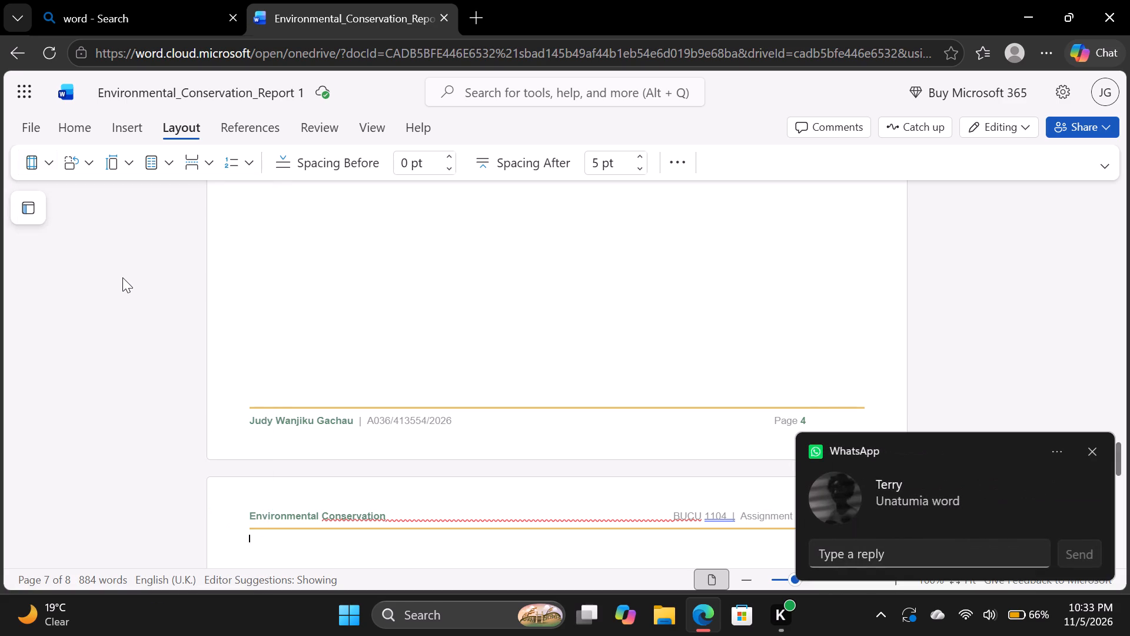
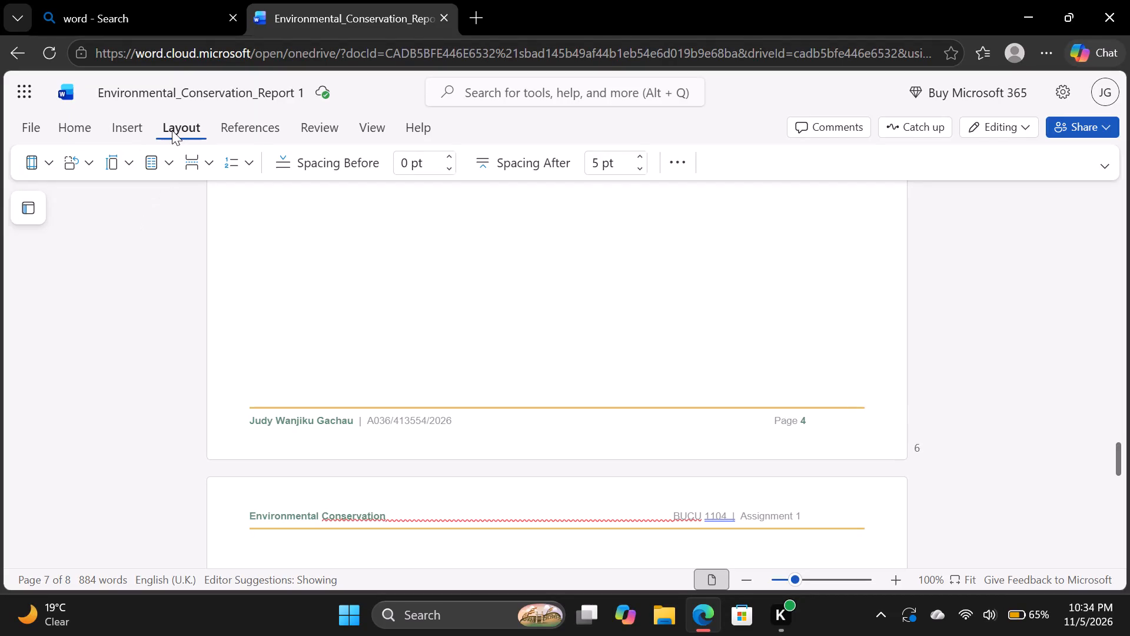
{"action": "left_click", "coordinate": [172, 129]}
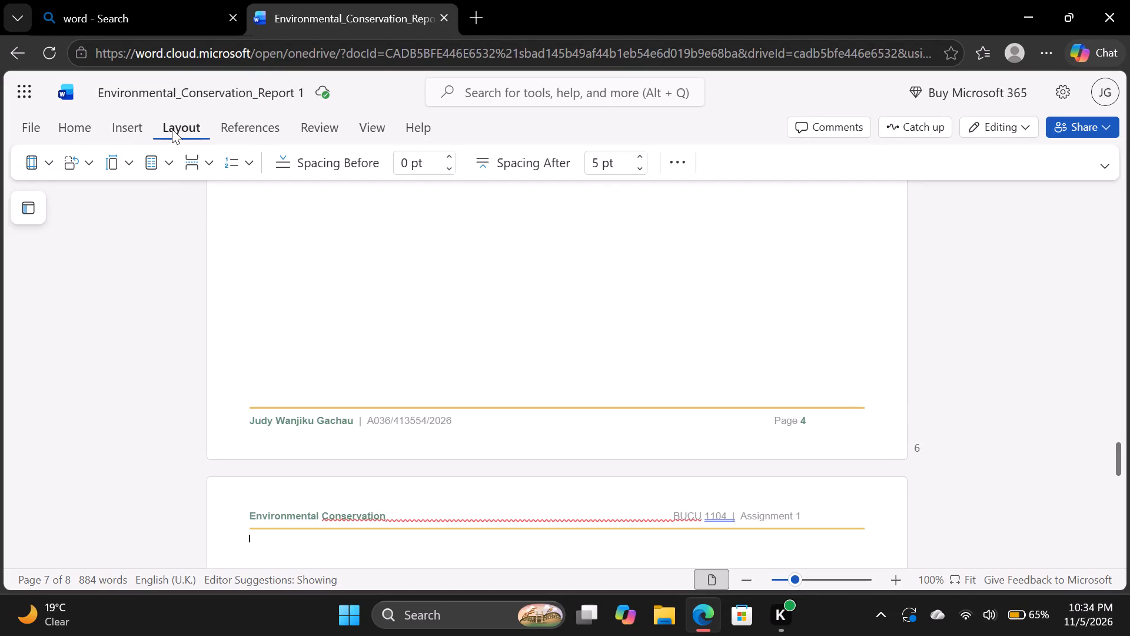
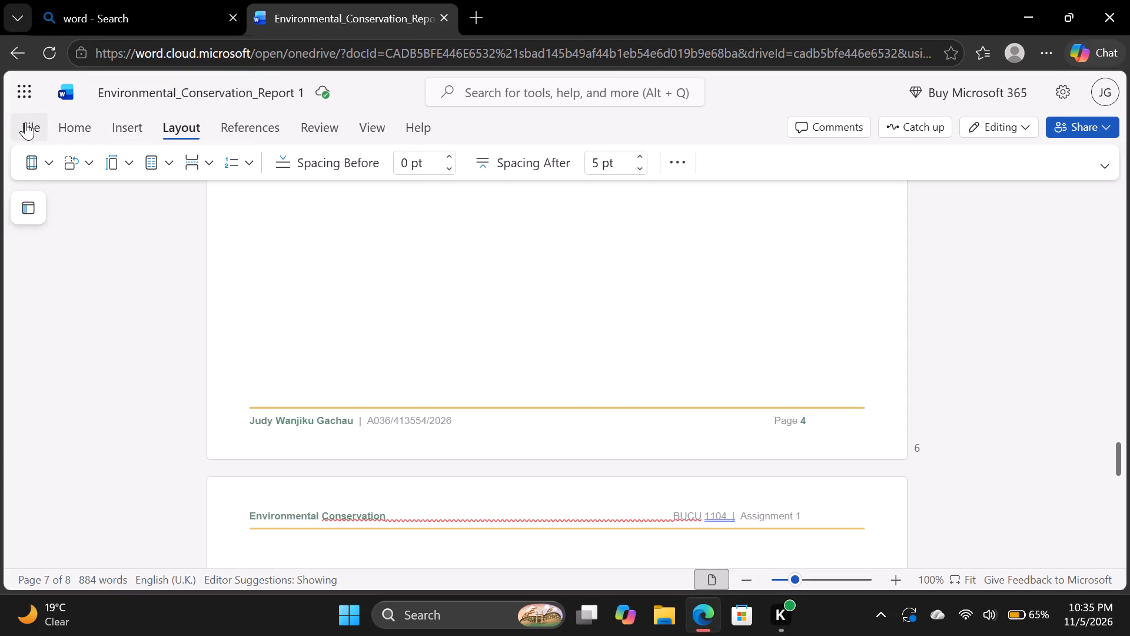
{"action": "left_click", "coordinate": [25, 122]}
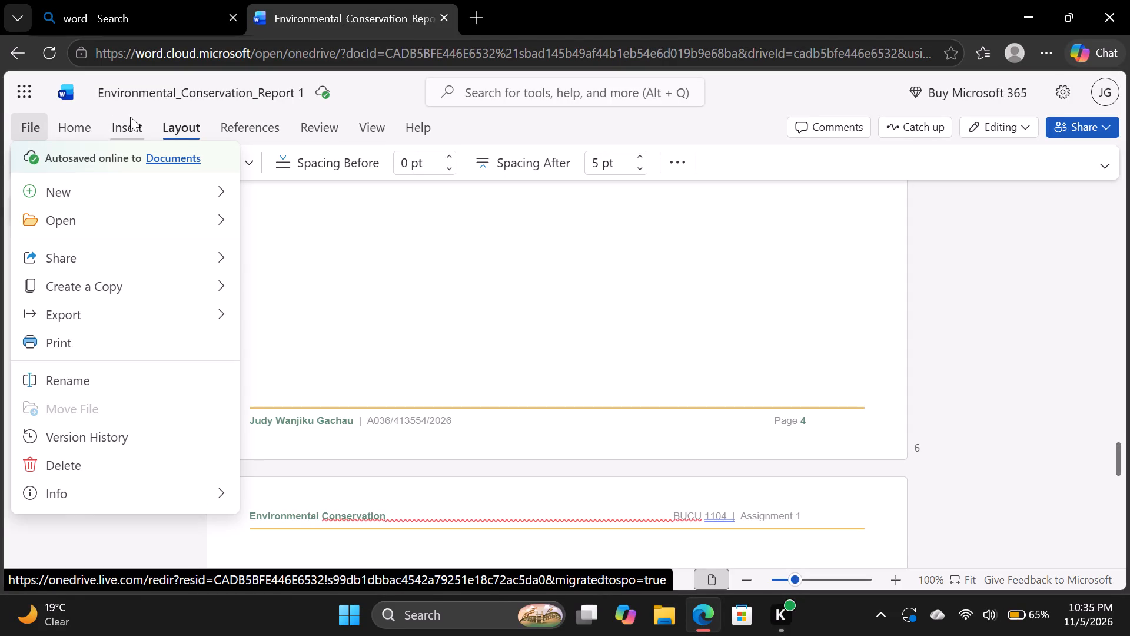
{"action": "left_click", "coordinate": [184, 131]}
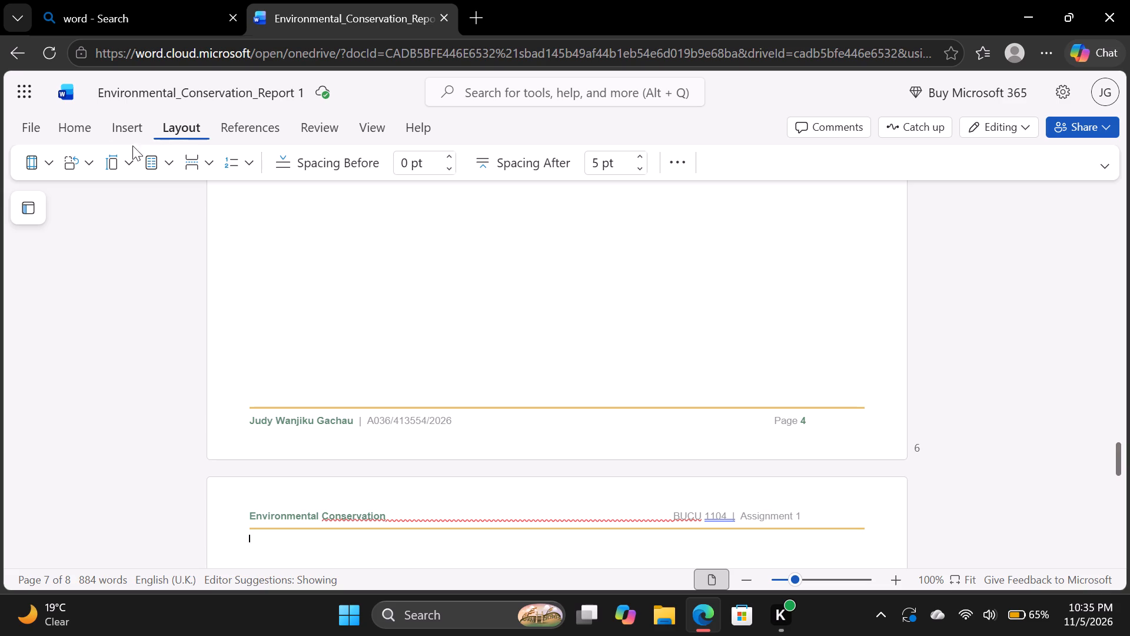
Apply the Narrow page margins preset to the report, with 0.5" on all four sides.
{"action": "left_click", "coordinate": [44, 154]}
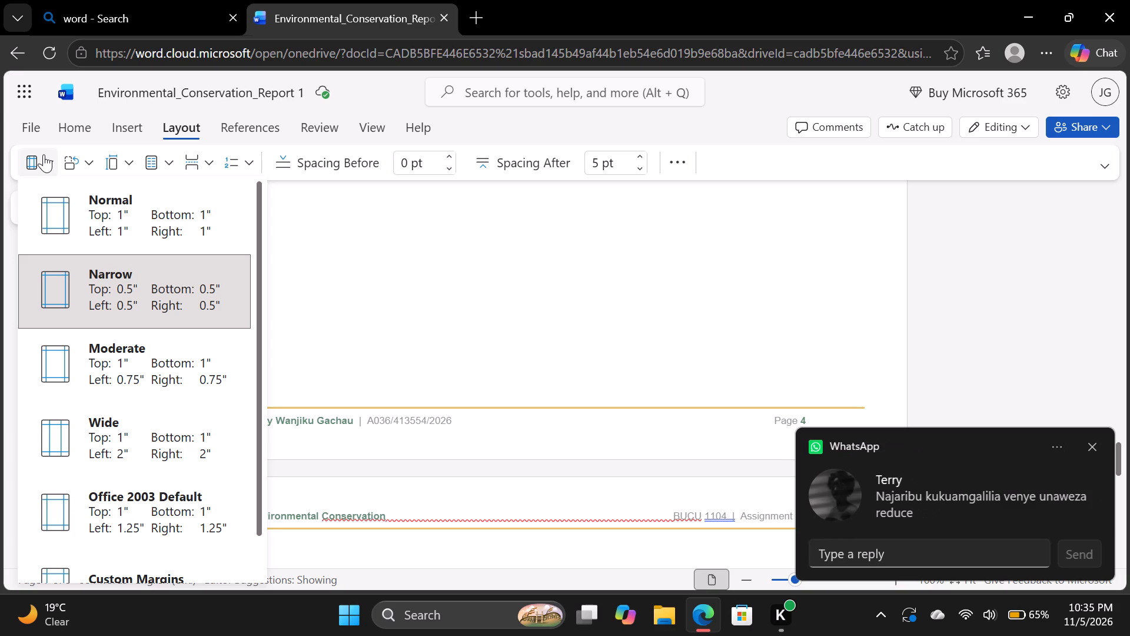
{"action": "left_click", "coordinate": [104, 294]}
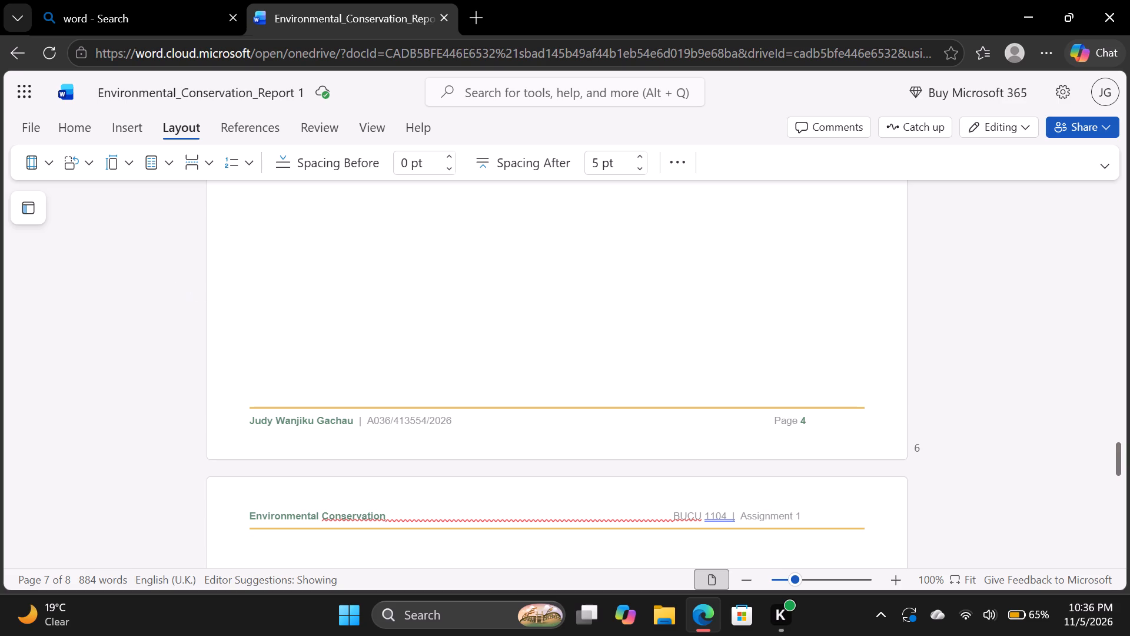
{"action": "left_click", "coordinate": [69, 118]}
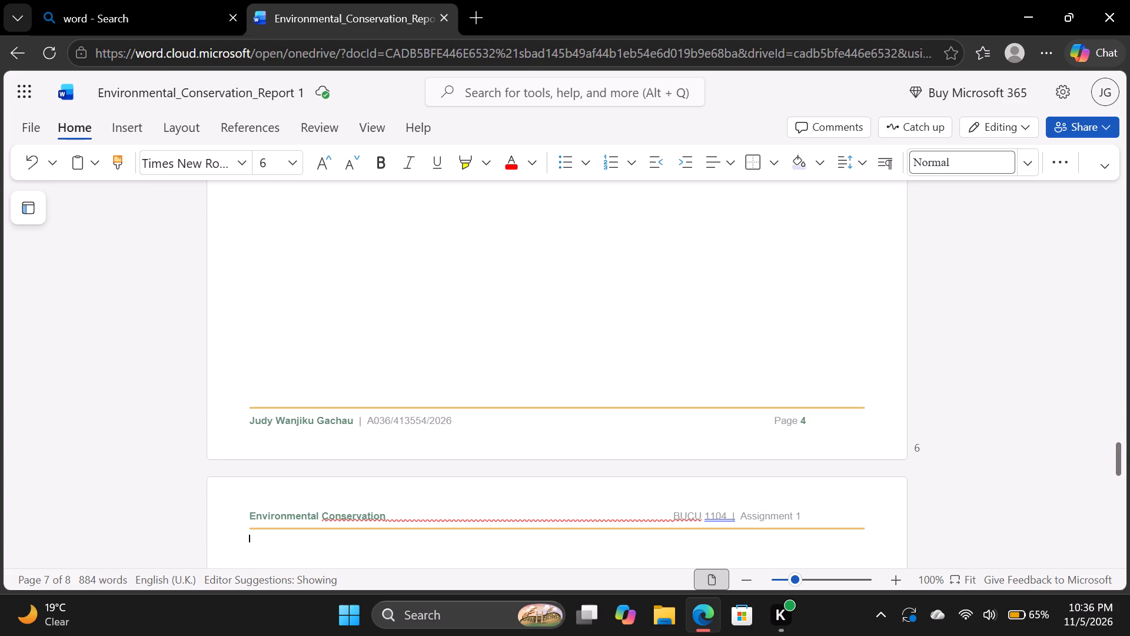
Review the report backwards from the blank page 7 to the cover page.
{"action": "left_click", "coordinate": [367, 228]}
{"action": "key", "text": "Up"}
{"action": "key", "text": "Up"}
{"action": "key", "text": "Up"}
{"action": "key", "text": "Up"}
{"action": "key", "text": "Up"}
{"action": "key", "text": "Up"}
{"action": "key", "text": "Up"}
{"action": "key", "text": "Up"}
{"action": "key", "text": "Up"}
{"action": "key", "text": "Up"}
{"action": "key", "text": "Up"}
{"action": "key", "text": "Up"}
{"action": "key", "text": "Up"}
{"action": "key", "text": "Up"}
{"action": "key", "text": "Up"}
{"action": "key", "text": "Up"}
{"action": "key", "text": "Up"}
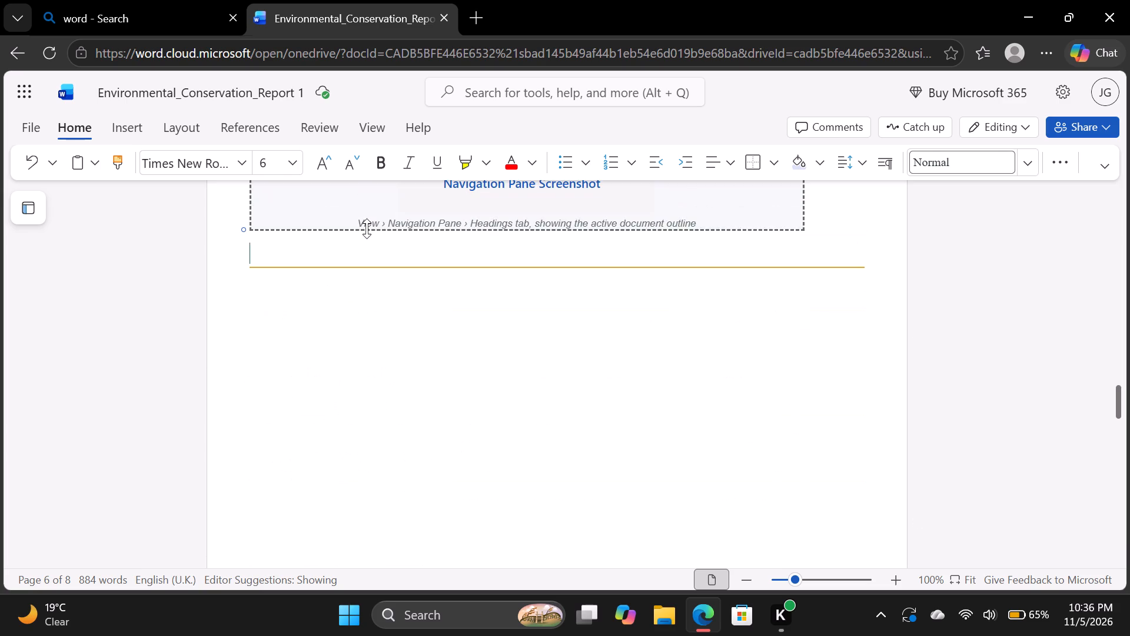
{"action": "key", "text": "Up"}
{"action": "key", "text": "Up"}
{"action": "key", "text": "Up"}
{"action": "key", "text": "Up"}
{"action": "key", "text": "Up"}
{"action": "key", "text": "Up"}
{"action": "key", "text": "Up"}
{"action": "key", "text": "Up"}
{"action": "key", "text": "Up"}
{"action": "key", "text": "Up"}
{"action": "key", "text": "Up"}
{"action": "key", "text": "Up"}
{"action": "key", "text": "Up"}
{"action": "key", "text": "Up"}
{"action": "key", "text": "Up"}
{"action": "key", "text": "Up"}
{"action": "key", "text": "Up"}
{"action": "key", "text": "Up"}
{"action": "key", "text": "Up"}
{"action": "key", "text": "Up"}
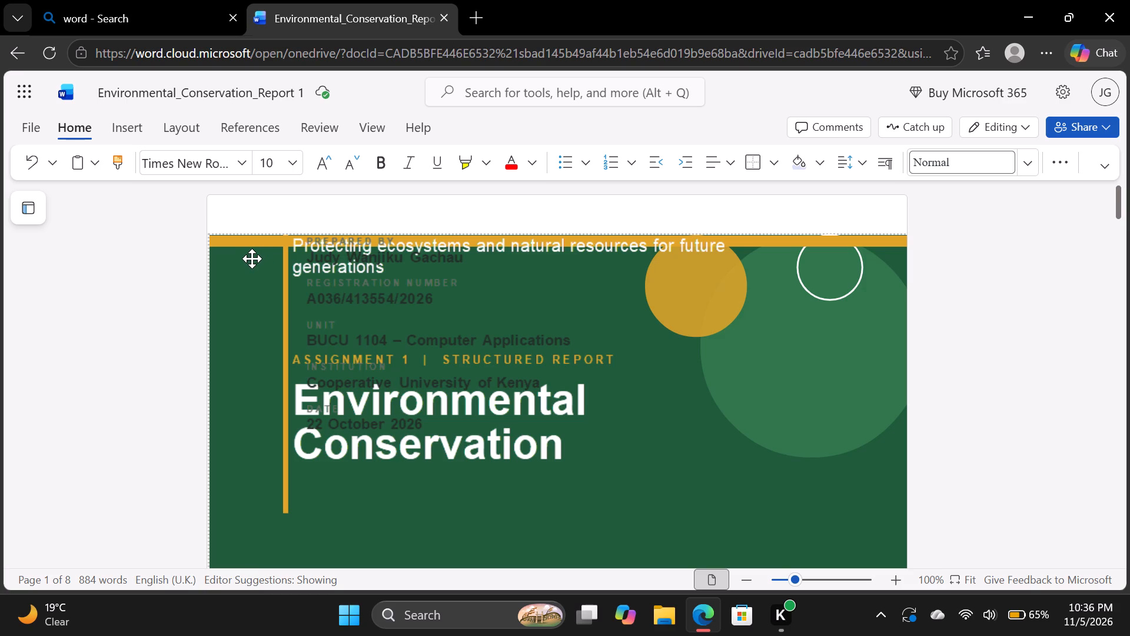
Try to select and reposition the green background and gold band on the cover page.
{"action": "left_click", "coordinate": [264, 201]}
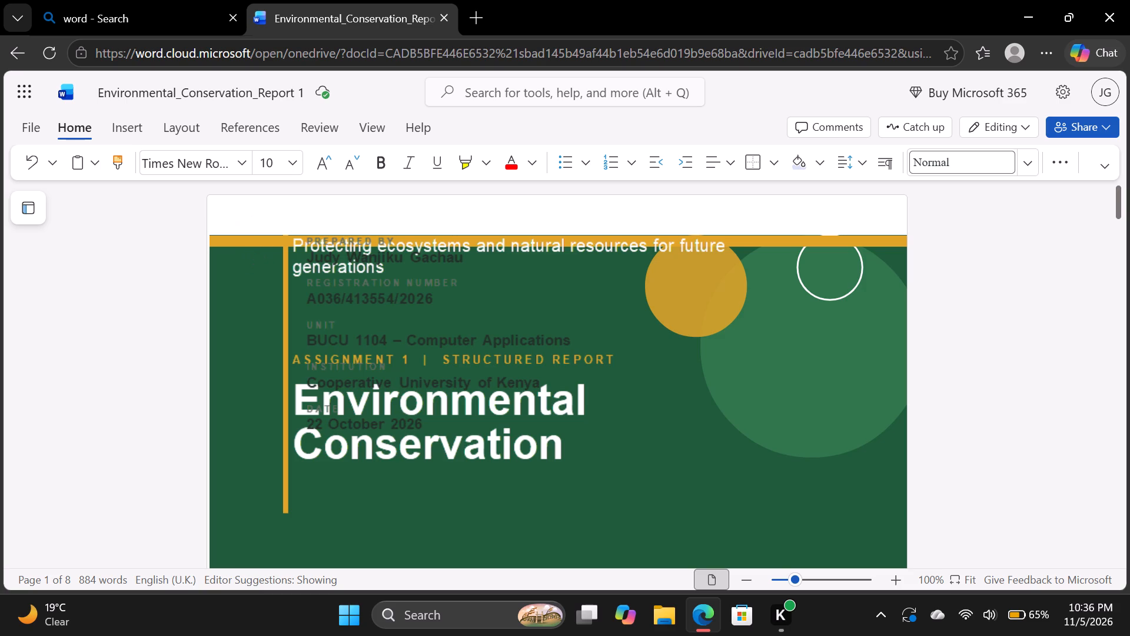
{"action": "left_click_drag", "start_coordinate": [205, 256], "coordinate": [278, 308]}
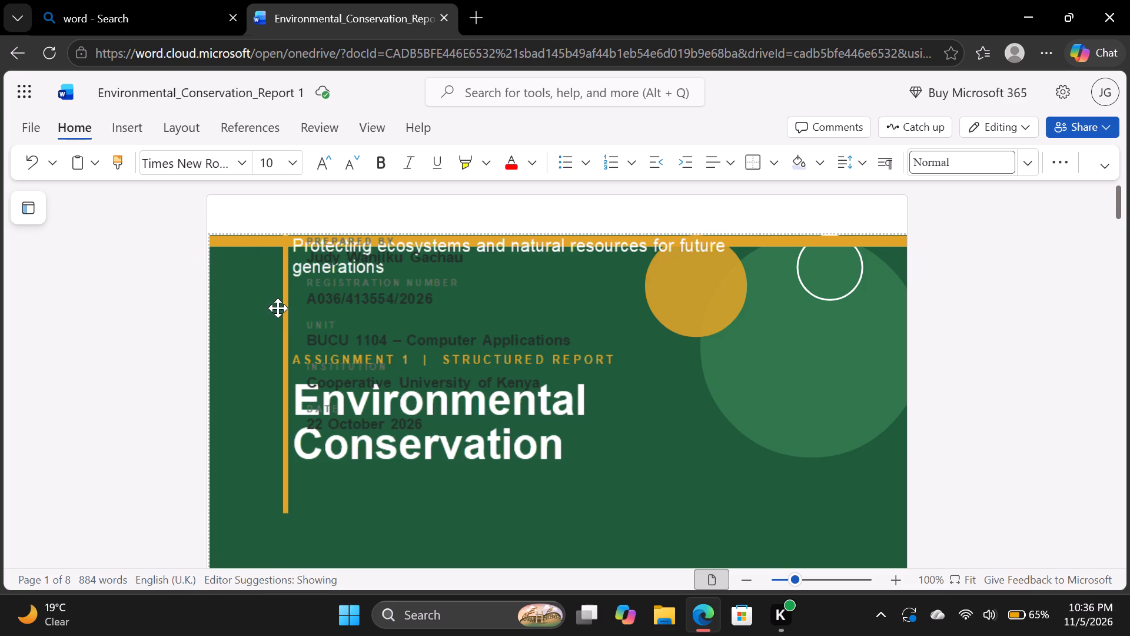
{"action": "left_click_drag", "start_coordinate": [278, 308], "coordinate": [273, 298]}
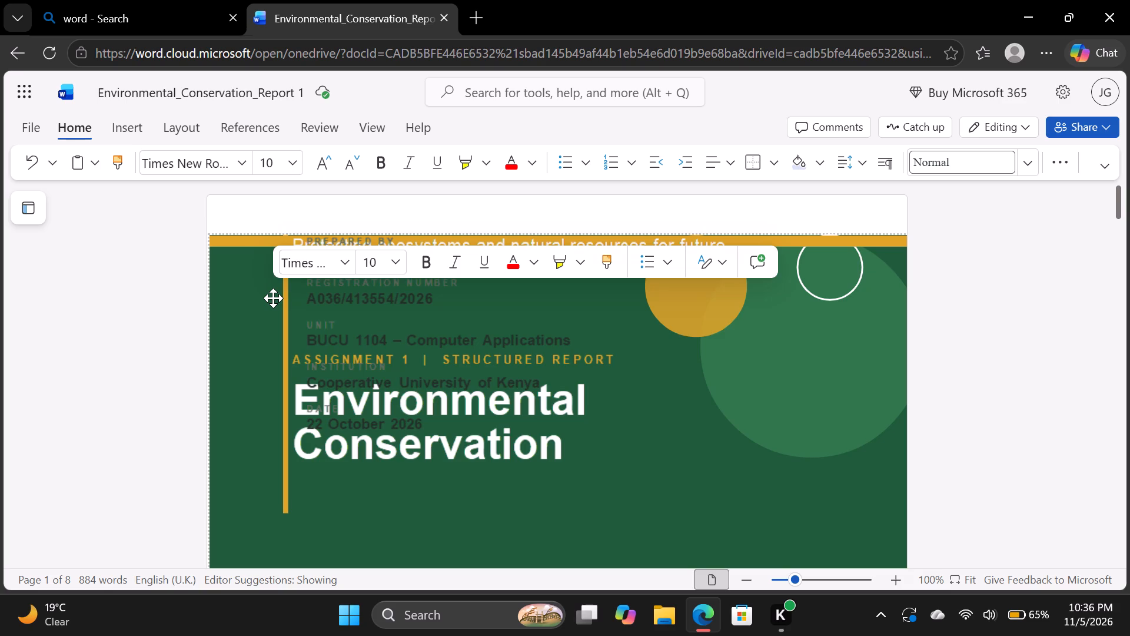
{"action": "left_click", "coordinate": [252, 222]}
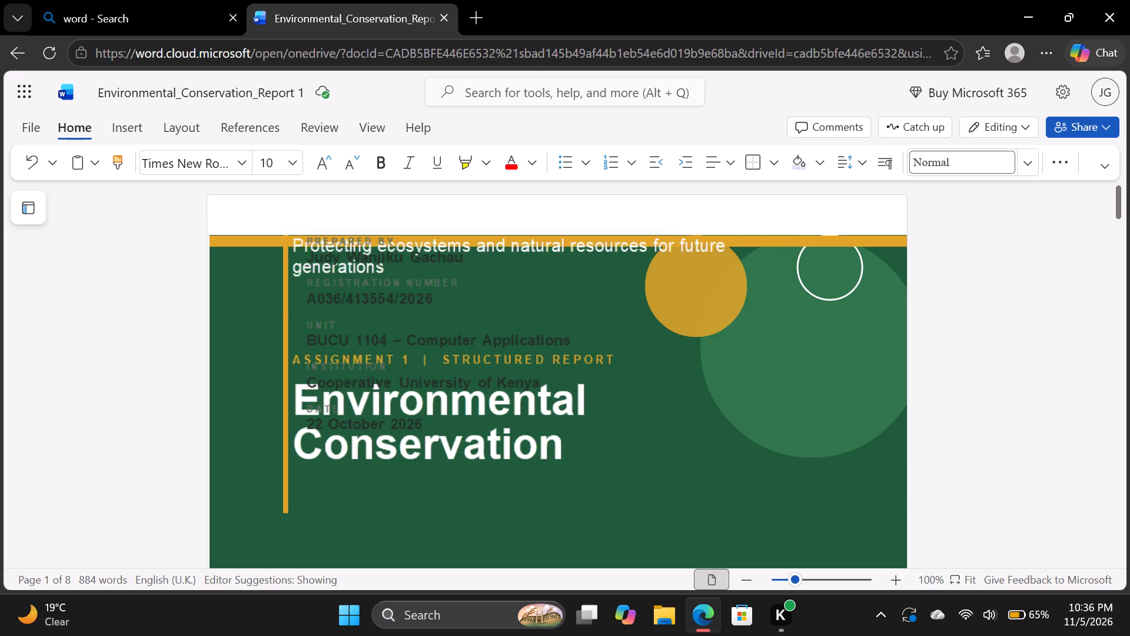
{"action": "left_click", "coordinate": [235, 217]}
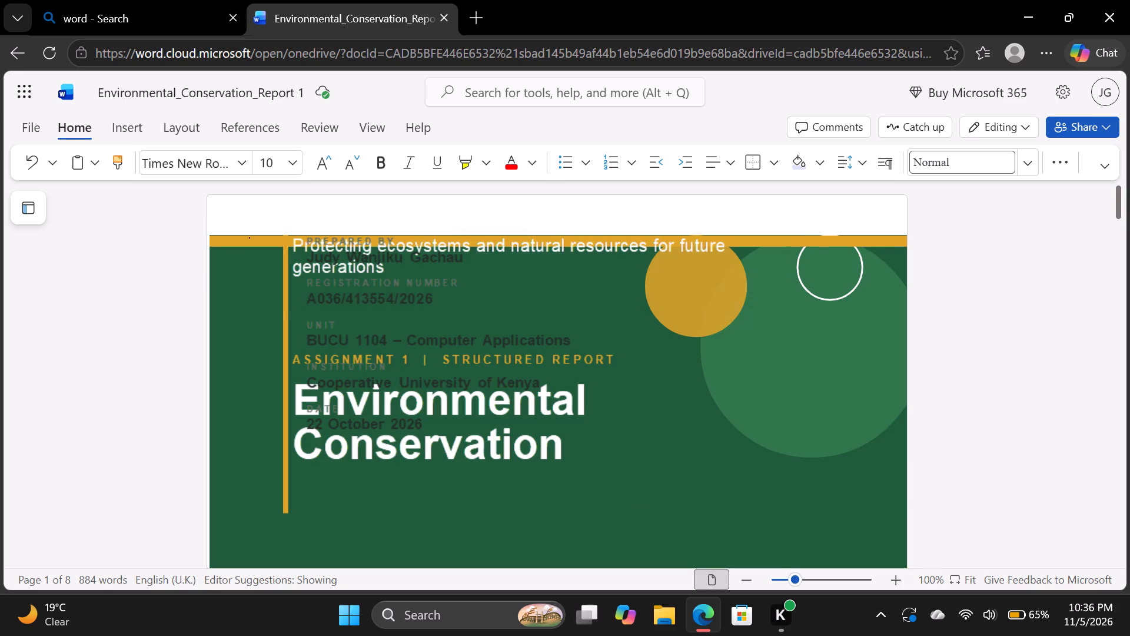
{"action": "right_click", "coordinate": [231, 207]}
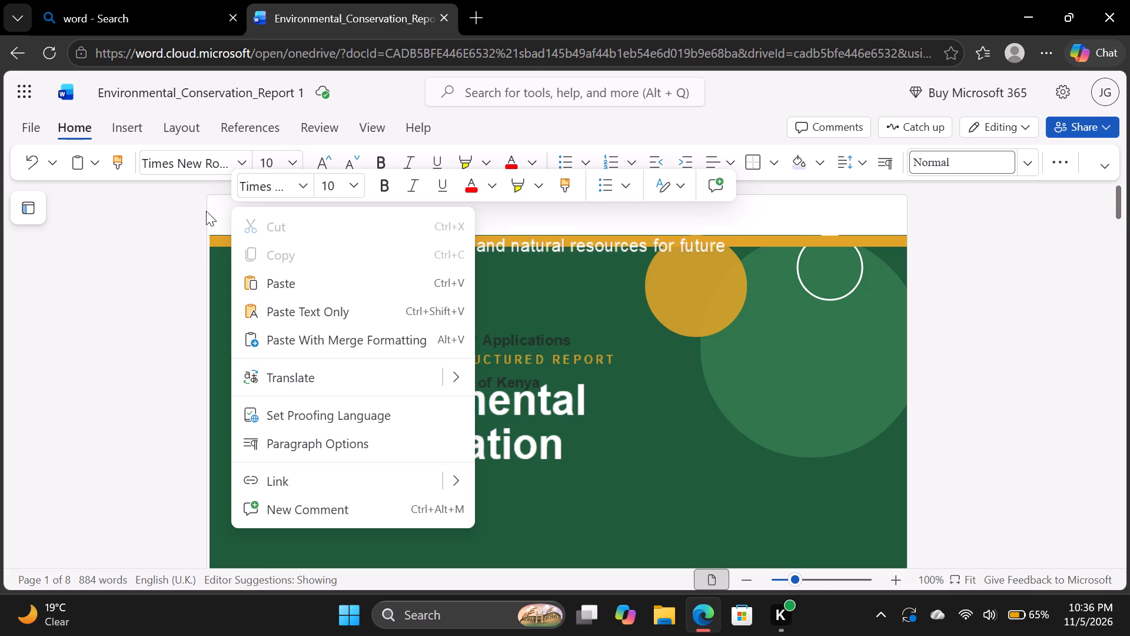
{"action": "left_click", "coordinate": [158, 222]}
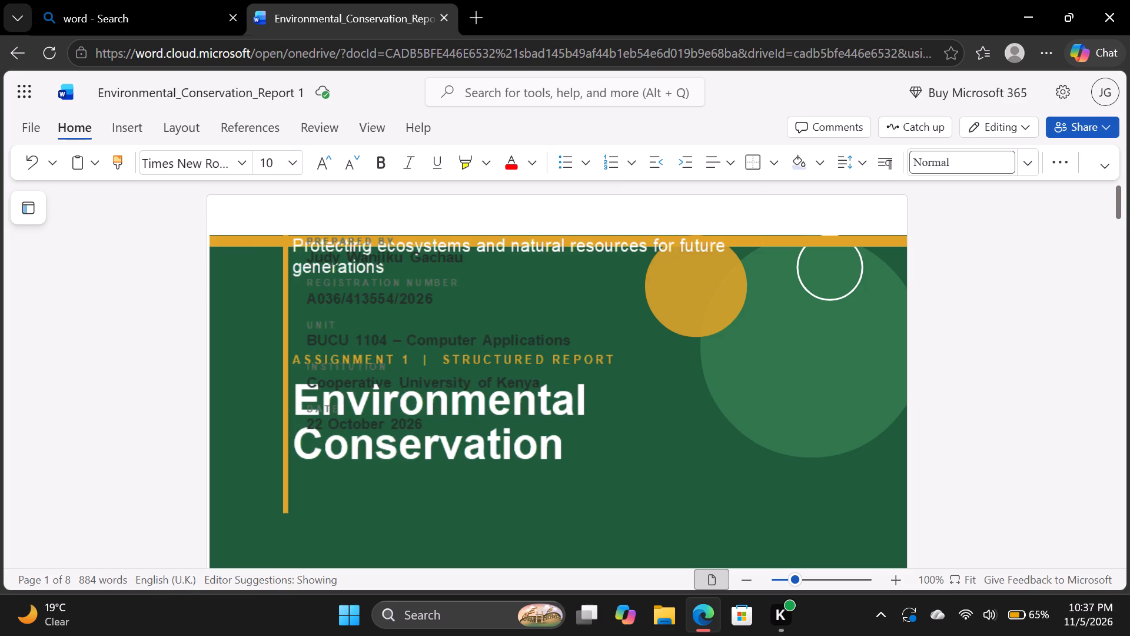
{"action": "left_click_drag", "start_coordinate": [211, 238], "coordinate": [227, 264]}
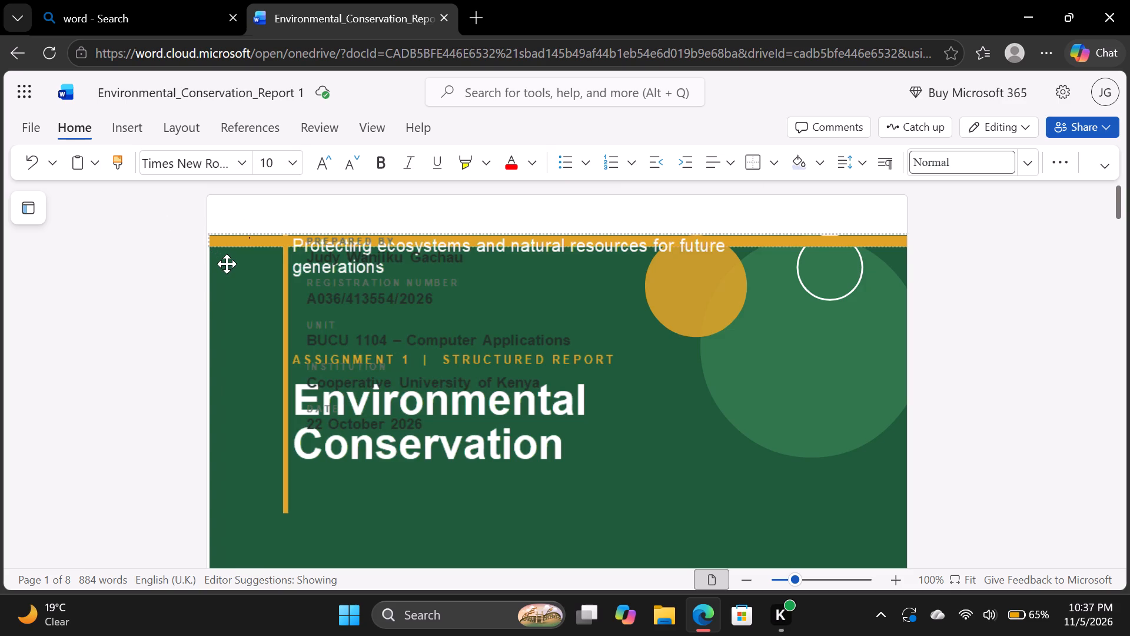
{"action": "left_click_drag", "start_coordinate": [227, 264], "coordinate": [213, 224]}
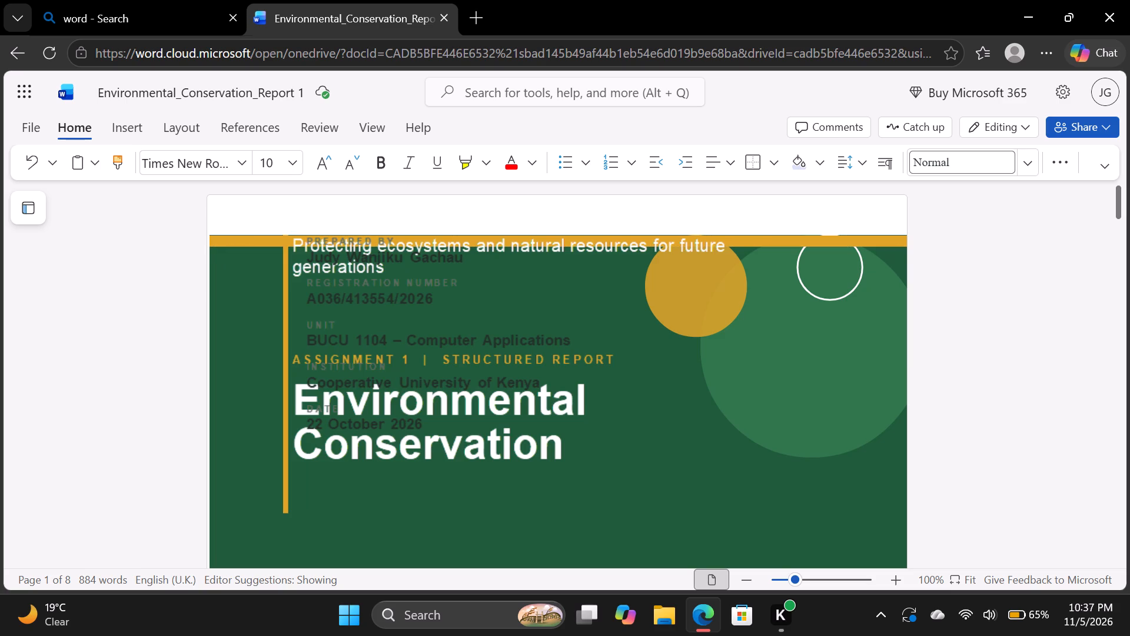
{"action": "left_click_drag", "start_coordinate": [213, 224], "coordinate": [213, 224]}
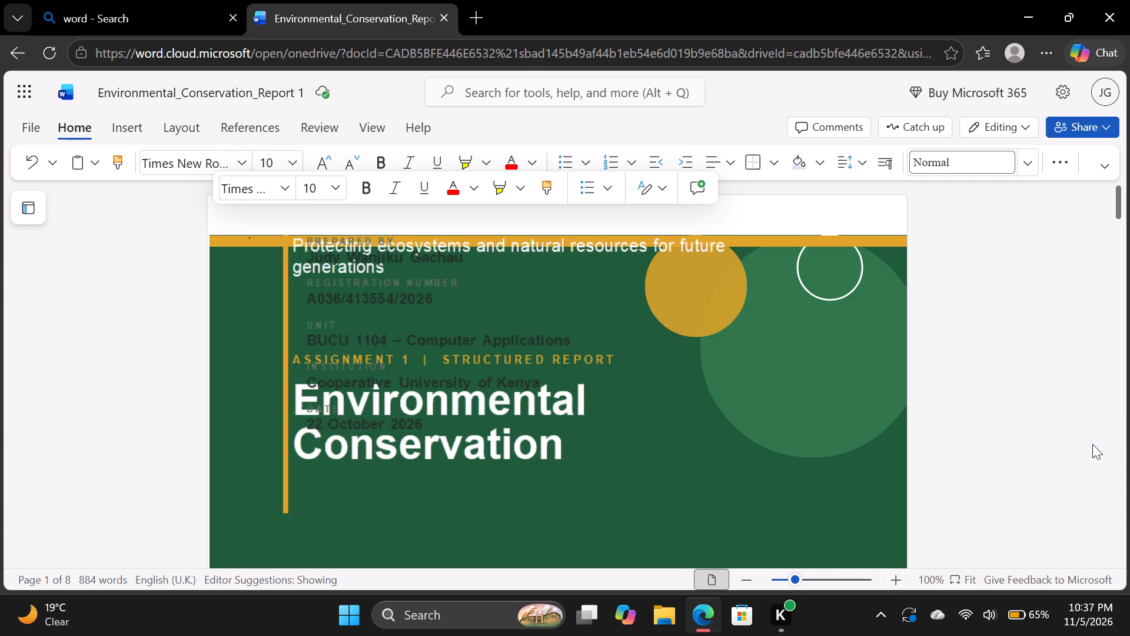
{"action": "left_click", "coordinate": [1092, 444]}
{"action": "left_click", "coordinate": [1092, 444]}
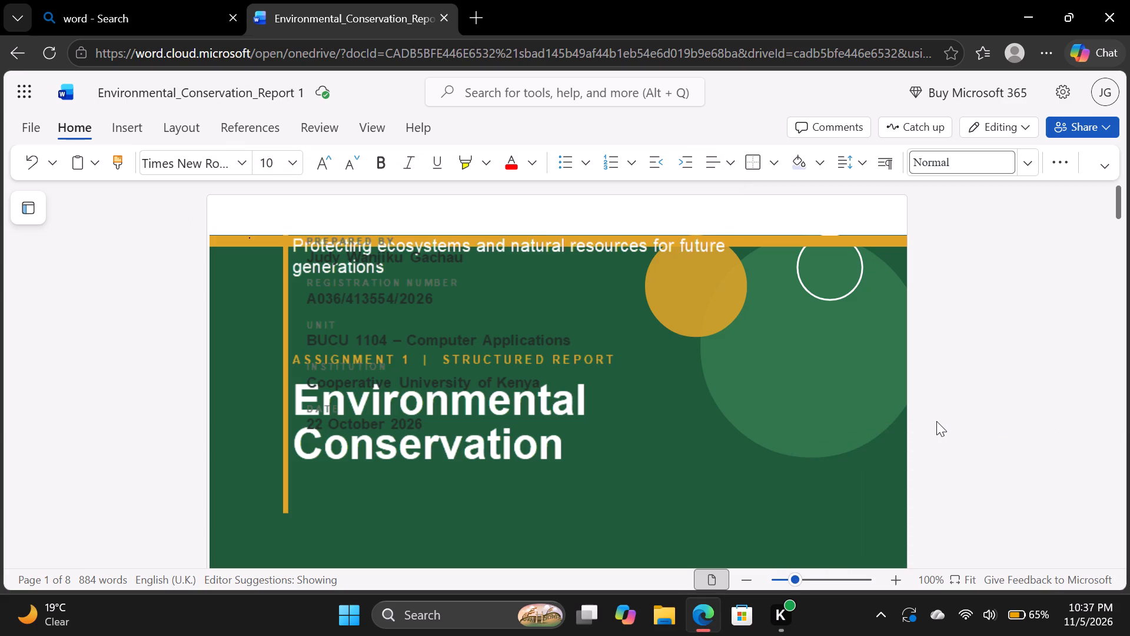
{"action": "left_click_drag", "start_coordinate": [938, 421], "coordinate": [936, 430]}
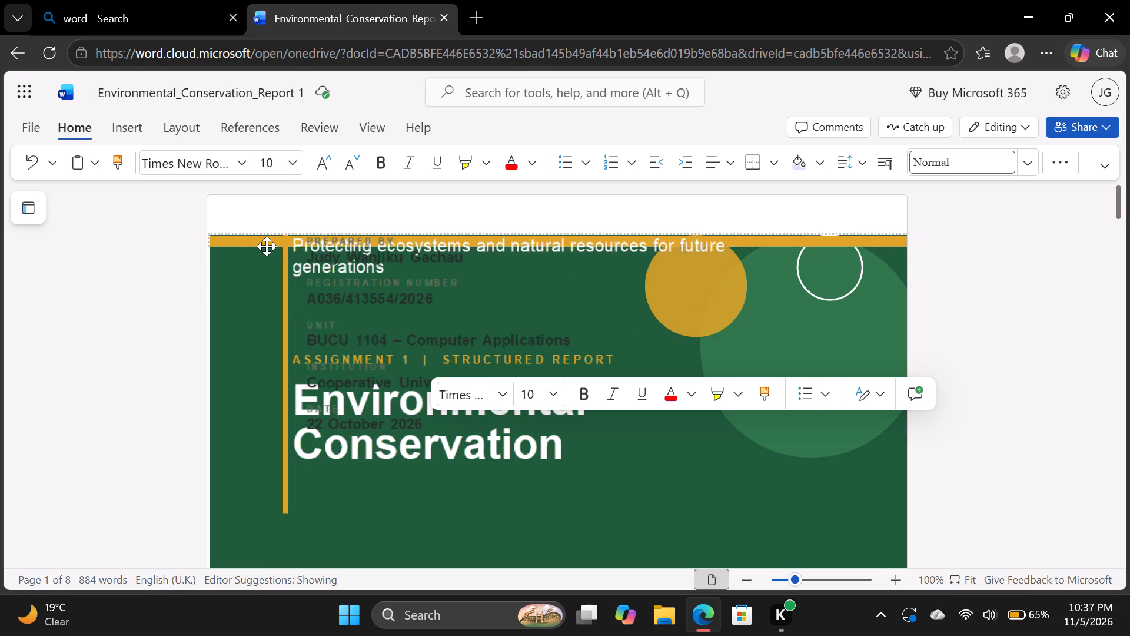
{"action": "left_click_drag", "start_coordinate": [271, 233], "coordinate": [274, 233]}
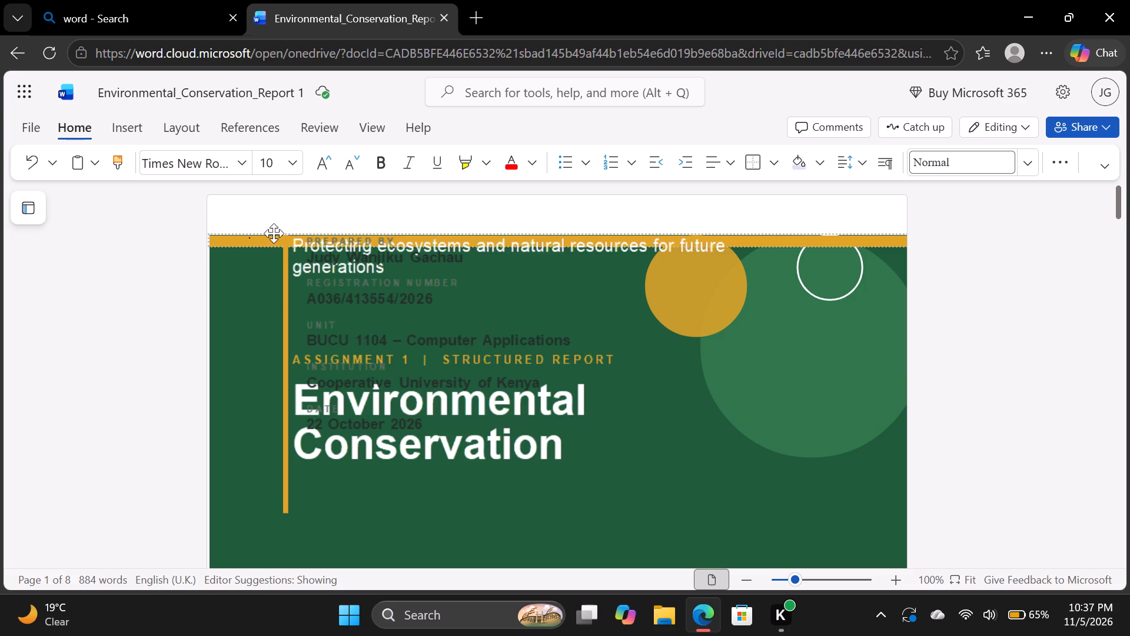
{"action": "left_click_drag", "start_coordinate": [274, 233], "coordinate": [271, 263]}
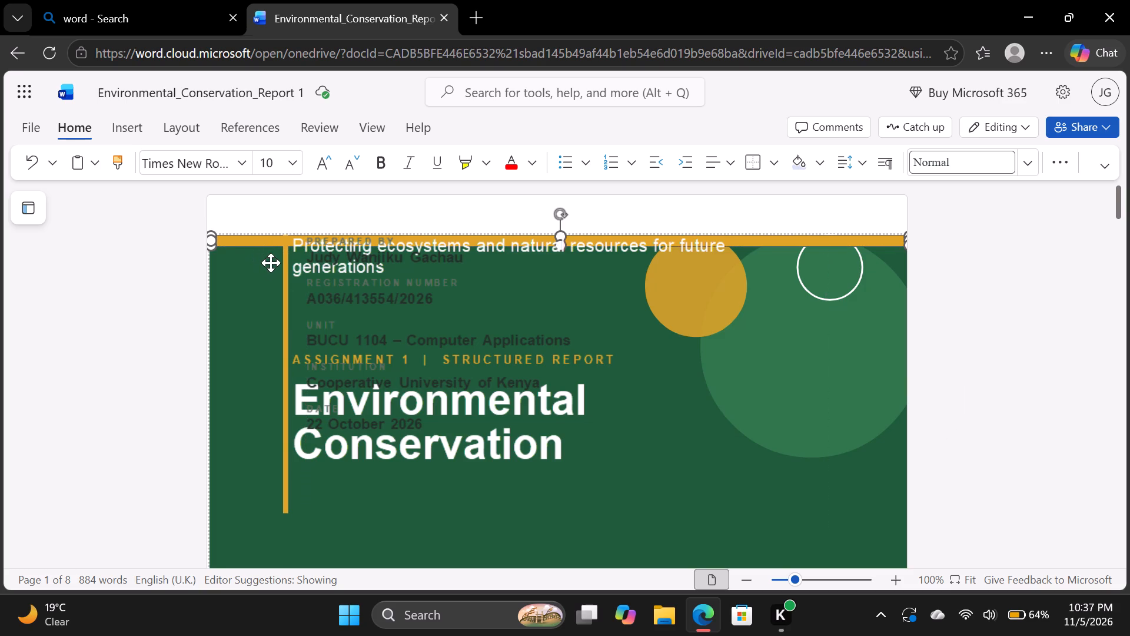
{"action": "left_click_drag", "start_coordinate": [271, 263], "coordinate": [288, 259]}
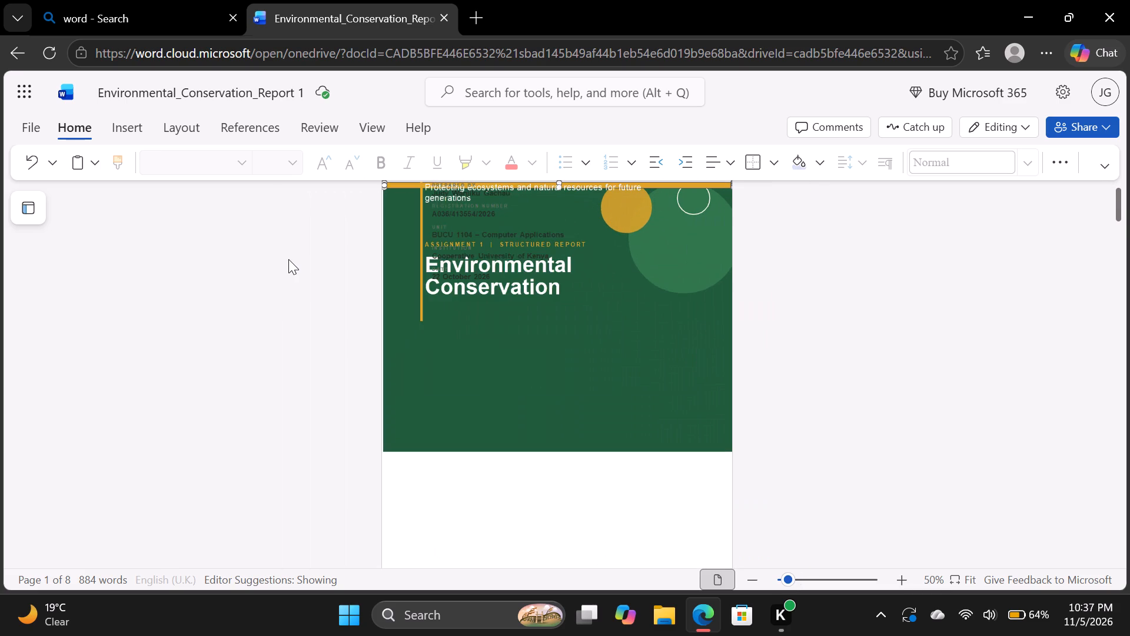
Review the report from the cover page through page 6, checking the contents lists, headers and footers.
{"action": "left_click", "coordinate": [566, 366]}
{"action": "left_click", "coordinate": [548, 514]}
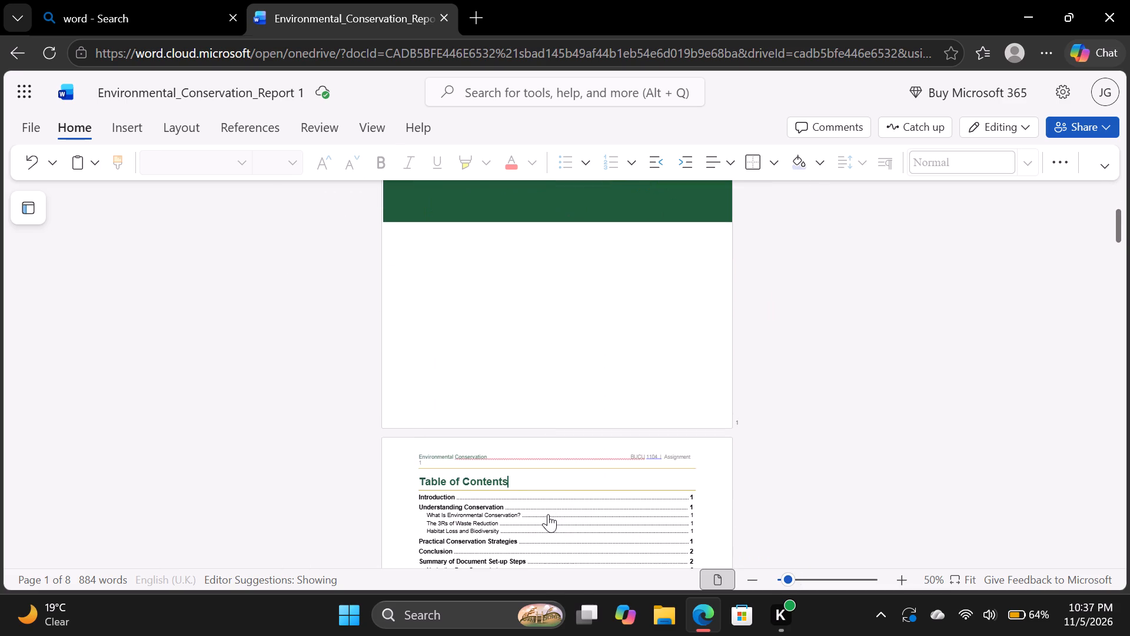
{"action": "left_click", "coordinate": [385, 478]}
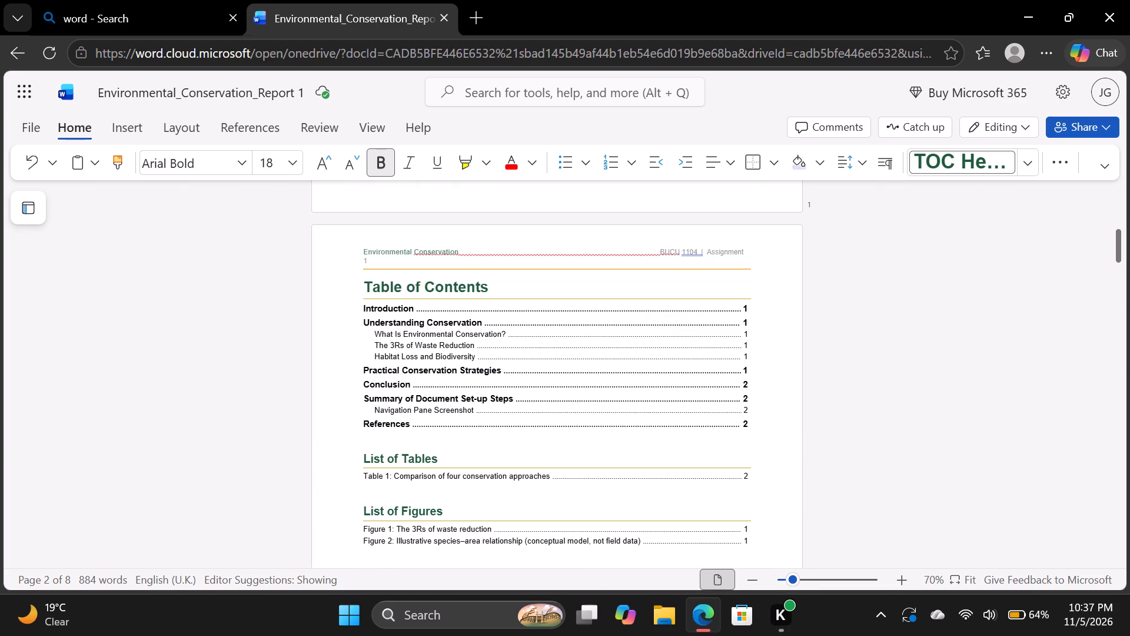
{"action": "left_click", "coordinate": [1121, 266]}
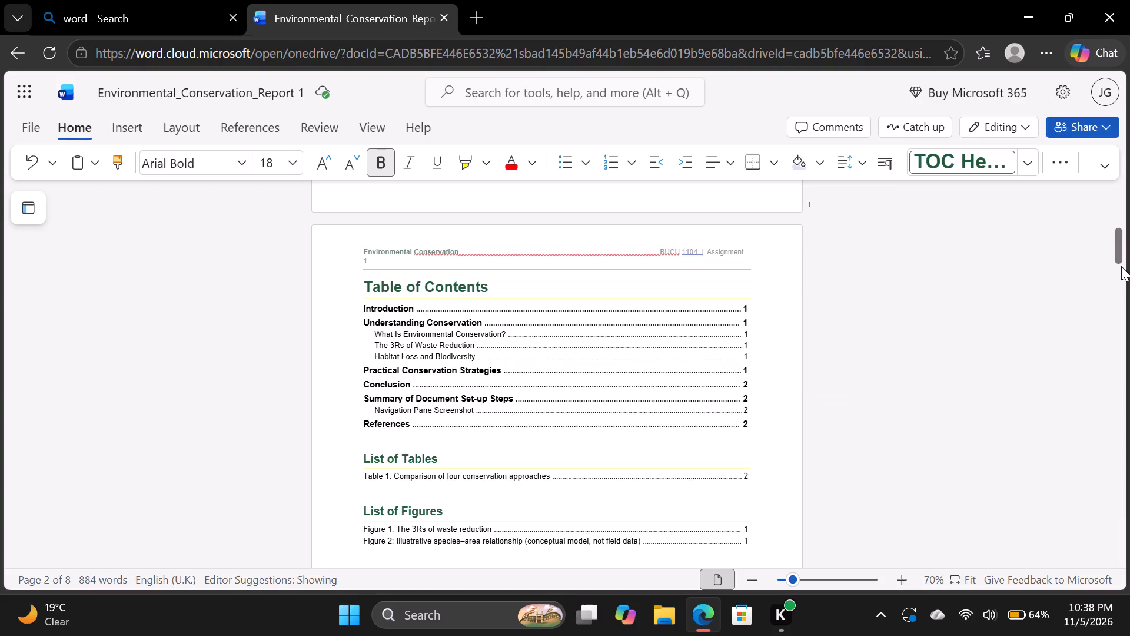
{"action": "left_click", "coordinate": [1121, 278]}
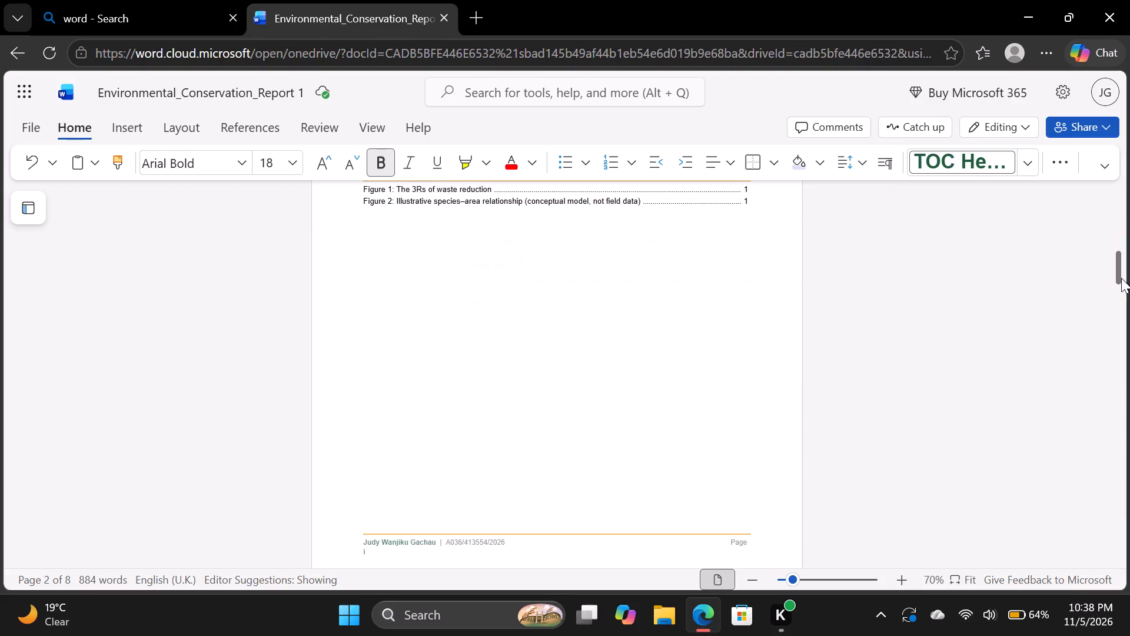
{"action": "left_click", "coordinate": [1123, 440]}
{"action": "triple_click", "coordinate": [1123, 440]}
{"action": "double_click", "coordinate": [1123, 440]}
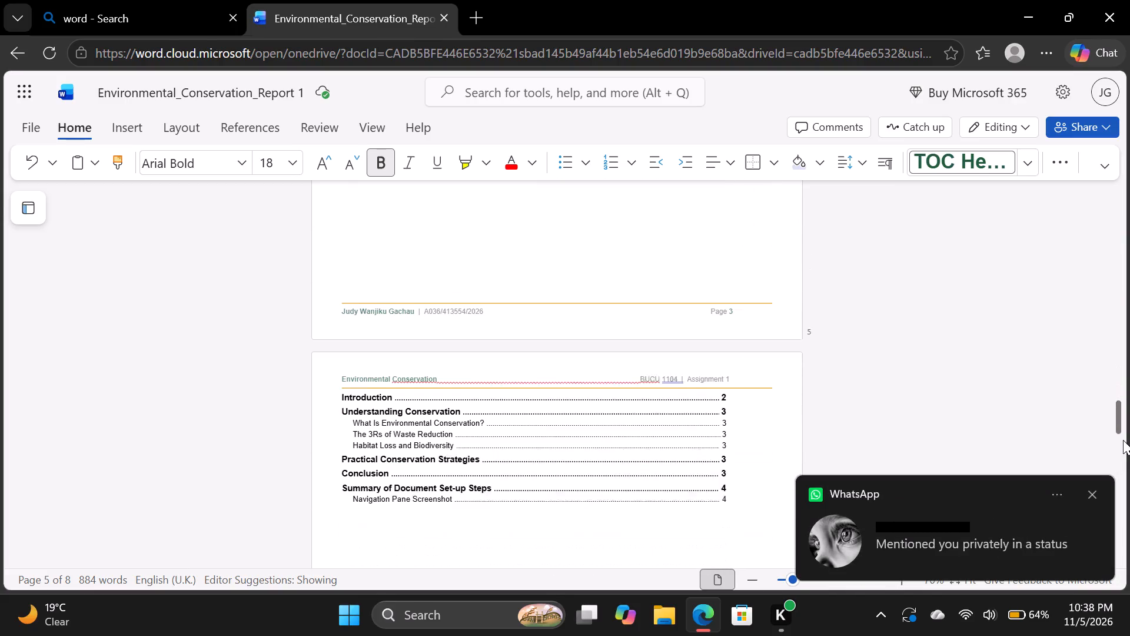
{"action": "left_click", "coordinate": [1123, 440]}
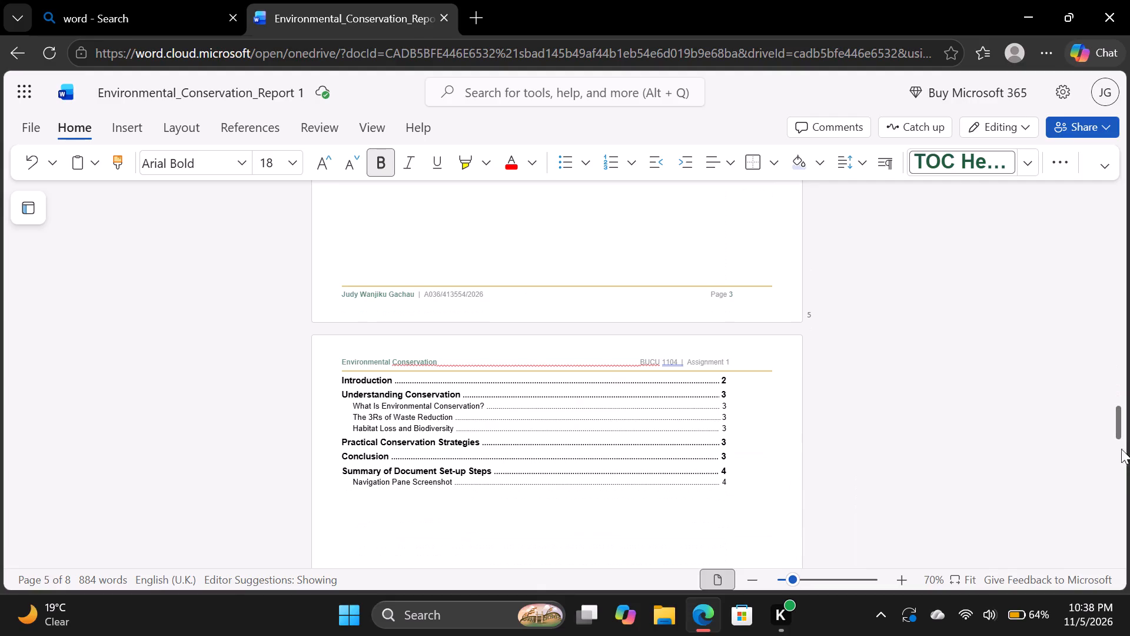
{"action": "left_click", "coordinate": [1094, 452]}
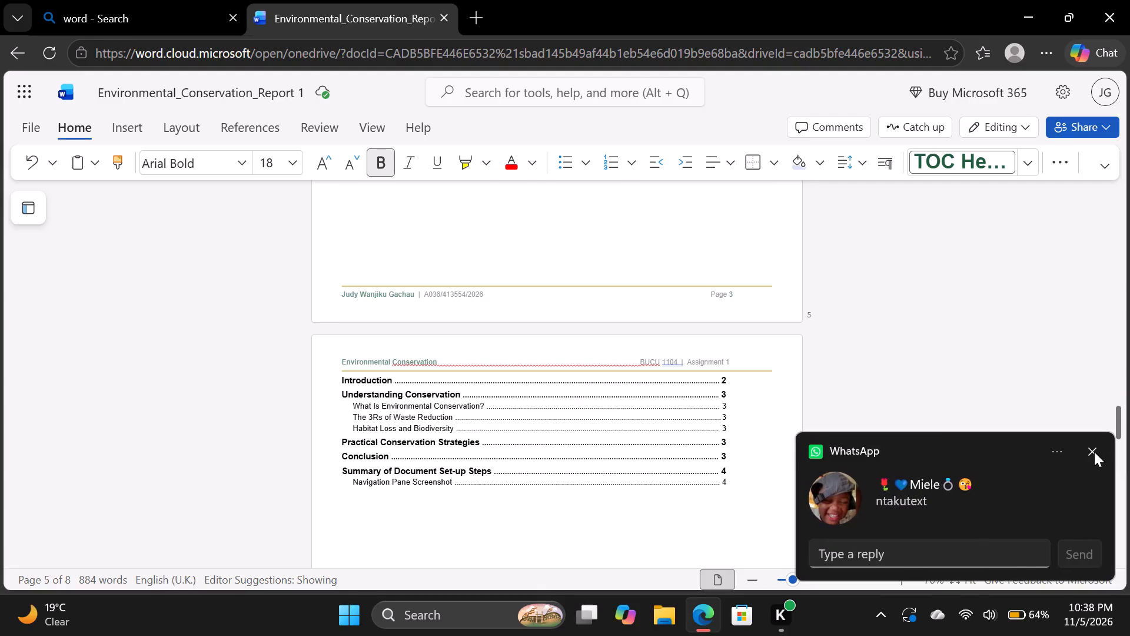
{"action": "double_click", "coordinate": [1121, 462]}
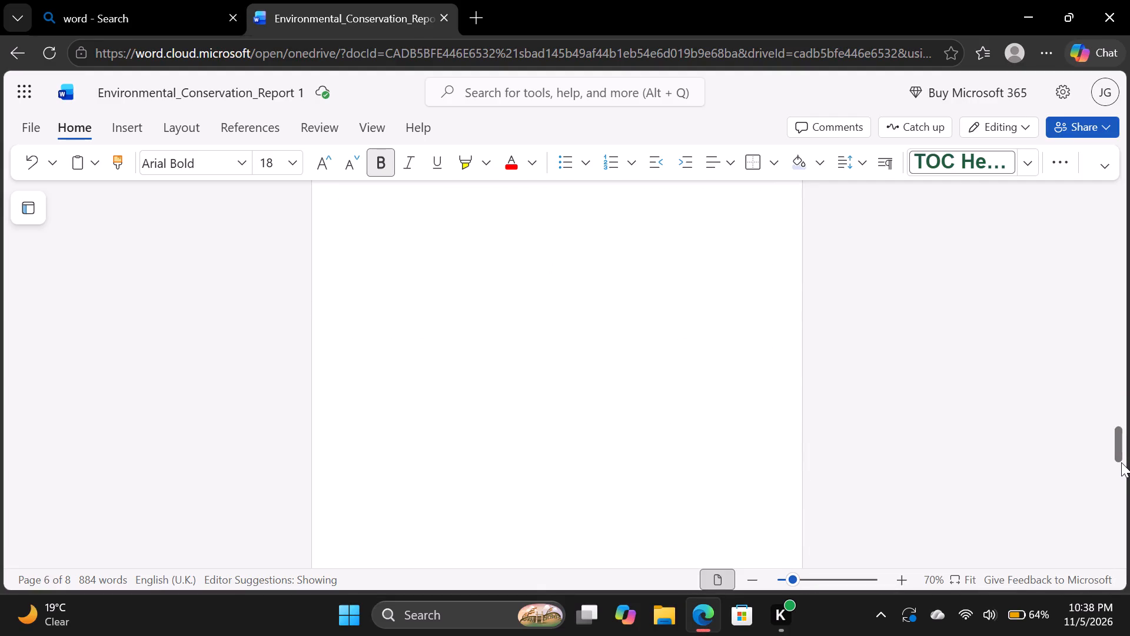
Examine pages 5 to 8 at the end of the report, checking the repeated contents entries and blank pages.
{"action": "left_click", "coordinate": [1122, 408]}
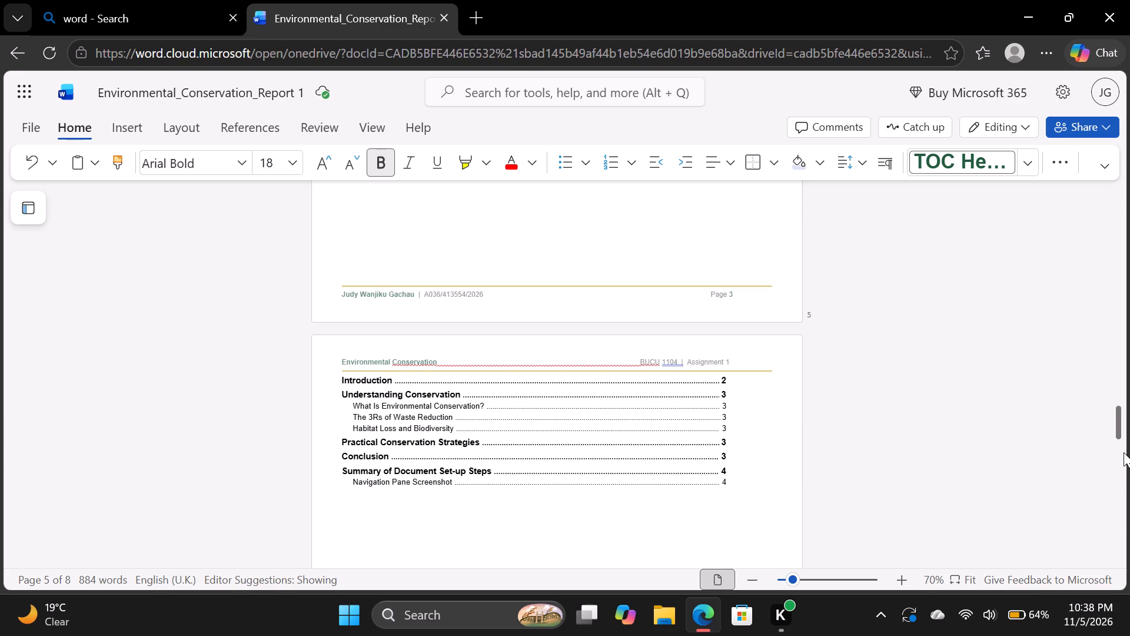
{"action": "left_click", "coordinate": [1124, 452]}
{"action": "left_click", "coordinate": [1124, 452]}
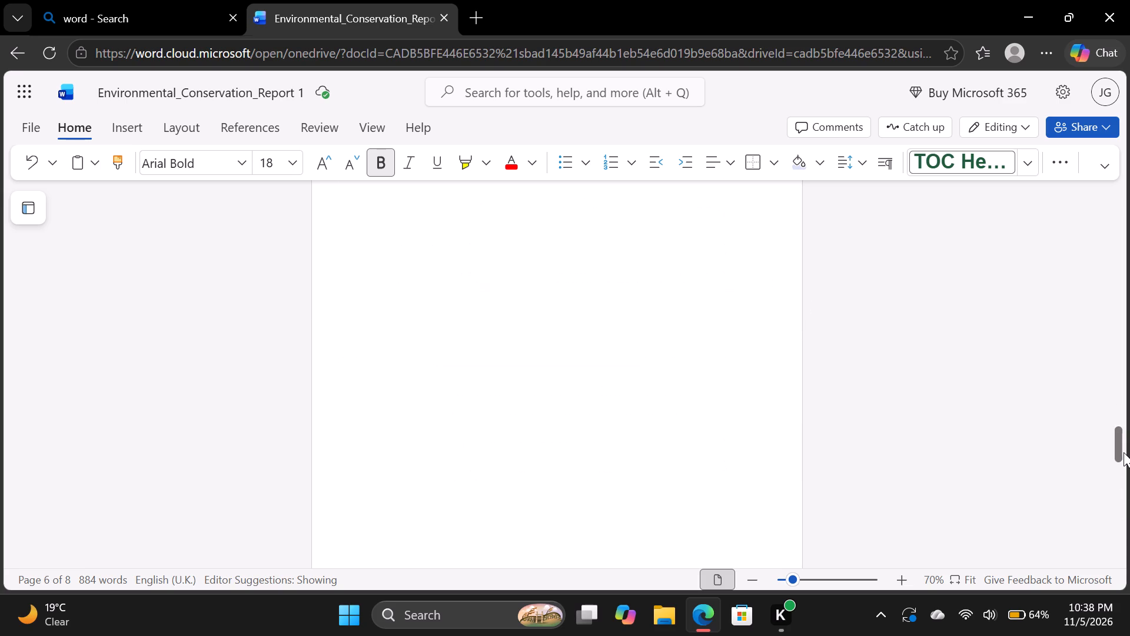
{"action": "left_click", "coordinate": [1115, 472]}
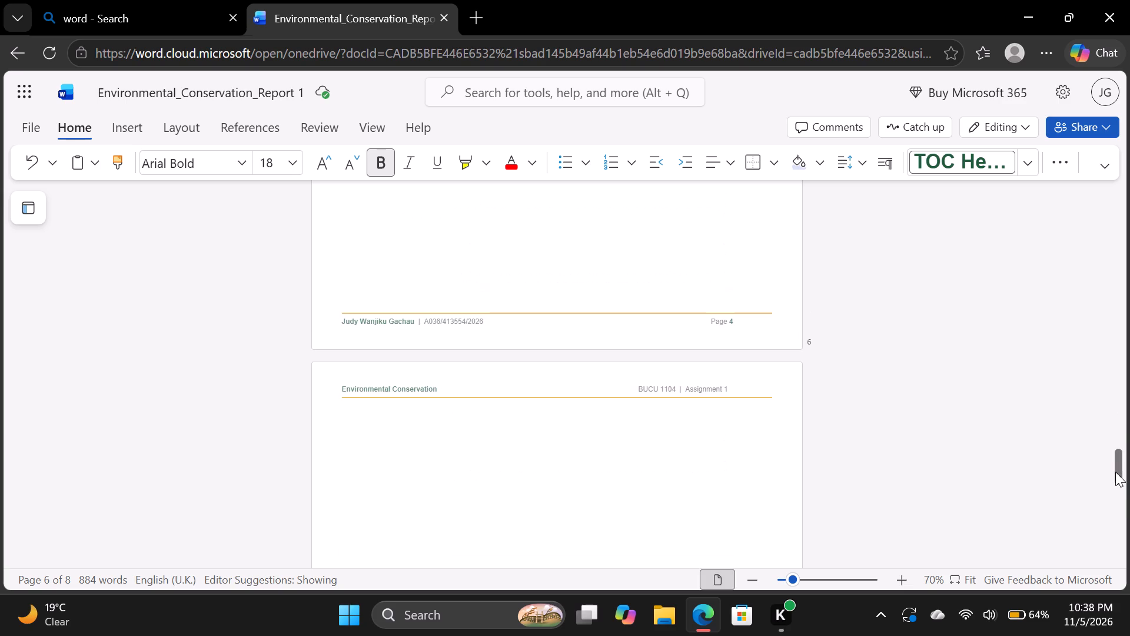
{"action": "left_click", "coordinate": [1122, 498]}
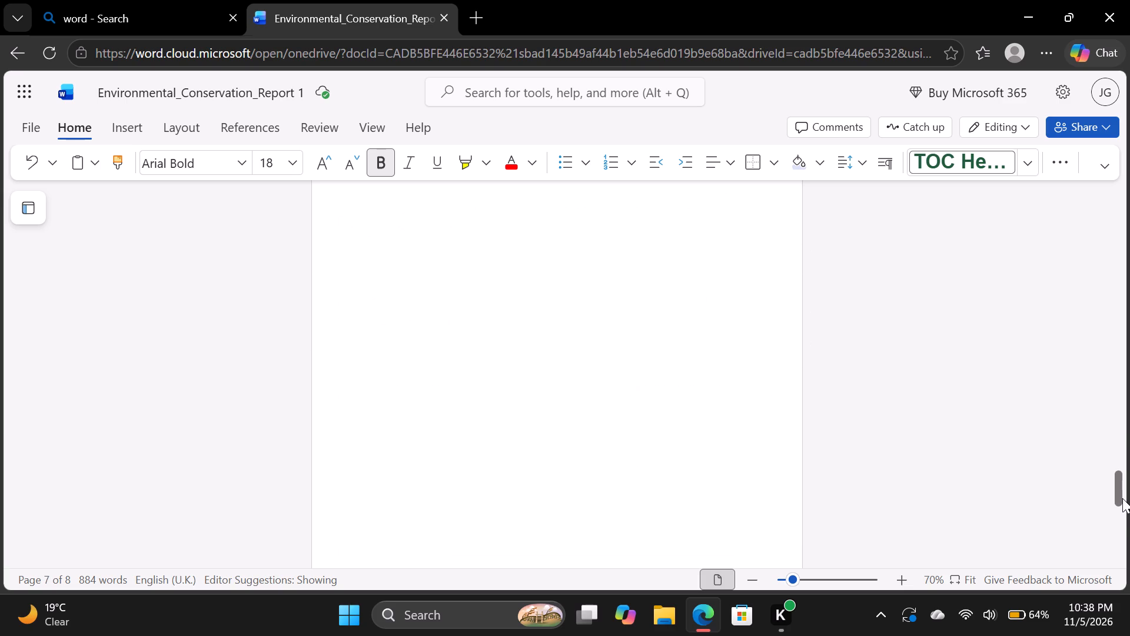
{"action": "left_click", "coordinate": [1119, 515]}
{"action": "left_click", "coordinate": [1119, 515]}
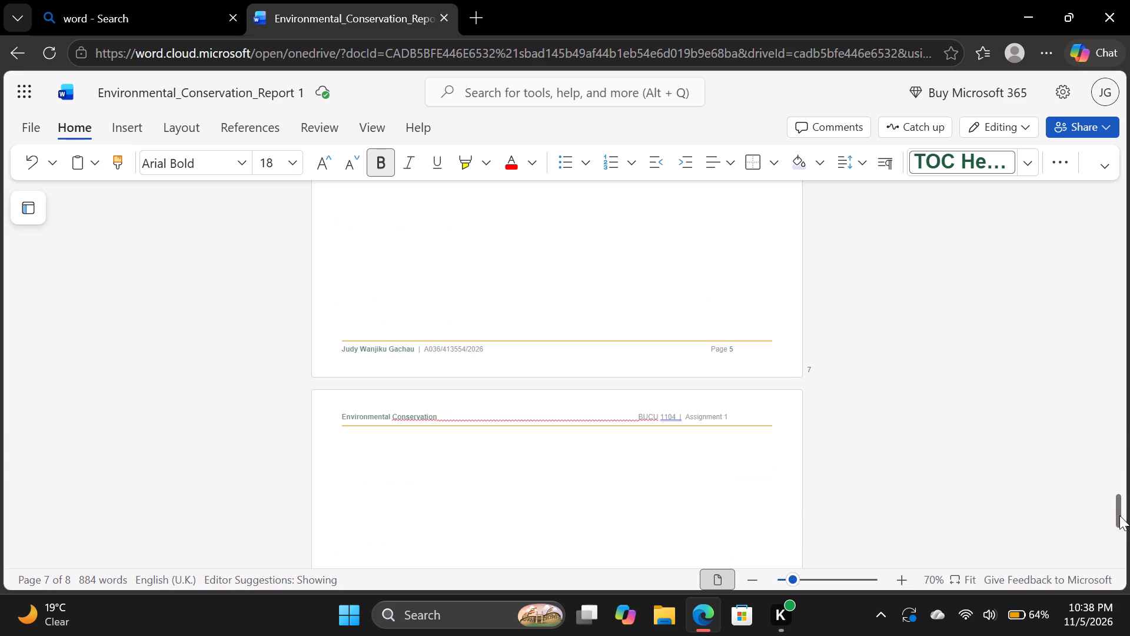
{"action": "left_click", "coordinate": [1124, 441]}
{"action": "left_click", "coordinate": [1124, 441]}
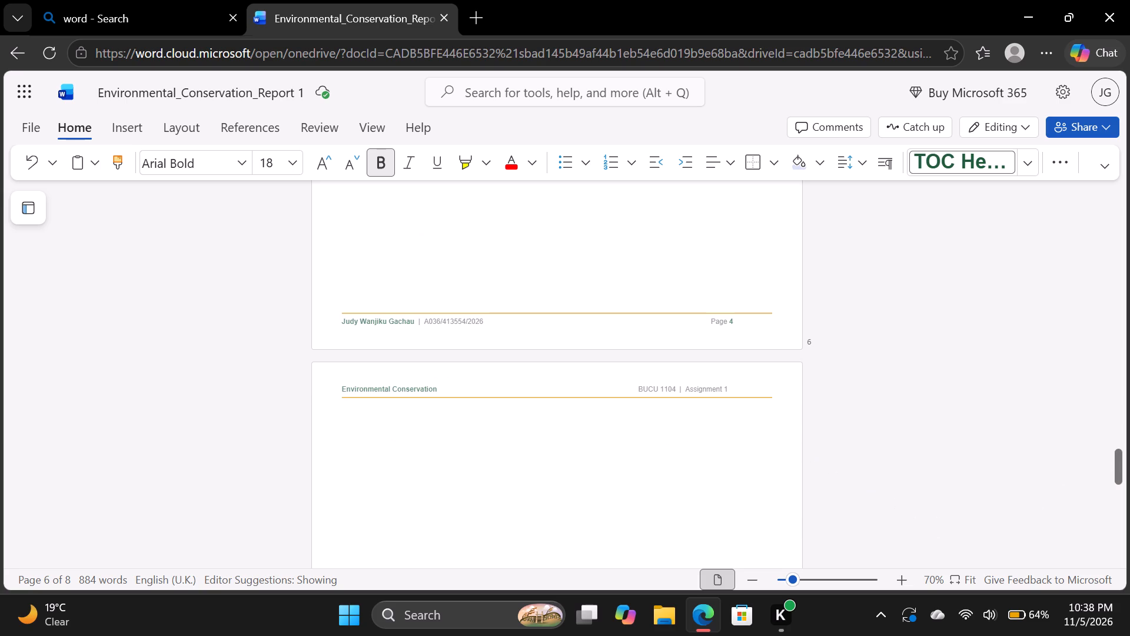
{"action": "left_click", "coordinate": [758, 438]}
{"action": "left_click", "coordinate": [1120, 489]}
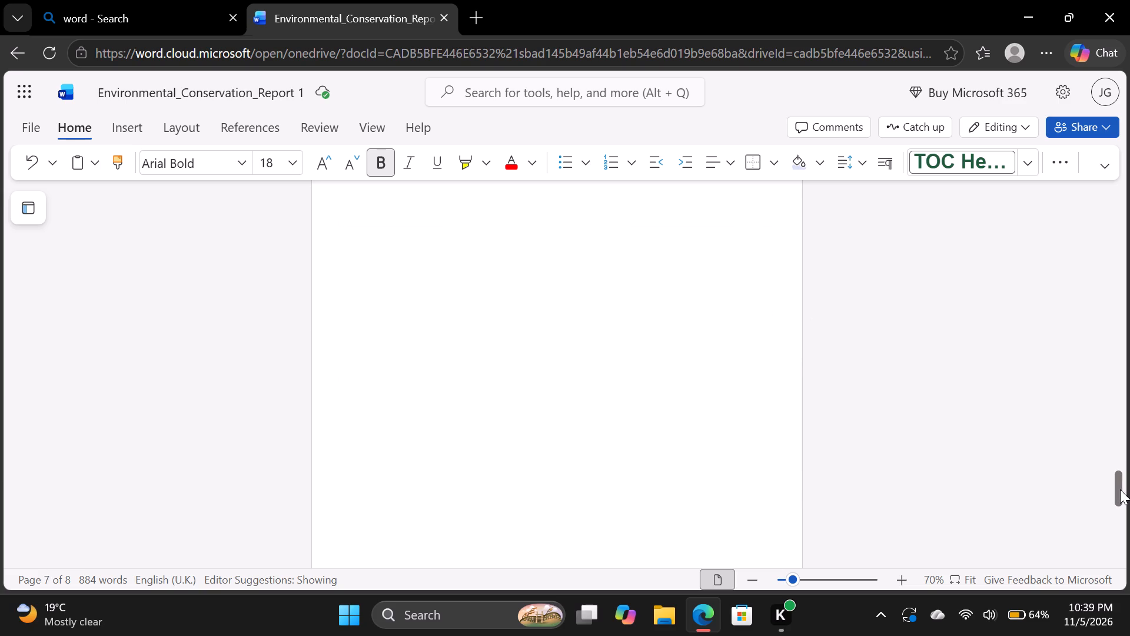
{"action": "left_click", "coordinate": [1121, 459]}
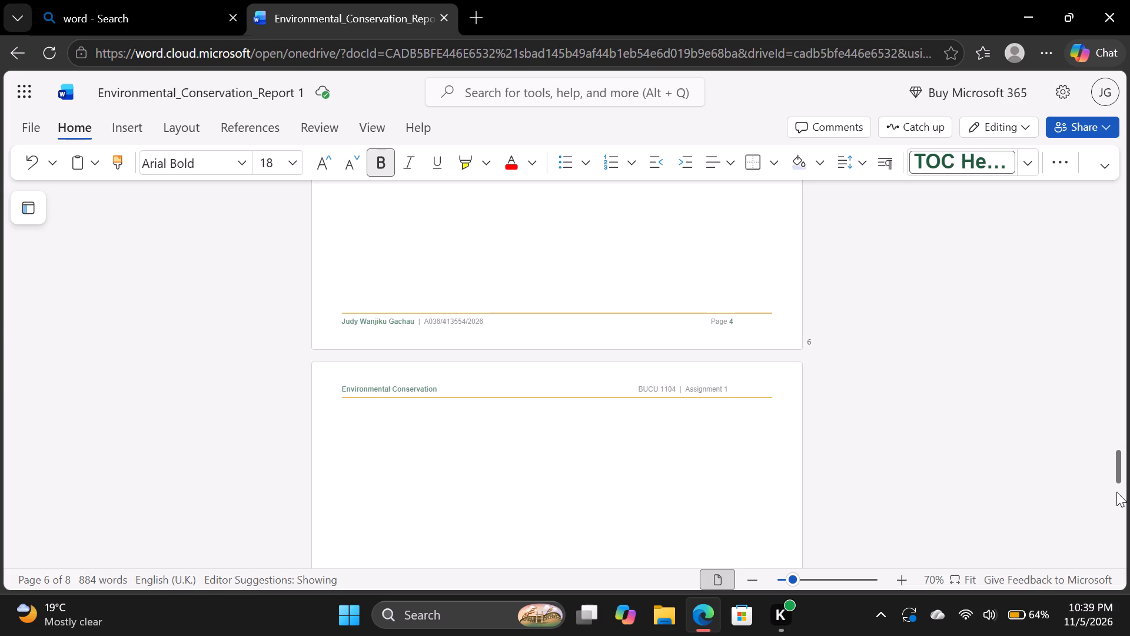
Go through the report from the contents page to the duplicate table of contents on page 6.
{"action": "key", "text": "Down"}
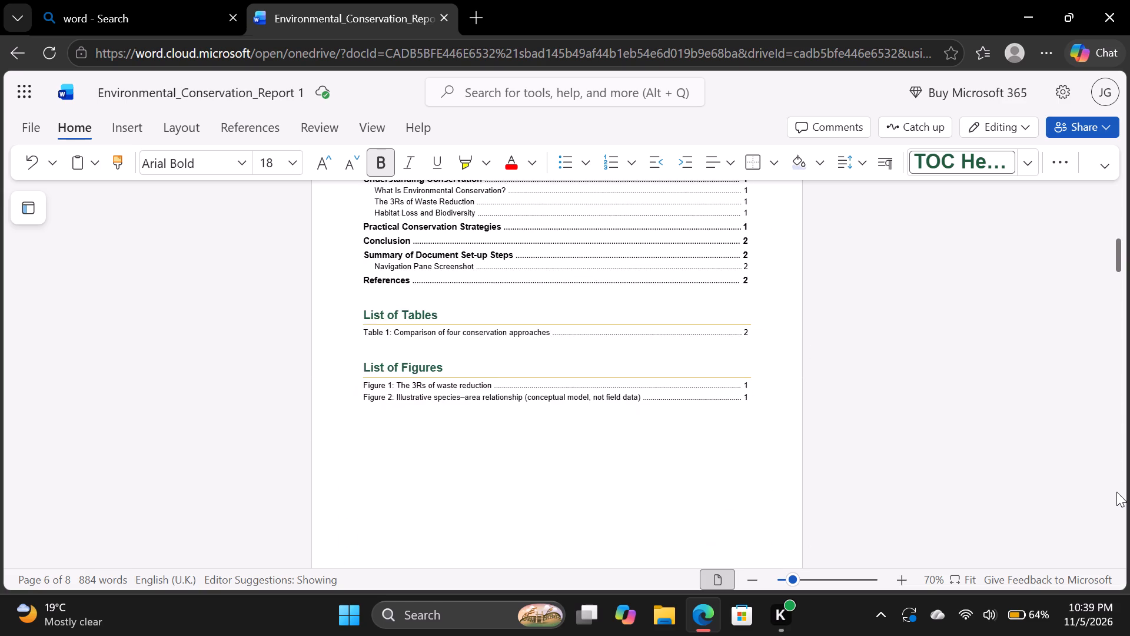
{"action": "key", "text": "Down"}
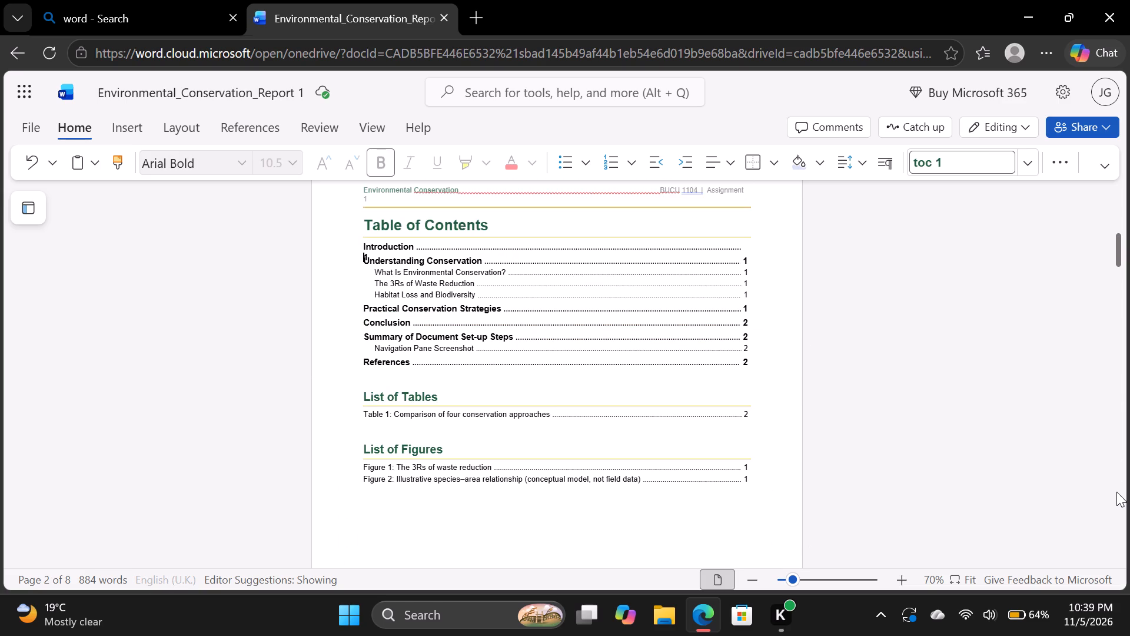
{"action": "key", "text": "Down"}
{"action": "key", "text": "Down"}
{"action": "key", "text": "Down"}
{"action": "key", "text": "Down"}
{"action": "key", "text": "Down"}
{"action": "key", "text": "Down"}
{"action": "key", "text": "Down"}
{"action": "key", "text": "Down"}
{"action": "key", "text": "Down"}
{"action": "key", "text": "Down"}
{"action": "key", "text": "Down"}
{"action": "key", "text": "Down"}
{"action": "key", "text": "Down"}
{"action": "key", "text": "Down"}
{"action": "key", "text": "Down"}
{"action": "key", "text": "Down"}
{"action": "key", "text": "Down"}
{"action": "key", "text": "Down"}
{"action": "key", "text": "Down"}
{"action": "key", "text": "Down"}
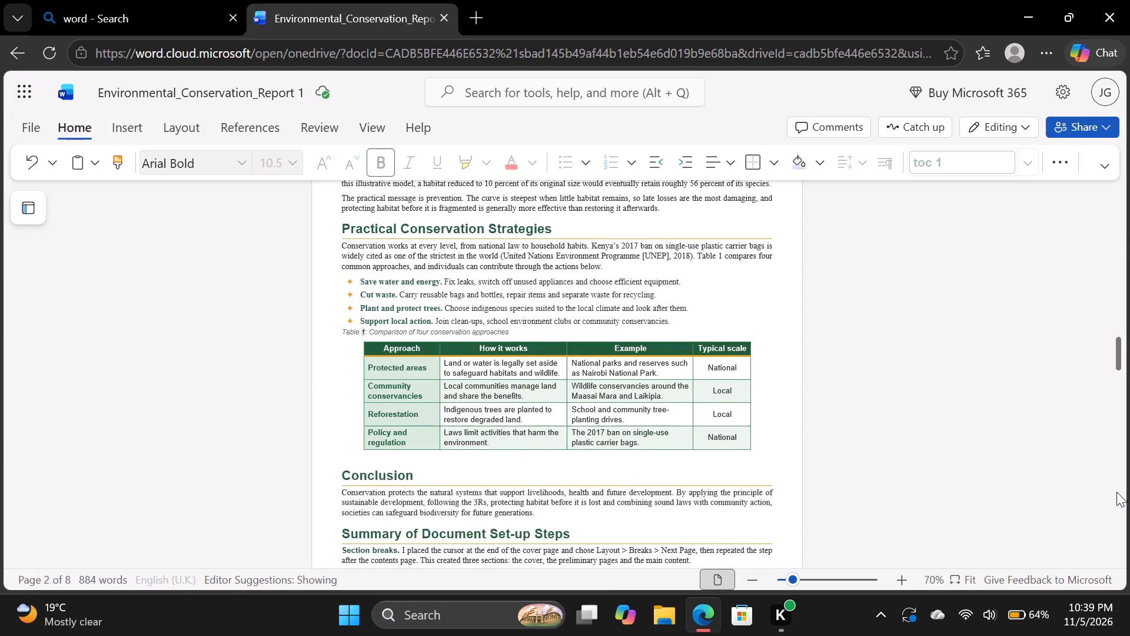
{"action": "key", "text": "Down"}
{"action": "key", "text": "Down"}
{"action": "key", "text": "Down"}
{"action": "key", "text": "Down"}
{"action": "key", "text": "Down"}
{"action": "key", "text": "Down"}
{"action": "key", "text": "Down"}
{"action": "key", "text": "Down"}
{"action": "key", "text": "Down"}
{"action": "key", "text": "Down"}
{"action": "key", "text": "Down"}
{"action": "key", "text": "Down"}
{"action": "key", "text": "Down"}
{"action": "key", "text": "Down"}
{"action": "key", "text": "Down"}
{"action": "key", "text": "Down"}
{"action": "key", "text": "Down"}
{"action": "key", "text": "Down"}
{"action": "key", "text": "Down"}
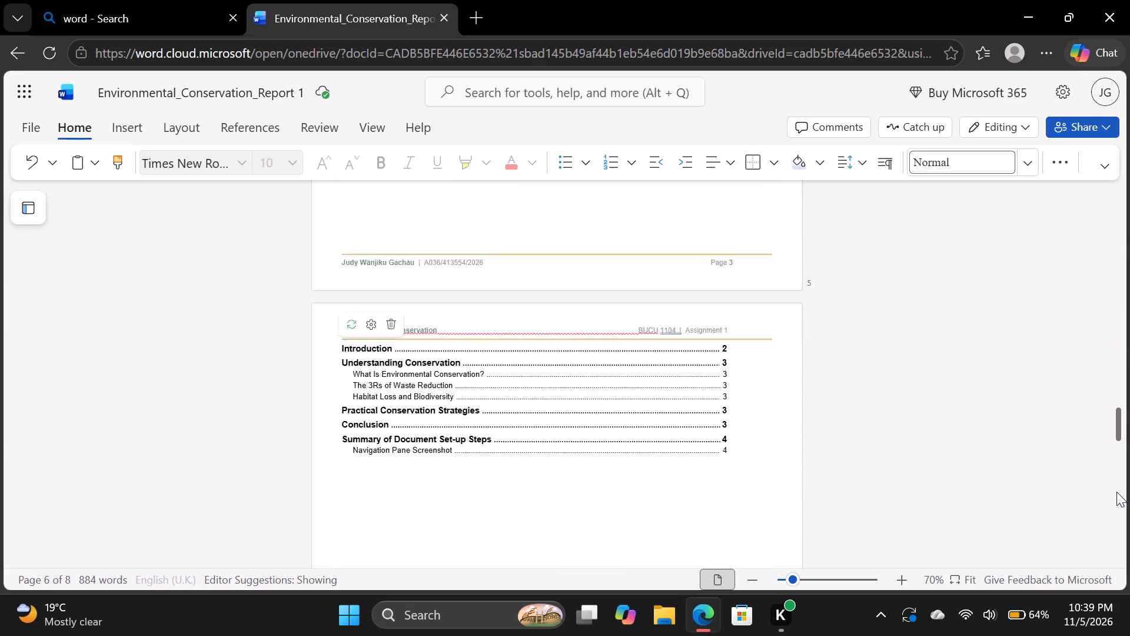
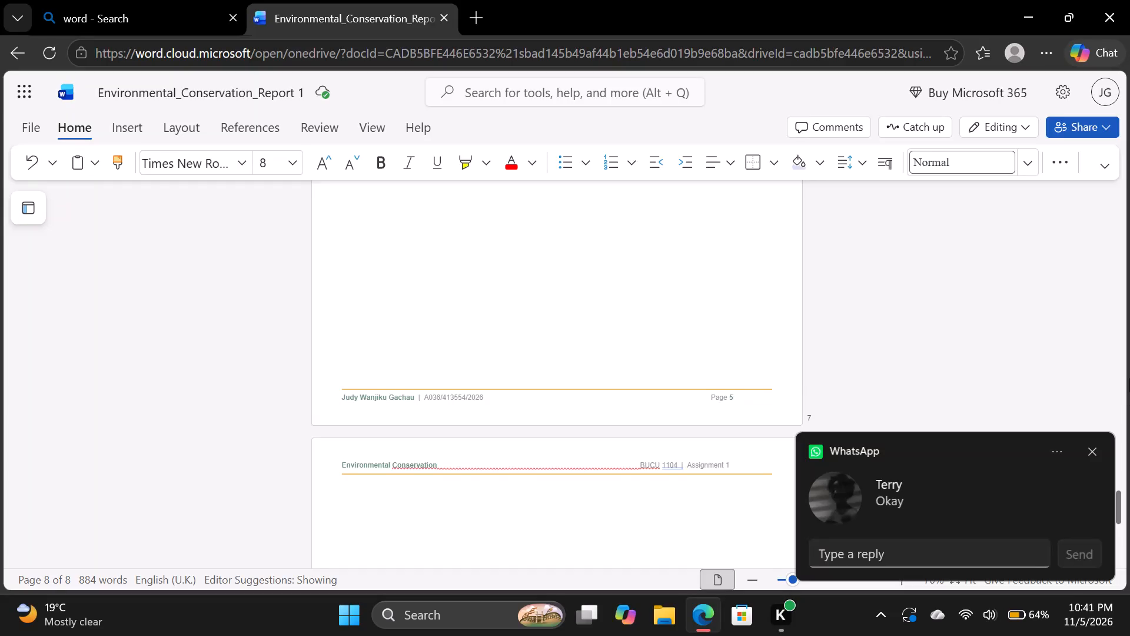
Set the document's mode to Editing so that any changes can be made.
{"action": "left_click", "coordinate": [1021, 123]}
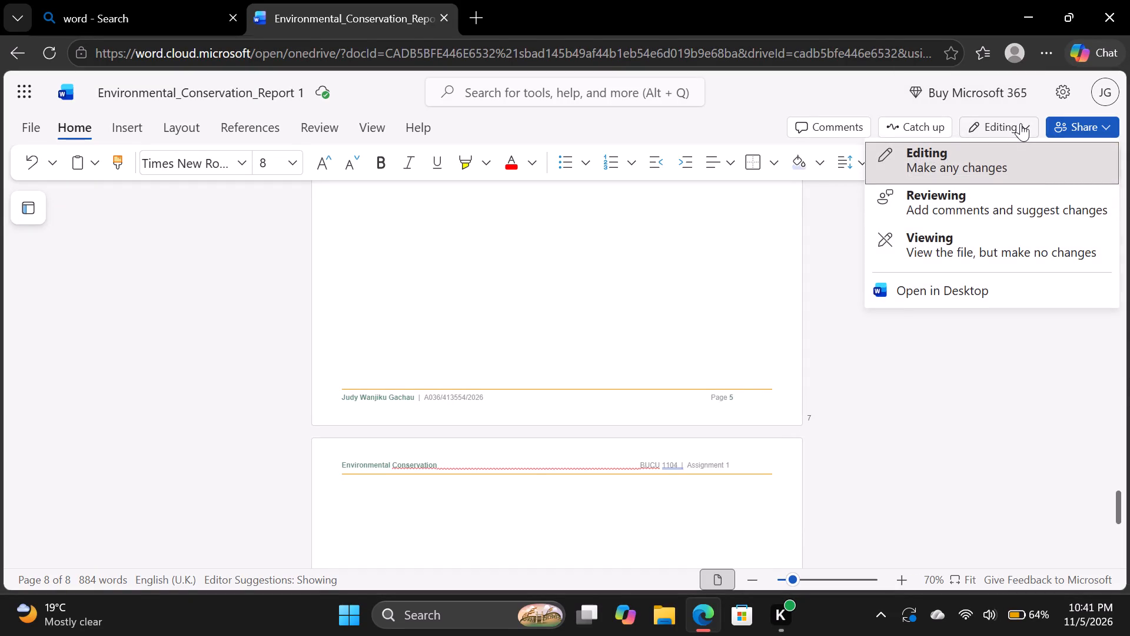
{"action": "left_click", "coordinate": [973, 156]}
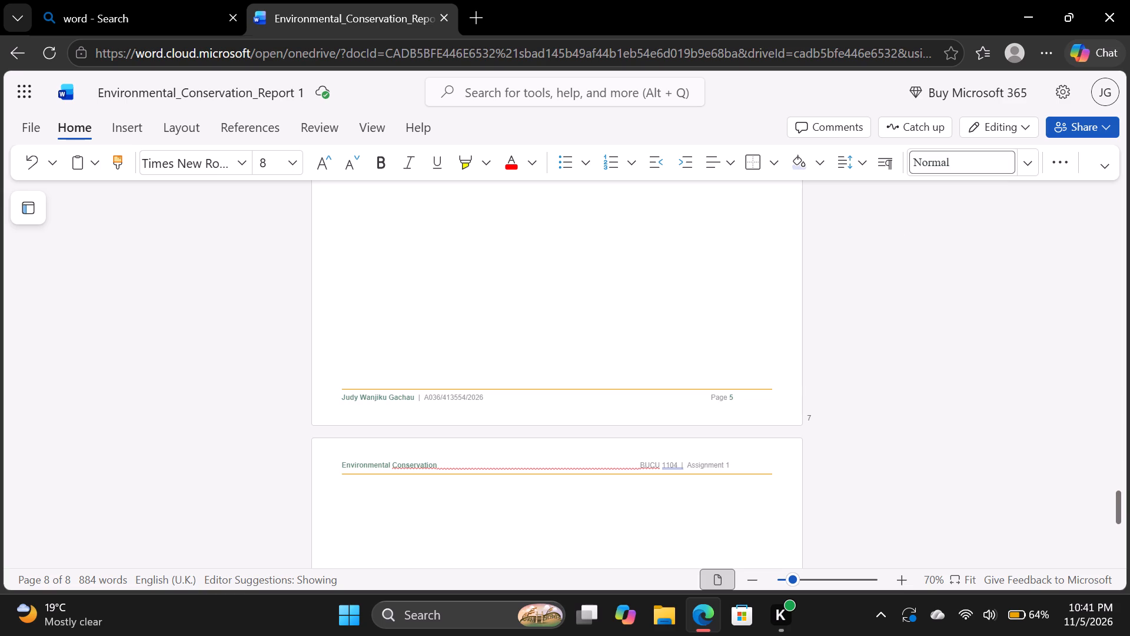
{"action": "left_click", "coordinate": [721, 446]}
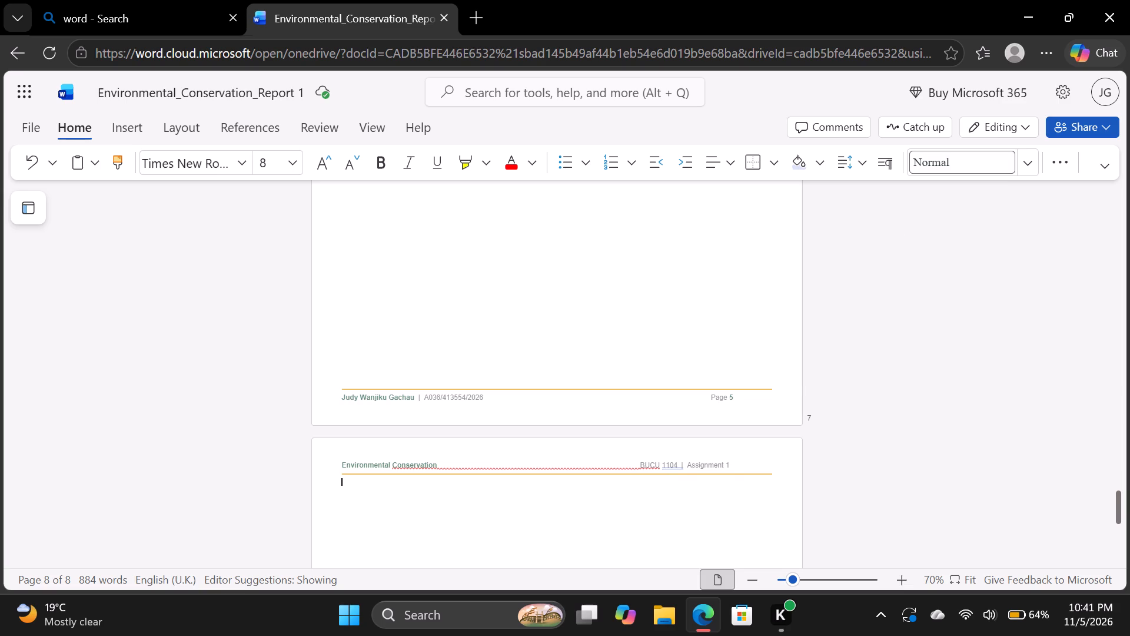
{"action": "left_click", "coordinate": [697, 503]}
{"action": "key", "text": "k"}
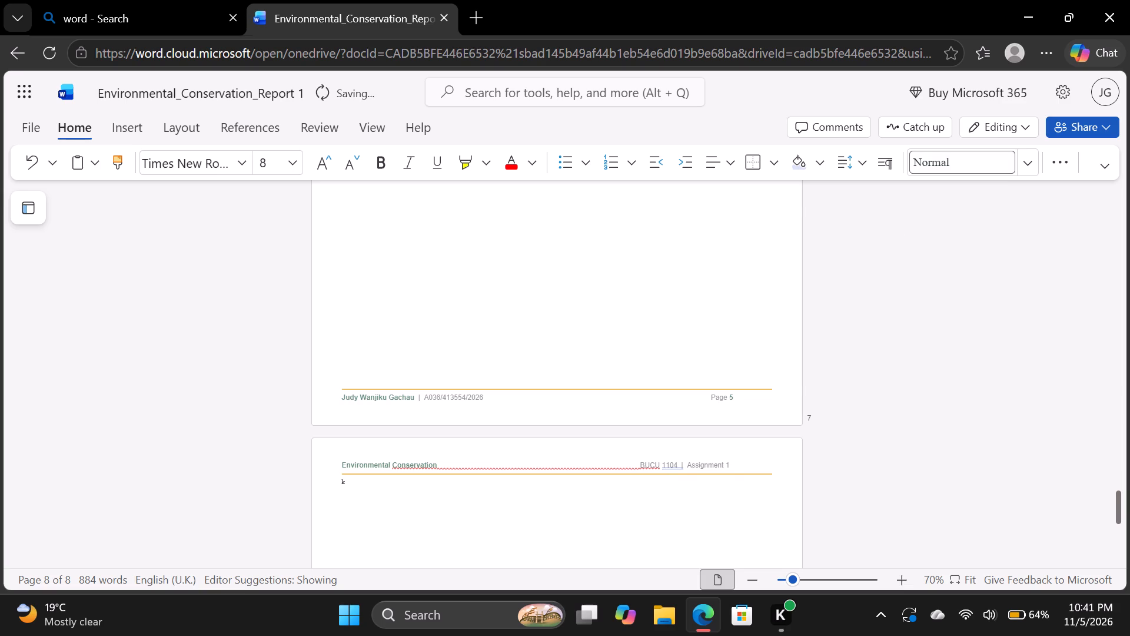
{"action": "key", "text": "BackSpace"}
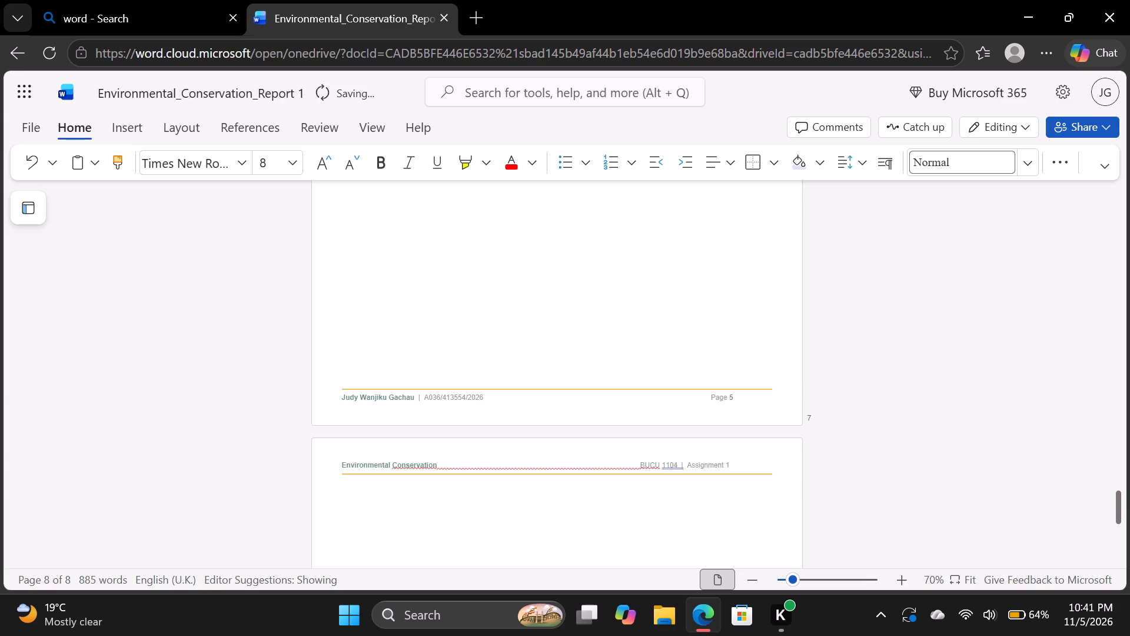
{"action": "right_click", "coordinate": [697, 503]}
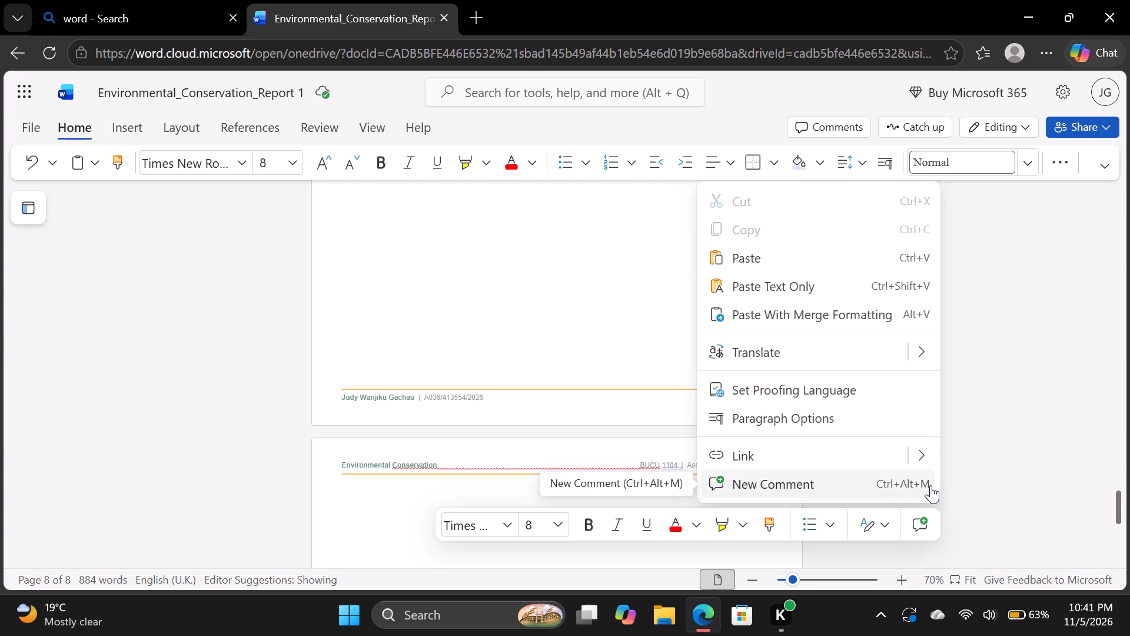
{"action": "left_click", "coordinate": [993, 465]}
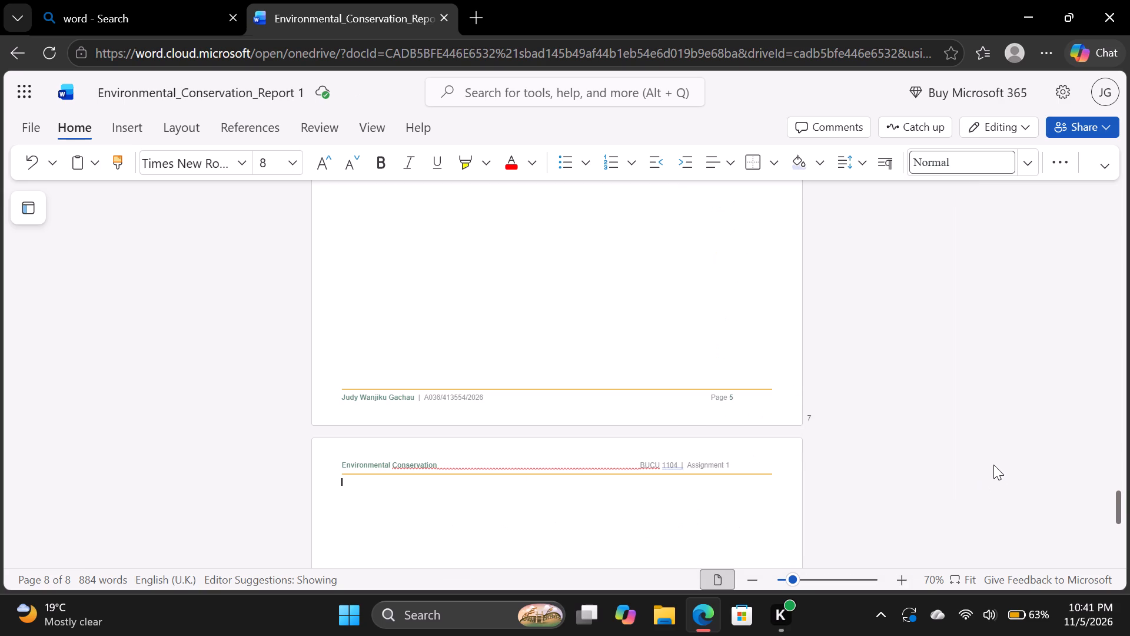
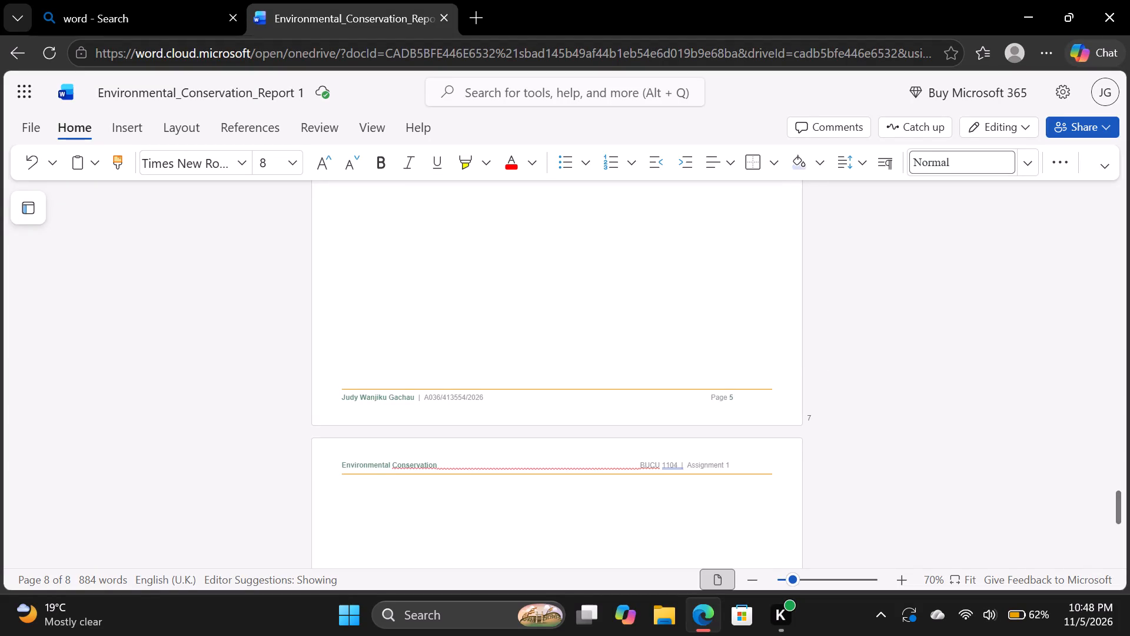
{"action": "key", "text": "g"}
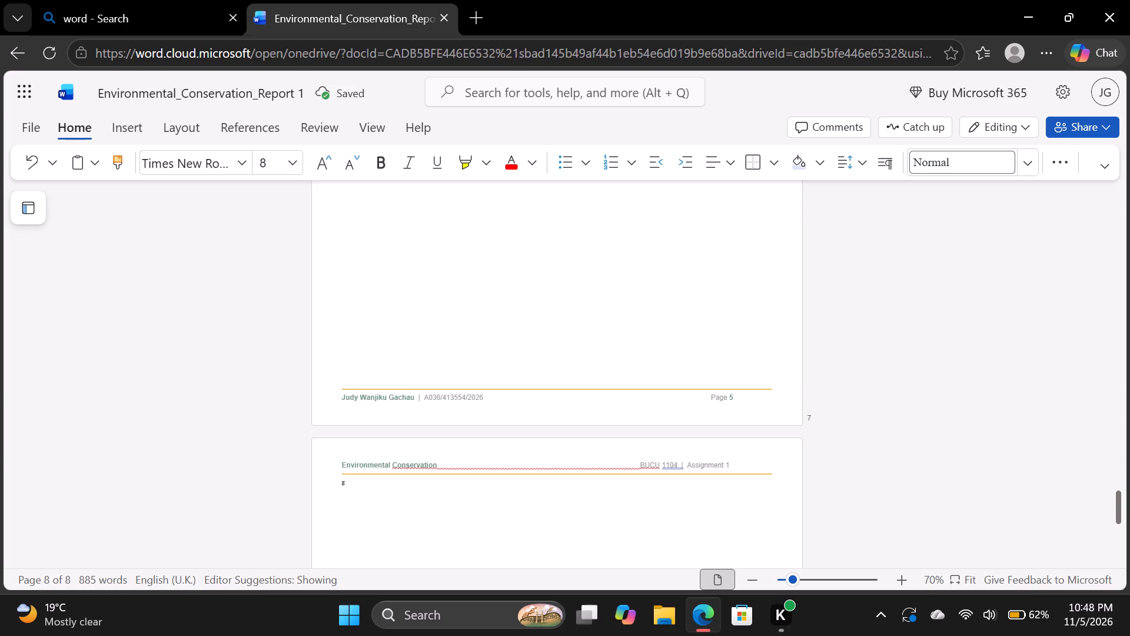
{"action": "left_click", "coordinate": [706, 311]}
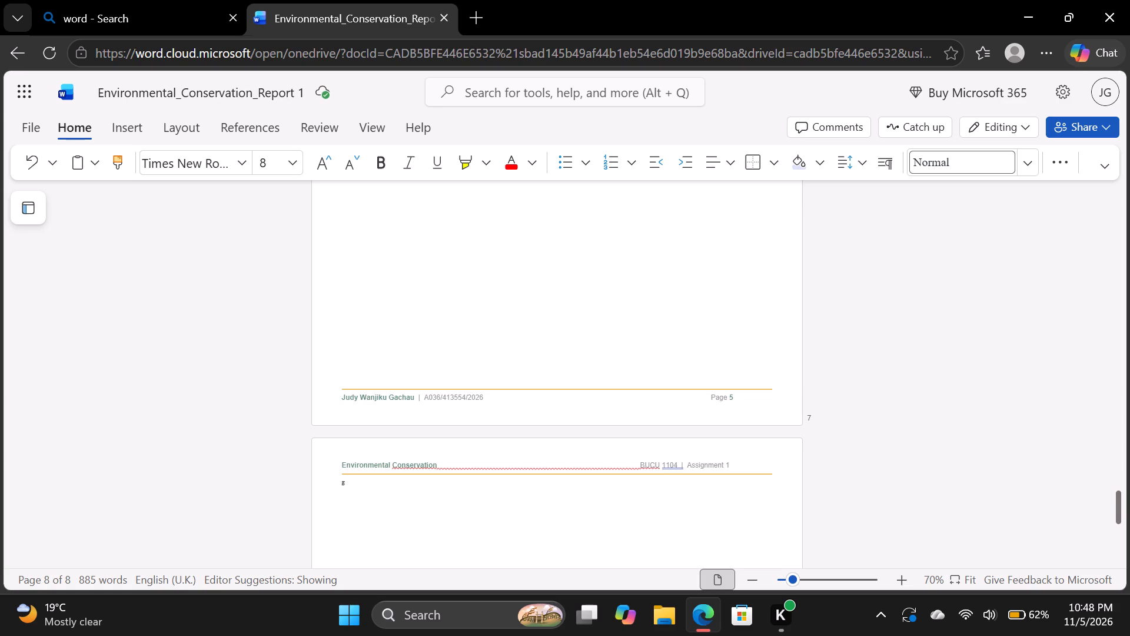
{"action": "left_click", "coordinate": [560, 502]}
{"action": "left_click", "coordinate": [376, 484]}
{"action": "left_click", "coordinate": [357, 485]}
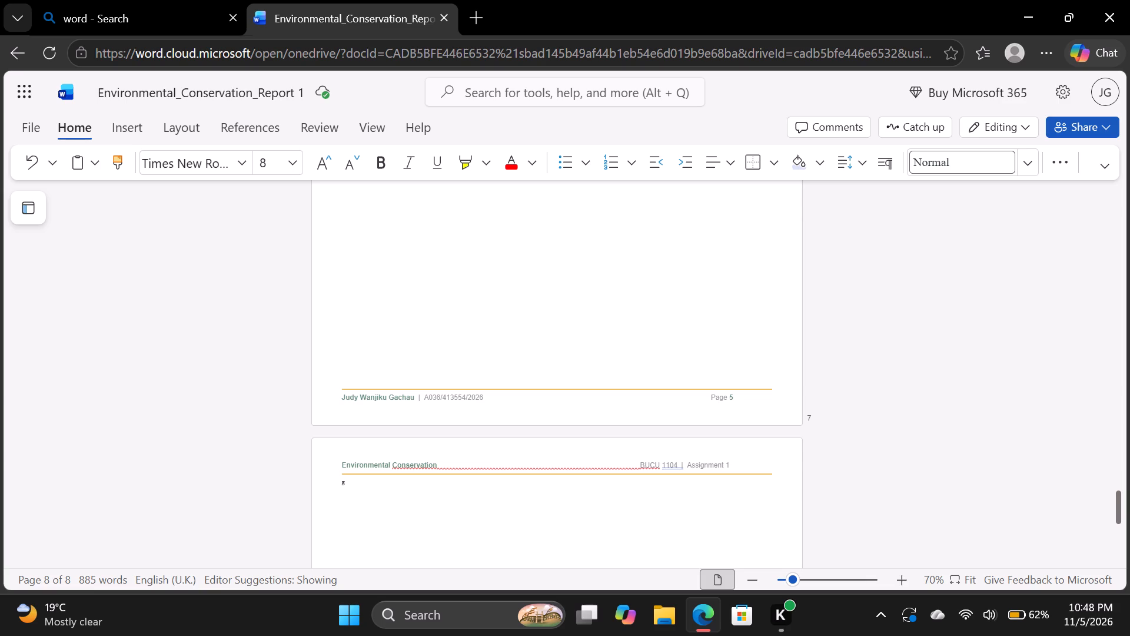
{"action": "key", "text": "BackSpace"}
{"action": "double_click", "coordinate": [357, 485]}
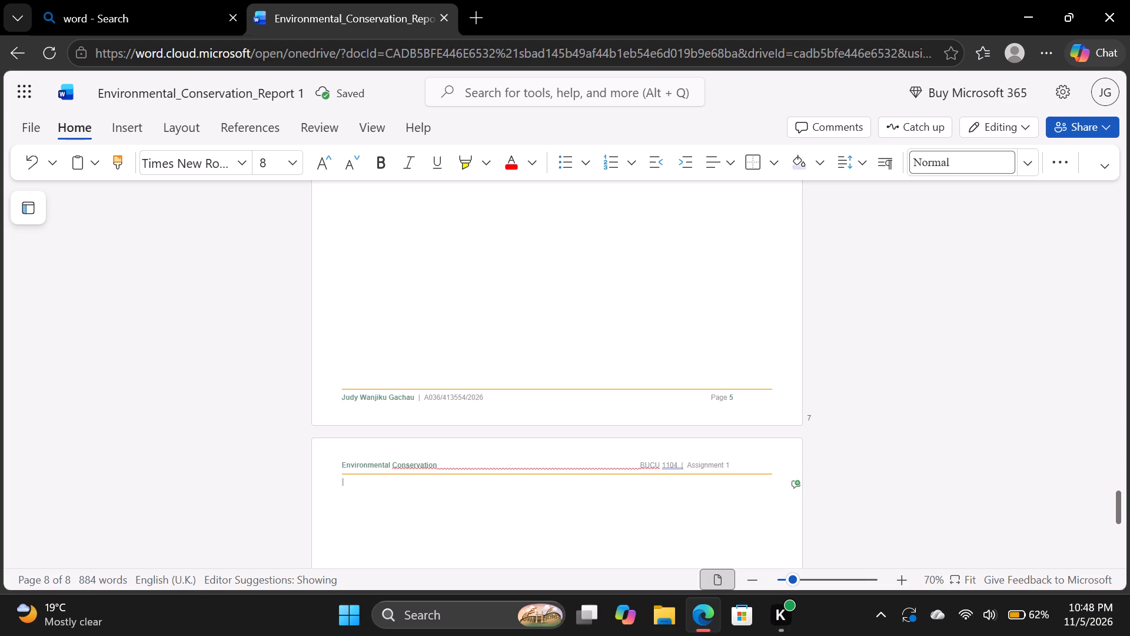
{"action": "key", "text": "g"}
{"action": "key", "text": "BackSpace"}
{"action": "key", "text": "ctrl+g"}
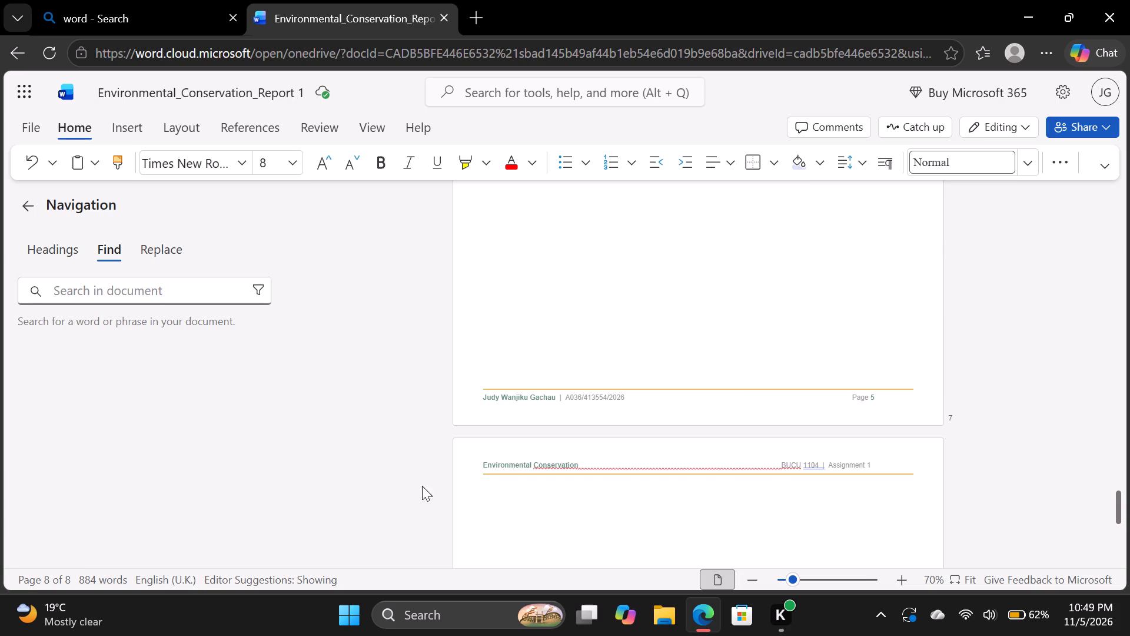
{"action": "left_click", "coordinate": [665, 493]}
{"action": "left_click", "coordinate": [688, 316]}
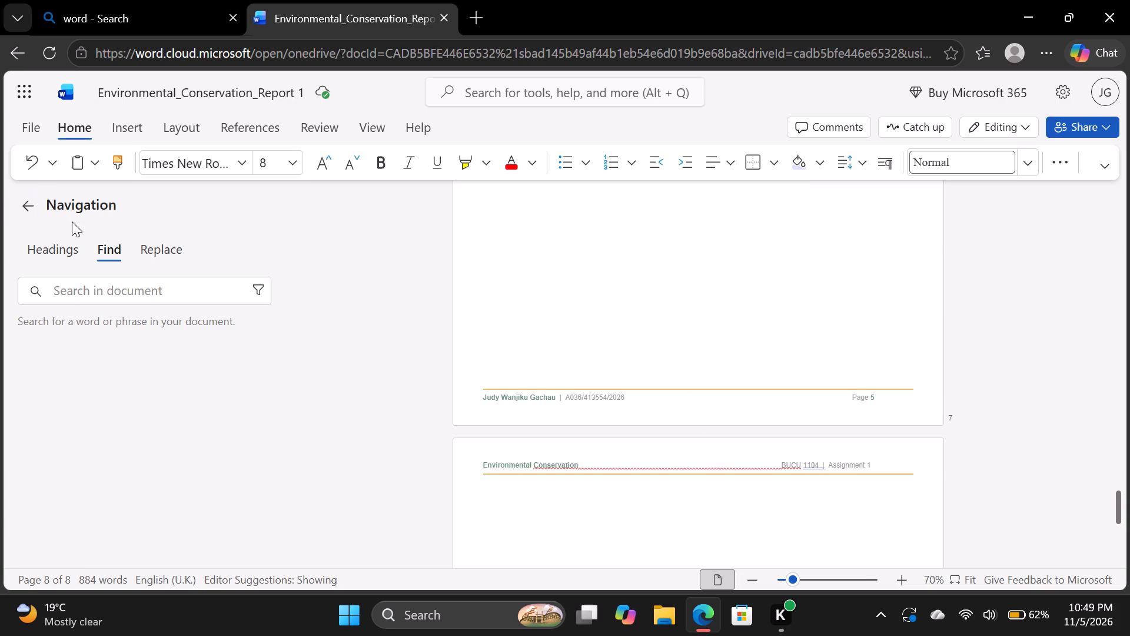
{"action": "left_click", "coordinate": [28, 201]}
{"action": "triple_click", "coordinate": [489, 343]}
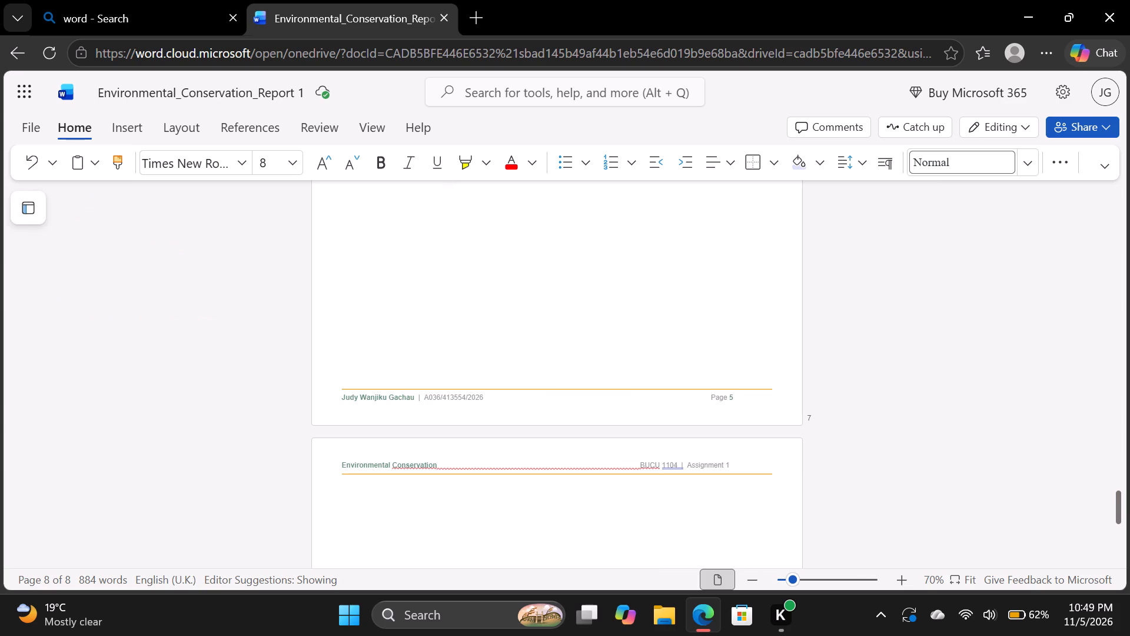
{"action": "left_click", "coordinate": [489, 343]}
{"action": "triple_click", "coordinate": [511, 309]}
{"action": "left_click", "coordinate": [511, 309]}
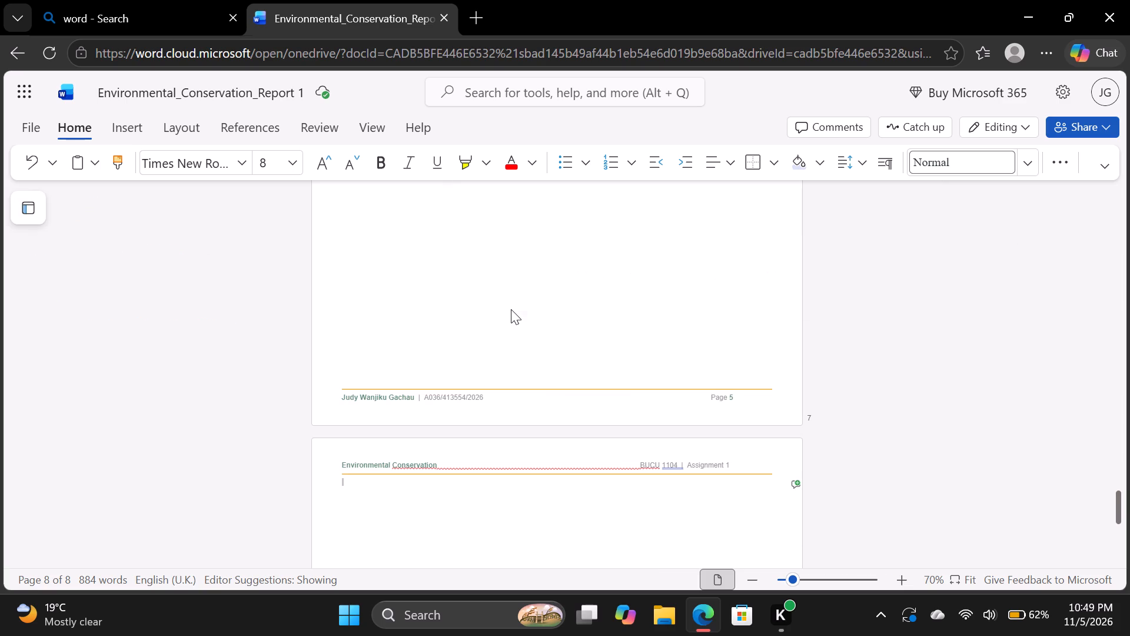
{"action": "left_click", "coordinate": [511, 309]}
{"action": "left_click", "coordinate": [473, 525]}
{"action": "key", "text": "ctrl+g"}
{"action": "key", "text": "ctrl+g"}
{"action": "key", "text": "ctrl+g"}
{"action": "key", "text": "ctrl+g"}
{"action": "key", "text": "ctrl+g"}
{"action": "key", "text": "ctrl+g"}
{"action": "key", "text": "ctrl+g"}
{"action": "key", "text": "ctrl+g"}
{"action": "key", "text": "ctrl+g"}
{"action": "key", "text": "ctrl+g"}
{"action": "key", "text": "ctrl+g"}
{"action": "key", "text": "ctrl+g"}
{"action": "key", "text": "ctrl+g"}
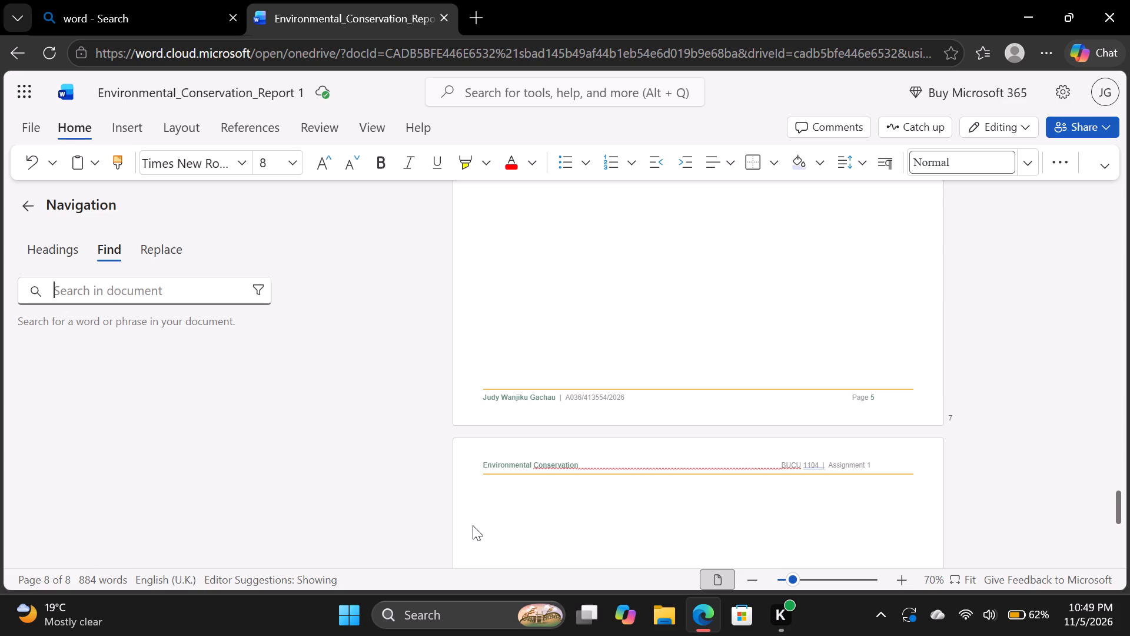
Delete the extra pages at the end of the report, back to the page with the Navigation Pane Screenshot.
{"action": "left_click", "coordinate": [530, 498]}
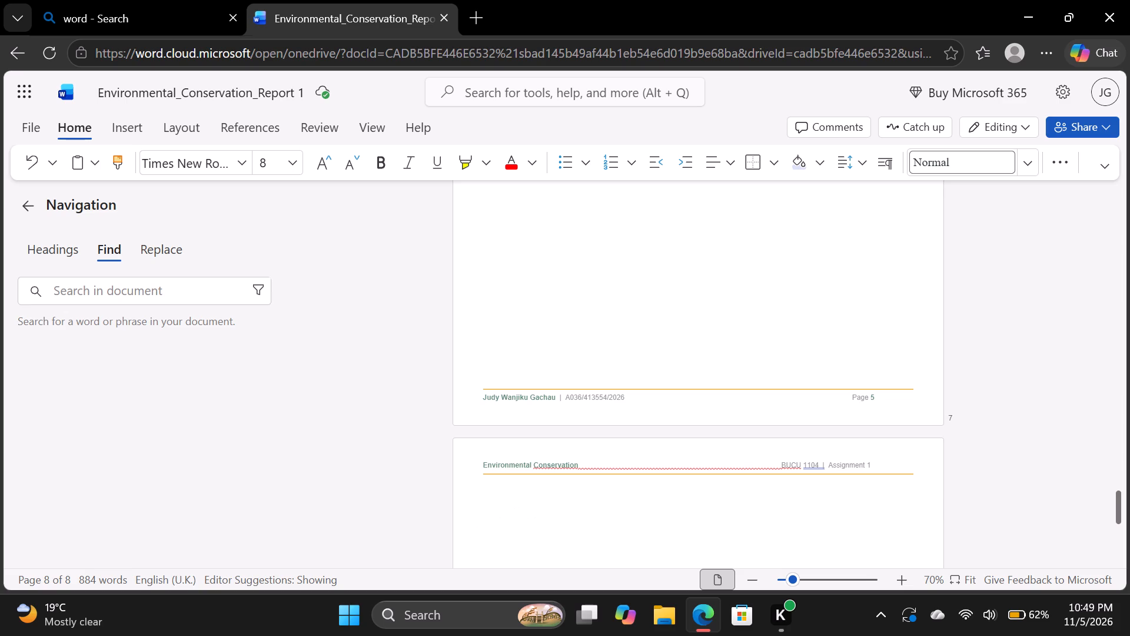
{"action": "key", "text": "Return"}
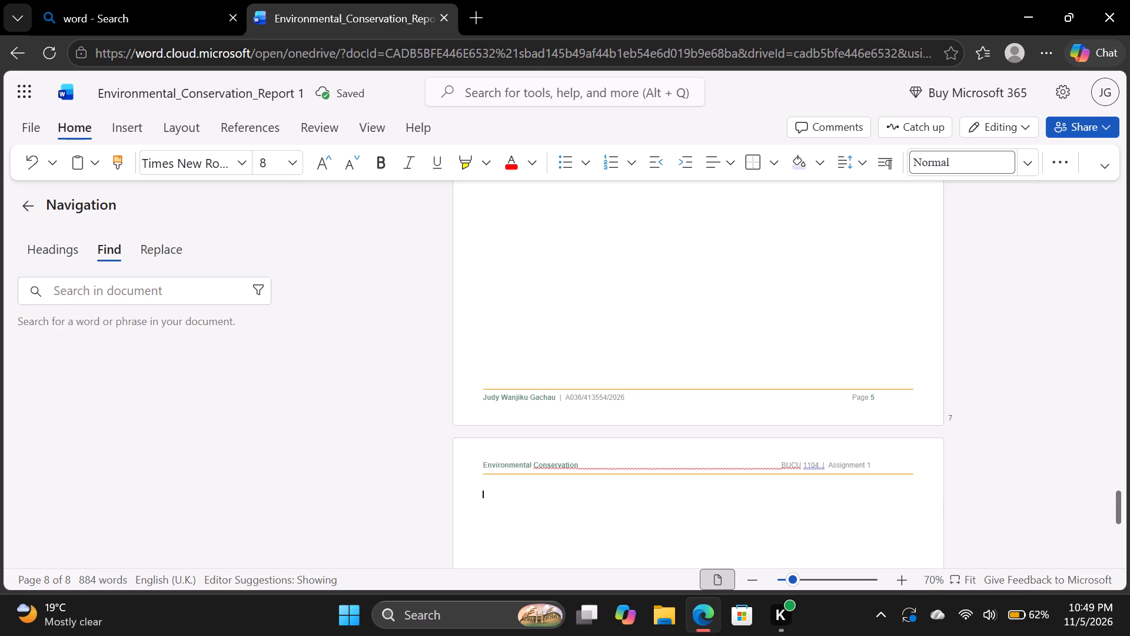
{"action": "left_click", "coordinate": [530, 498]}
{"action": "key", "text": "BackSpace"}
{"action": "key", "text": "BackSpace"}
{"action": "key", "text": "BackSpace"}
{"action": "key", "text": "BackSpace"}
{"action": "key", "text": "BackSpace"}
{"action": "key", "text": "BackSpace"}
{"action": "key", "text": "BackSpace"}
{"action": "key", "text": "BackSpace"}
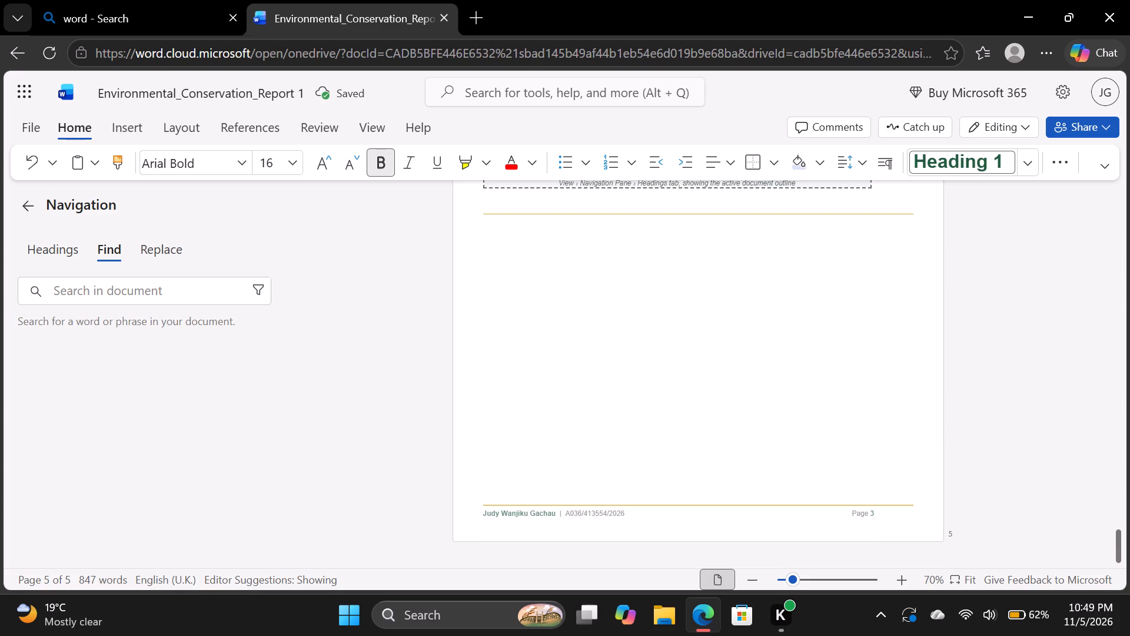
Check the end of the report and the Summary of Document Set-up Steps pages, and dismiss the Navigation pane.
{"action": "left_click", "coordinate": [865, 375]}
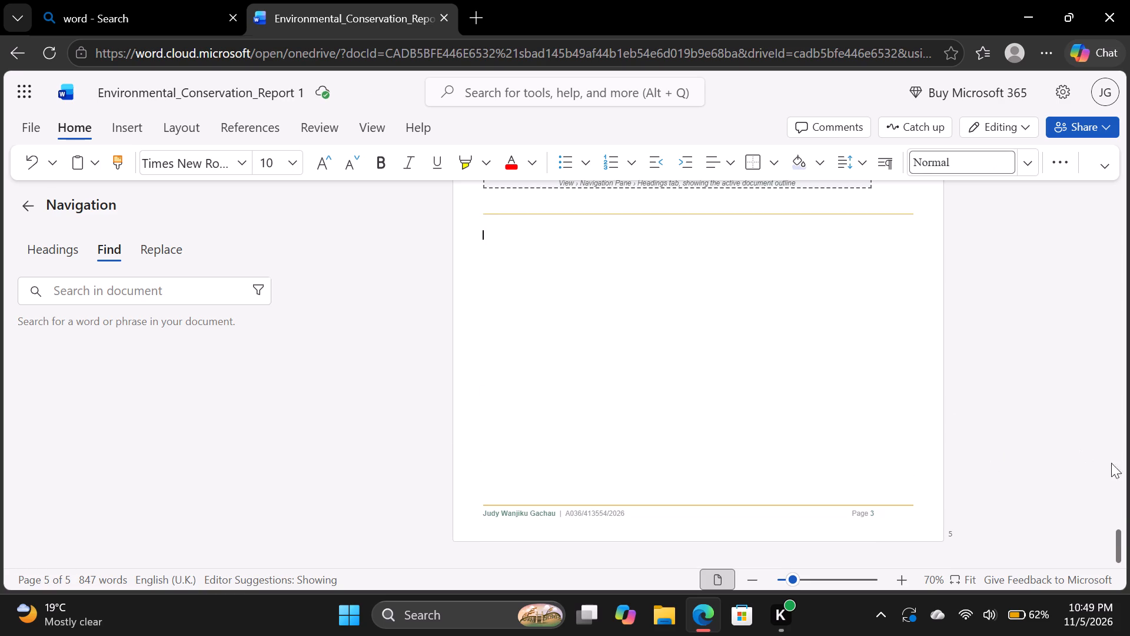
{"action": "double_click", "coordinate": [1121, 565]}
{"action": "left_click", "coordinate": [1114, 493]}
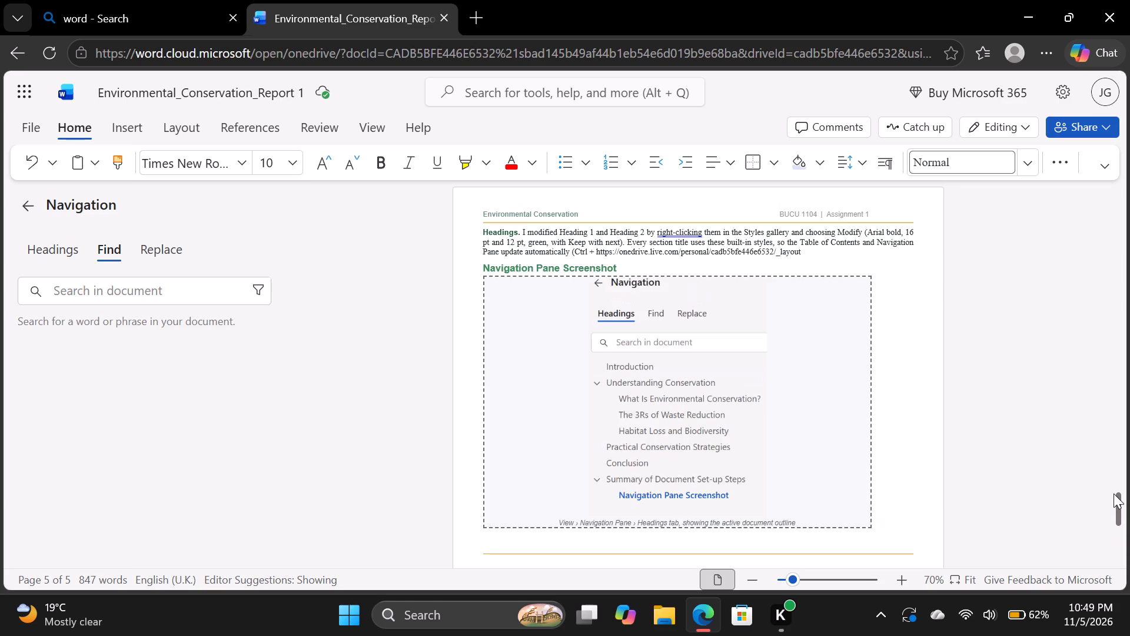
{"action": "triple_click", "coordinate": [1118, 465]}
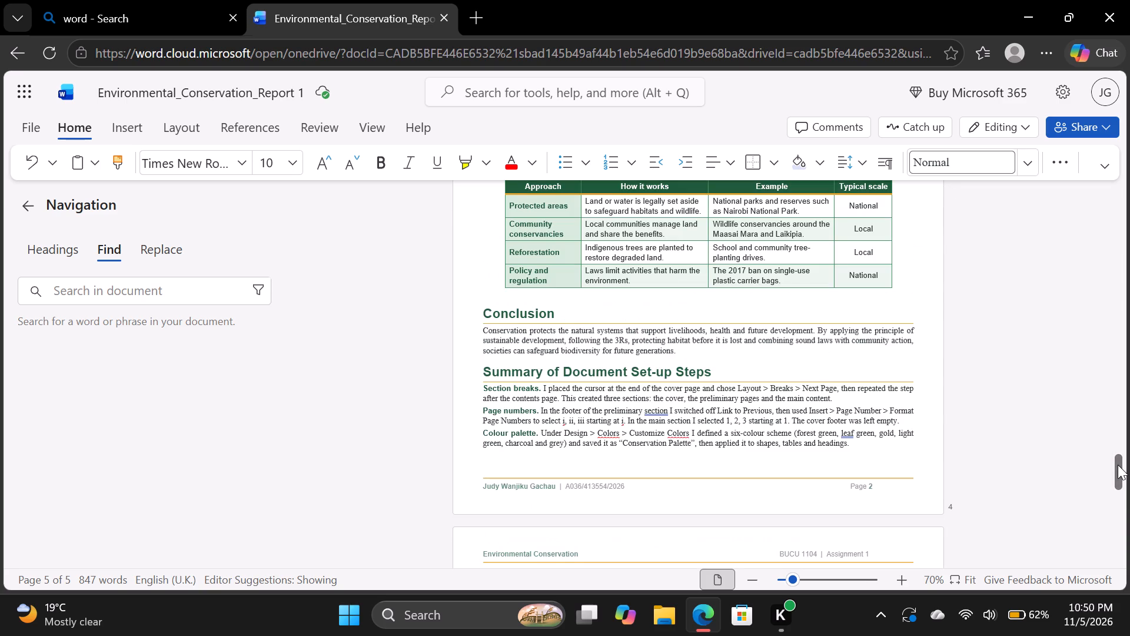
{"action": "left_click", "coordinate": [1118, 502]}
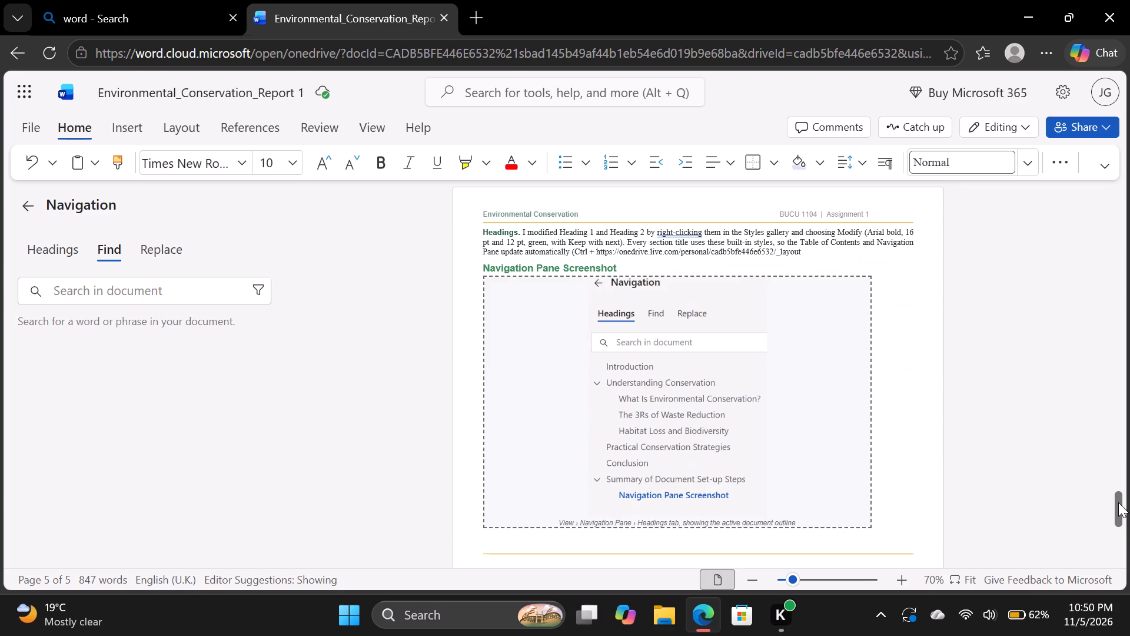
{"action": "left_click", "coordinate": [1121, 535]}
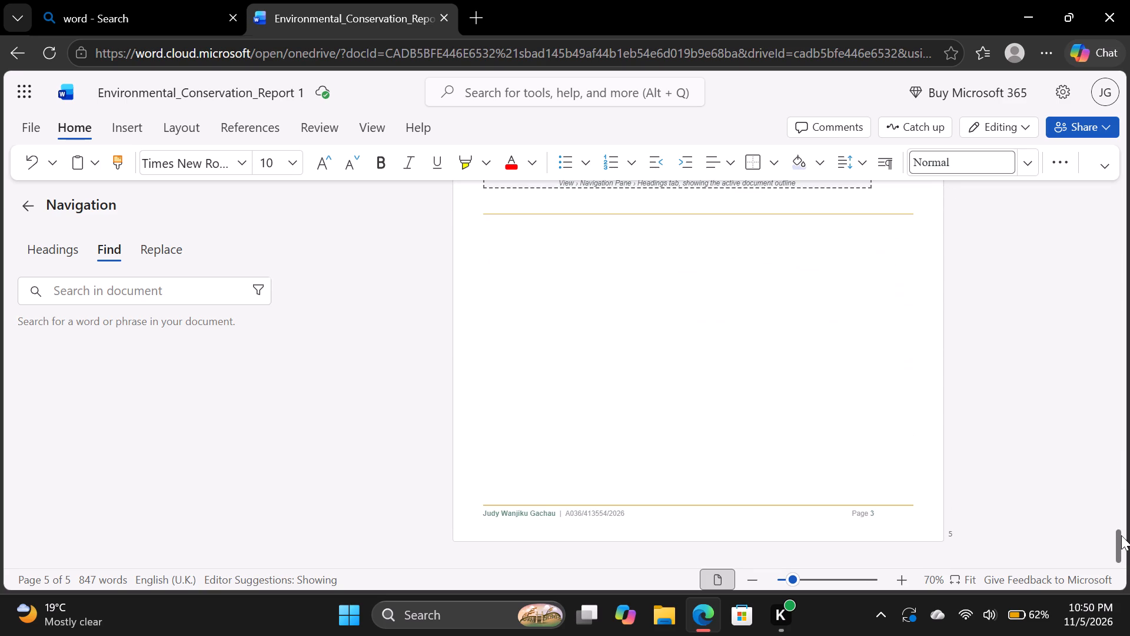
{"action": "double_click", "coordinate": [1123, 563]}
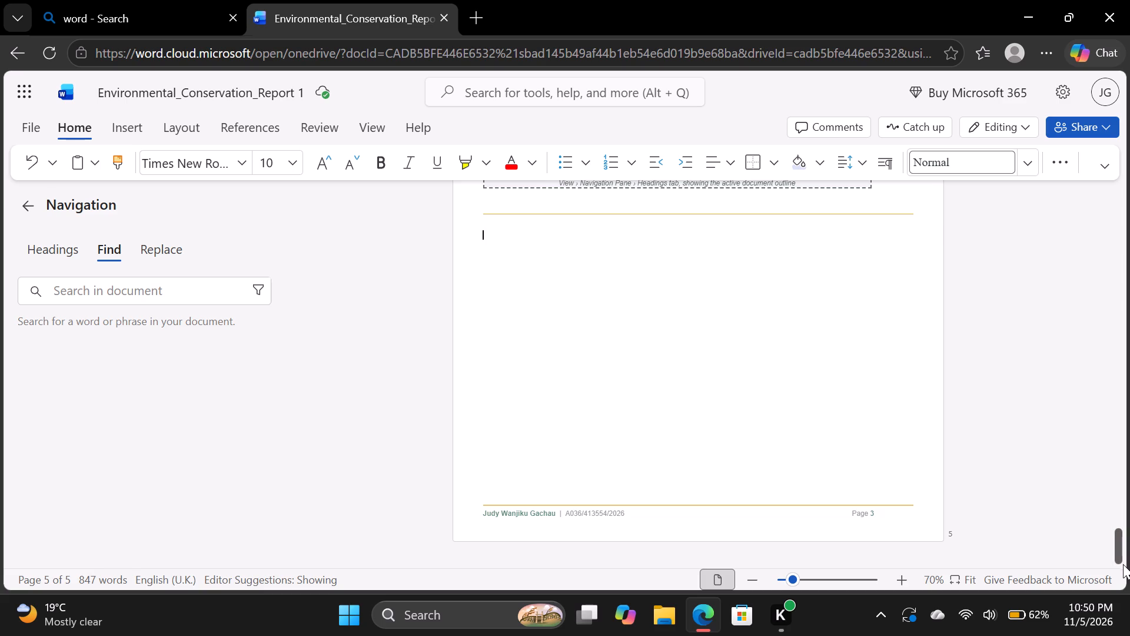
{"action": "double_click", "coordinate": [1121, 565]}
{"action": "left_click", "coordinate": [1058, 423]}
{"action": "left_click", "coordinate": [28, 203]}
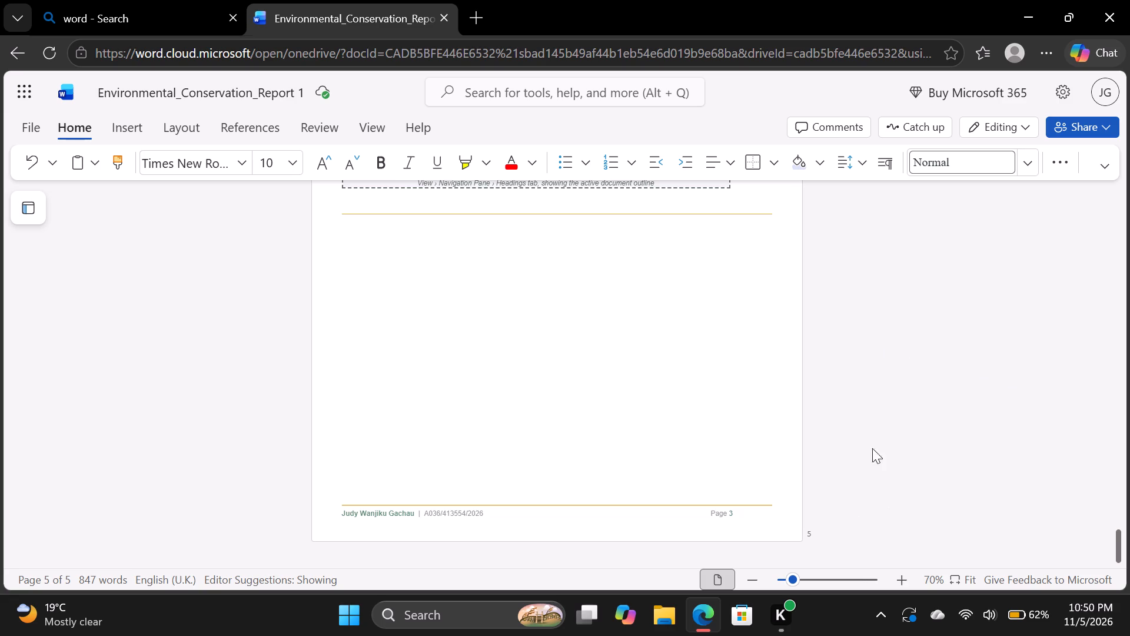
Review the report's page flow between the Introduction and the Navigation Pane Screenshot, including the contents list, figures and table.
{"action": "left_click", "coordinate": [1115, 386]}
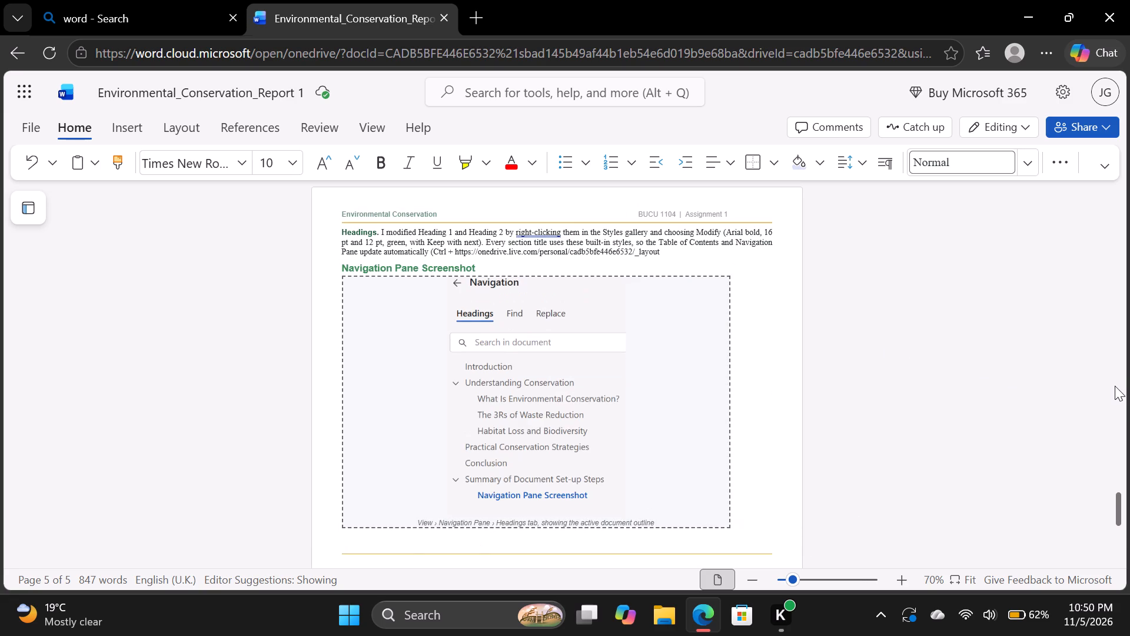
{"action": "left_click", "coordinate": [1115, 386]}
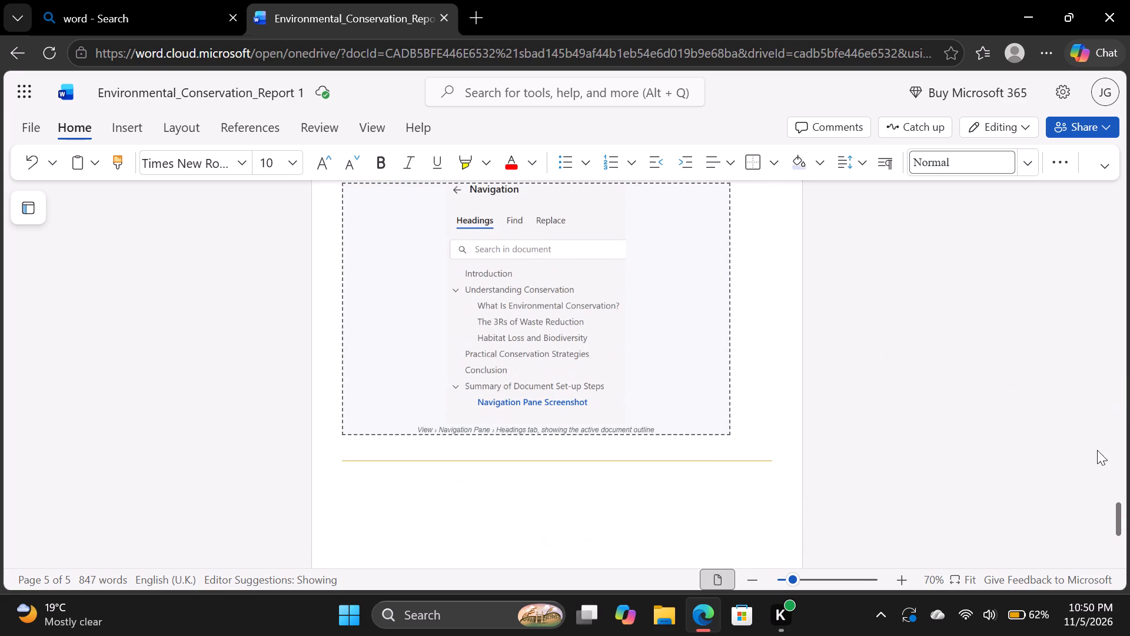
{"action": "left_click", "coordinate": [1121, 542]}
{"action": "left_click", "coordinate": [1121, 542]}
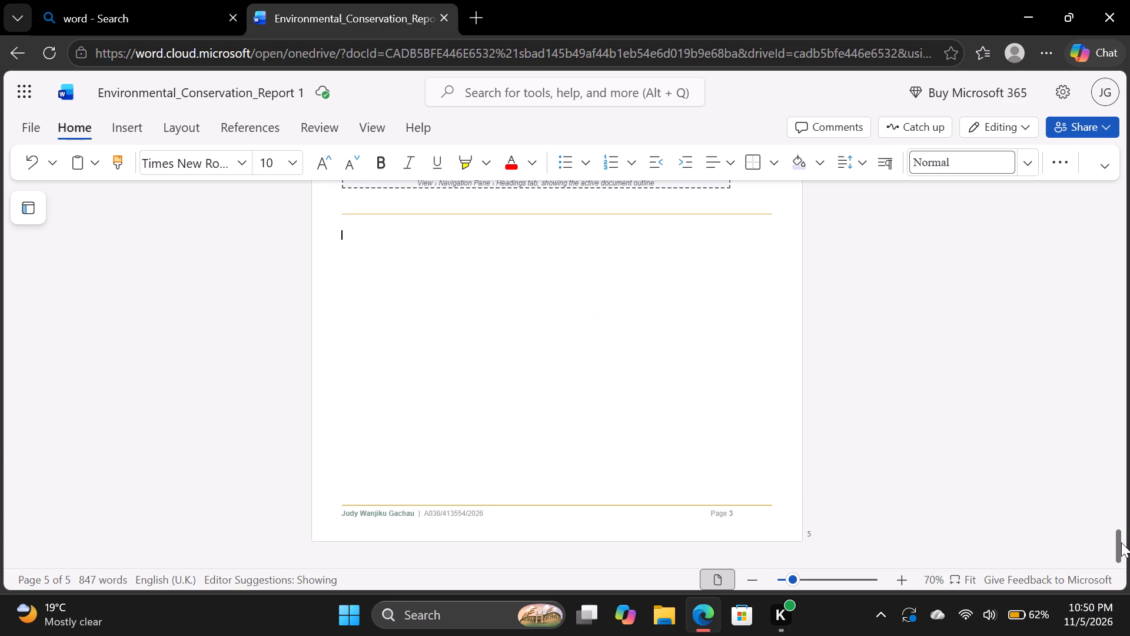
{"action": "double_click", "coordinate": [1122, 485]}
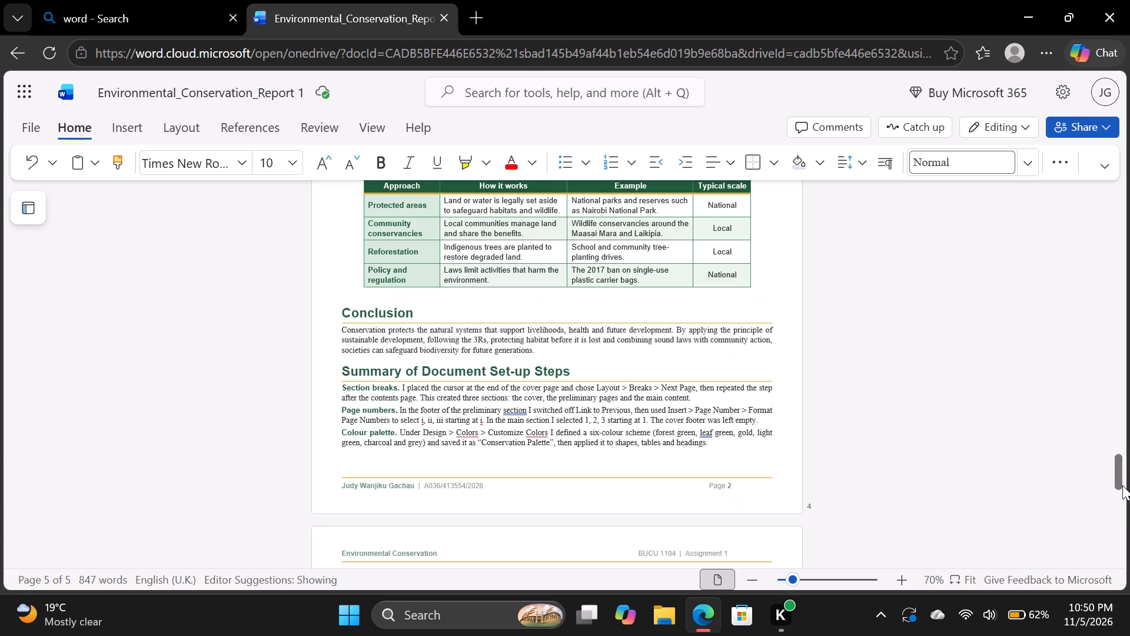
{"action": "left_click", "coordinate": [1129, 391]}
{"action": "left_click", "coordinate": [1126, 376]}
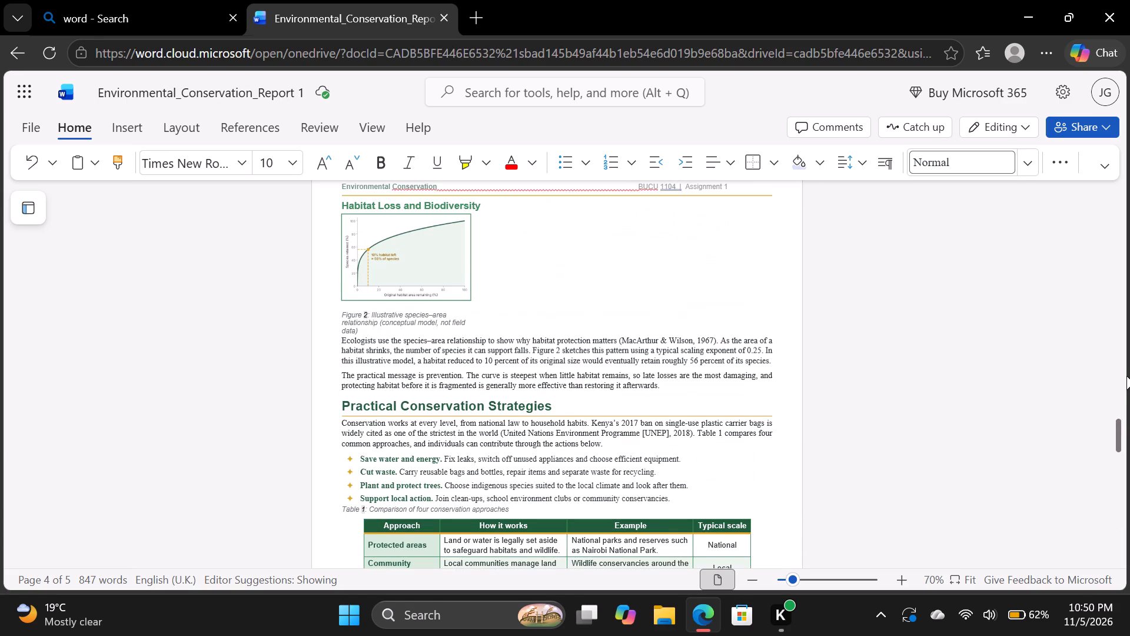
{"action": "double_click", "coordinate": [1121, 346]}
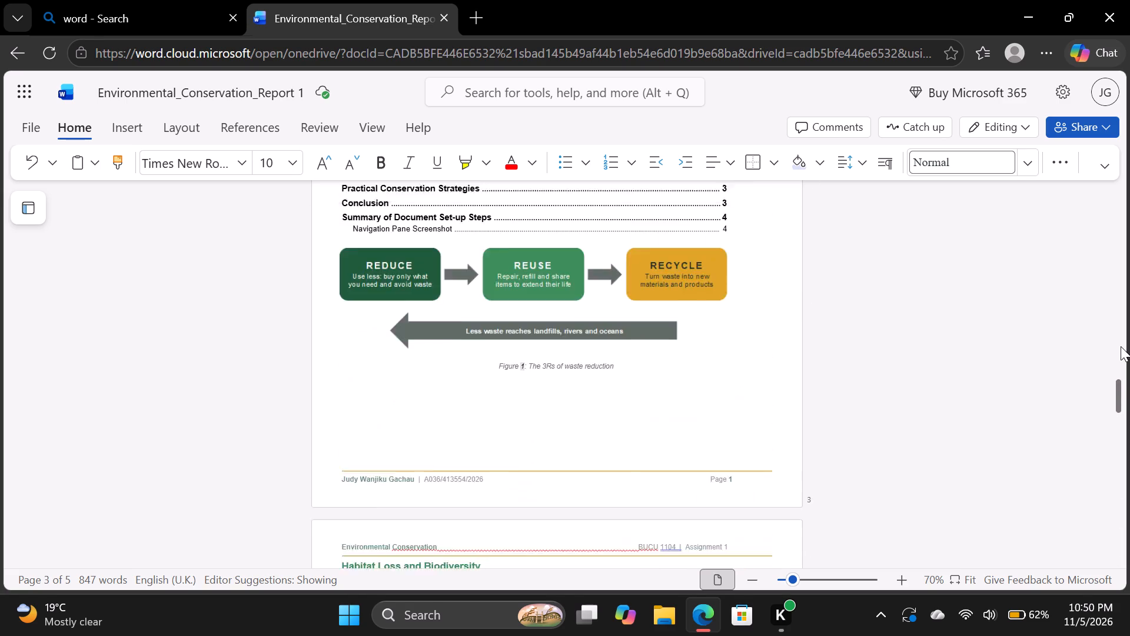
{"action": "left_click", "coordinate": [1121, 346]}
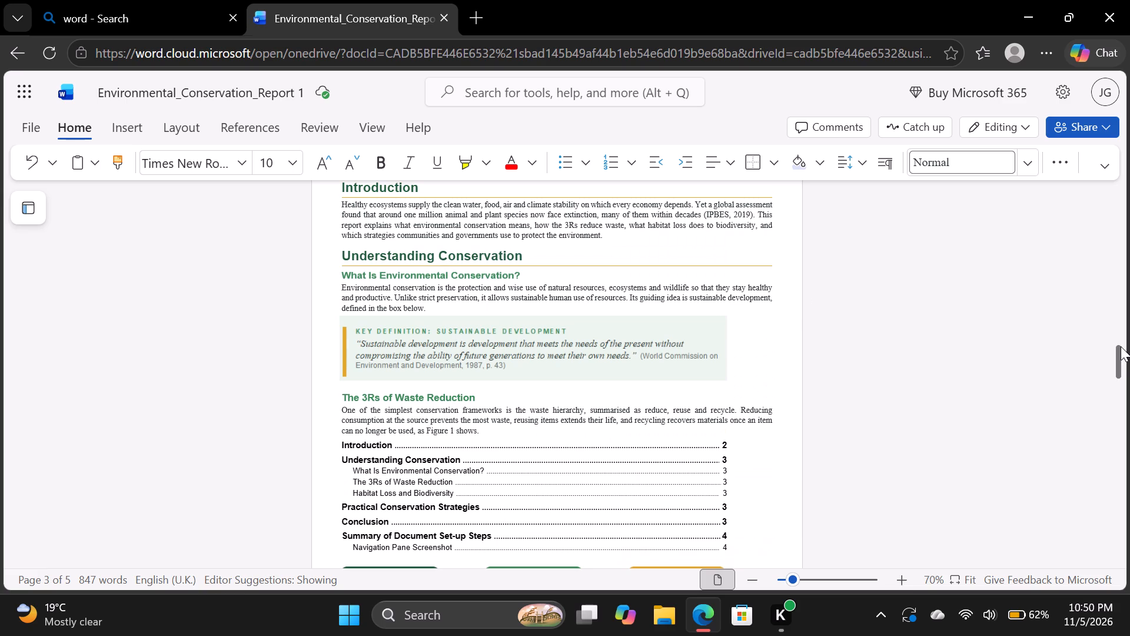
{"action": "triple_click", "coordinate": [1125, 403]}
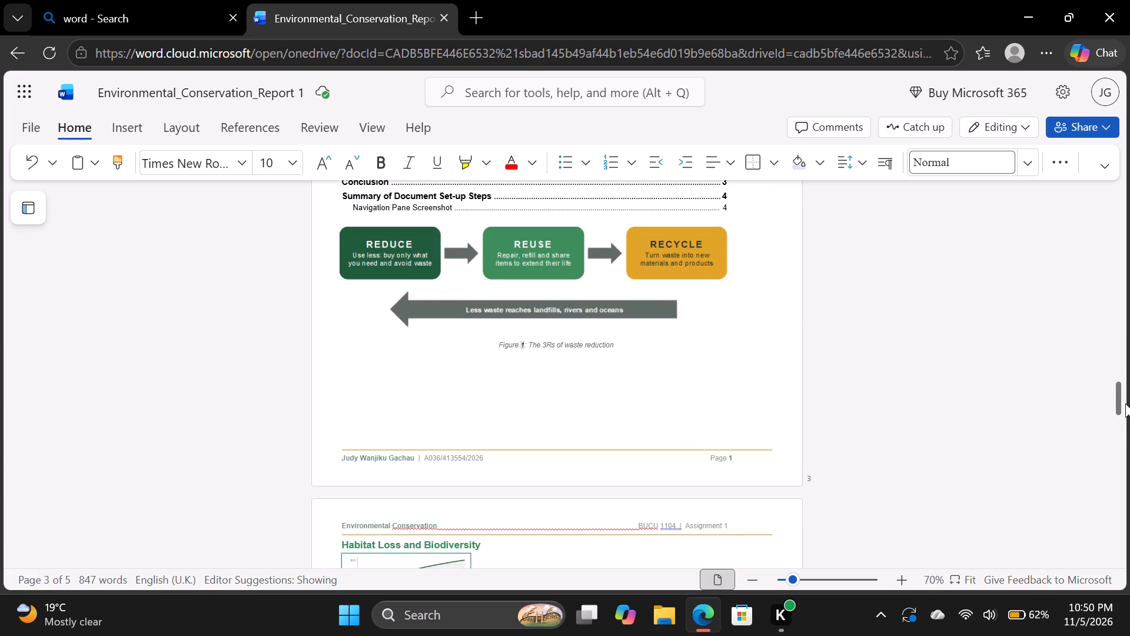
{"action": "double_click", "coordinate": [1125, 403]}
{"action": "triple_click", "coordinate": [1117, 432]}
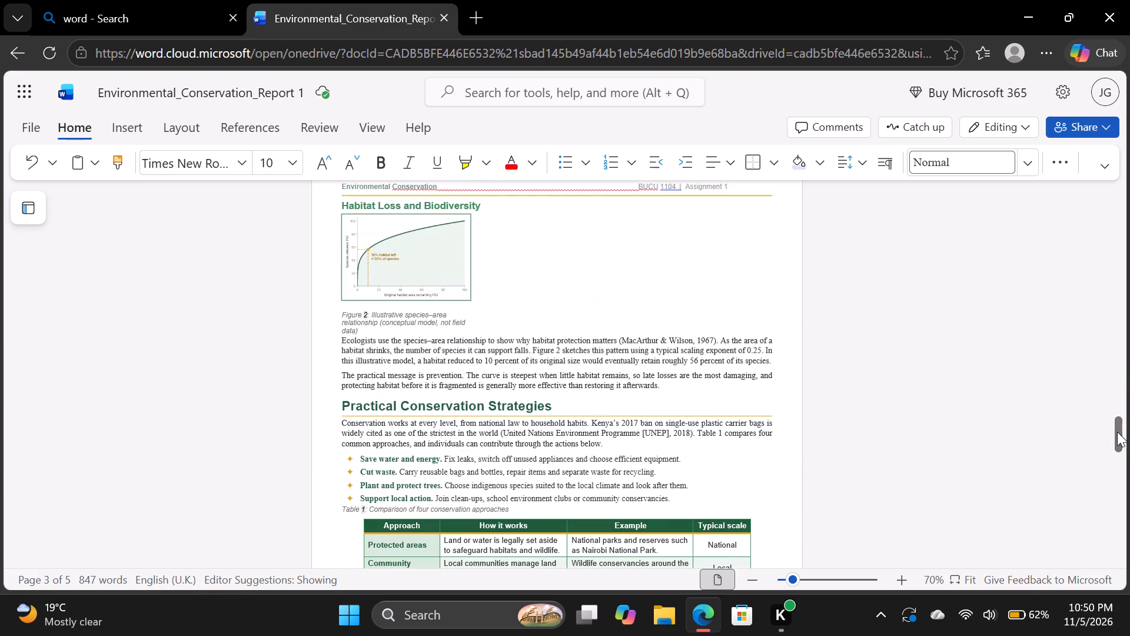
{"action": "left_click", "coordinate": [1117, 432]}
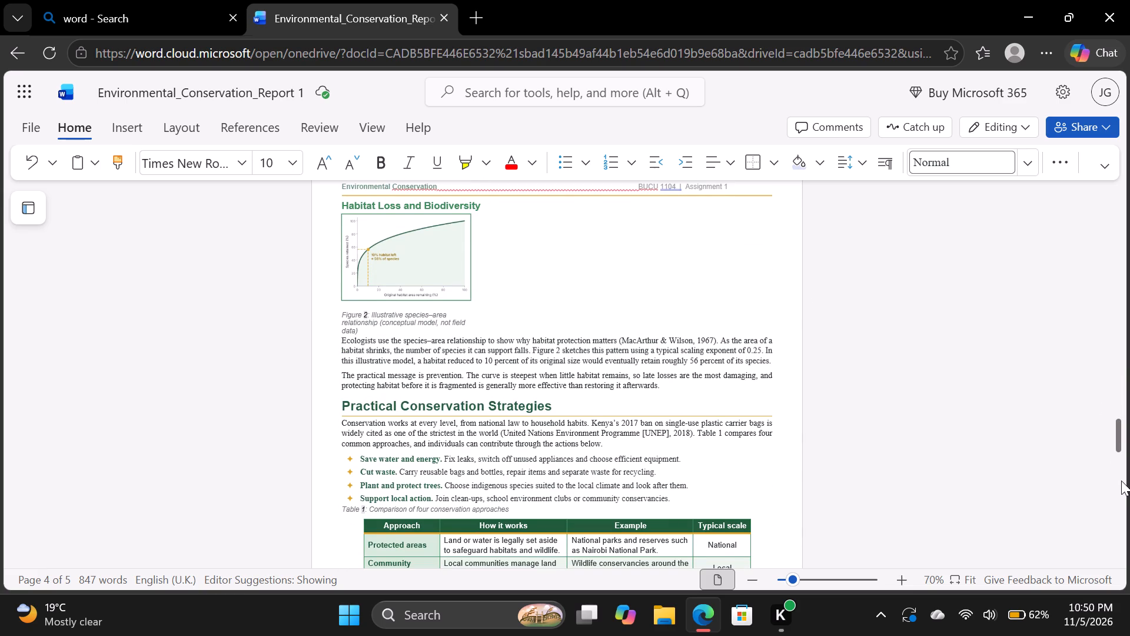
{"action": "triple_click", "coordinate": [1121, 481]}
{"action": "left_click", "coordinate": [1121, 481]}
{"action": "triple_click", "coordinate": [1121, 516]}
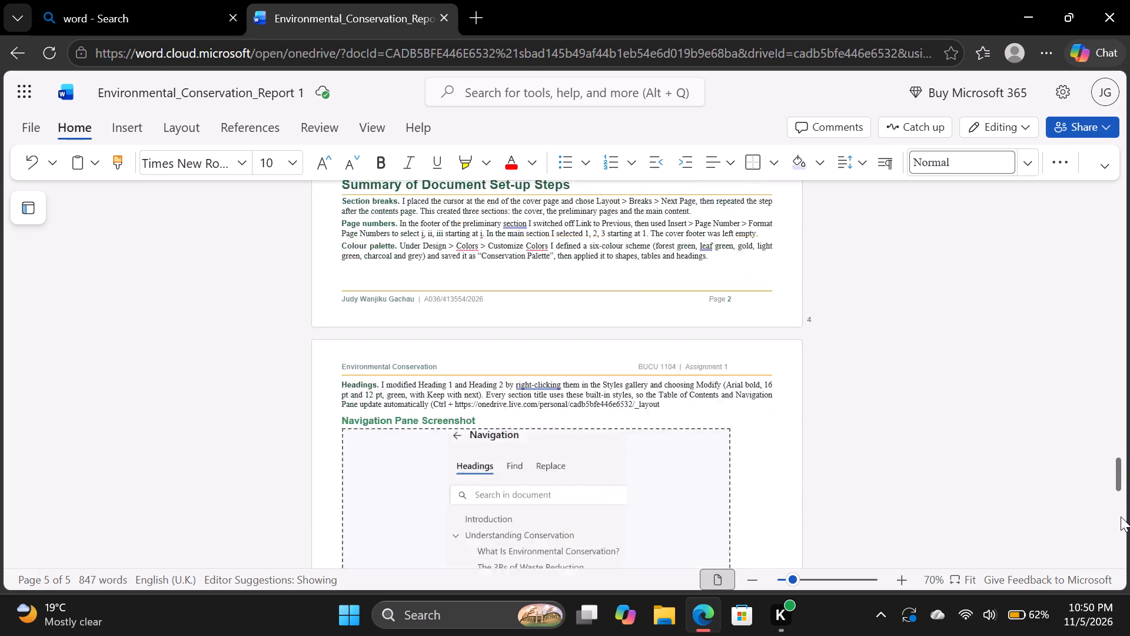
Check the end of the report's last page, in the blank area below the Navigation Pane Screenshot.
{"action": "left_click", "coordinate": [1118, 555]}
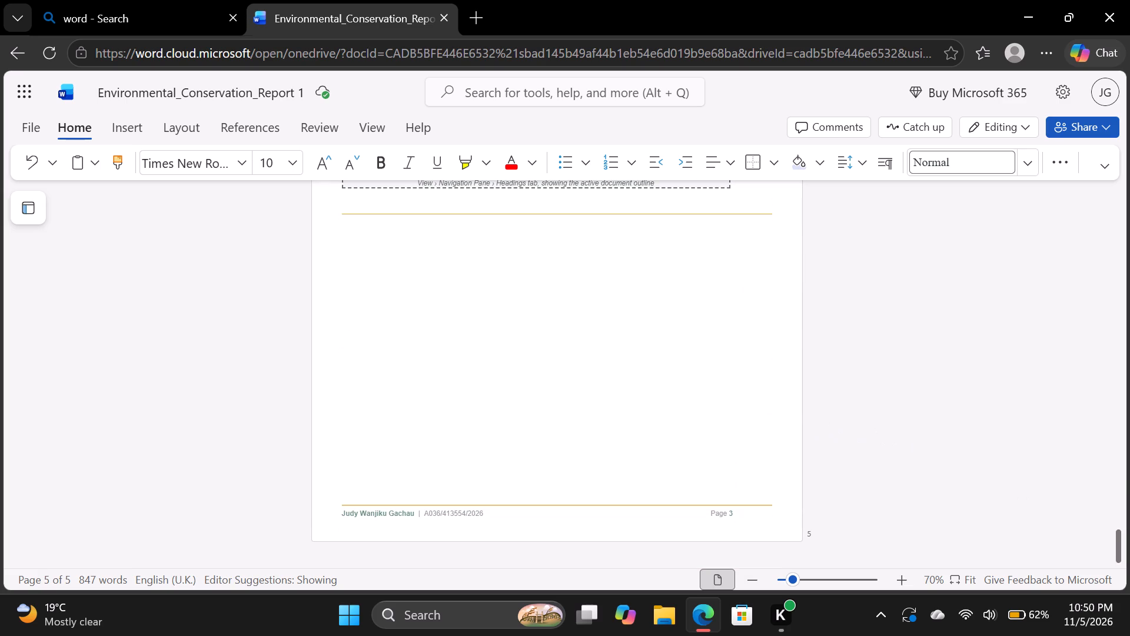
{"action": "left_click", "coordinate": [658, 370]}
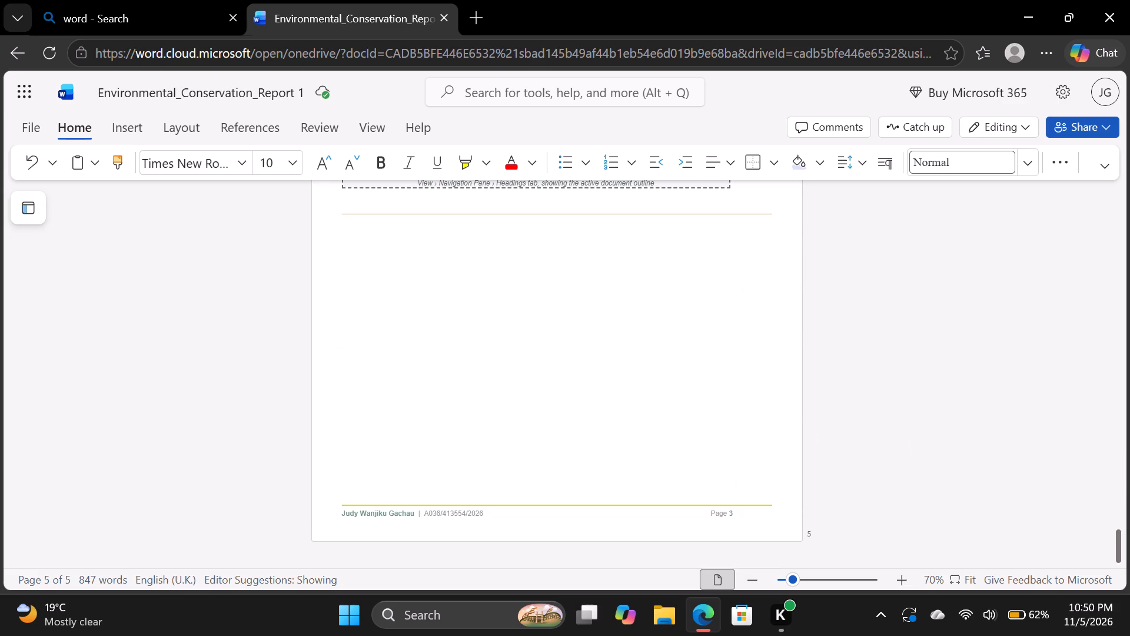
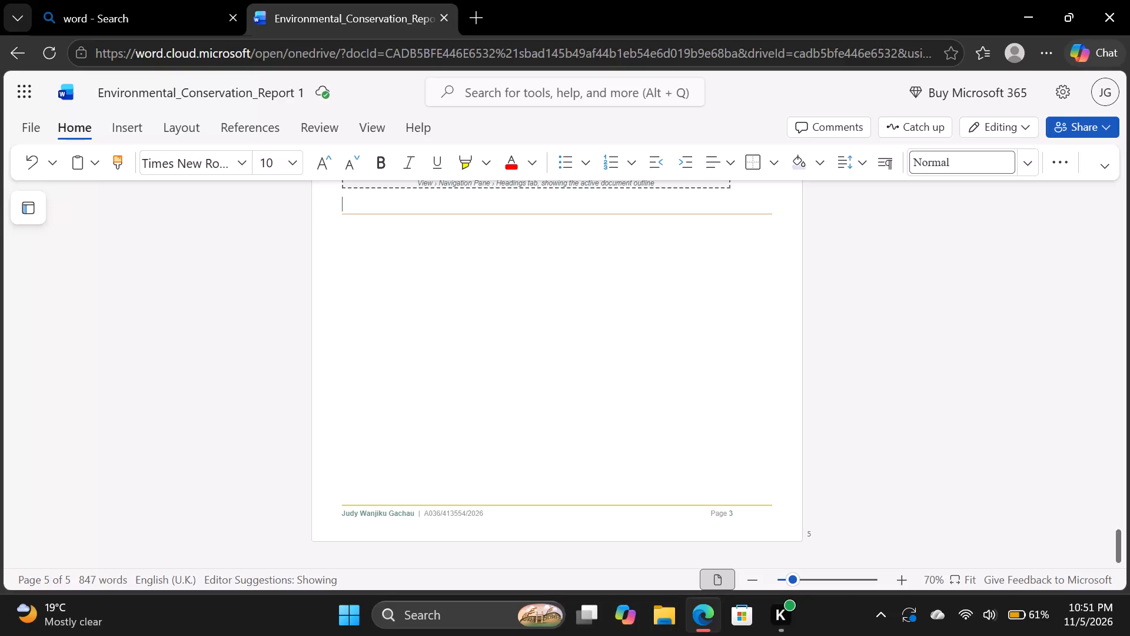
Select the navigation outline picture in the bordered box under the Navigation Pane Screenshot heading.
{"action": "key", "text": "Up"}
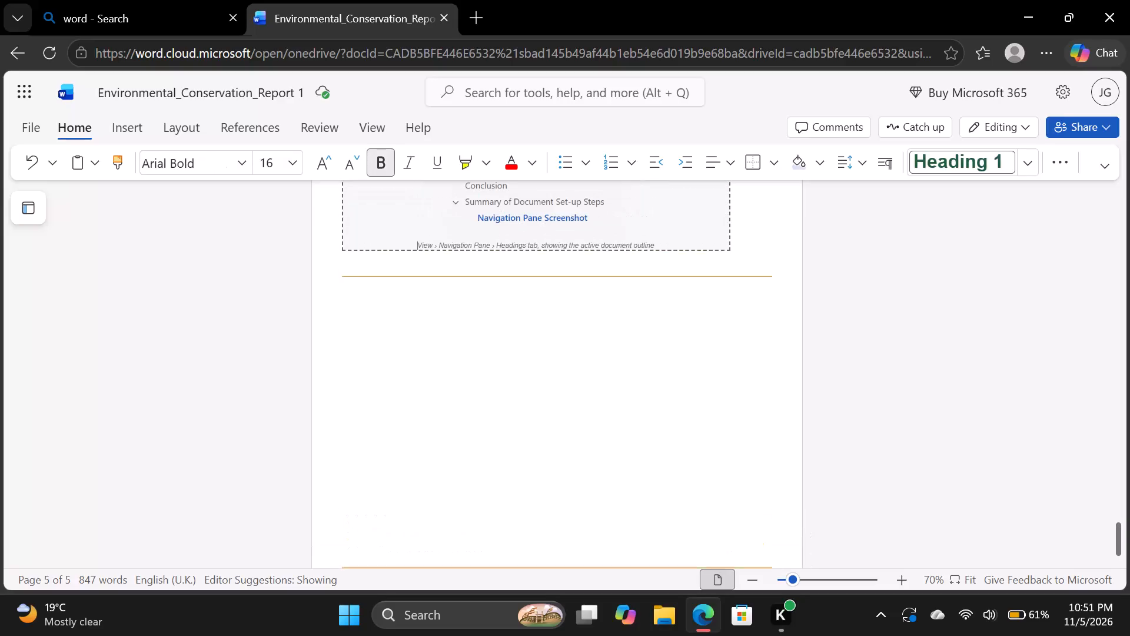
{"action": "key", "text": "Up"}
{"action": "key", "text": "Up"}
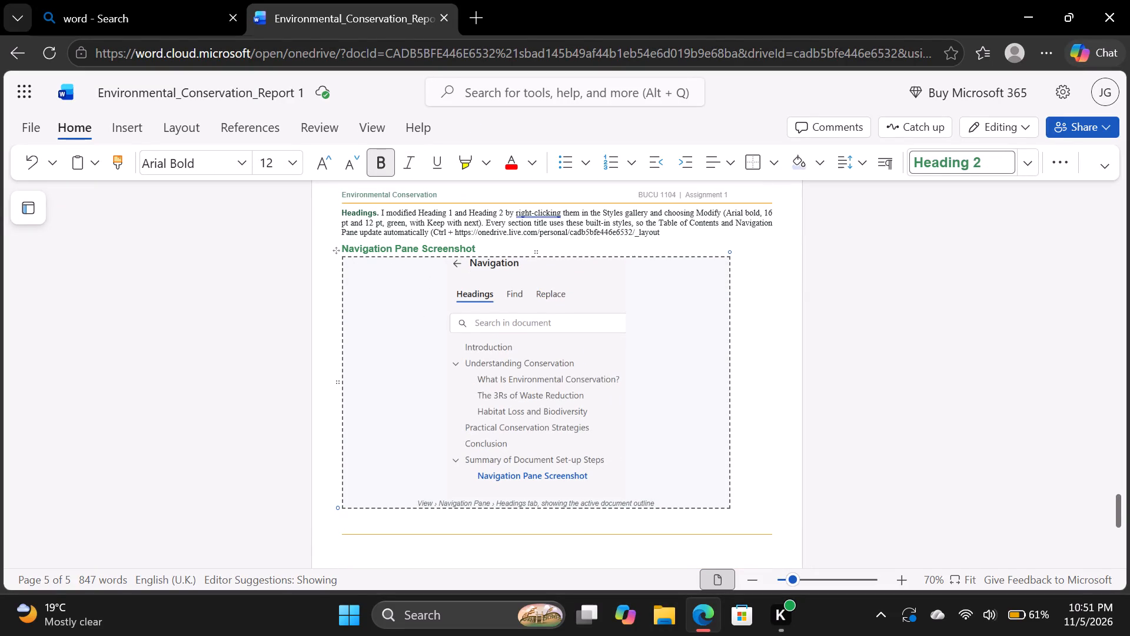
{"action": "left_click", "coordinate": [571, 486]}
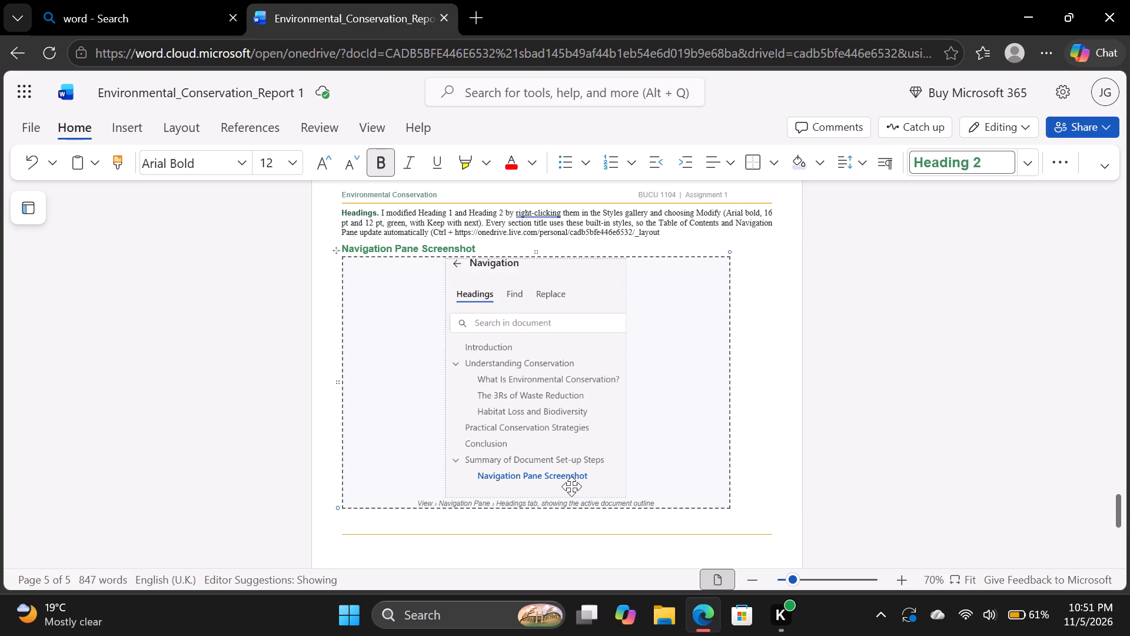
{"action": "left_click", "coordinate": [571, 486]}
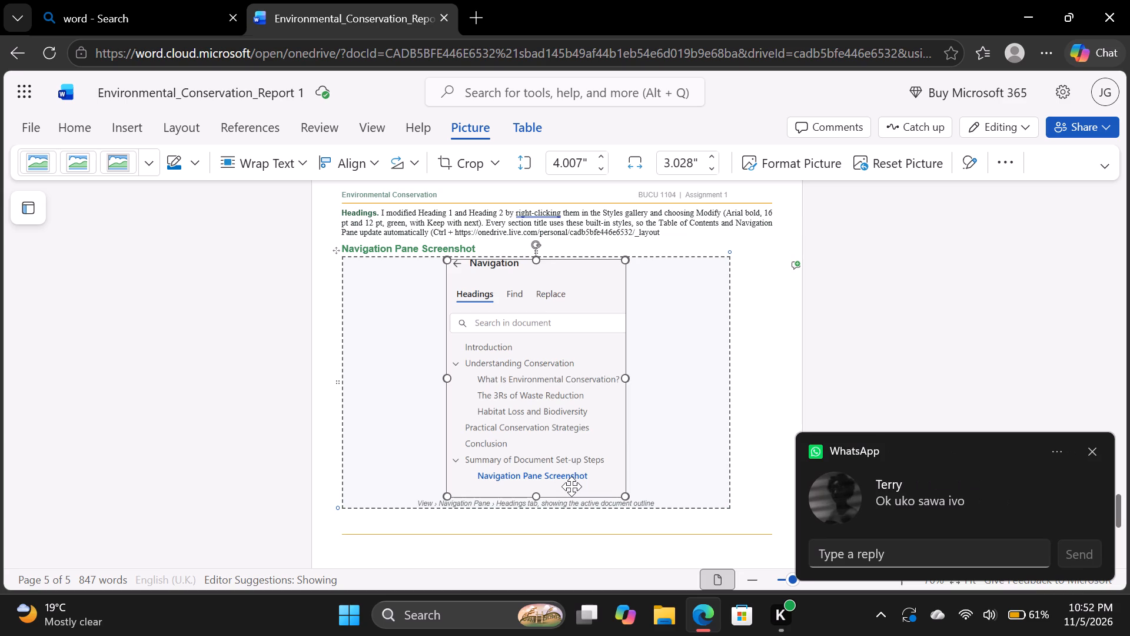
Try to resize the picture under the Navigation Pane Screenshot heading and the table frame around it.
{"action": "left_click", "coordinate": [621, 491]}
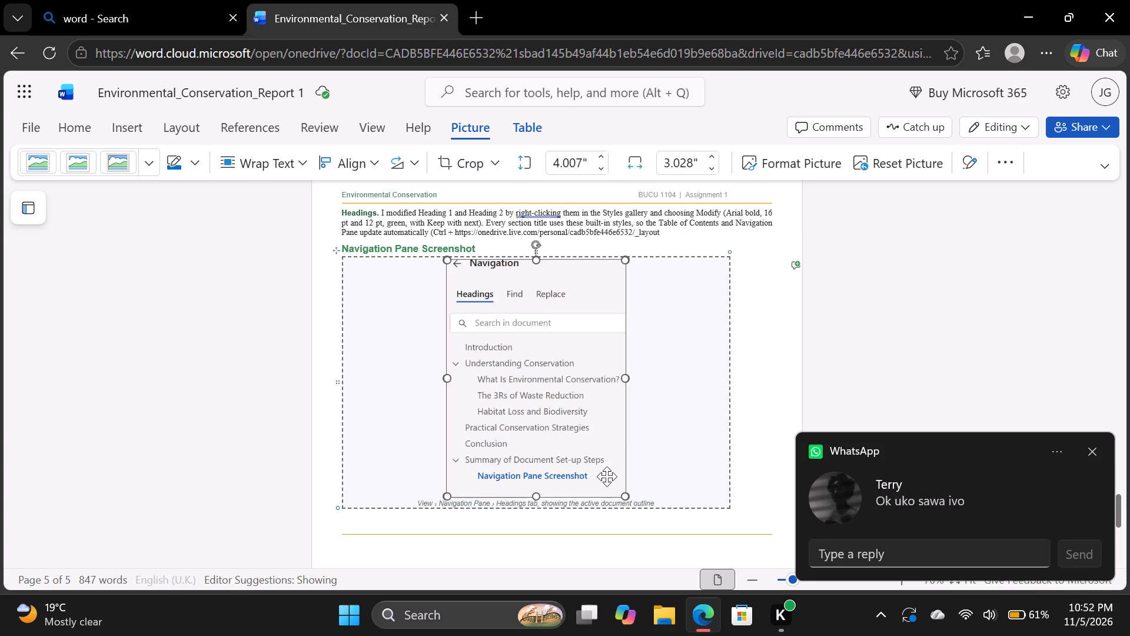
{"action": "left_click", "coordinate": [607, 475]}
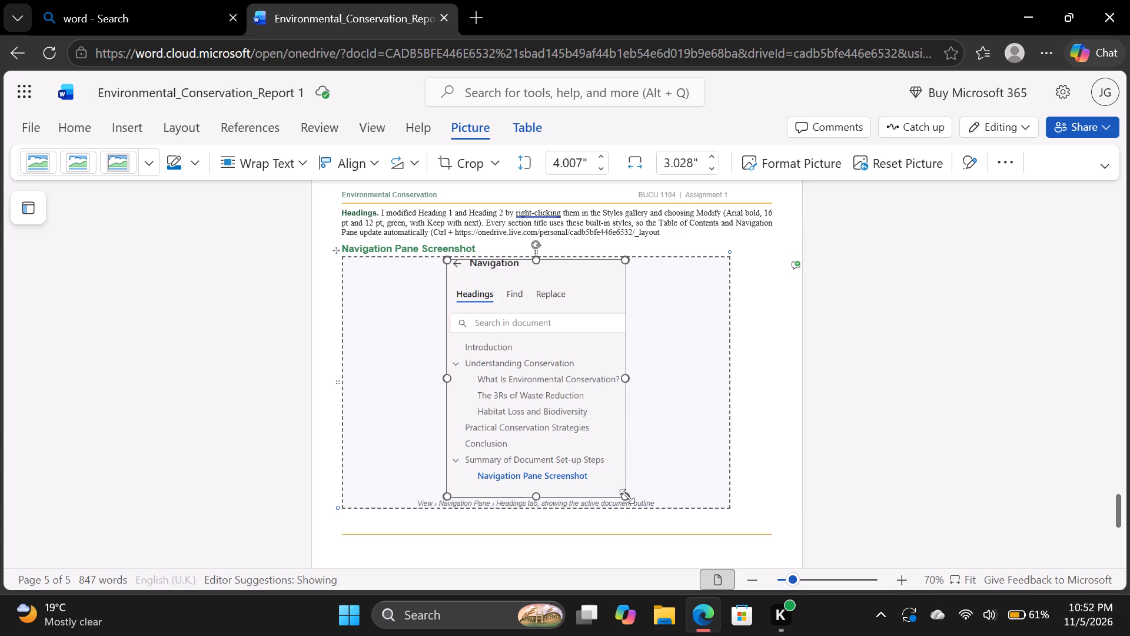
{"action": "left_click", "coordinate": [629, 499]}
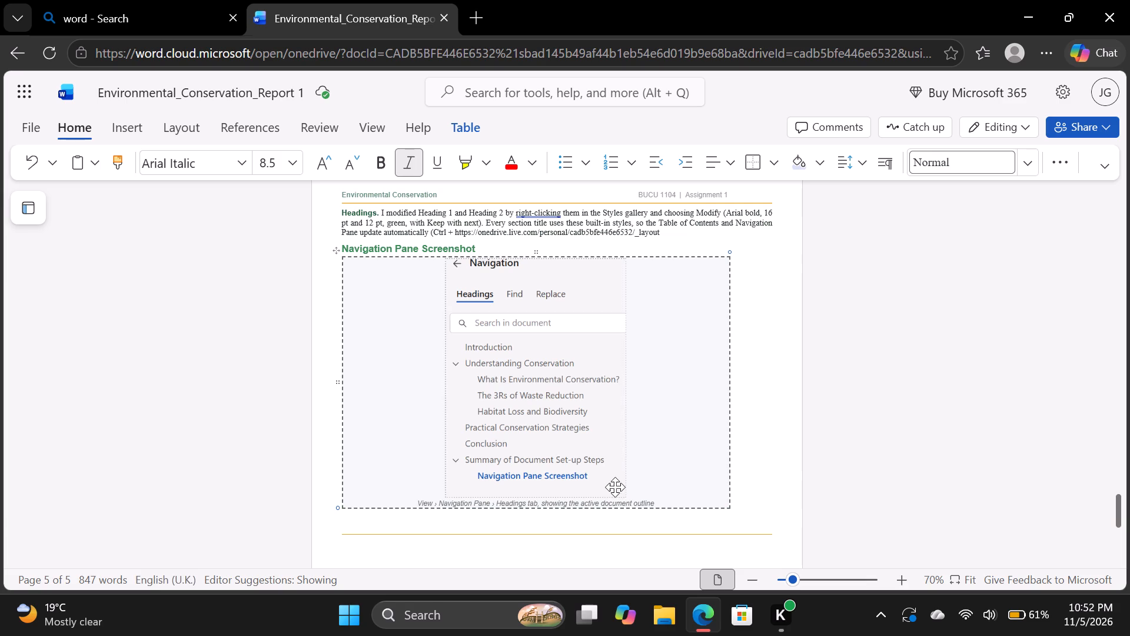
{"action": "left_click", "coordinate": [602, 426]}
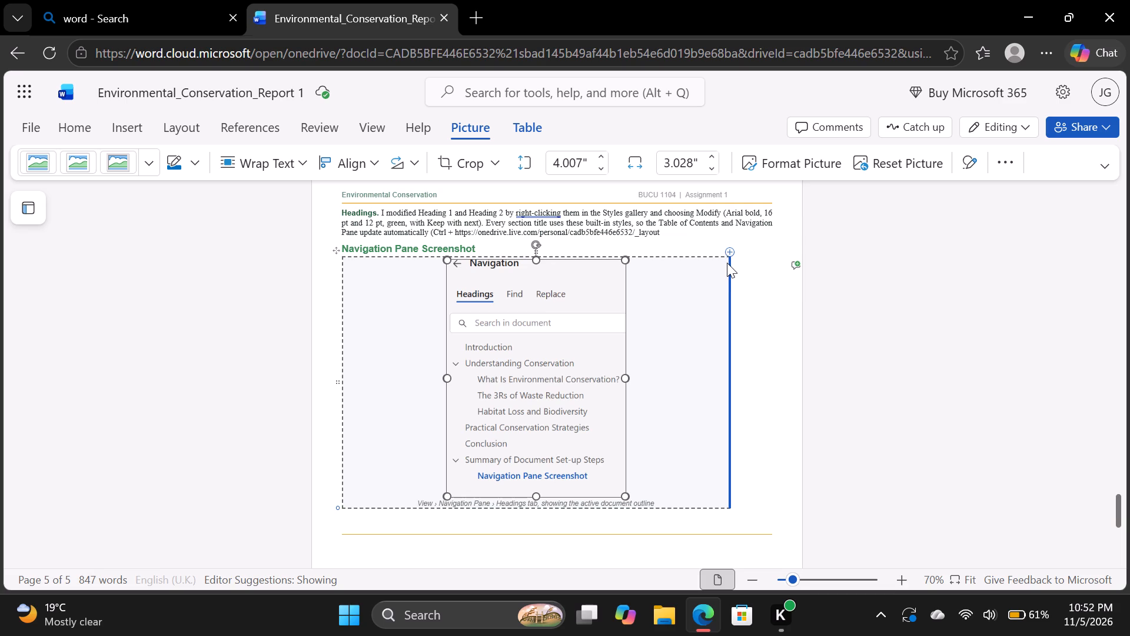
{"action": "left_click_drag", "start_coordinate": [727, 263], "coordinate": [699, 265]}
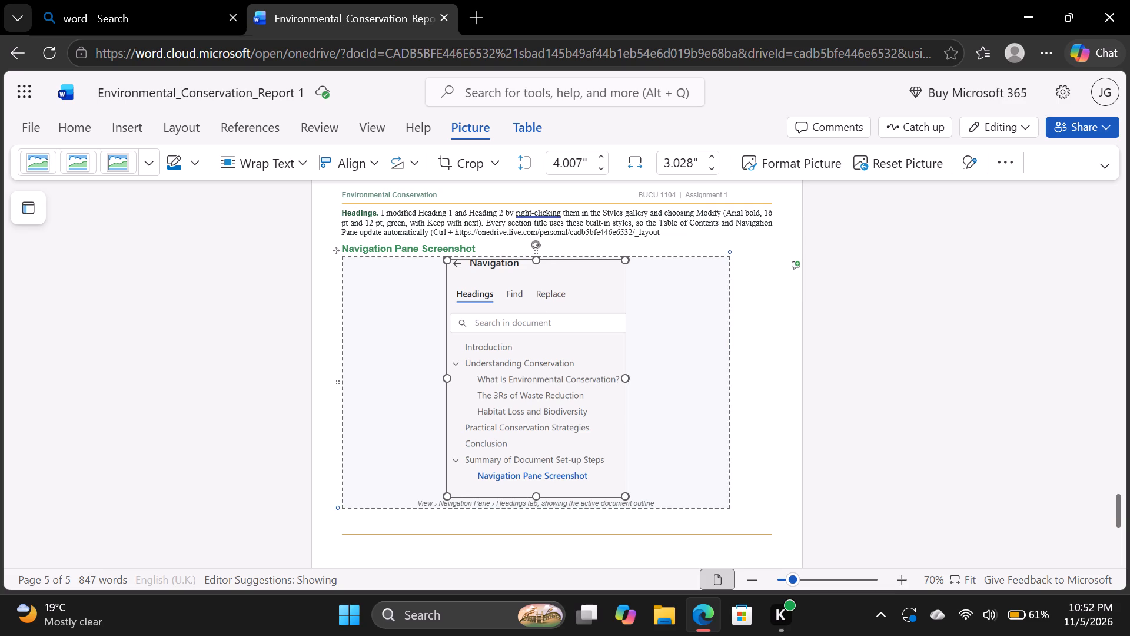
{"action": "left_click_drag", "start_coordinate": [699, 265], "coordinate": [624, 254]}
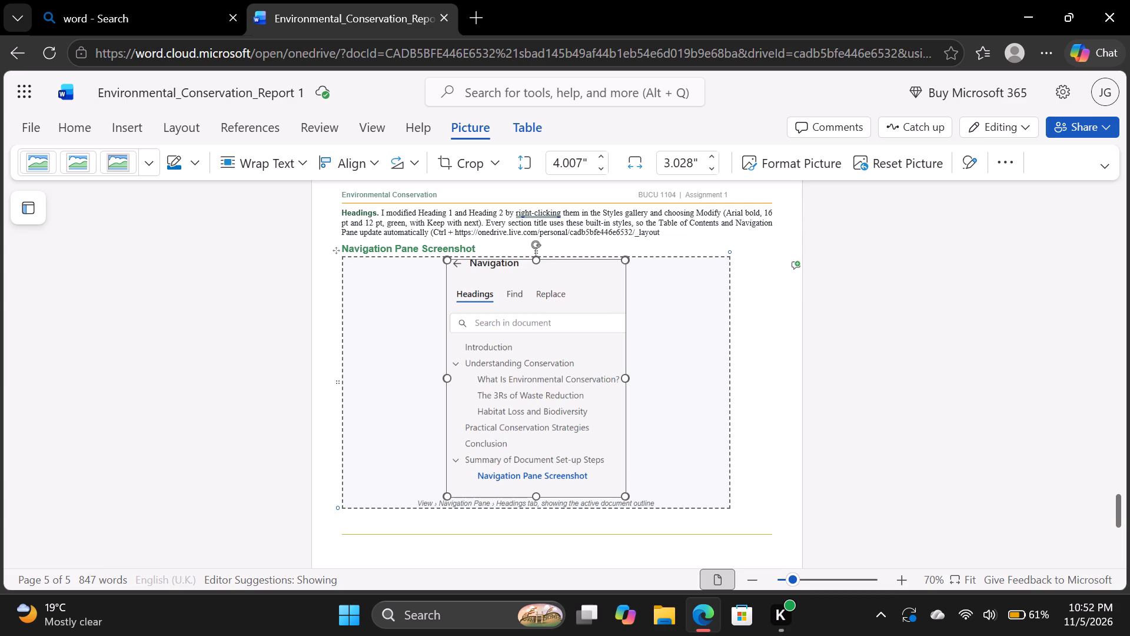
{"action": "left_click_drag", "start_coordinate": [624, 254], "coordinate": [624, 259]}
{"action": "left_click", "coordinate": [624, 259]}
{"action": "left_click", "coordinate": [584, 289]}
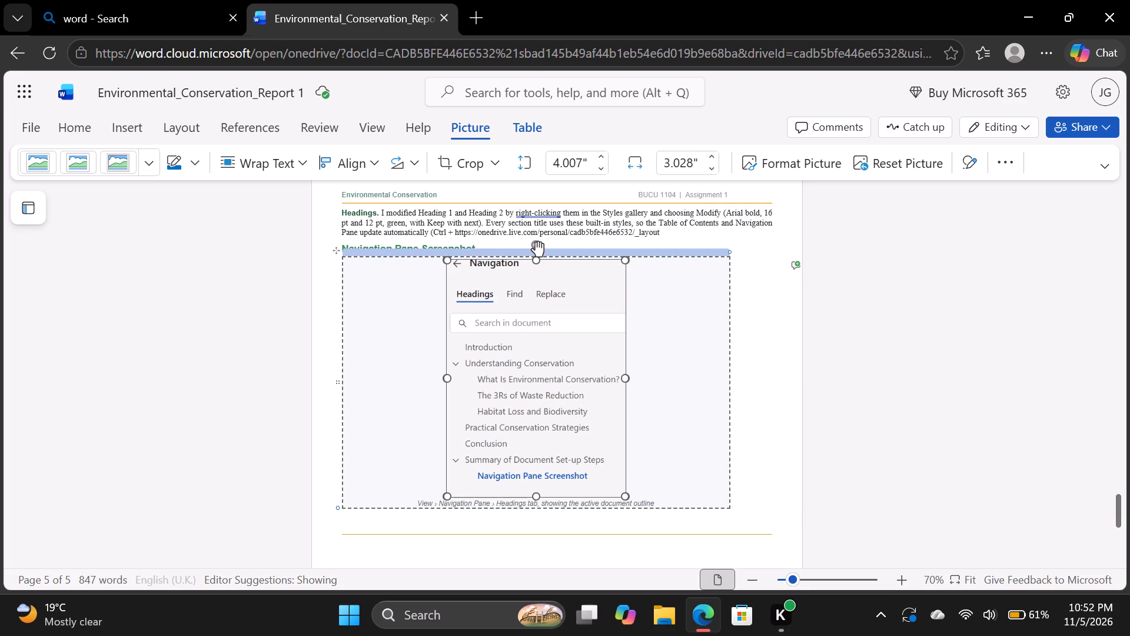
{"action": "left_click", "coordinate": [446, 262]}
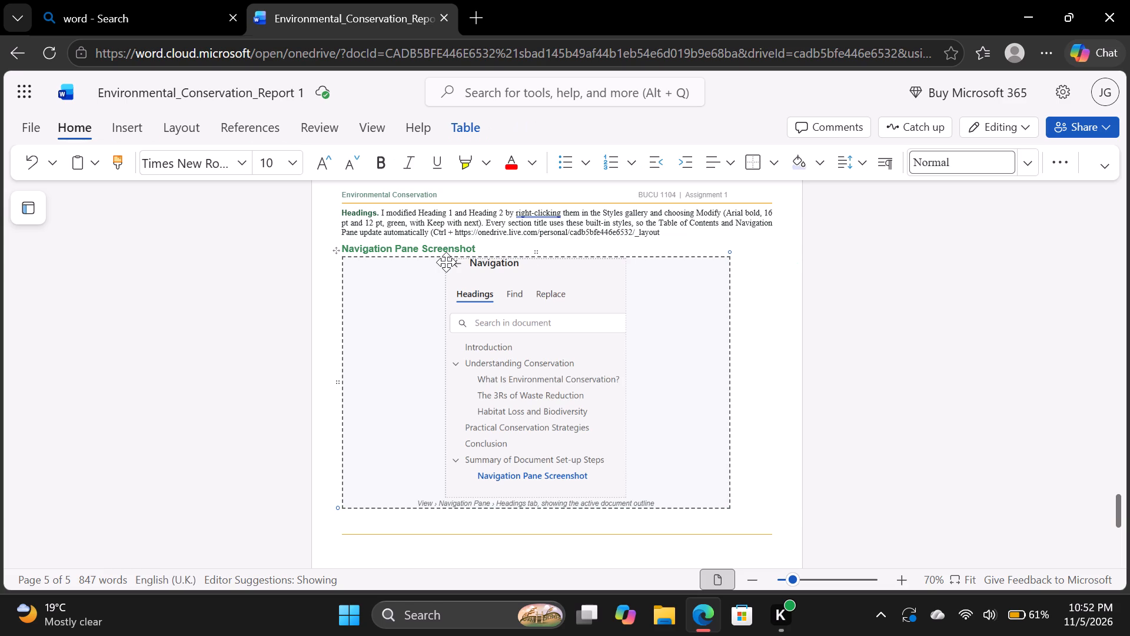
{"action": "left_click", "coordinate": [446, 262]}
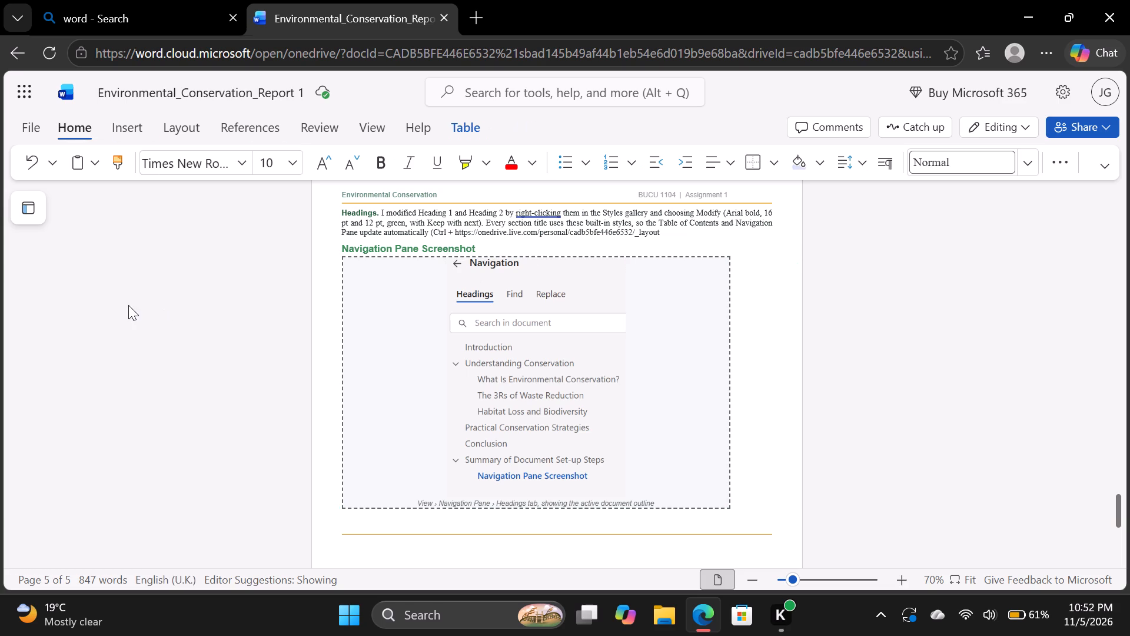
Apply the Narrow margin preset with 0.5" on all sides to the page with the Navigation Pane Screenshot.
{"action": "double_click", "coordinate": [68, 125]}
{"action": "left_click", "coordinate": [173, 120]}
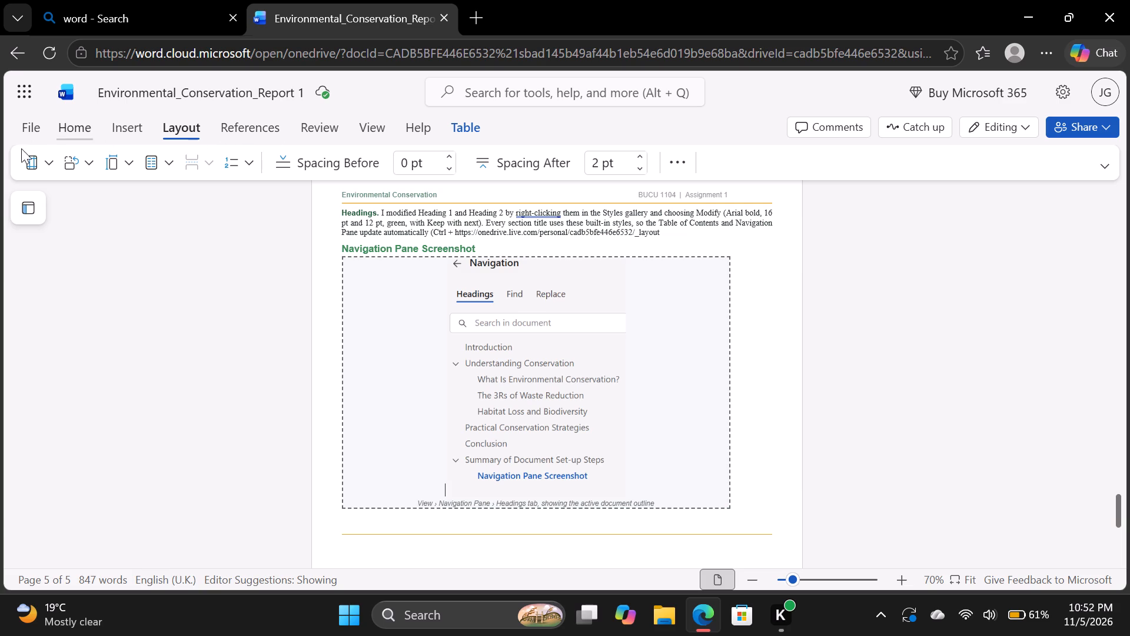
{"action": "left_click", "coordinate": [36, 160]}
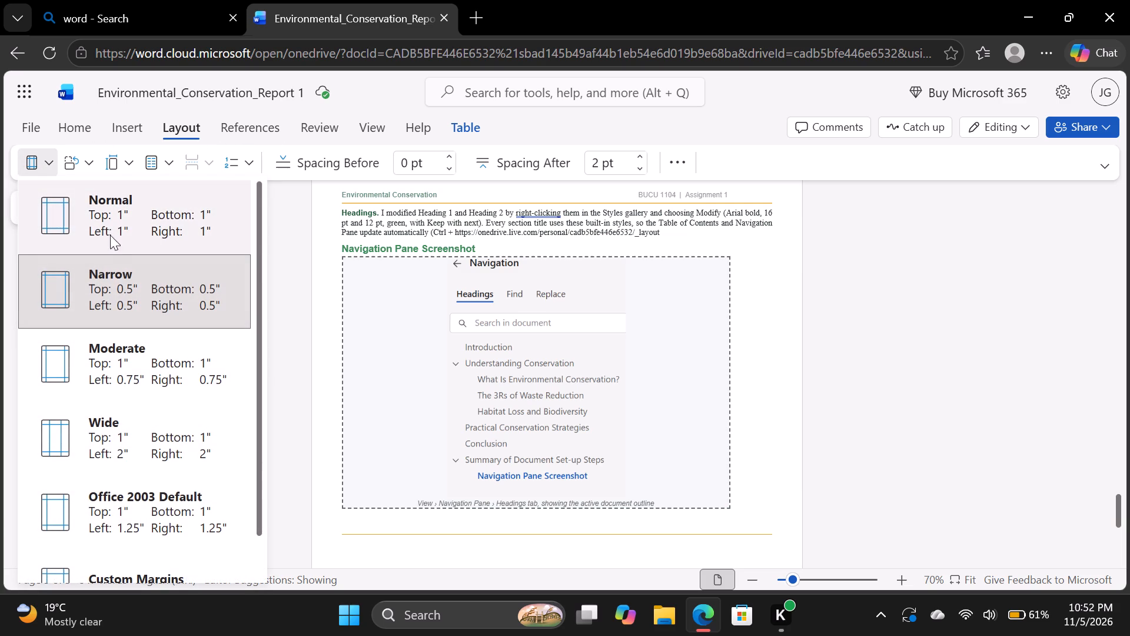
{"action": "left_click", "coordinate": [111, 283]}
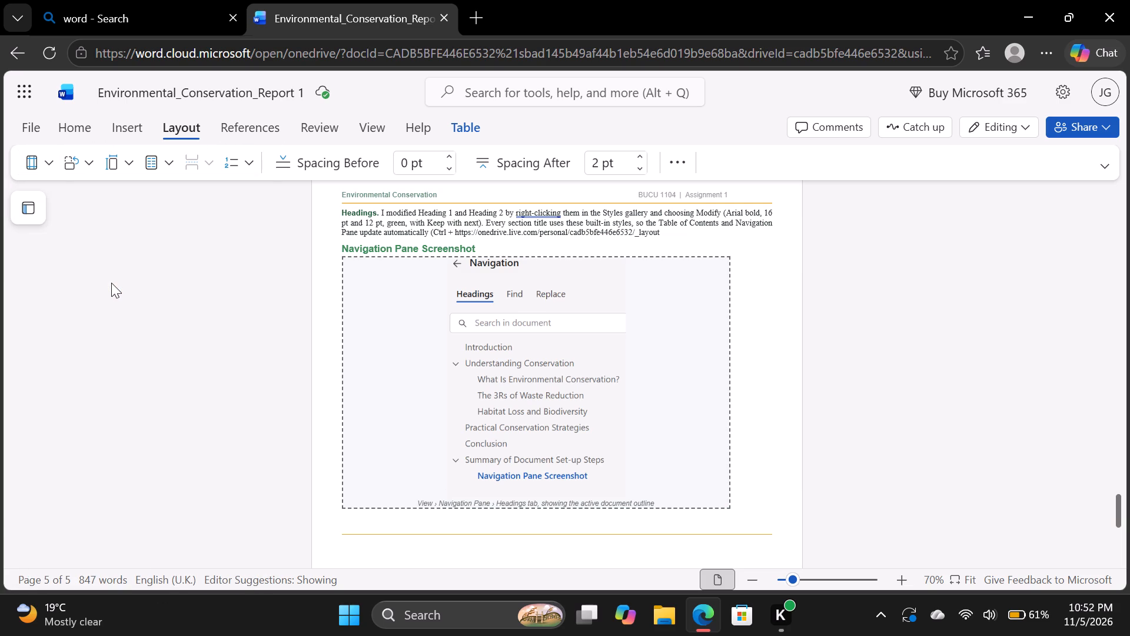
{"action": "left_click", "coordinate": [67, 125]}
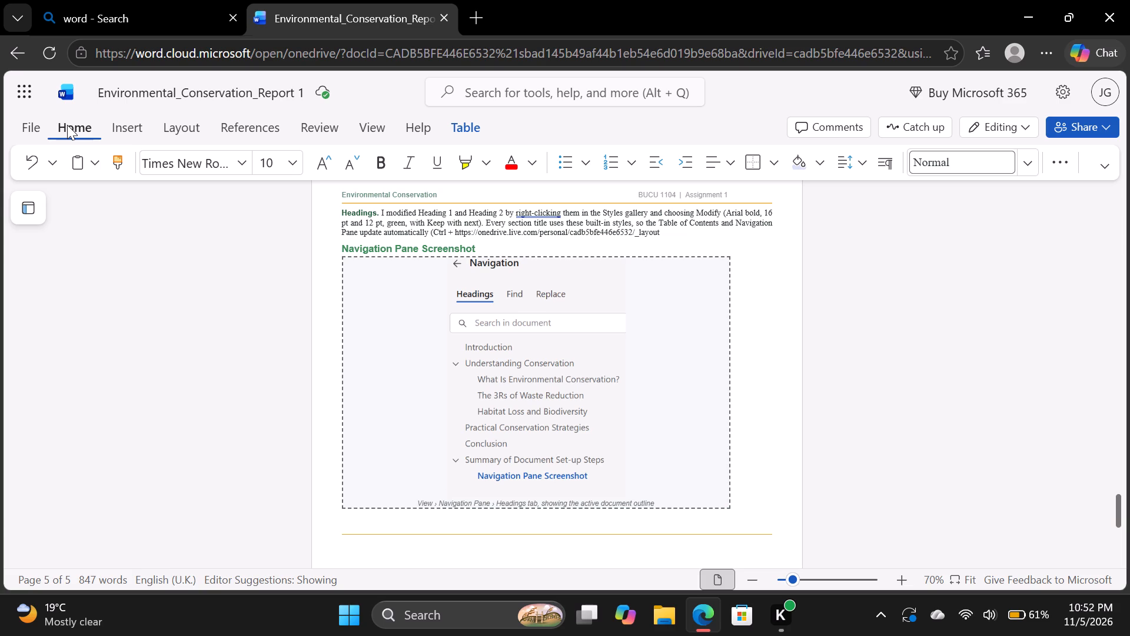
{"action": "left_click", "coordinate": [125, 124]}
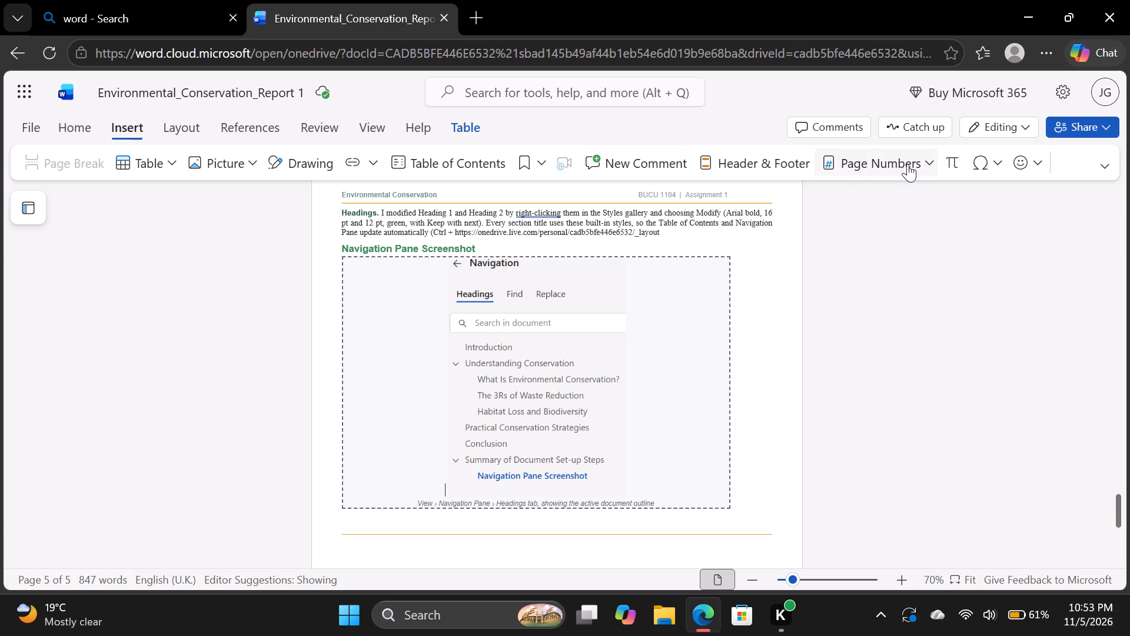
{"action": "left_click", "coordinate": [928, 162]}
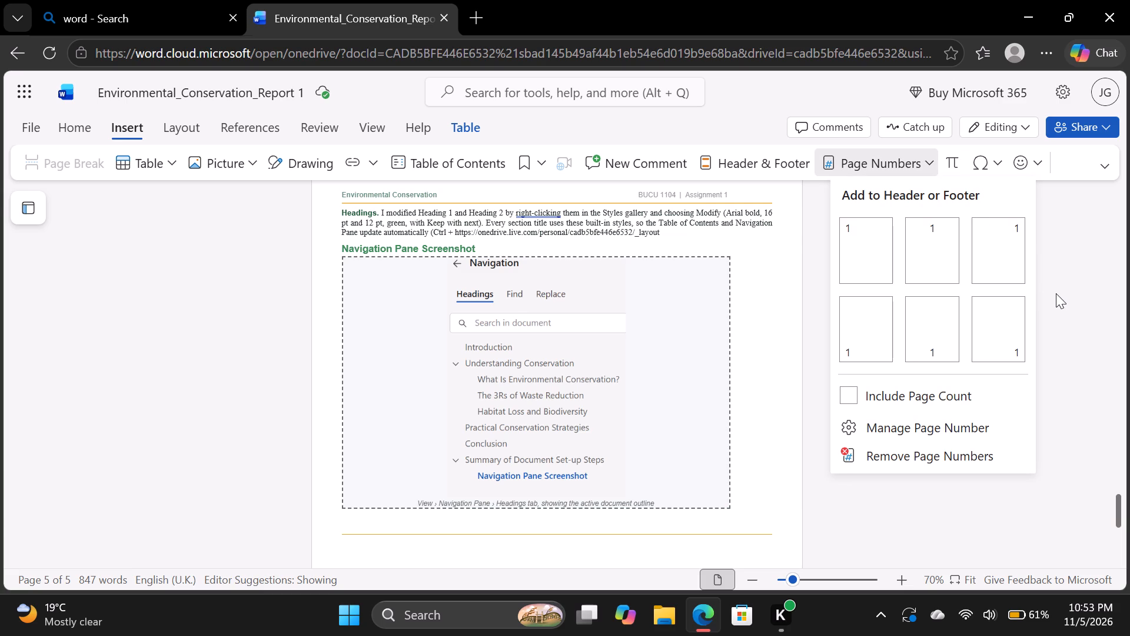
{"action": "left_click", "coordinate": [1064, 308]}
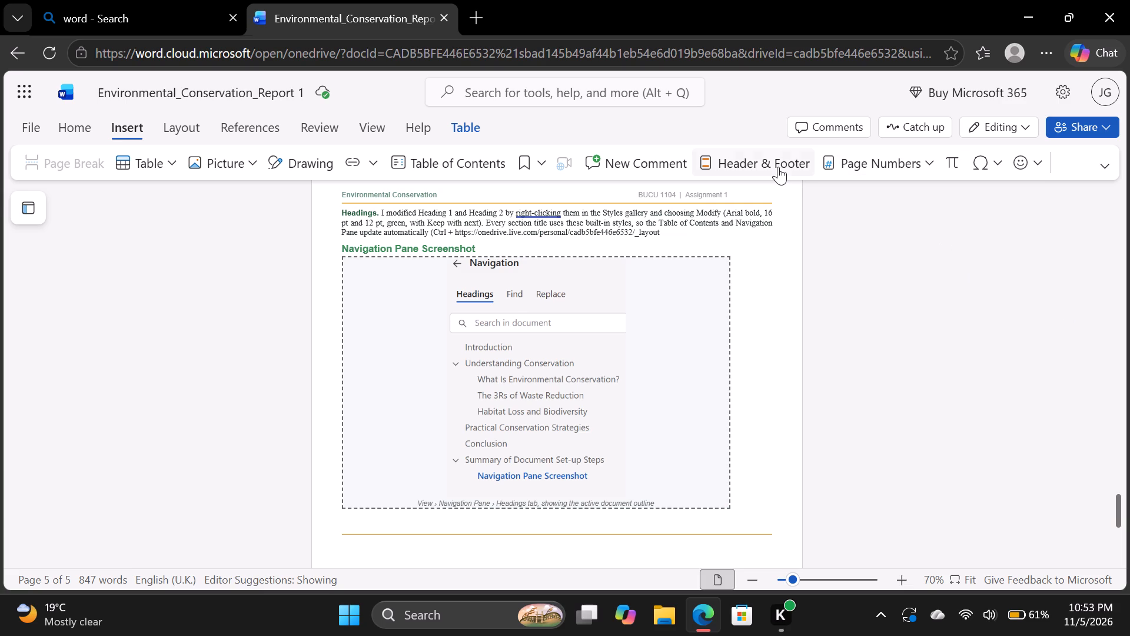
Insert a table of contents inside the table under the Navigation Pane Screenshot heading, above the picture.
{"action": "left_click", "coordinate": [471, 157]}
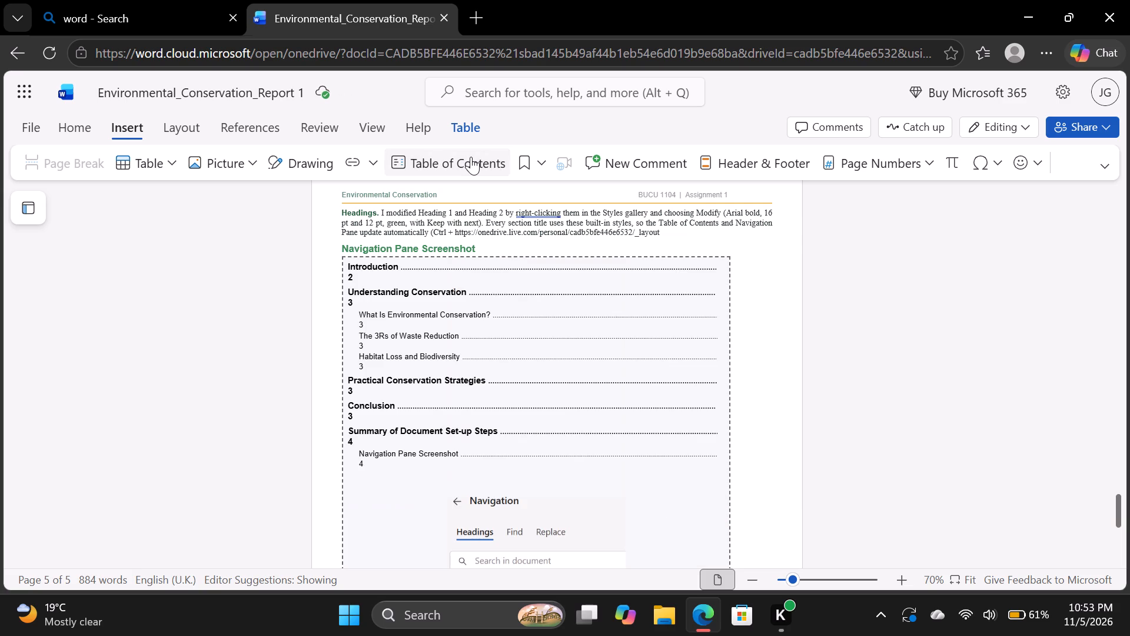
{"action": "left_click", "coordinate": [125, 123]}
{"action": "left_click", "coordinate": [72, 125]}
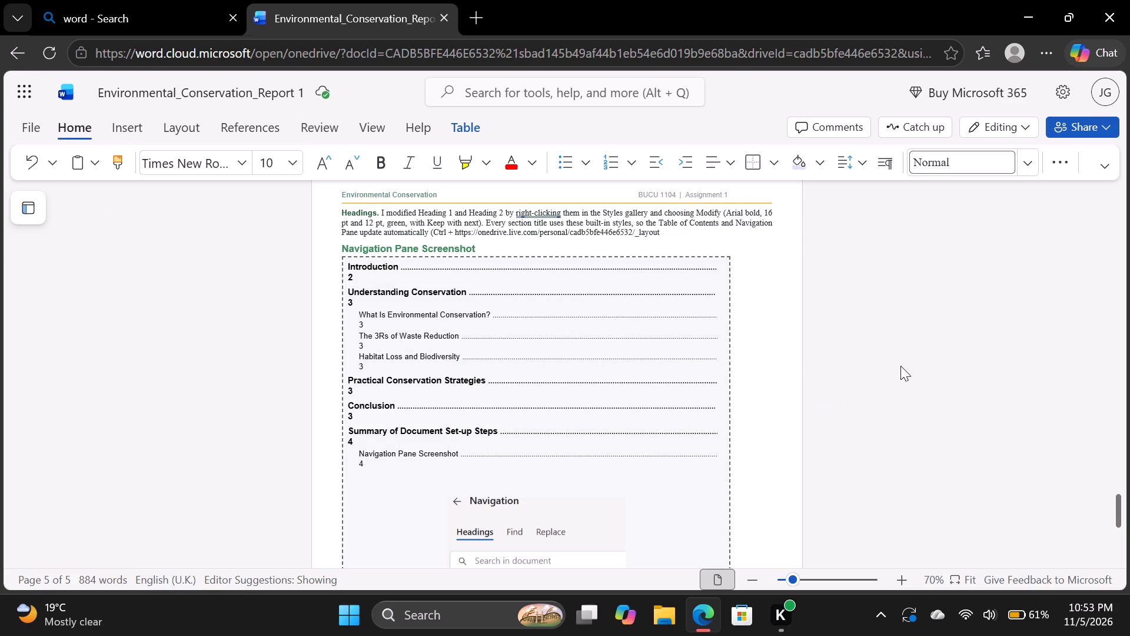
Delete the whole table under the Navigation Pane Screenshot heading, including its contents list, picture and caption.
{"action": "right_click", "coordinate": [722, 257]}
{"action": "left_click", "coordinate": [722, 257]}
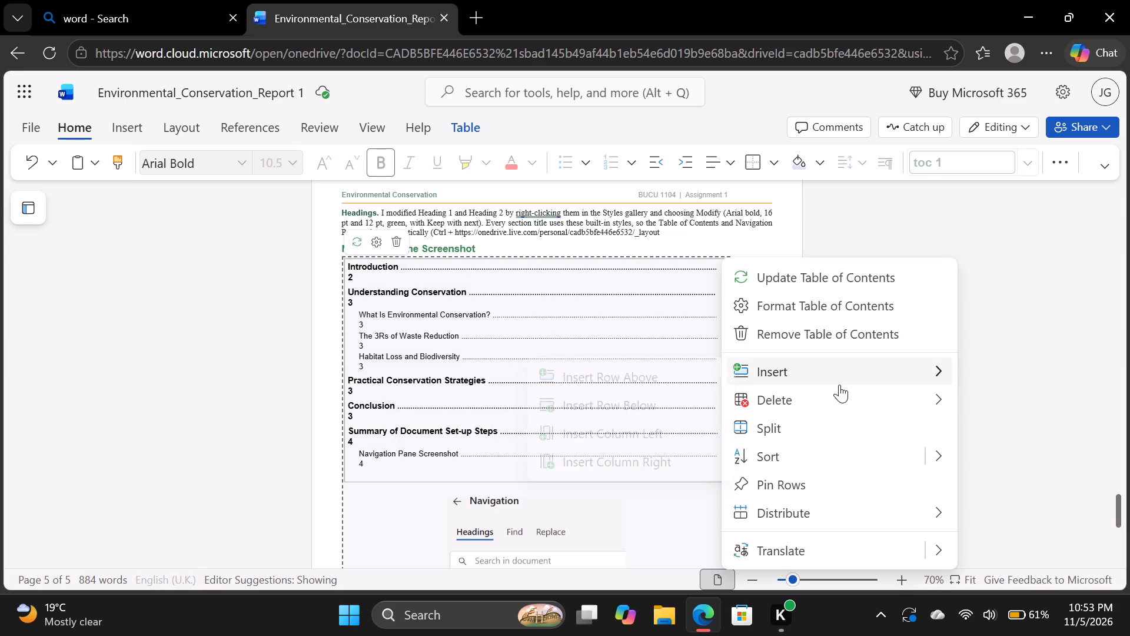
{"action": "left_click", "coordinate": [823, 392]}
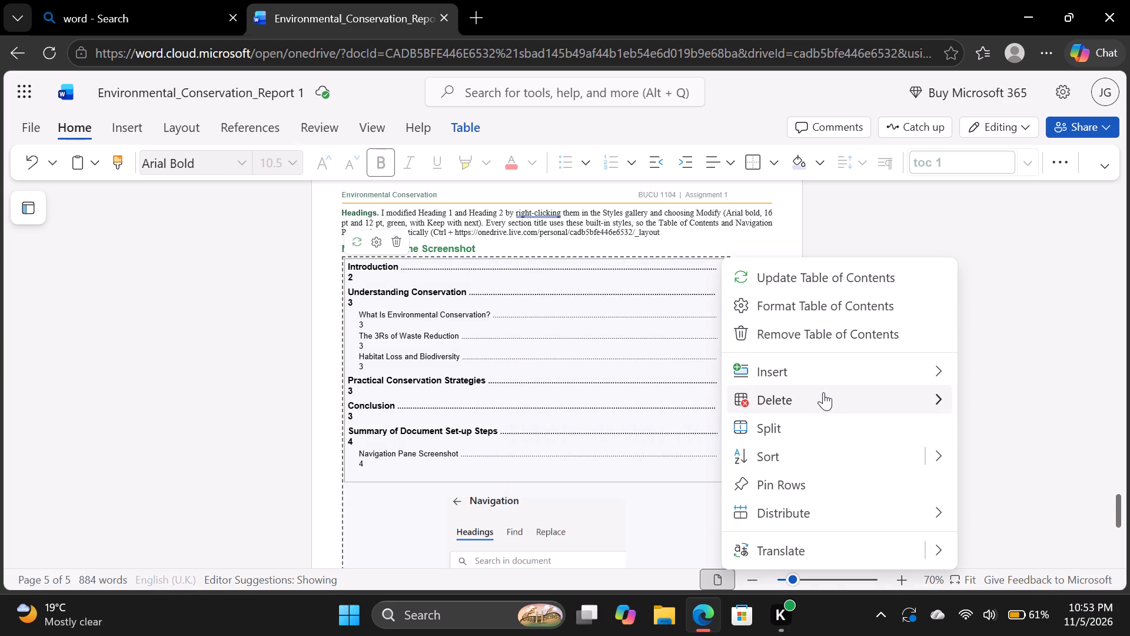
{"action": "left_click", "coordinate": [823, 392]}
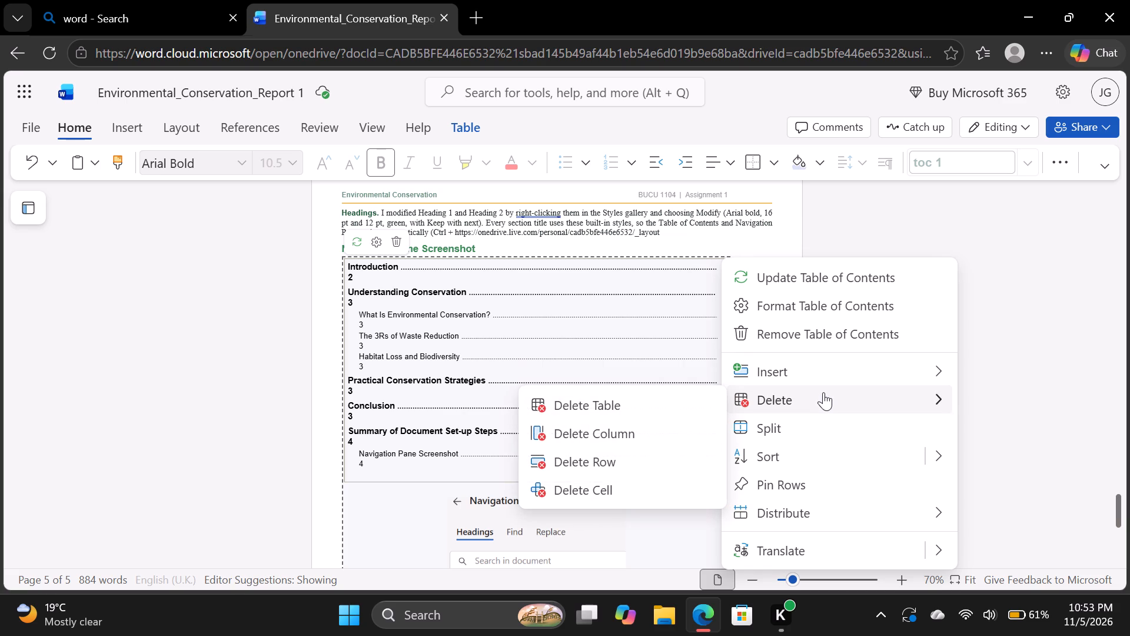
{"action": "left_click", "coordinate": [653, 398]}
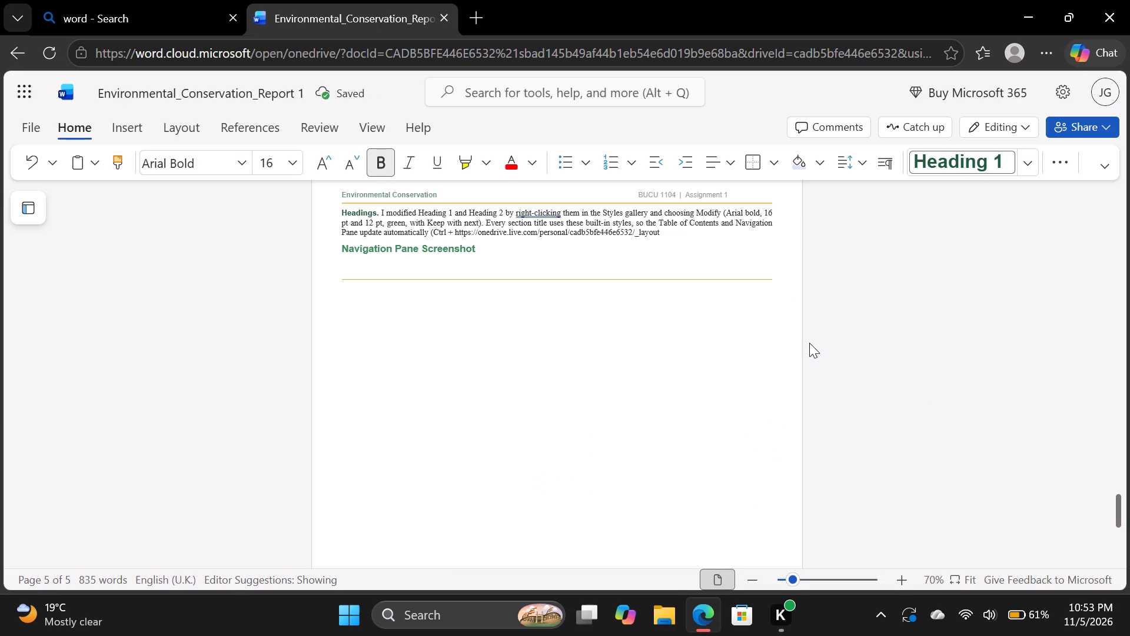
Examine the end of the report around the Summary of Document Set-up Steps, the Navigation Pane Screenshot heading and the space below it.
{"action": "key", "text": "Up"}
{"action": "key", "text": "Up"}
{"action": "key", "text": "Up"}
{"action": "key", "text": "Up"}
{"action": "key", "text": "Up"}
{"action": "key", "text": "Up"}
{"action": "key", "text": "Up"}
{"action": "key", "text": "Up"}
{"action": "key", "text": "Up"}
{"action": "key", "text": "Up"}
{"action": "key", "text": "Up"}
{"action": "key", "text": "Up"}
{"action": "key", "text": "Up"}
{"action": "key", "text": "Up"}
{"action": "key", "text": "Up"}
{"action": "key", "text": "Up"}
{"action": "key", "text": "Down"}
{"action": "key", "text": "Down"}
{"action": "key", "text": "Down"}
{"action": "key", "text": "Down"}
{"action": "key", "text": "Down"}
{"action": "key", "text": "Down"}
{"action": "key", "text": "Down"}
{"action": "key", "text": "Down"}
{"action": "key", "text": "Down"}
{"action": "key", "text": "Down"}
{"action": "key", "text": "Down"}
{"action": "key", "text": "Down"}
{"action": "key", "text": "Down"}
{"action": "key", "text": "Down"}
{"action": "key", "text": "Down"}
{"action": "key", "text": "Down"}
{"action": "key", "text": "Down"}
{"action": "key", "text": "Down"}
{"action": "key", "text": "Down"}
{"action": "key", "text": "Down"}
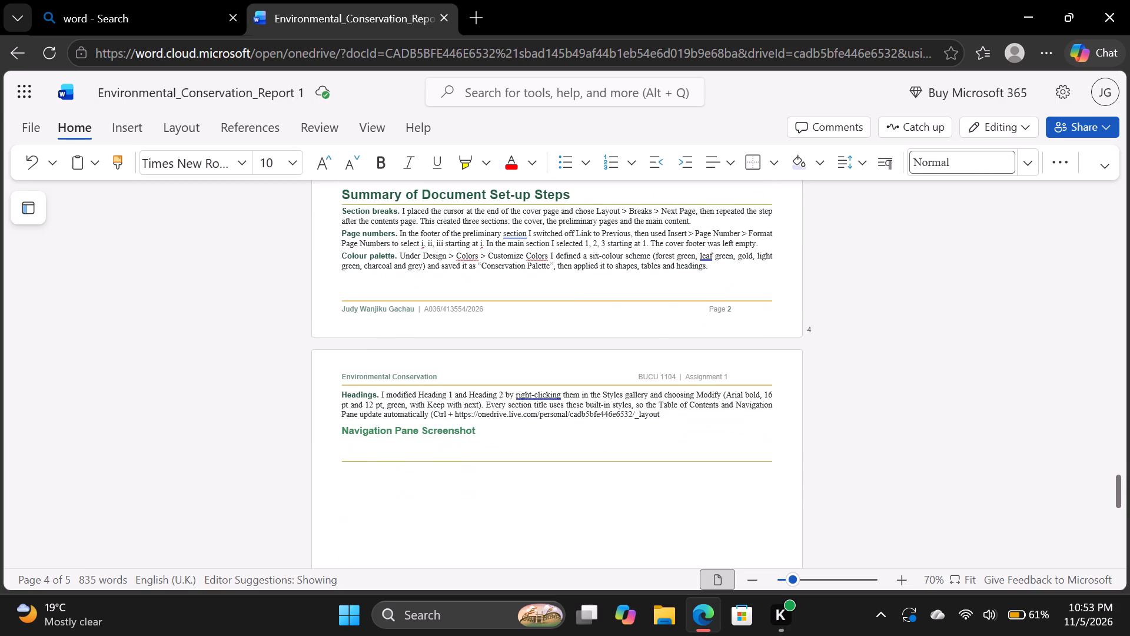
{"action": "key", "text": "Down"}
{"action": "key", "text": "Down"}
{"action": "key", "text": "Down"}
{"action": "key", "text": "Down"}
{"action": "key", "text": "Down"}
{"action": "key", "text": "Down"}
{"action": "key", "text": "Down"}
{"action": "key", "text": "Down"}
{"action": "key", "text": "Down"}
{"action": "key", "text": "Down"}
{"action": "key", "text": "Down"}
{"action": "key", "text": "Down"}
{"action": "key", "text": "Down"}
{"action": "key", "text": "Down"}
{"action": "key", "text": "Down"}
{"action": "key", "text": "Down"}
{"action": "key", "text": "Down"}
{"action": "key", "text": "Down"}
{"action": "key", "text": "Down"}
{"action": "key", "text": "Down"}
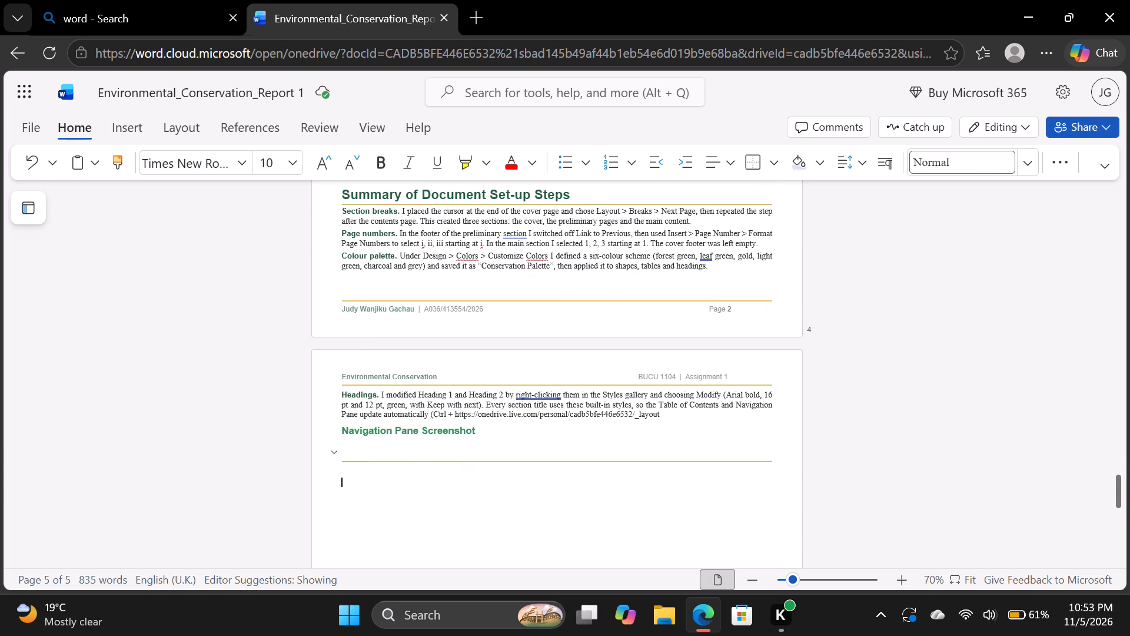
{"action": "left_click", "coordinate": [527, 461]}
{"action": "key", "text": "Down"}
{"action": "key", "text": "Down"}
{"action": "key", "text": "Down"}
{"action": "key", "text": "Down"}
{"action": "key", "text": "Down"}
{"action": "key", "text": "Down"}
{"action": "key", "text": "Down"}
{"action": "key", "text": "Down"}
{"action": "key", "text": "Down"}
{"action": "key", "text": "Down"}
{"action": "key", "text": "Down"}
{"action": "key", "text": "Down"}
{"action": "key", "text": "Down"}
{"action": "key", "text": "Down"}
{"action": "key", "text": "Down"}
{"action": "key", "text": "Down"}
{"action": "key", "text": "Down"}
{"action": "key", "text": "Down"}
{"action": "key", "text": "Down"}
{"action": "key", "text": "Down"}
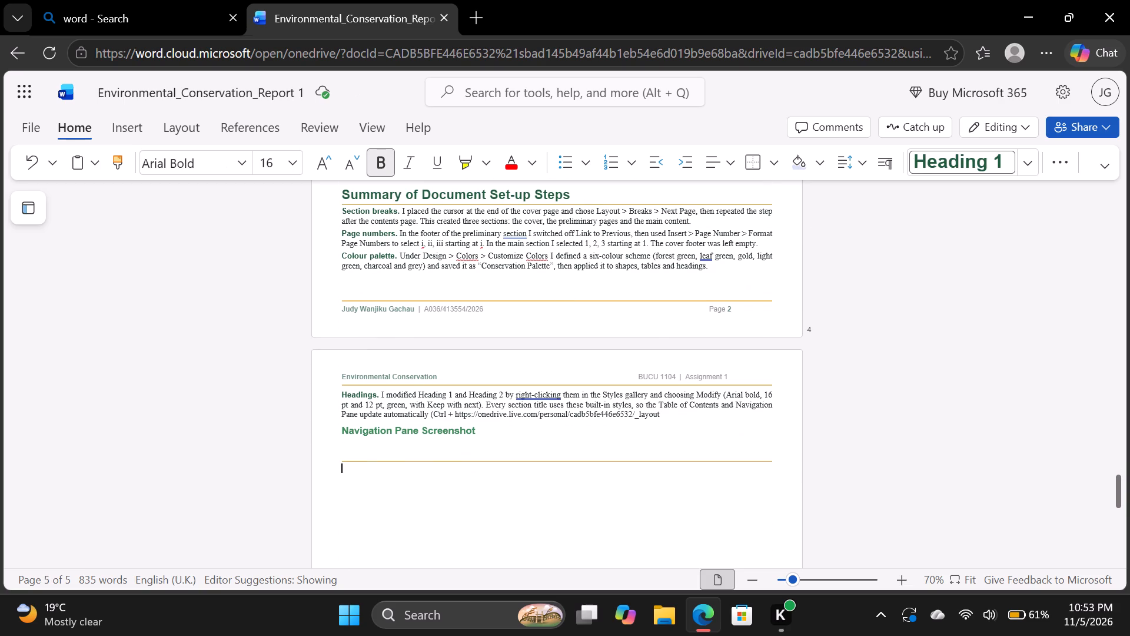
{"action": "key", "text": "Down"}
{"action": "key", "text": "Down"}
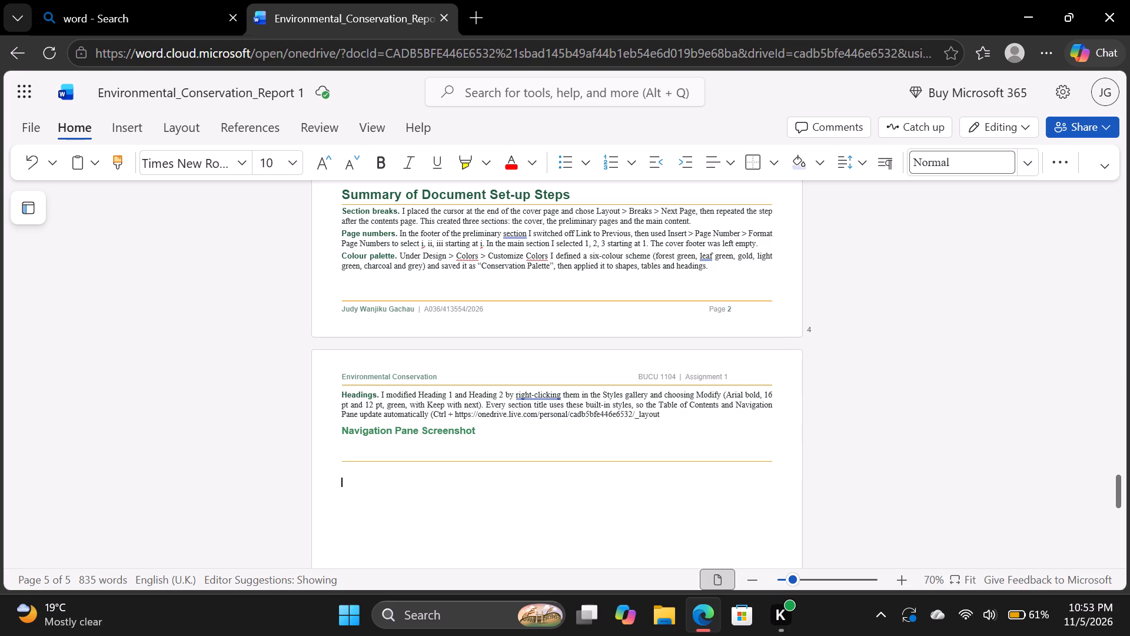
{"action": "left_click", "coordinate": [1123, 524]}
{"action": "double_click", "coordinate": [1123, 524]}
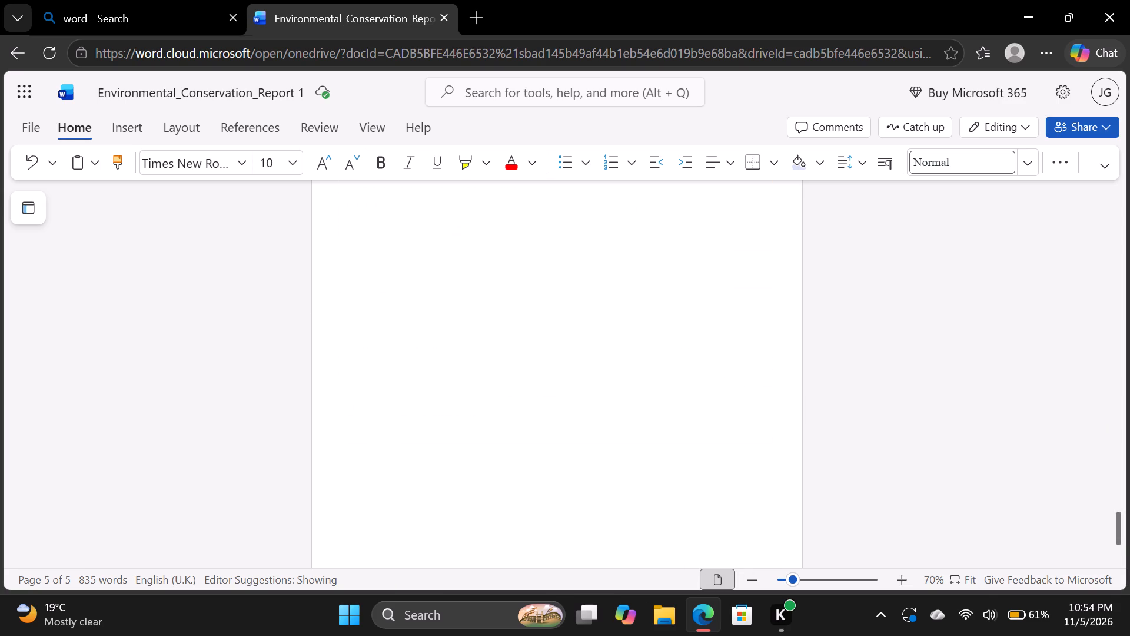
Open the recent file Environmental_Conservation_Report (1).pdf in OneDrive.
{"action": "left_click", "coordinate": [41, 123]}
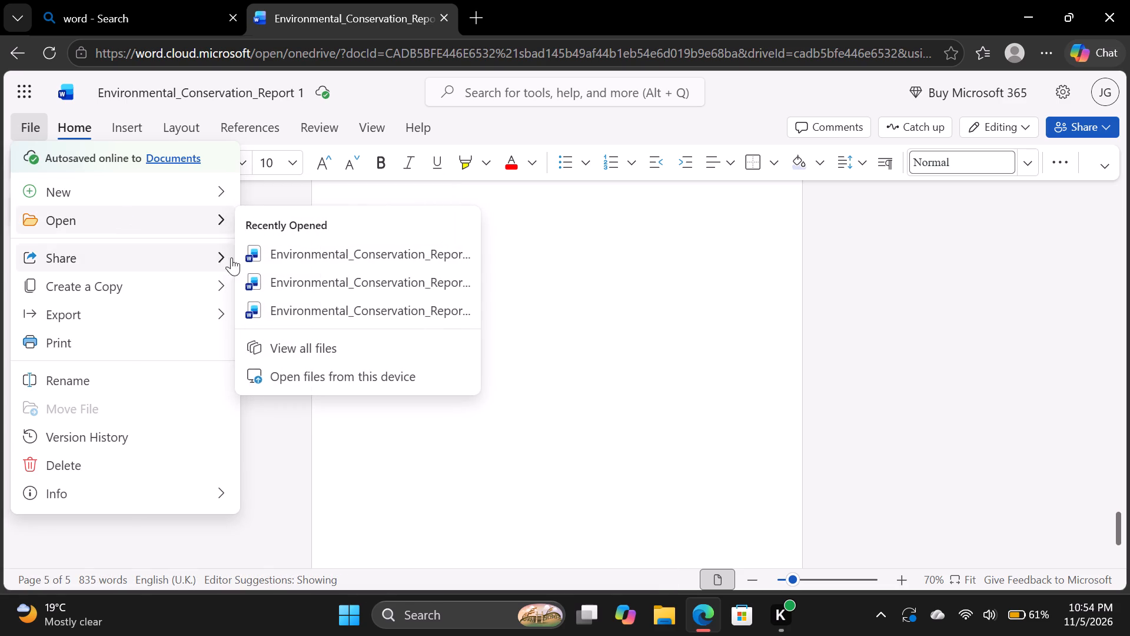
{"action": "left_click", "coordinate": [300, 308]}
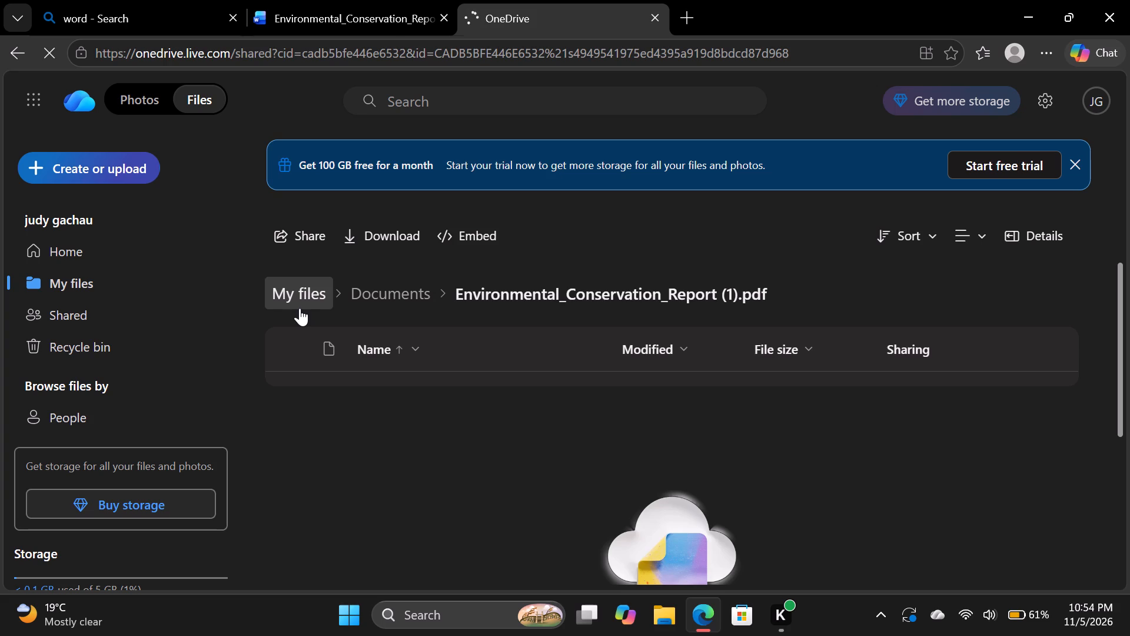
{"action": "double_click", "coordinate": [584, 295]}
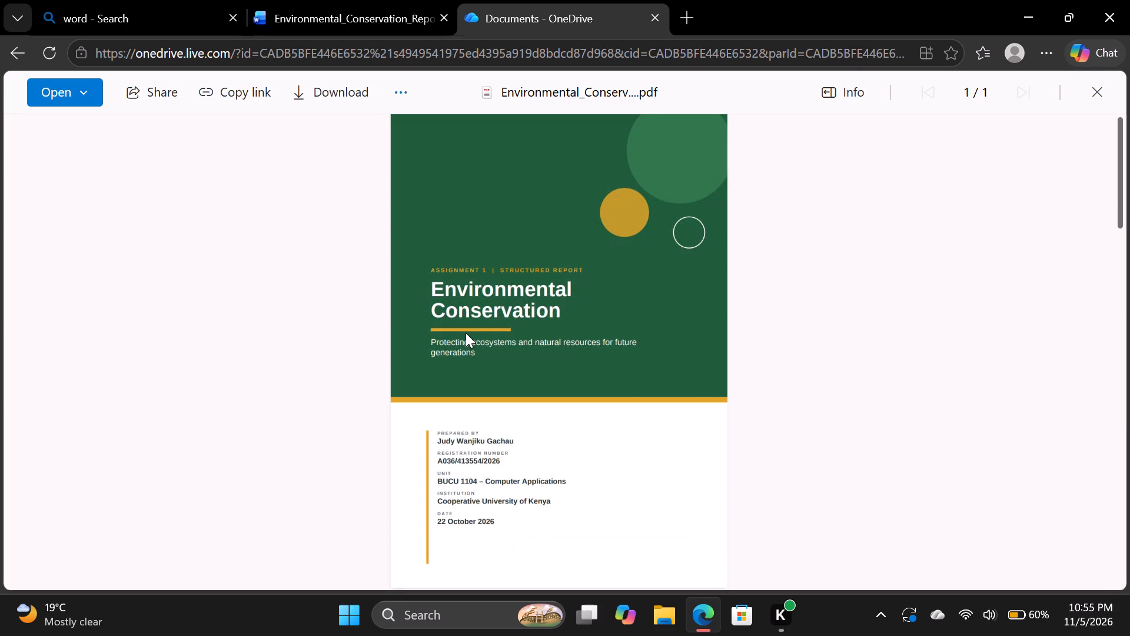
Review the PDF report from the cover through the contents and body pages to the References, checking the last page's layout and Navigation Pane Screenshot.
{"action": "key", "text": "Down"}
{"action": "key", "text": "Down"}
{"action": "key", "text": "Down"}
{"action": "key", "text": "Down"}
{"action": "key", "text": "Down"}
{"action": "key", "text": "Down"}
{"action": "key", "text": "Down"}
{"action": "key", "text": "Down"}
{"action": "key", "text": "Down"}
{"action": "key", "text": "Down"}
{"action": "key", "text": "Down"}
{"action": "key", "text": "Down"}
{"action": "key", "text": "Down"}
{"action": "key", "text": "Down"}
{"action": "key", "text": "Down"}
{"action": "key", "text": "Down"}
{"action": "key", "text": "Down"}
{"action": "key", "text": "Down"}
{"action": "key", "text": "Down"}
{"action": "key", "text": "Down"}
{"action": "left_click", "coordinate": [851, 324]}
{"action": "key", "text": "Down"}
{"action": "key", "text": "Down"}
{"action": "key", "text": "Down"}
{"action": "key", "text": "Down"}
{"action": "key", "text": "Down"}
{"action": "key", "text": "Down"}
{"action": "key", "text": "Down"}
{"action": "key", "text": "Down"}
{"action": "key", "text": "Down"}
{"action": "key", "text": "Down"}
{"action": "key", "text": "Down"}
{"action": "key", "text": "Down"}
{"action": "key", "text": "Down"}
{"action": "key", "text": "Down"}
{"action": "key", "text": "Down"}
{"action": "key", "text": "Down"}
{"action": "key", "text": "Down"}
{"action": "key", "text": "Down"}
{"action": "key", "text": "Down"}
{"action": "key", "text": "Down"}
{"action": "key", "text": "Down"}
{"action": "key", "text": "Down"}
{"action": "key", "text": "Down"}
{"action": "key", "text": "Down"}
{"action": "key", "text": "Down"}
{"action": "key", "text": "Down"}
{"action": "key", "text": "Down"}
{"action": "key", "text": "Down"}
{"action": "key", "text": "Down"}
{"action": "key", "text": "Down"}
{"action": "key", "text": "Down"}
{"action": "key", "text": "Down"}
{"action": "key", "text": "Down"}
{"action": "key", "text": "Down"}
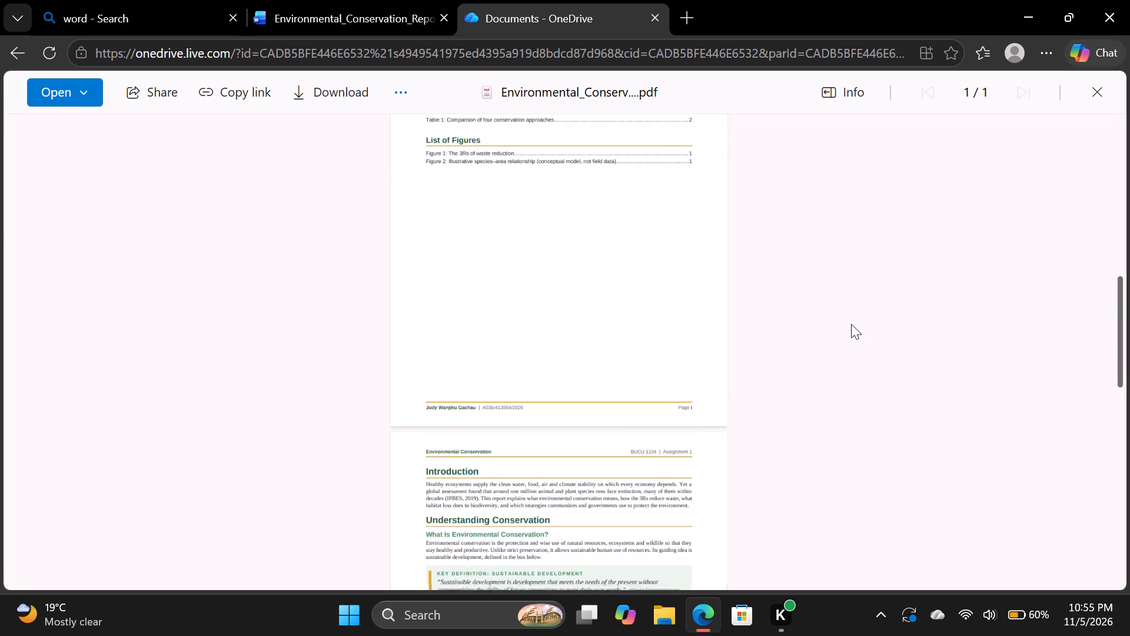
{"action": "key", "text": "Down"}
{"action": "key", "text": "Down"}
{"action": "key", "text": "Down"}
{"action": "key", "text": "Down"}
{"action": "key", "text": "Down"}
{"action": "key", "text": "Down"}
{"action": "key", "text": "Down"}
{"action": "key", "text": "Down"}
{"action": "key", "text": "Down"}
{"action": "key", "text": "Down"}
{"action": "key", "text": "Down"}
{"action": "key", "text": "Down"}
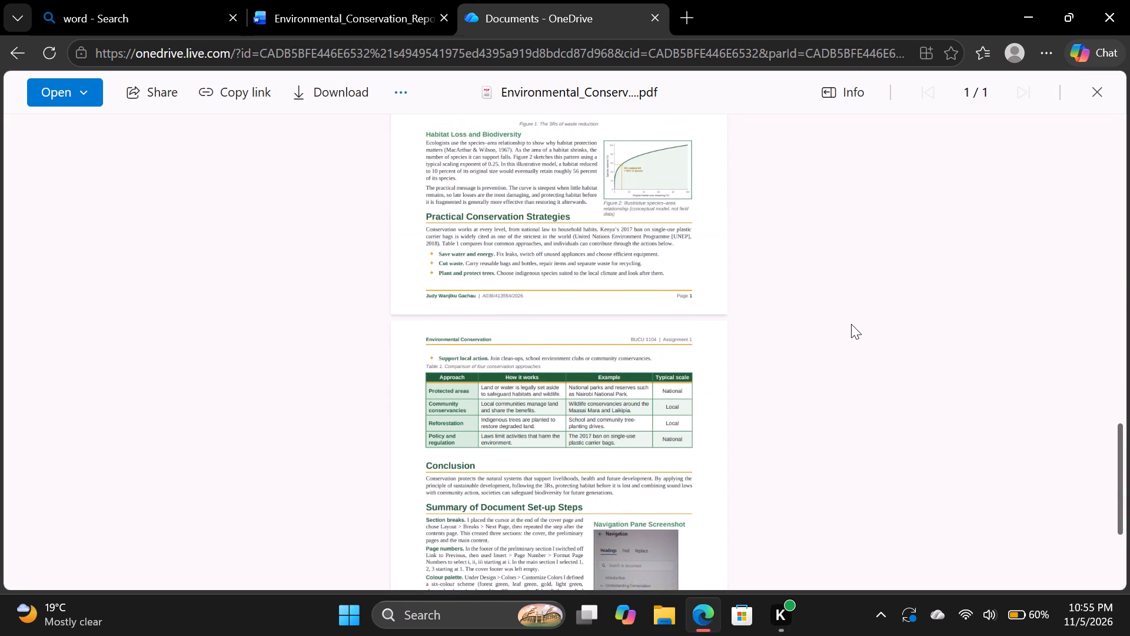
{"action": "key", "text": "Down"}
{"action": "key", "text": "Down"}
{"action": "key", "text": "Down"}
{"action": "key", "text": "Down"}
{"action": "key", "text": "Down"}
{"action": "key", "text": "Down"}
{"action": "key", "text": "Down"}
{"action": "key", "text": "Down"}
{"action": "key", "text": "Down"}
{"action": "key", "text": "Down"}
{"action": "key", "text": "Down"}
{"action": "key", "text": "Down"}
{"action": "key", "text": "Down"}
{"action": "key", "text": "Down"}
{"action": "key", "text": "Down"}
{"action": "key", "text": "Down"}
{"action": "key", "text": "Down"}
{"action": "key", "text": "Down"}
{"action": "key", "text": "Down"}
{"action": "key", "text": "Down"}
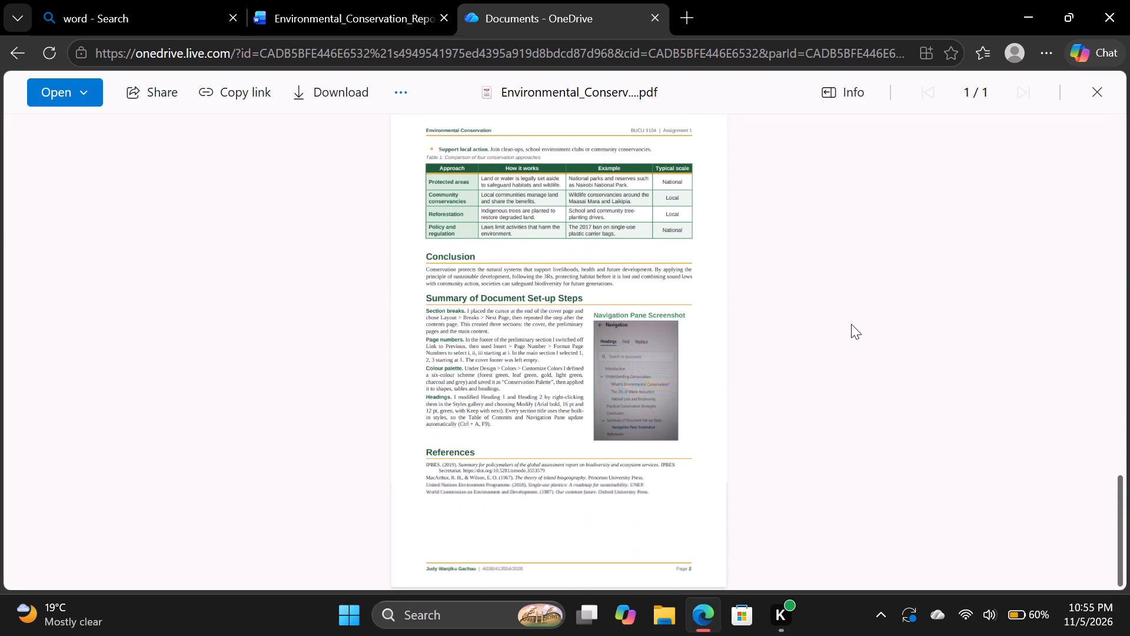
{"action": "key", "text": "Down"}
{"action": "key", "text": "Down"}
{"action": "key", "text": "Down"}
{"action": "key", "text": "Down"}
{"action": "key", "text": "Down"}
{"action": "key", "text": "Down"}
{"action": "key", "text": "Down"}
{"action": "key", "text": "Down"}
{"action": "key", "text": "Down"}
{"action": "key", "text": "Down"}
{"action": "key", "text": "Down"}
{"action": "key", "text": "Down"}
{"action": "key", "text": "Down"}
{"action": "key", "text": "Down"}
{"action": "key", "text": "Down"}
{"action": "key", "text": "Down"}
{"action": "key", "text": "Down"}
{"action": "key", "text": "Up"}
{"action": "key", "text": "Up"}
{"action": "key", "text": "Up"}
{"action": "key", "text": "Up"}
{"action": "key", "text": "Up"}
{"action": "key", "text": "Up"}
{"action": "key", "text": "Up"}
{"action": "key", "text": "Up"}
{"action": "key", "text": "Up"}
{"action": "key", "text": "Up"}
{"action": "key", "text": "Up"}
{"action": "key", "text": "Up"}
{"action": "key", "text": "Up"}
{"action": "key", "text": "Up"}
{"action": "key", "text": "Up"}
{"action": "key", "text": "Up"}
{"action": "key", "text": "Up"}
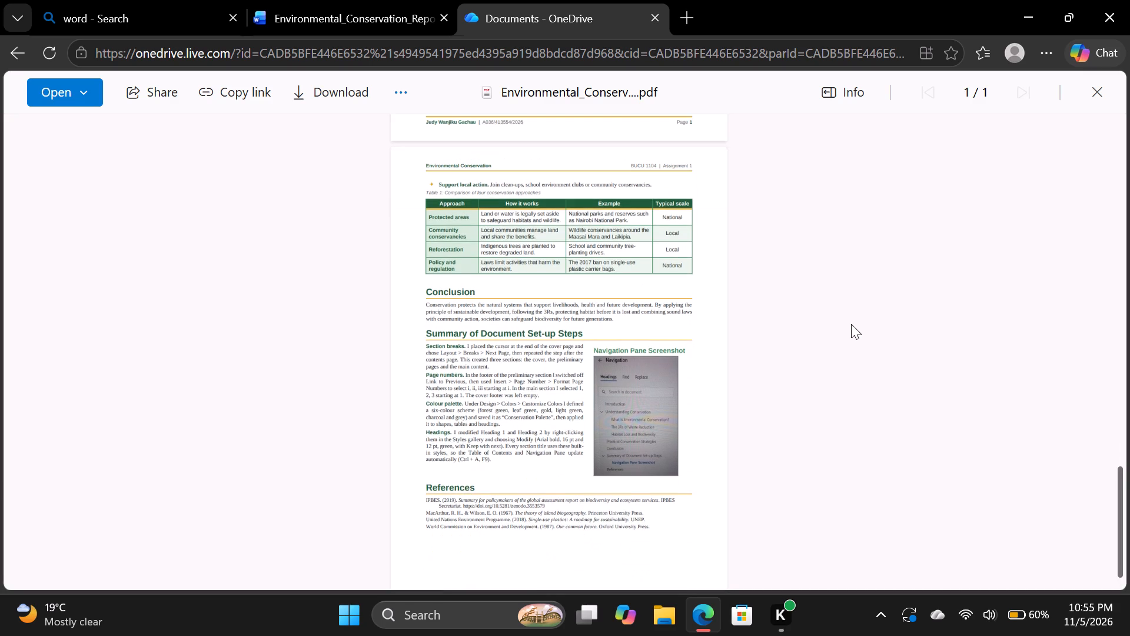
Review the PDF version of the report, checking its cover, introduction page and the layout of the set-up steps with the navigation screenshot.
{"action": "key", "text": "Up"}
{"action": "key", "text": "Up"}
{"action": "key", "text": "Up"}
{"action": "key", "text": "Up"}
{"action": "key", "text": "Up"}
{"action": "key", "text": "Up"}
{"action": "key", "text": "Up"}
{"action": "key", "text": "Up"}
{"action": "key", "text": "Up"}
{"action": "key", "text": "Up"}
{"action": "key", "text": "Up"}
{"action": "key", "text": "Up"}
{"action": "key", "text": "Up"}
{"action": "key", "text": "Up"}
{"action": "key", "text": "Up"}
{"action": "key", "text": "Up"}
{"action": "key", "text": "Up"}
{"action": "key", "text": "Up"}
{"action": "key", "text": "Up"}
{"action": "key", "text": "Up"}
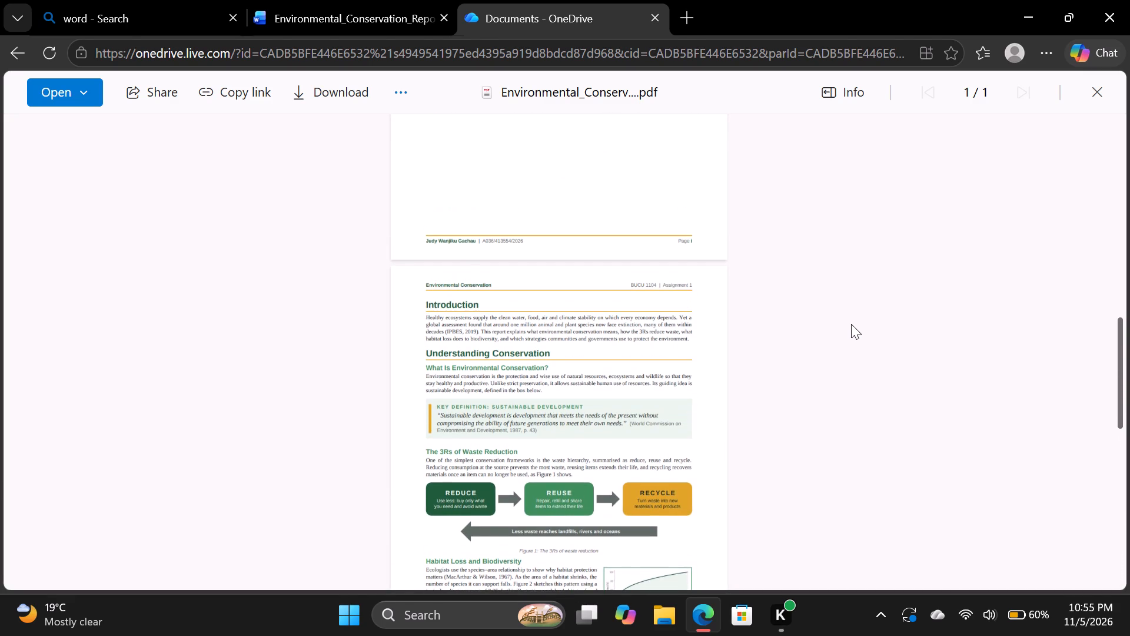
{"action": "key", "text": "Down"}
{"action": "key", "text": "Down"}
{"action": "key", "text": "Down"}
{"action": "key", "text": "Down"}
{"action": "key", "text": "Down"}
{"action": "key", "text": "Down"}
{"action": "key", "text": "Down"}
{"action": "key", "text": "Down"}
{"action": "key", "text": "Down"}
{"action": "key", "text": "Down"}
{"action": "key", "text": "Down"}
{"action": "key", "text": "Down"}
{"action": "key", "text": "Down"}
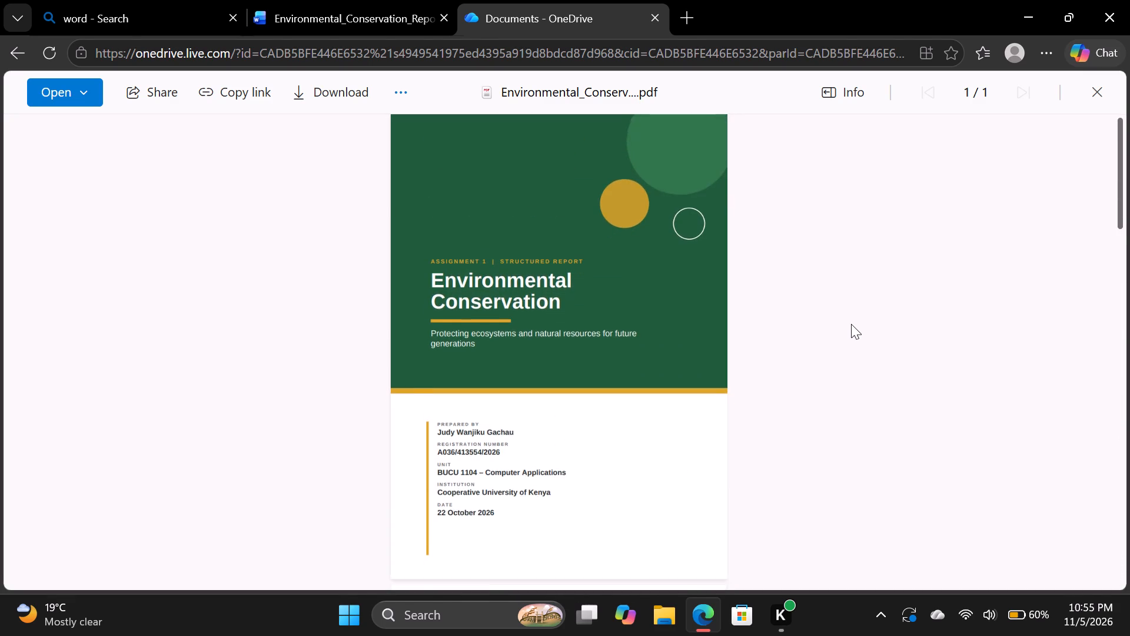
Review the PDF report from its cover through the body sections to the set-up steps, Navigation Pane Screenshot and References on the last page.
{"action": "key", "text": "Down"}
{"action": "key", "text": "Down"}
{"action": "key", "text": "Down"}
{"action": "key", "text": "Down"}
{"action": "key", "text": "Down"}
{"action": "key", "text": "Down"}
{"action": "key", "text": "Down"}
{"action": "key", "text": "Down"}
{"action": "key", "text": "Down"}
{"action": "key", "text": "Down"}
{"action": "key", "text": "Down"}
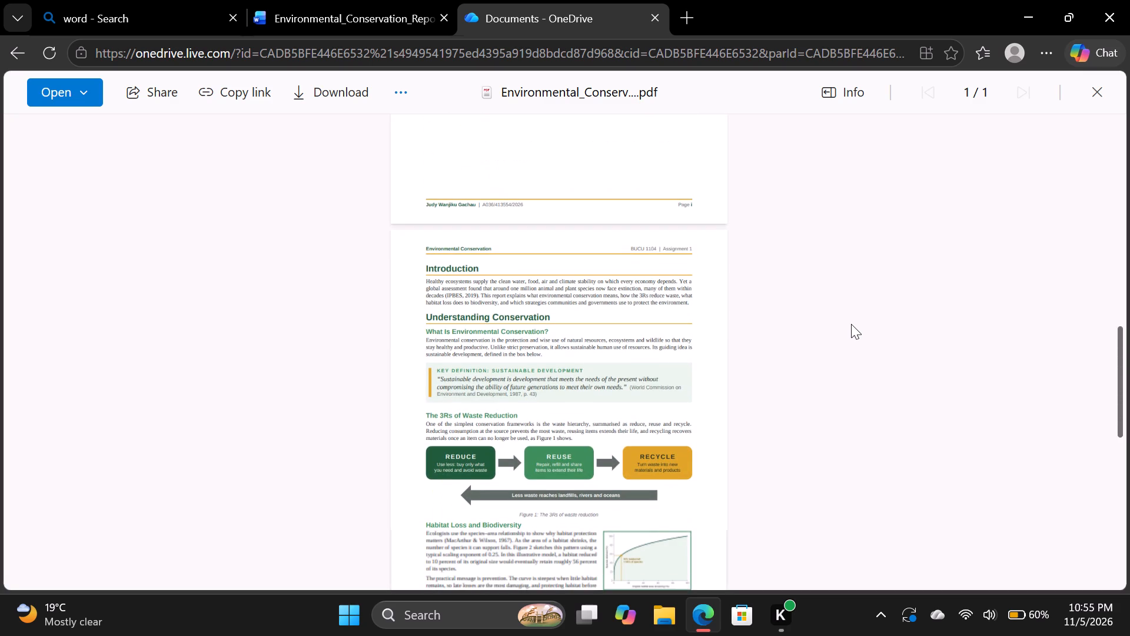
{"action": "key", "text": "Down"}
{"action": "key", "text": "Down"}
{"action": "key", "text": "Down"}
{"action": "key", "text": "Down"}
{"action": "key", "text": "Down"}
{"action": "key", "text": "Down"}
{"action": "key", "text": "Down"}
{"action": "key", "text": "Down"}
{"action": "key", "text": "Down"}
{"action": "key", "text": "Down"}
{"action": "key", "text": "Down"}
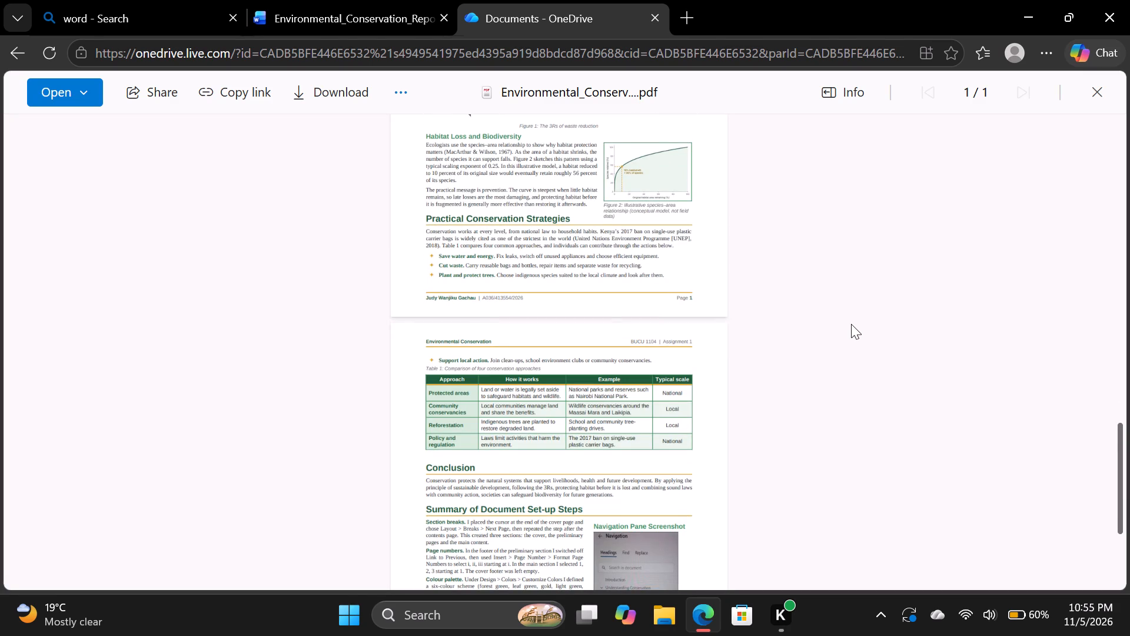
{"action": "key", "text": "Down"}
{"action": "key", "text": "Down"}
{"action": "key", "text": "Down"}
{"action": "key", "text": "Down"}
{"action": "key", "text": "Down"}
{"action": "key", "text": "Down"}
{"action": "key", "text": "Down"}
{"action": "key", "text": "Down"}
{"action": "key", "text": "Down"}
{"action": "key", "text": "Down"}
{"action": "key", "text": "Down"}
{"action": "key", "text": "Down"}
{"action": "key", "text": "Down"}
{"action": "key", "text": "Down"}
{"action": "key", "text": "Down"}
{"action": "key", "text": "Down"}
{"action": "key", "text": "Down"}
{"action": "key", "text": "Down"}
{"action": "key", "text": "Down"}
{"action": "key", "text": "Down"}
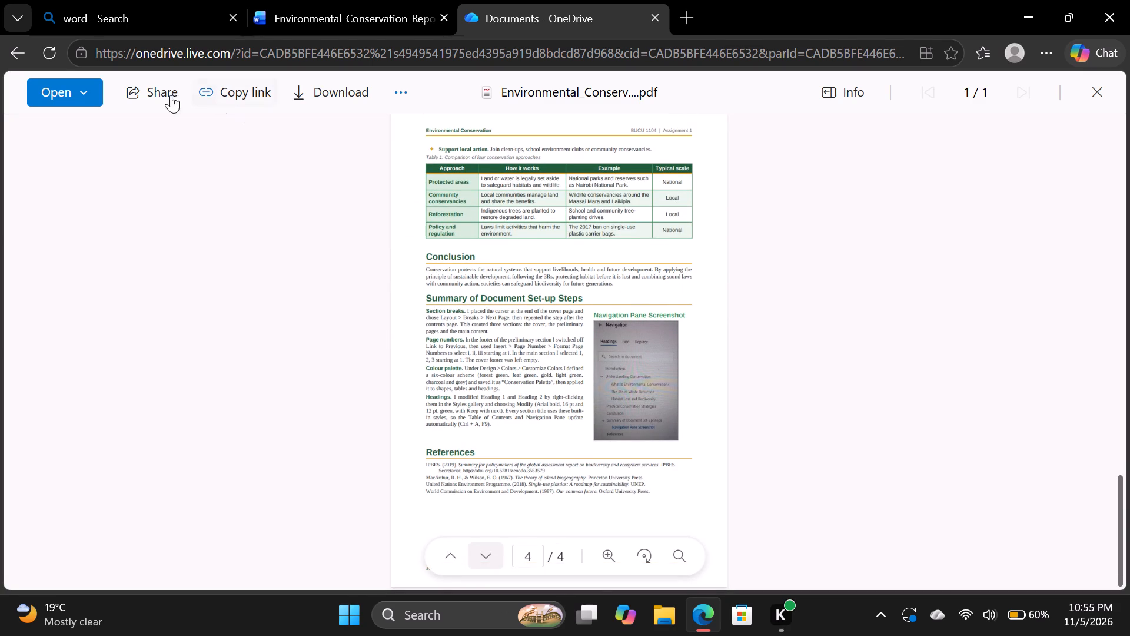
Leave the PDF and look through the My files, Shared and Home views of OneDrive.
{"action": "left_click", "coordinate": [14, 49]}
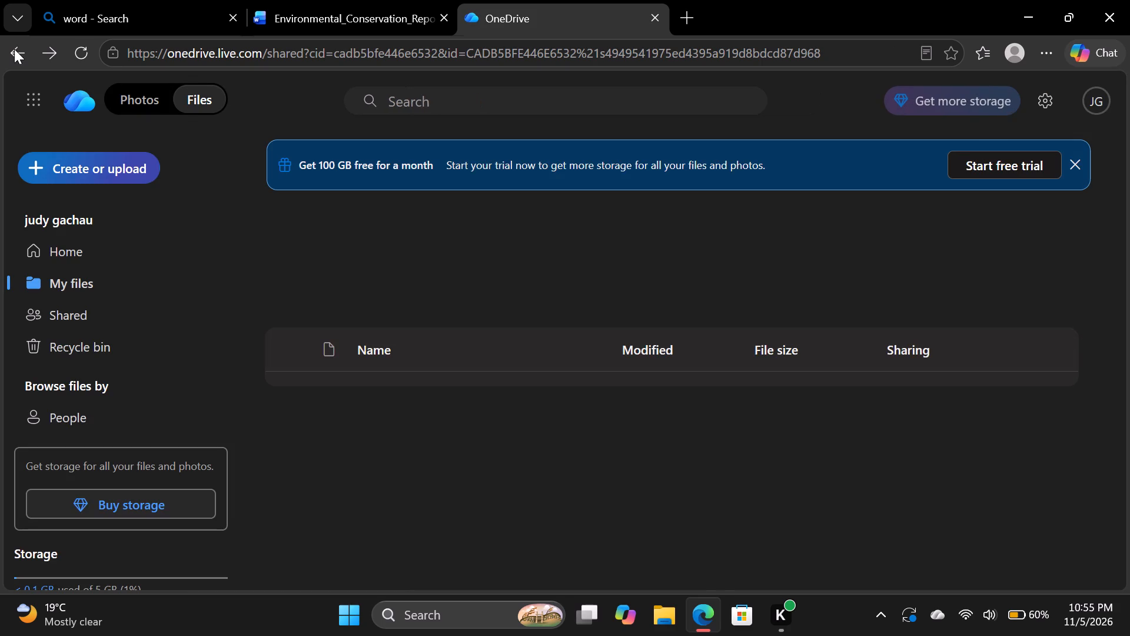
{"action": "left_click", "coordinate": [89, 284]}
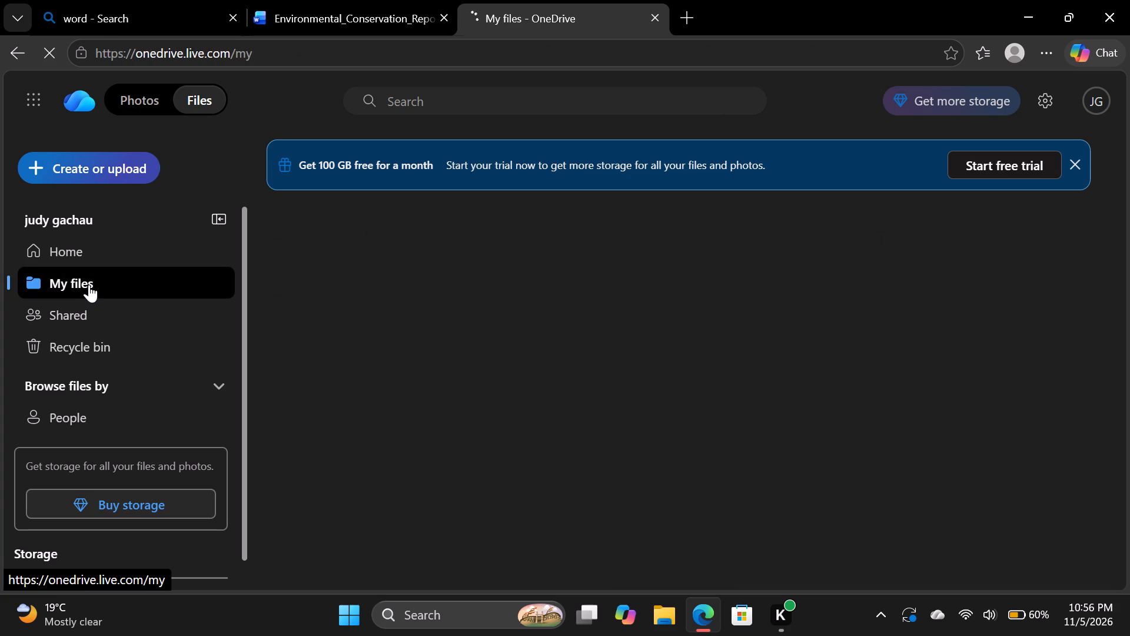
{"action": "double_click", "coordinate": [133, 281]}
{"action": "double_click", "coordinate": [116, 304]}
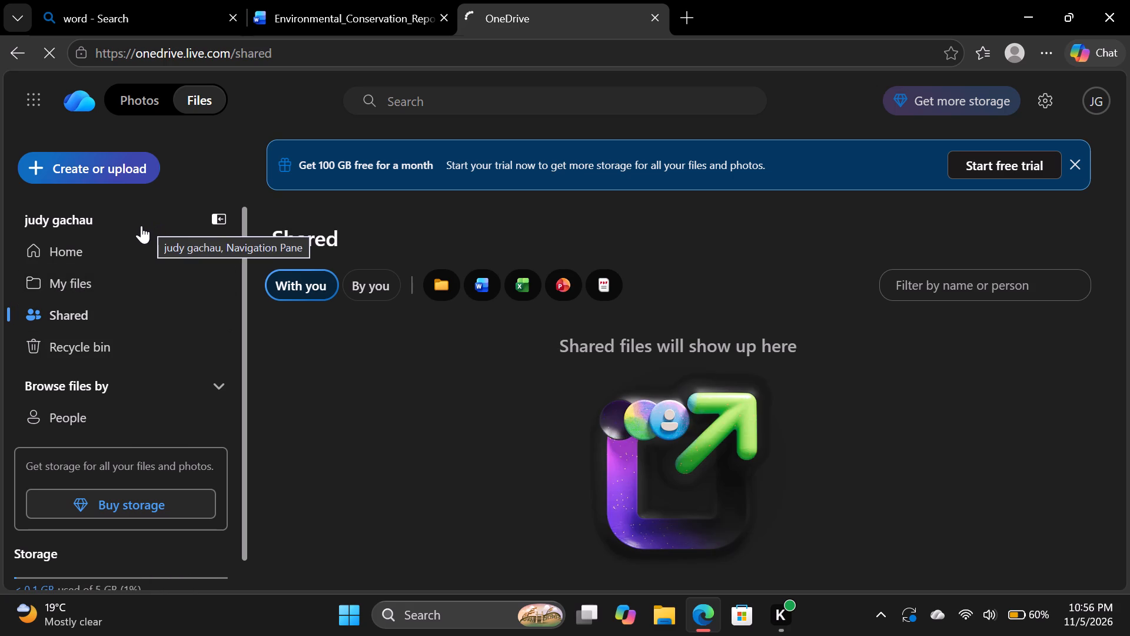
{"action": "double_click", "coordinate": [118, 240]}
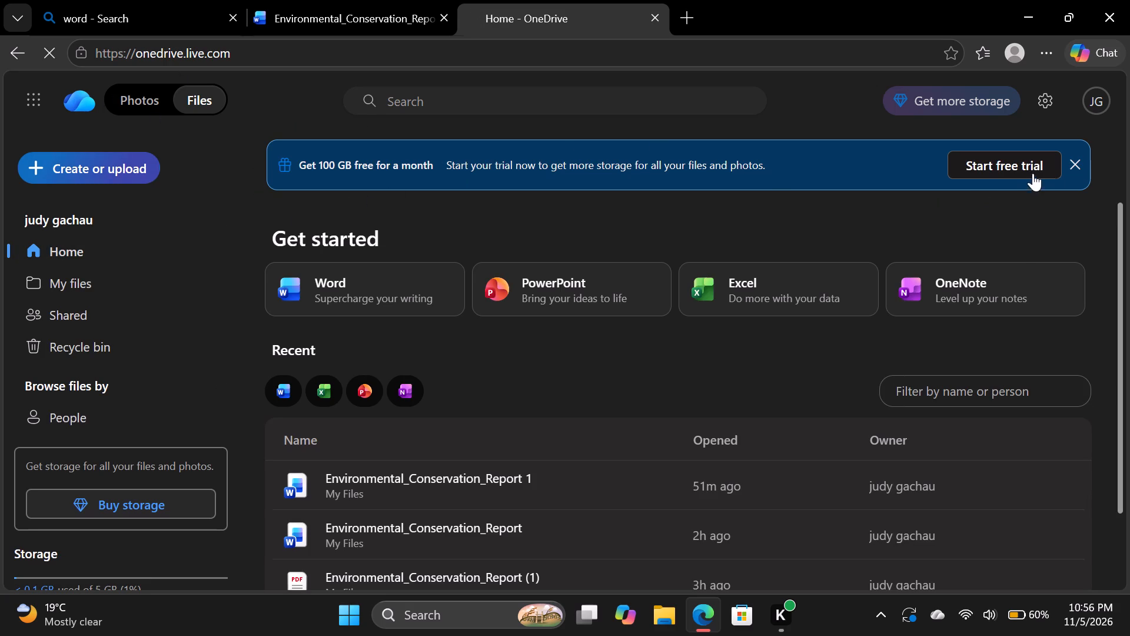
{"action": "left_click", "coordinate": [1077, 163]}
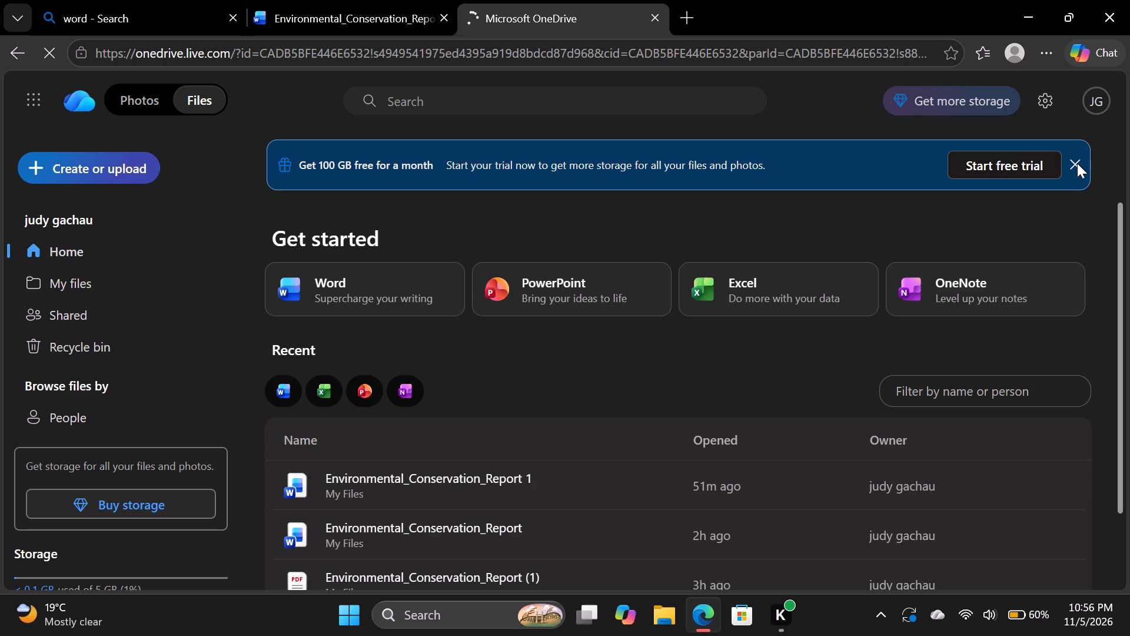
{"action": "left_click", "coordinate": [1075, 155]}
{"action": "left_click", "coordinate": [21, 48]}
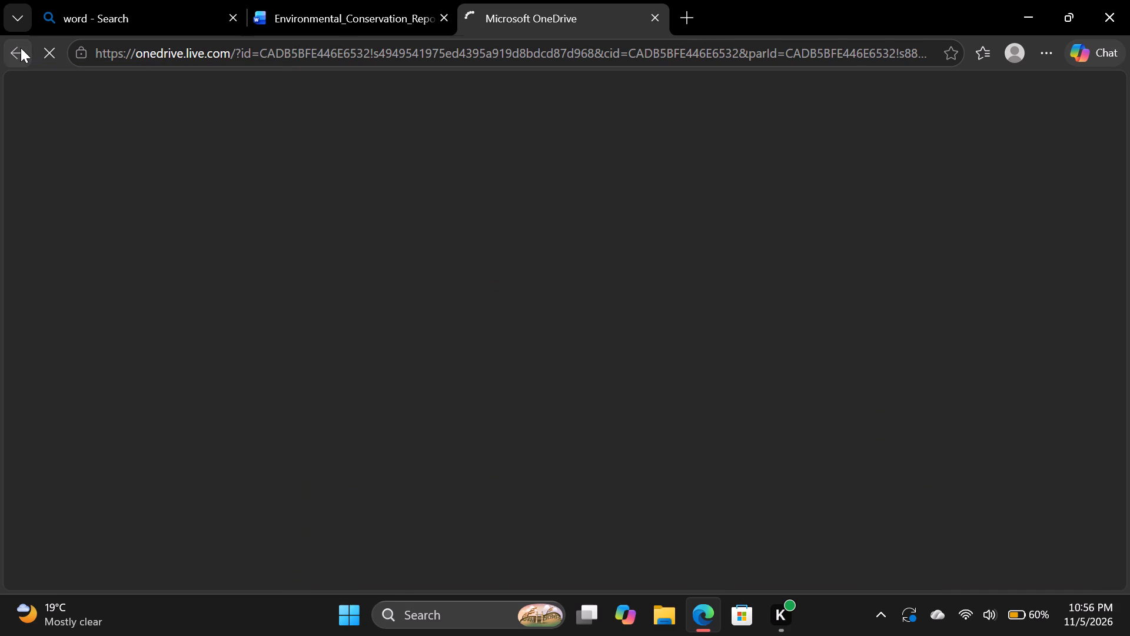
{"action": "left_click", "coordinate": [47, 54]}
Close the OneDrive page, returning to the Word report, and close the browser window.
{"action": "left_click", "coordinate": [660, 13]}
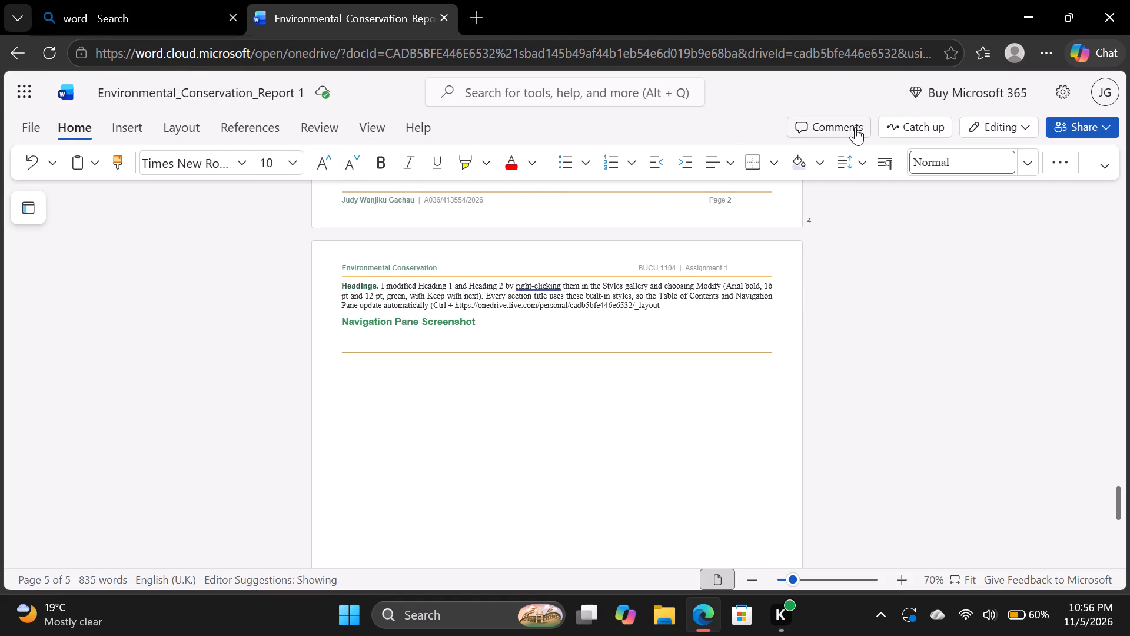
{"action": "left_click", "coordinate": [1129, 0]}
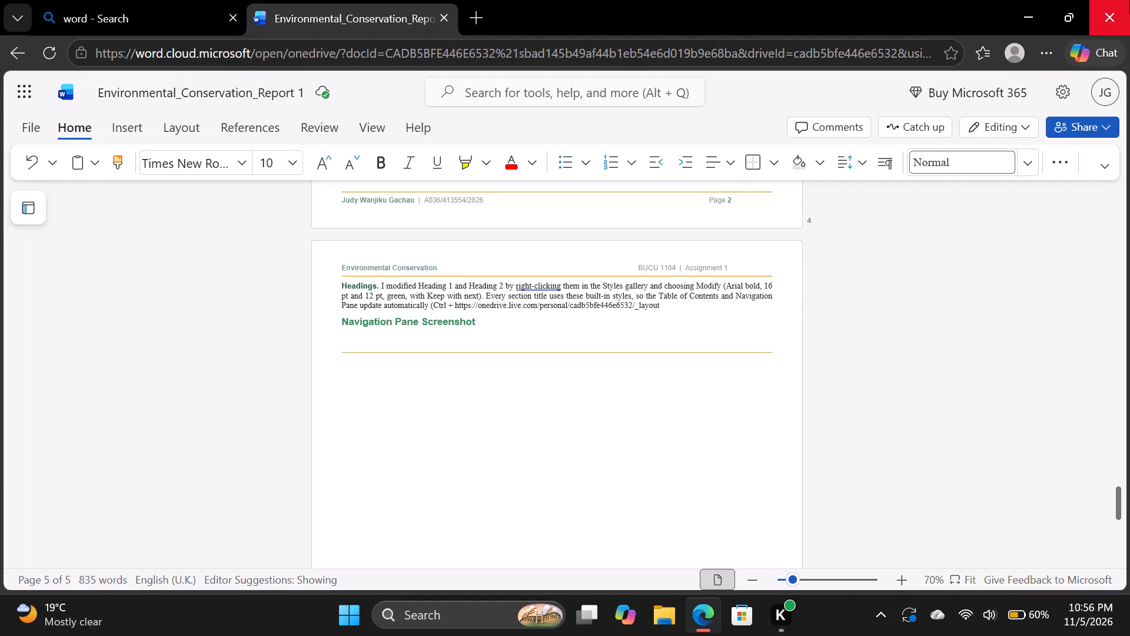
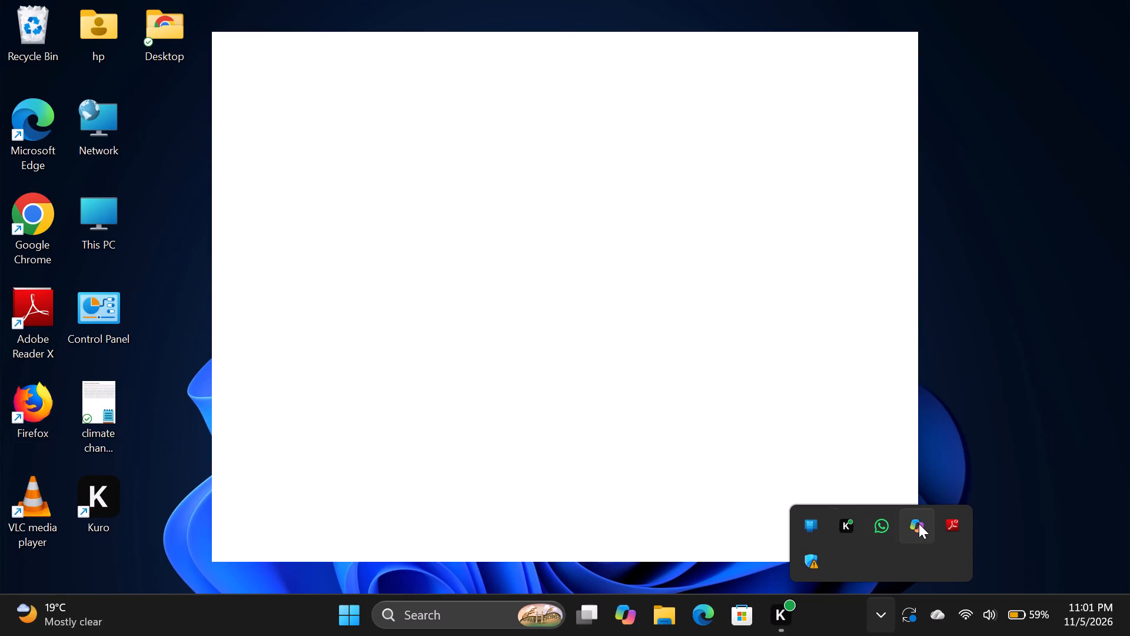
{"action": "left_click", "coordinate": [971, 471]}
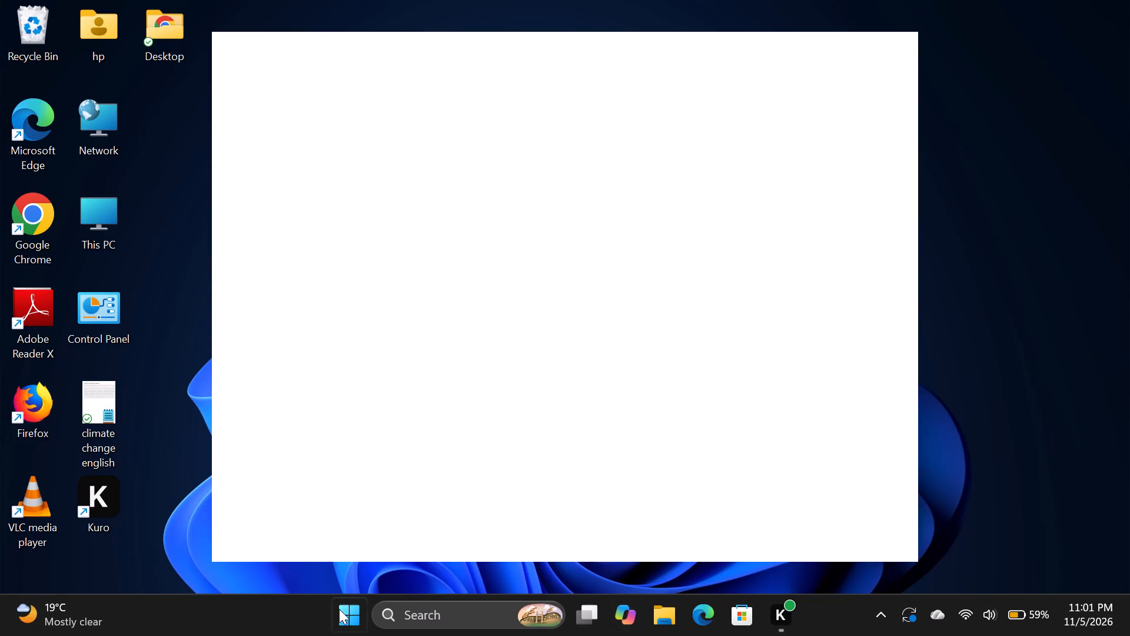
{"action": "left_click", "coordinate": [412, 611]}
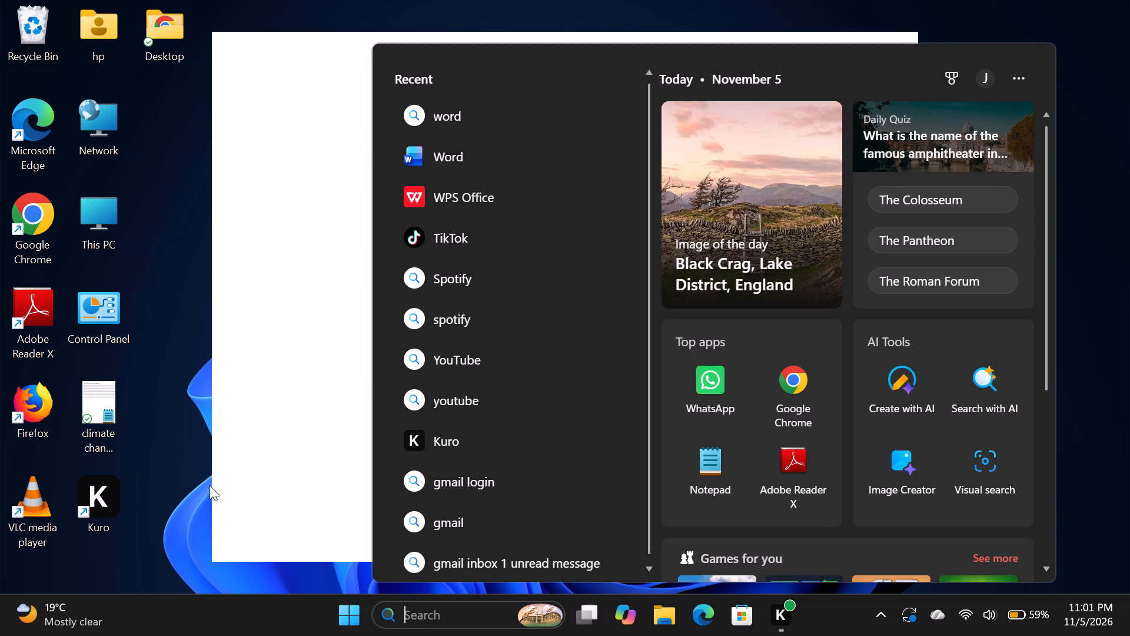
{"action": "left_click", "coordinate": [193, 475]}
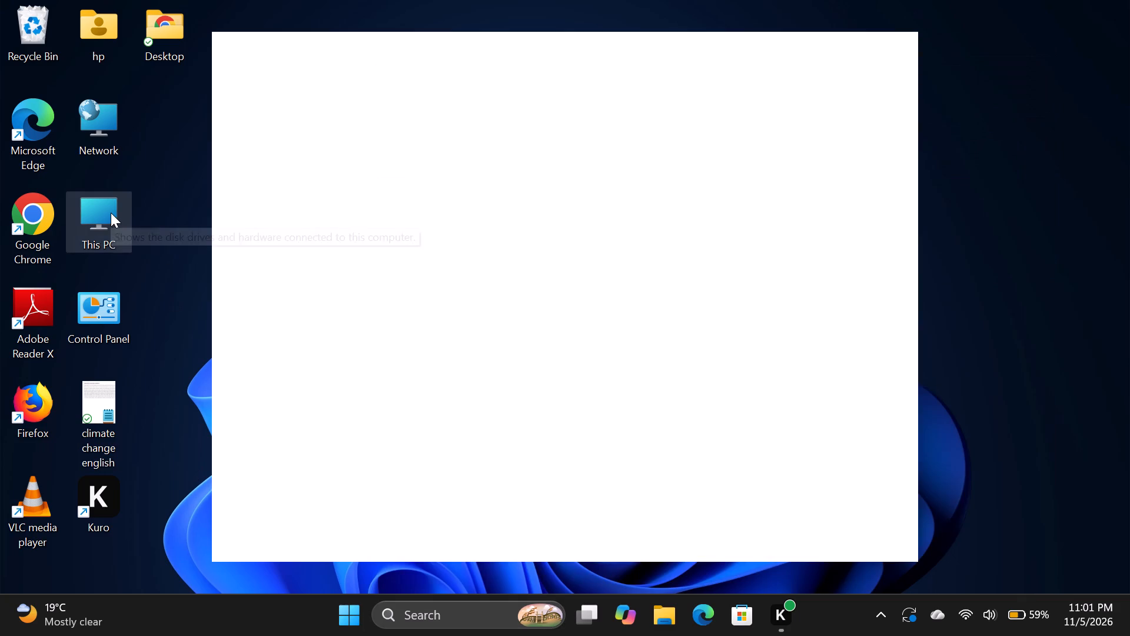
Open the PDF Environmental_Conservation_Report 1 (1) from the Downloads folder on this PC.
{"action": "double_click", "coordinate": [111, 213]}
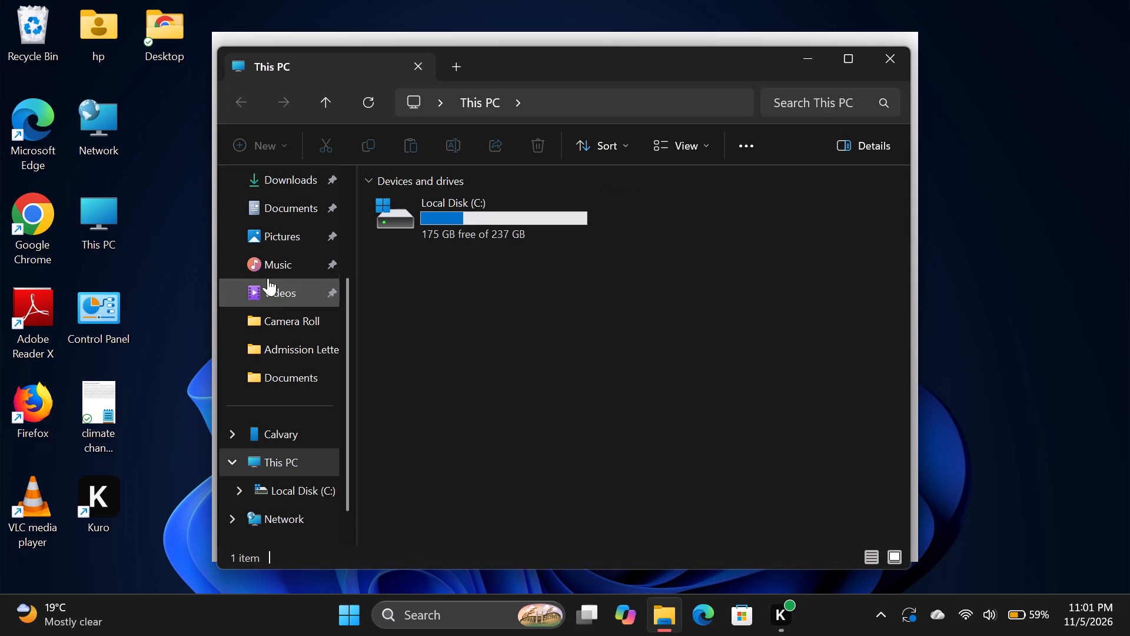
{"action": "double_click", "coordinate": [262, 171]}
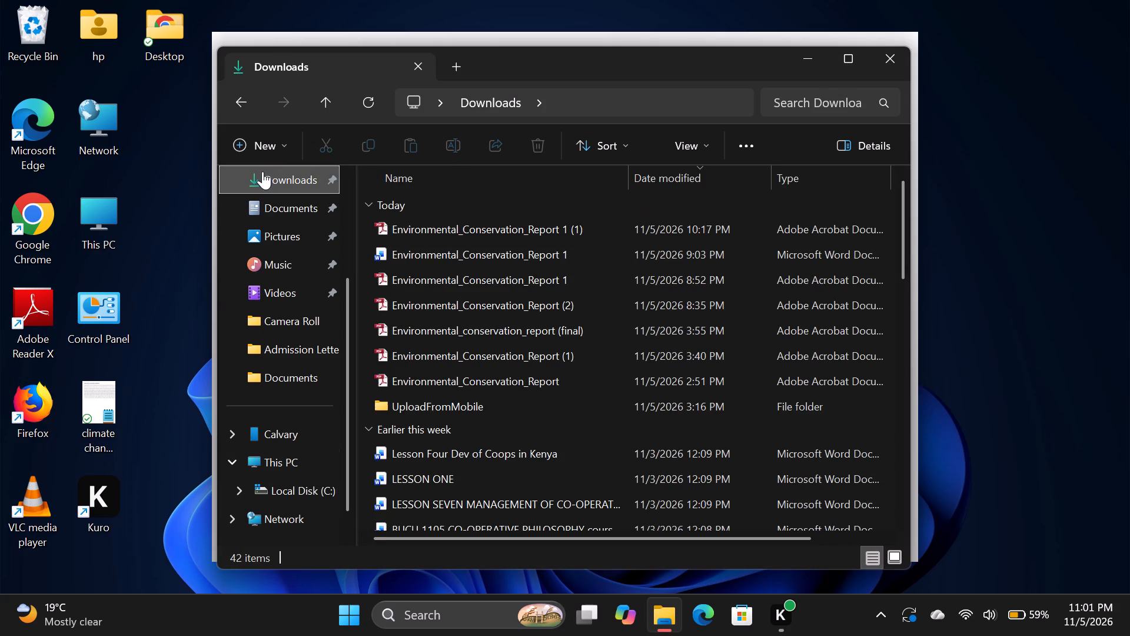
{"action": "double_click", "coordinate": [450, 227]}
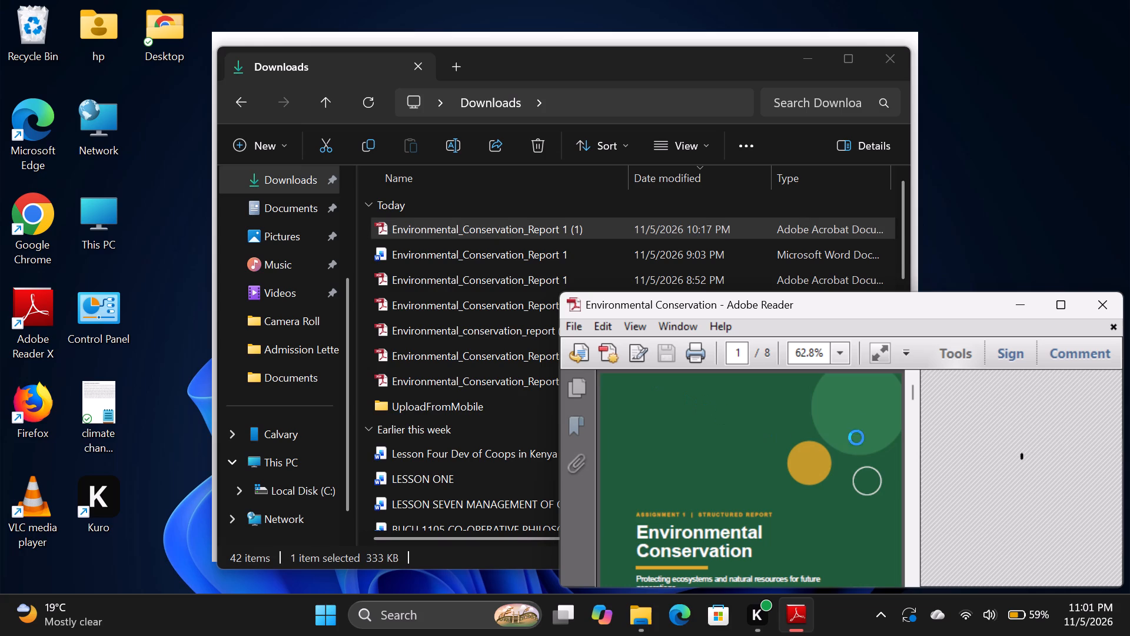
Skim the PDF report from its cover through the Introduction to the Navigation Pane Screenshot page, and close it.
{"action": "left_click", "coordinate": [918, 419]}
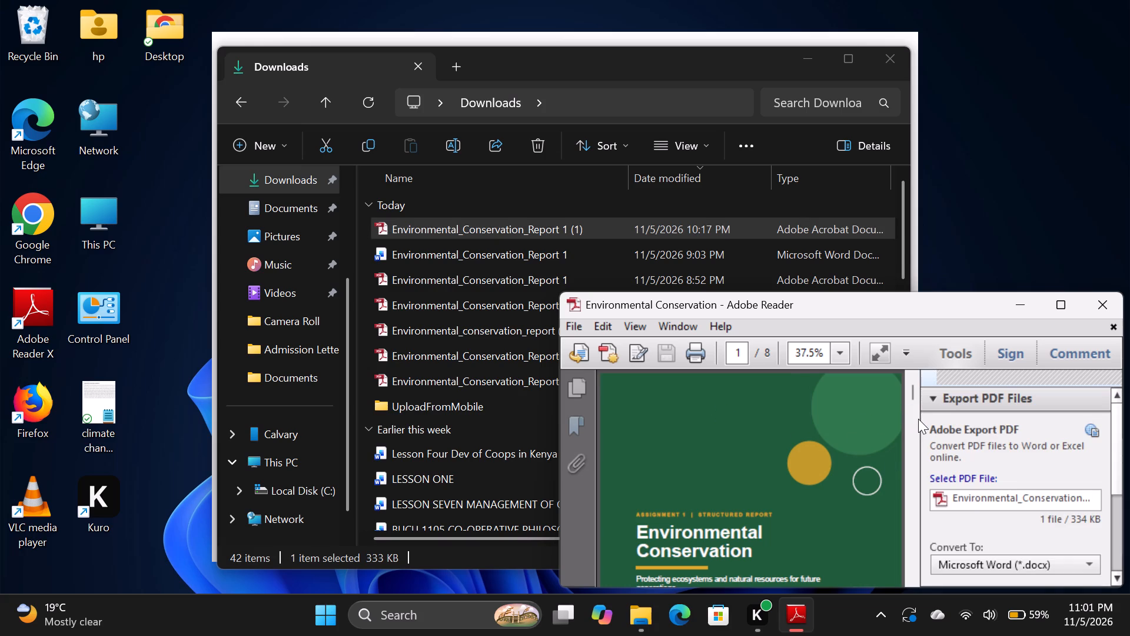
{"action": "triple_click", "coordinate": [910, 465]}
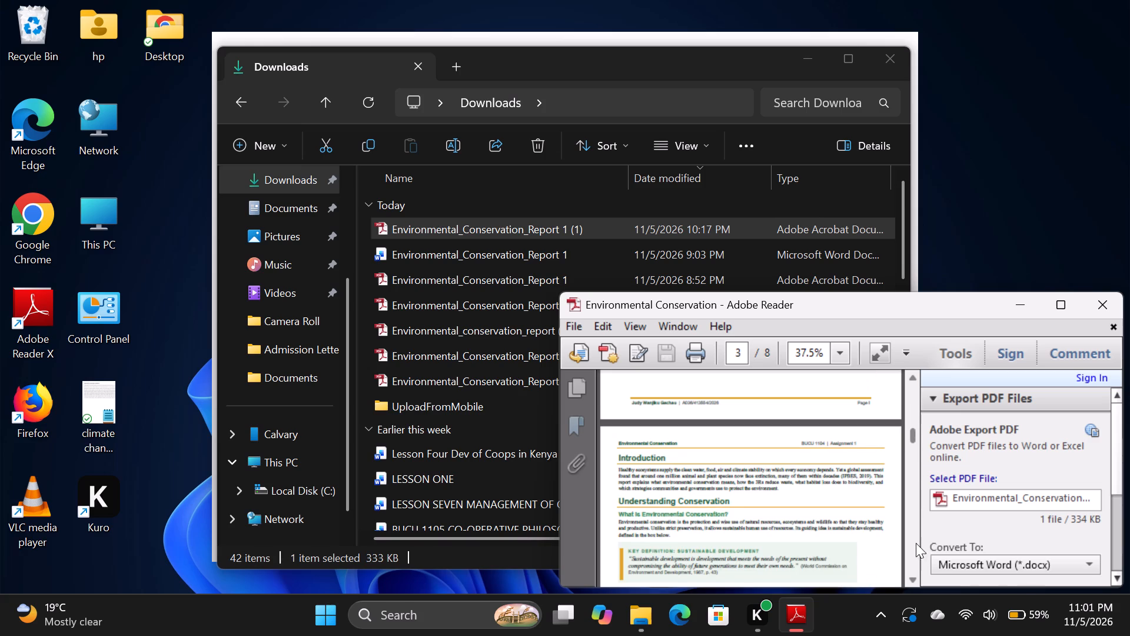
{"action": "double_click", "coordinate": [910, 573]}
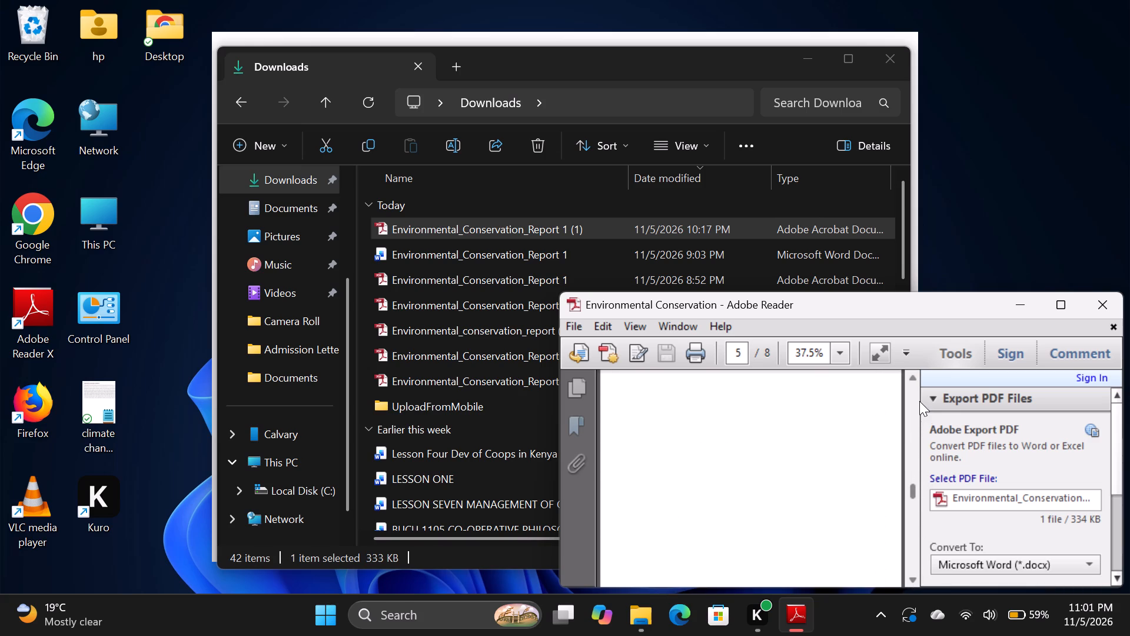
{"action": "left_click", "coordinate": [911, 459]}
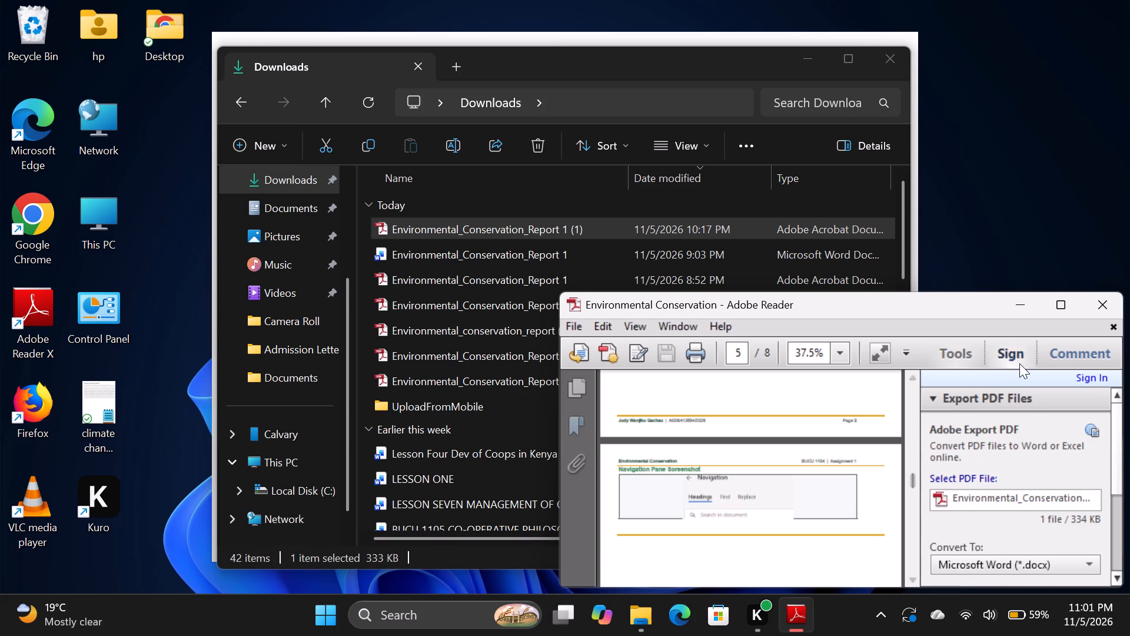
{"action": "left_click", "coordinate": [1099, 307]}
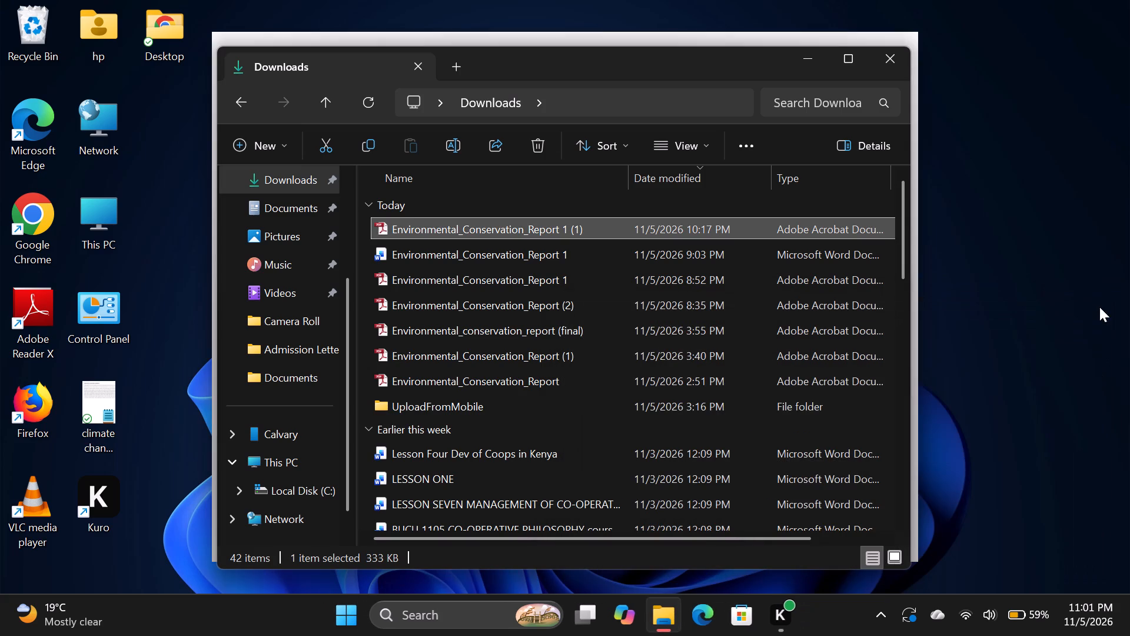
Open the Word document Environmental_Conservation_Report 1 from the Downloads folder in desktop Word.
{"action": "double_click", "coordinate": [697, 246]}
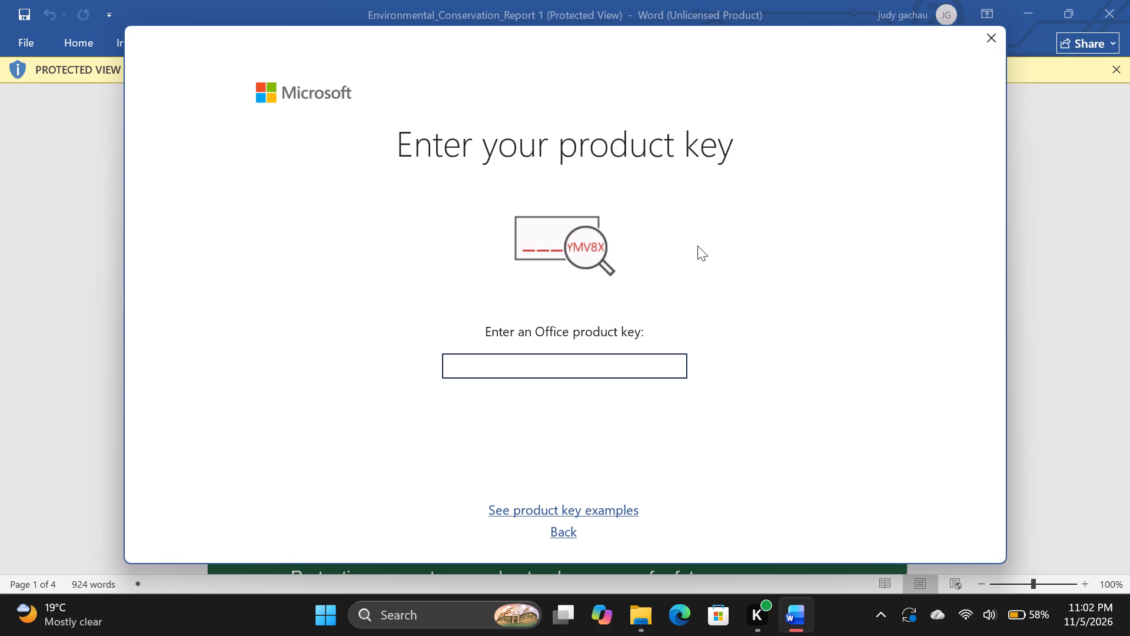
Dismiss the Office product key dialog without entering a key, returning to the report in Protected View.
{"action": "left_click", "coordinate": [995, 41]}
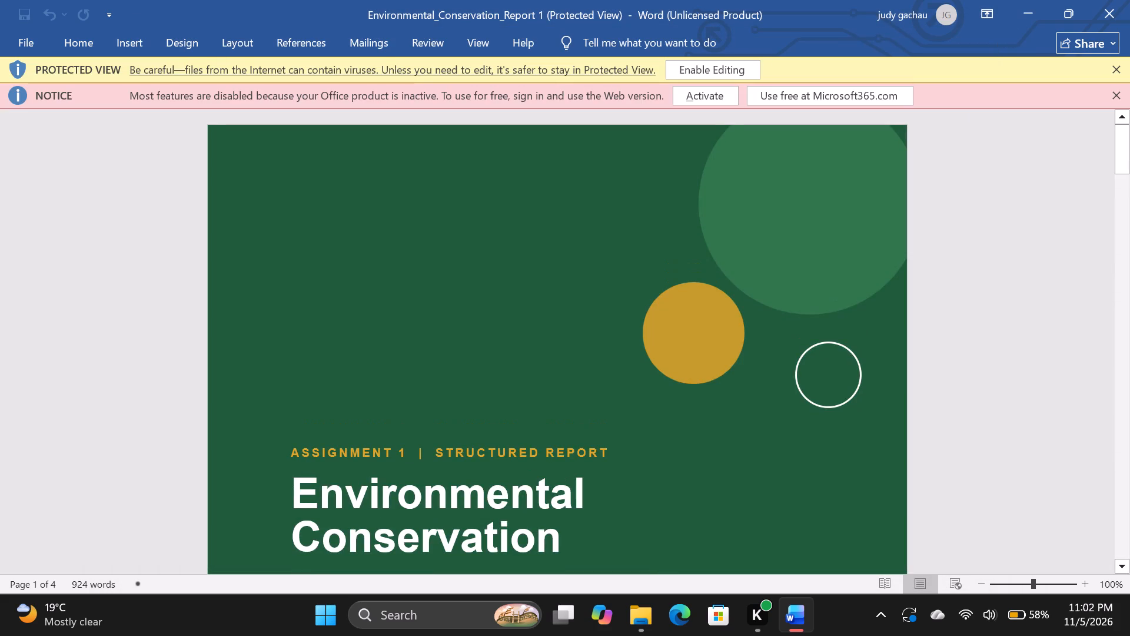
Examine the Word report's layout from the cover through the body sections to the Navigation Pane Screenshot on the last page.
{"action": "key", "text": "Down"}
{"action": "key", "text": "Down"}
{"action": "key", "text": "Down"}
{"action": "key", "text": "Down"}
{"action": "key", "text": "Down"}
{"action": "key", "text": "Down"}
{"action": "key", "text": "Down"}
{"action": "key", "text": "Down"}
{"action": "key", "text": "Down"}
{"action": "key", "text": "Down"}
{"action": "key", "text": "Down"}
{"action": "key", "text": "Down"}
{"action": "key", "text": "Down"}
{"action": "key", "text": "Down"}
{"action": "key", "text": "Down"}
{"action": "key", "text": "Down"}
{"action": "key", "text": "Down"}
{"action": "key", "text": "Down"}
{"action": "key", "text": "Down"}
{"action": "key", "text": "Down"}
{"action": "key", "text": "Down"}
{"action": "key", "text": "Down"}
{"action": "key", "text": "Down"}
{"action": "key", "text": "Down"}
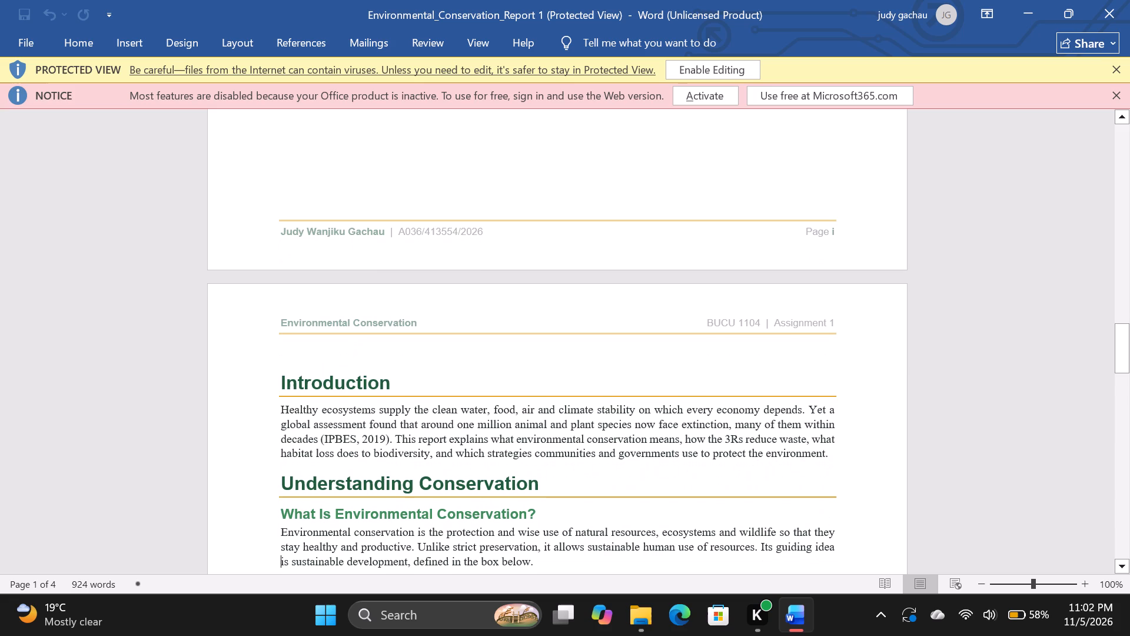
{"action": "key", "text": "Down"}
{"action": "key", "text": "Down"}
{"action": "key", "text": "Down"}
{"action": "key", "text": "Down"}
{"action": "key", "text": "Down"}
{"action": "key", "text": "Down"}
{"action": "key", "text": "Down"}
{"action": "key", "text": "Down"}
{"action": "key", "text": "Down"}
{"action": "key", "text": "Down"}
{"action": "key", "text": "Down"}
{"action": "key", "text": "Down"}
{"action": "key", "text": "Down"}
{"action": "key", "text": "Down"}
{"action": "key", "text": "Down"}
{"action": "key", "text": "Down"}
{"action": "key", "text": "Down"}
{"action": "key", "text": "Down"}
{"action": "key", "text": "Down"}
{"action": "key", "text": "Down"}
{"action": "key", "text": "Down"}
{"action": "key", "text": "Down"}
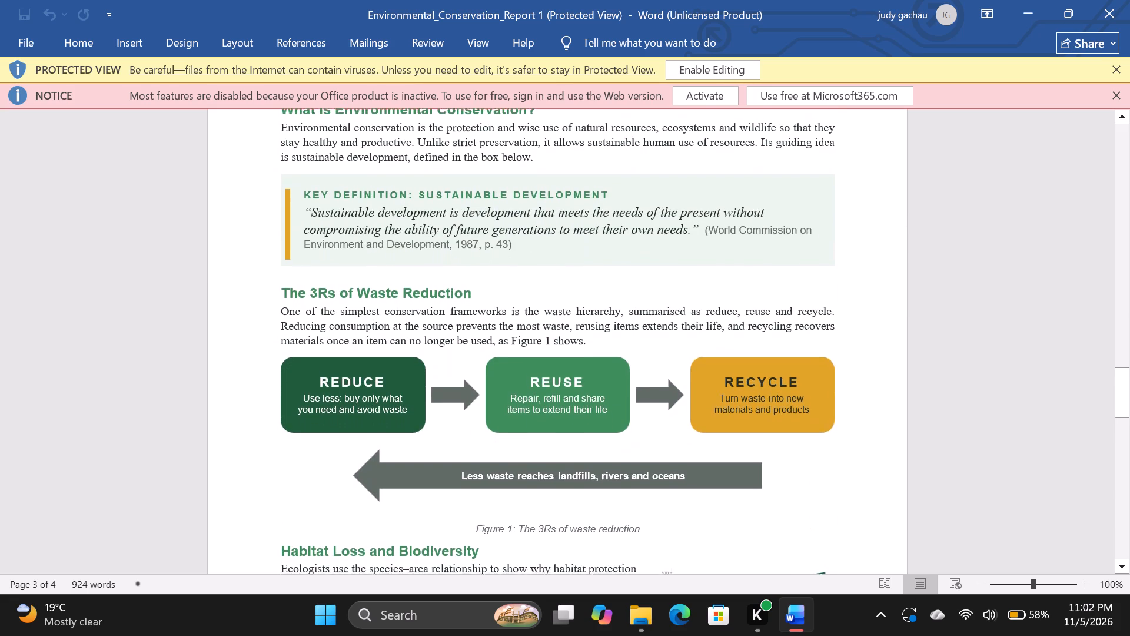
{"action": "key", "text": "Down"}
{"action": "key", "text": "Down"}
{"action": "key", "text": "Down"}
{"action": "key", "text": "Down"}
{"action": "key", "text": "Down"}
{"action": "key", "text": "Down"}
{"action": "key", "text": "Down"}
{"action": "key", "text": "Down"}
{"action": "key", "text": "Down"}
{"action": "key", "text": "Down"}
{"action": "key", "text": "Down"}
{"action": "key", "text": "Down"}
{"action": "key", "text": "Down"}
{"action": "key", "text": "Down"}
{"action": "key", "text": "Down"}
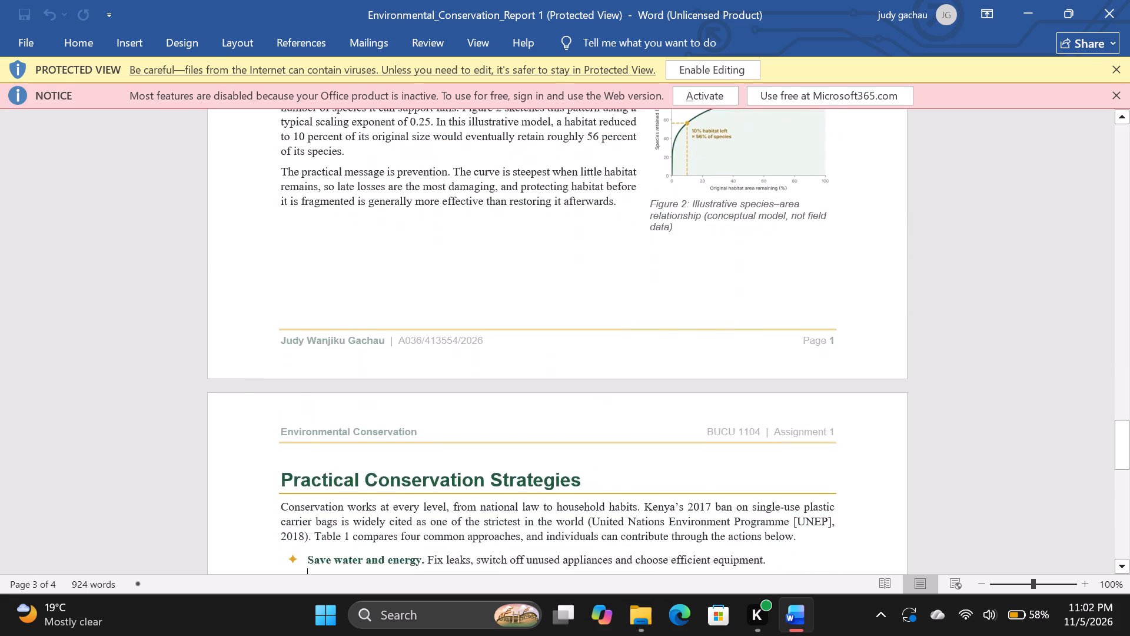
{"action": "key", "text": "Down"}
{"action": "key", "text": "Down"}
{"action": "key", "text": "Down"}
{"action": "key", "text": "Down"}
{"action": "key", "text": "Down"}
{"action": "key", "text": "Down"}
{"action": "key", "text": "Down"}
{"action": "key", "text": "Down"}
{"action": "key", "text": "Down"}
{"action": "key", "text": "Down"}
{"action": "key", "text": "Down"}
{"action": "key", "text": "Down"}
{"action": "key", "text": "Down"}
{"action": "key", "text": "Down"}
{"action": "key", "text": "Down"}
{"action": "key", "text": "Down"}
{"action": "key", "text": "Down"}
{"action": "key", "text": "Down"}
{"action": "key", "text": "Down"}
{"action": "key", "text": "Down"}
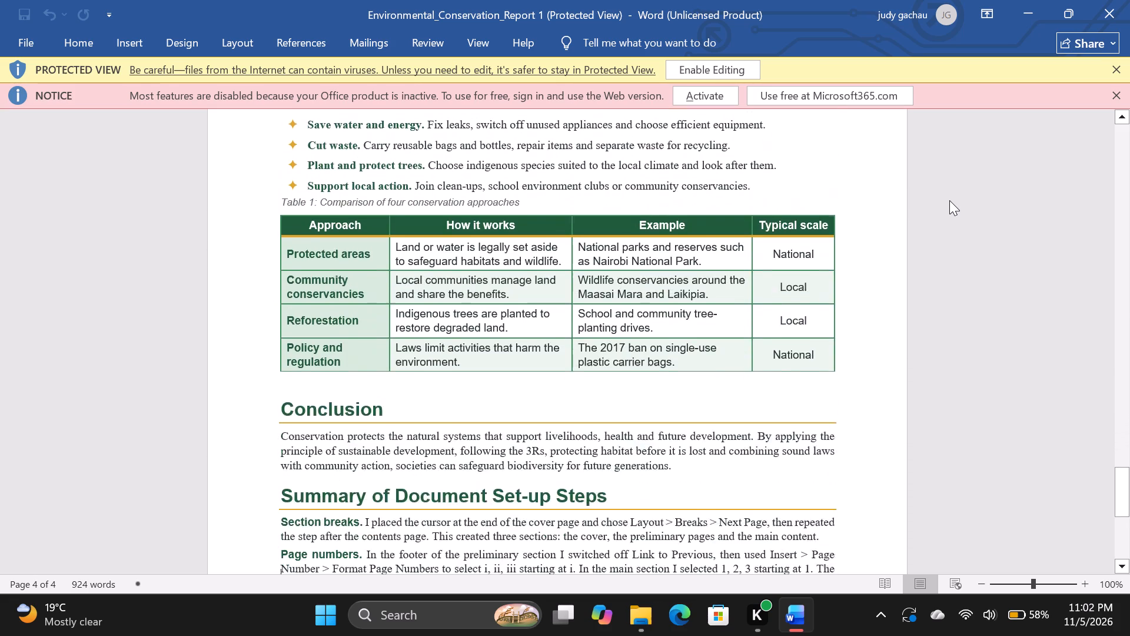
{"action": "key", "text": "Down"}
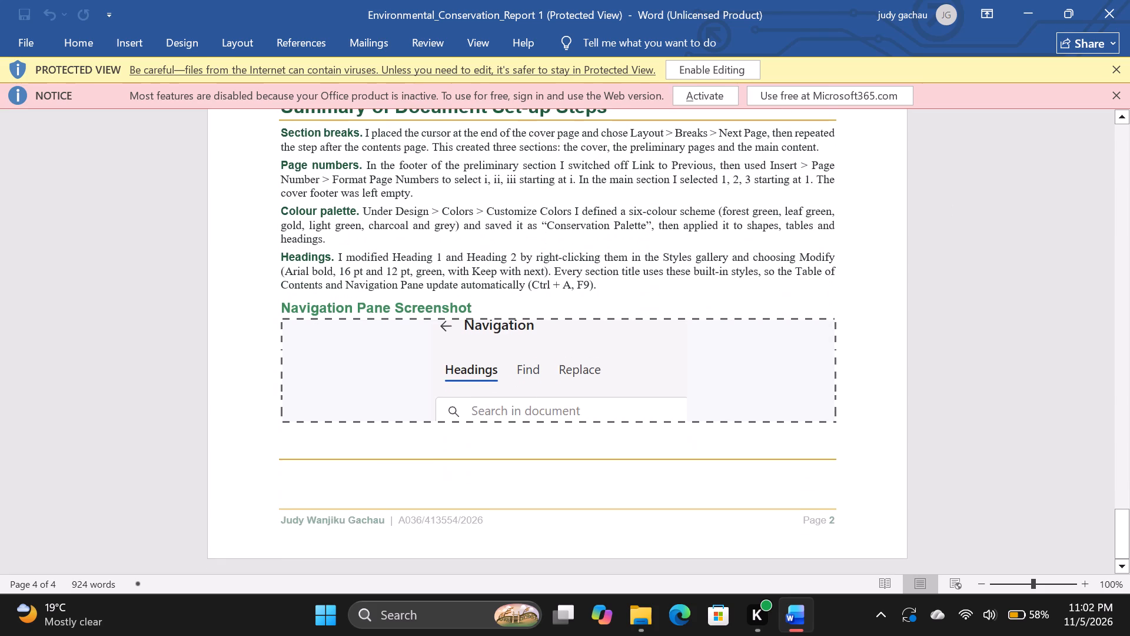
Recheck the last page upwards from the Navigation Pane Screenshot through the Summary of Document Set-up Steps.
{"action": "key", "text": "Up"}
{"action": "key", "text": "Up"}
{"action": "key", "text": "Up"}
{"action": "key", "text": "Up"}
{"action": "key", "text": "Up"}
{"action": "key", "text": "Up"}
{"action": "key", "text": "Up"}
{"action": "key", "text": "Up"}
{"action": "key", "text": "Up"}
{"action": "key", "text": "Up"}
{"action": "key", "text": "Up"}
{"action": "key", "text": "Up"}
{"action": "key", "text": "Up"}
{"action": "key", "text": "Up"}
{"action": "key", "text": "Up"}
{"action": "key", "text": "Up"}
{"action": "key", "text": "Up"}
{"action": "key", "text": "Up"}
{"action": "key", "text": "Up"}
{"action": "key", "text": "Up"}
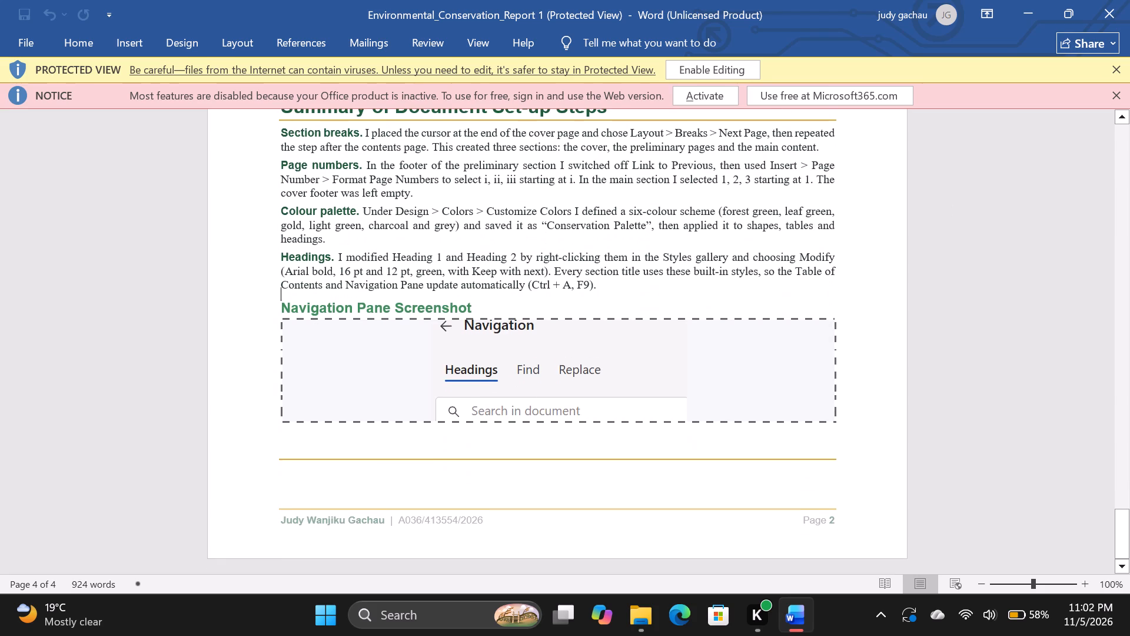
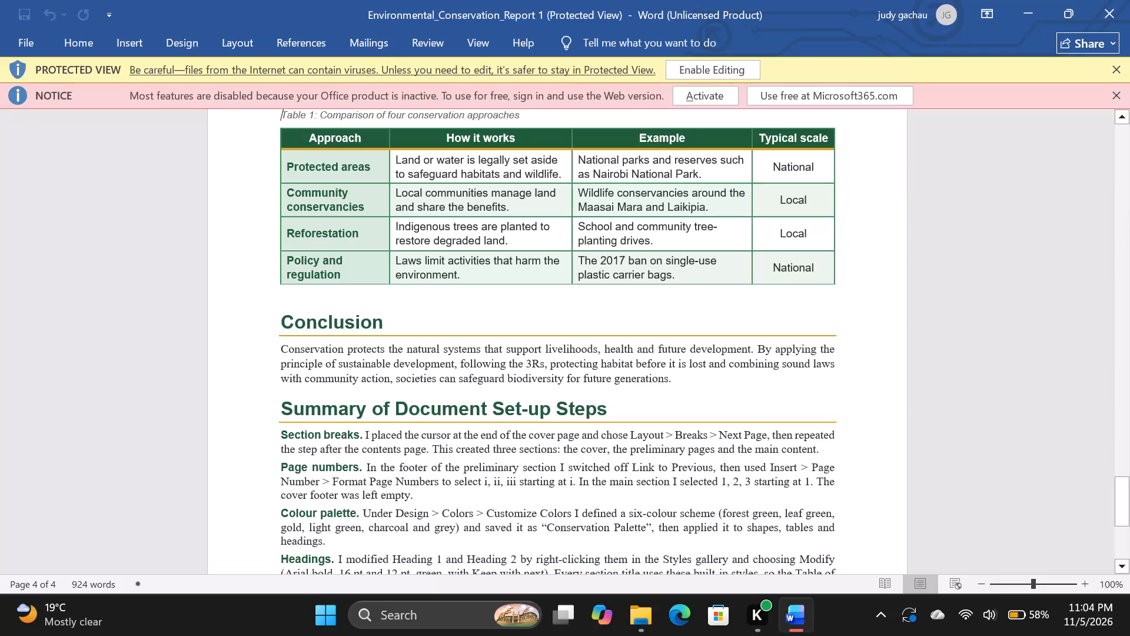
Lower the computer's sound volume to a level near its minimum.
{"action": "left_click", "coordinate": [1006, 625]}
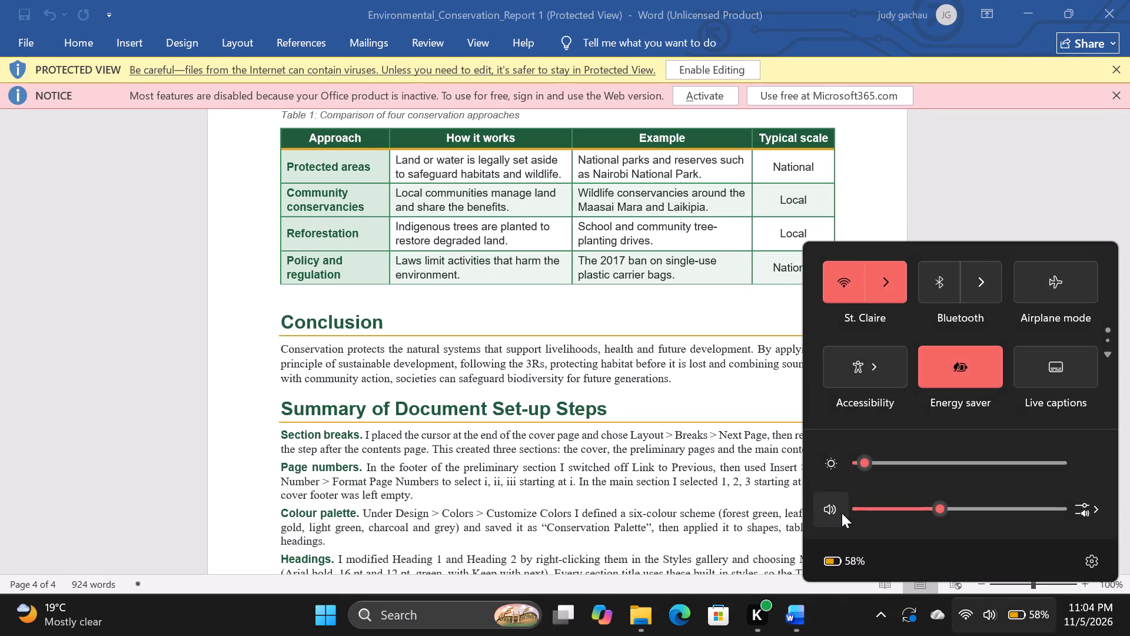
{"action": "left_click", "coordinate": [868, 508]}
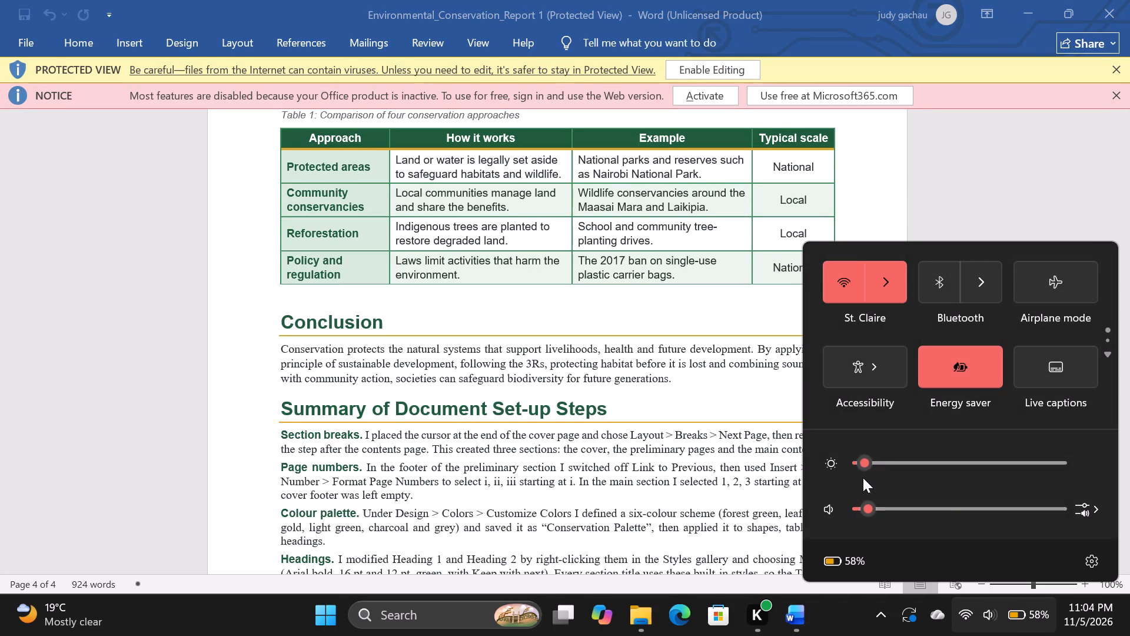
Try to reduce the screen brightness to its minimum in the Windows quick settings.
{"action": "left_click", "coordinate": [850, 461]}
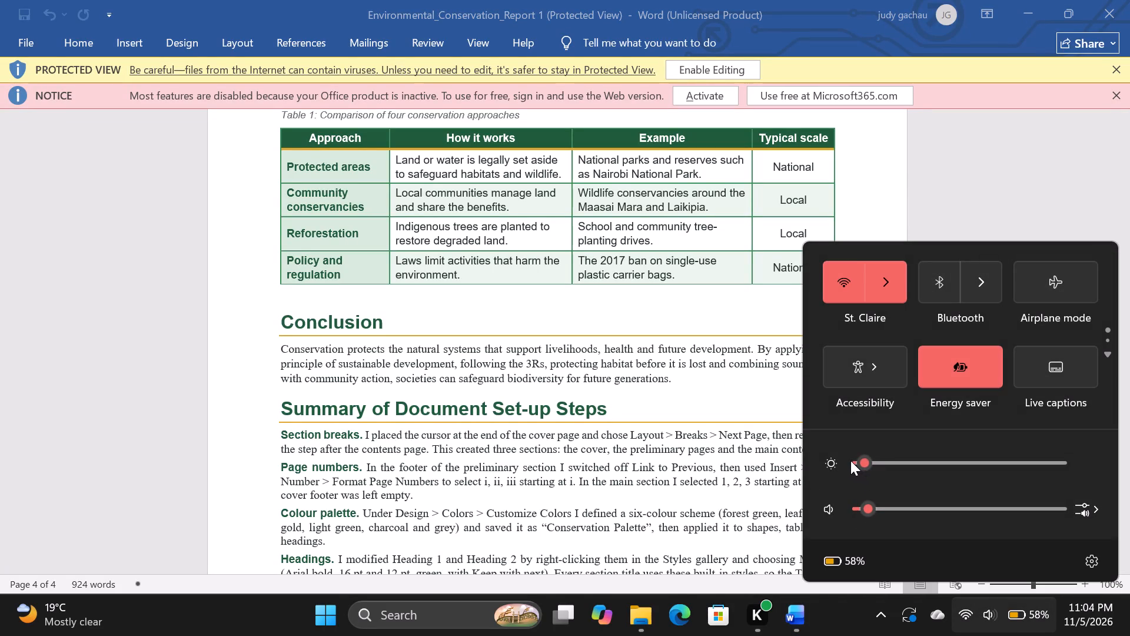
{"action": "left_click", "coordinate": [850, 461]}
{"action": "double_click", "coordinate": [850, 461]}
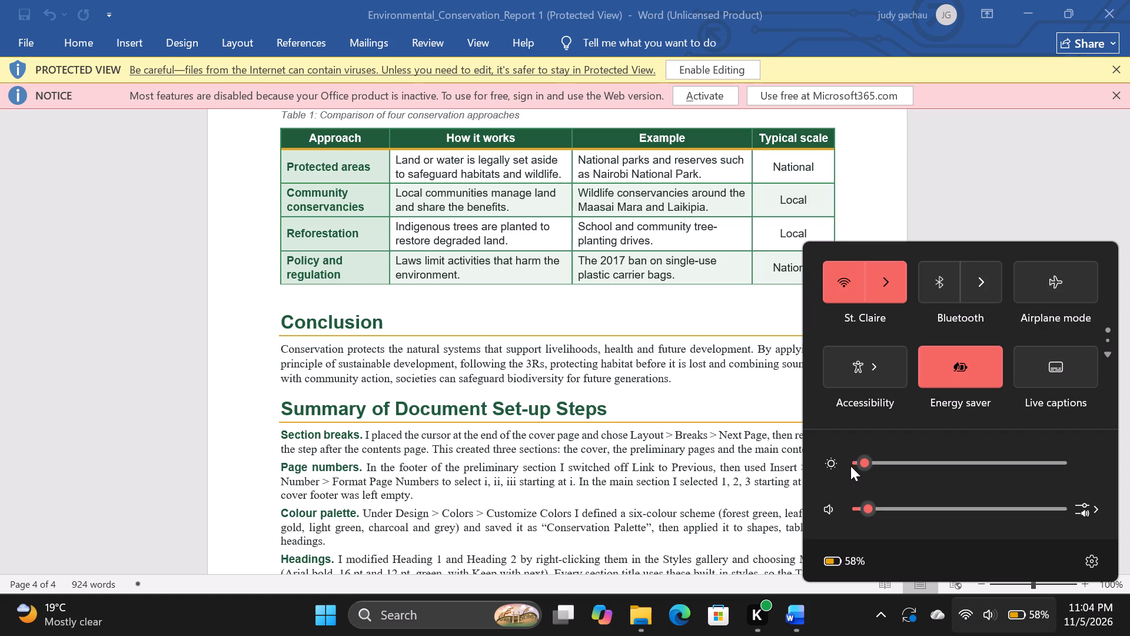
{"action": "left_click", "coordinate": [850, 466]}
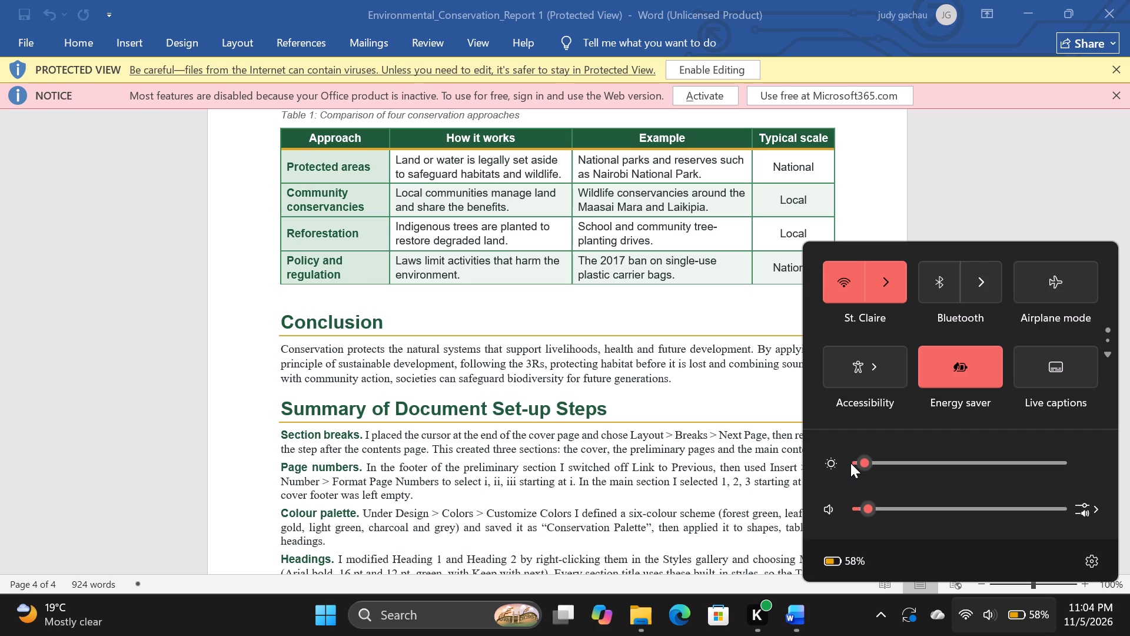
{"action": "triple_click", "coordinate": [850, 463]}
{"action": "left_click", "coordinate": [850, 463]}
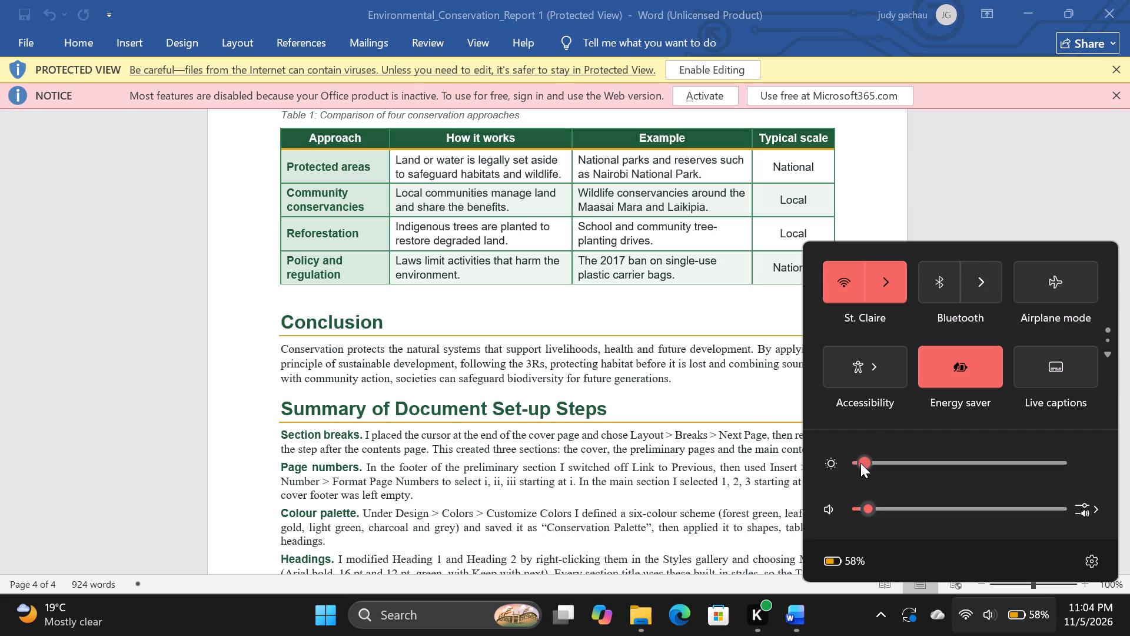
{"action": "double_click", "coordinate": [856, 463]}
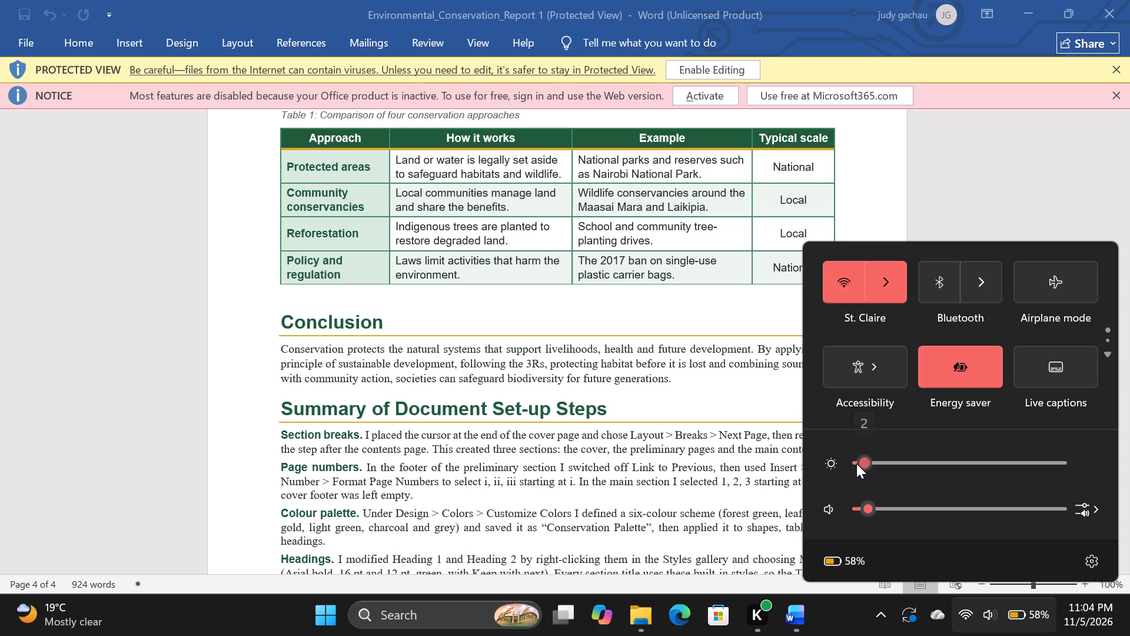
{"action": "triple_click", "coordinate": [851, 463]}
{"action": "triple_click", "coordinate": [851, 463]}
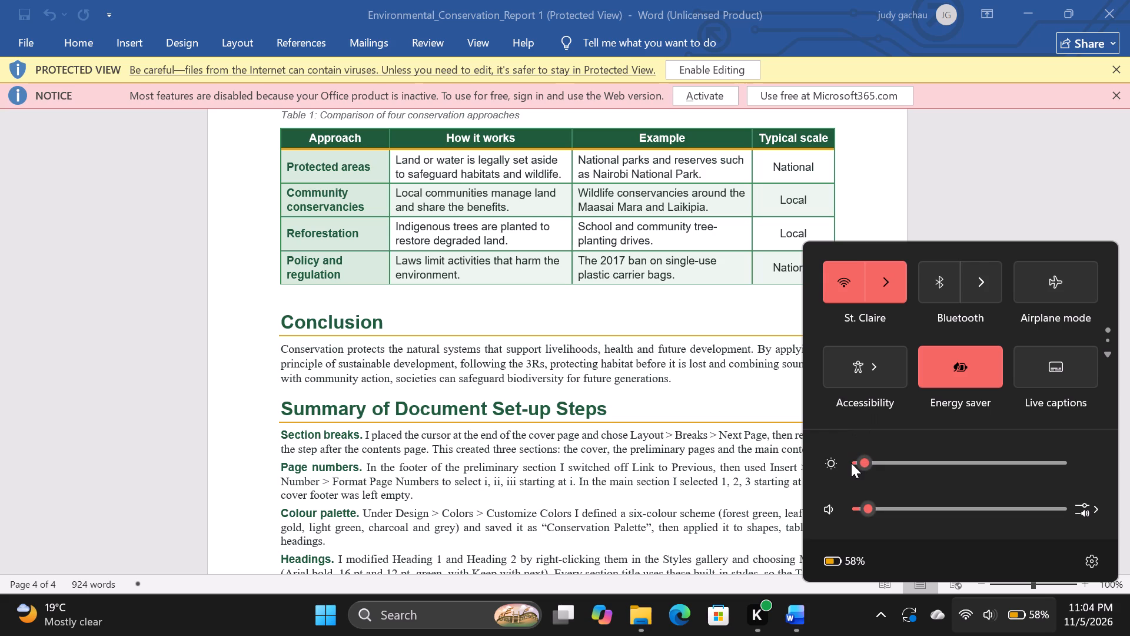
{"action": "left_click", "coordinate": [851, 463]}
Dismiss the Windows quick settings overlay and return to the report open in Word.
{"action": "left_click", "coordinate": [1068, 211]}
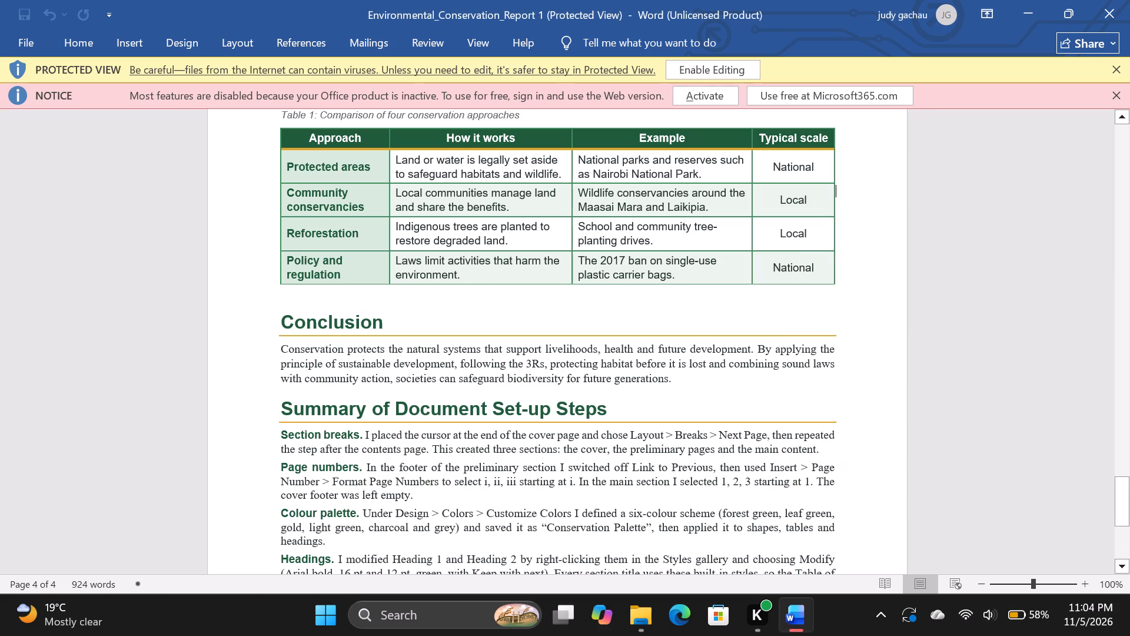
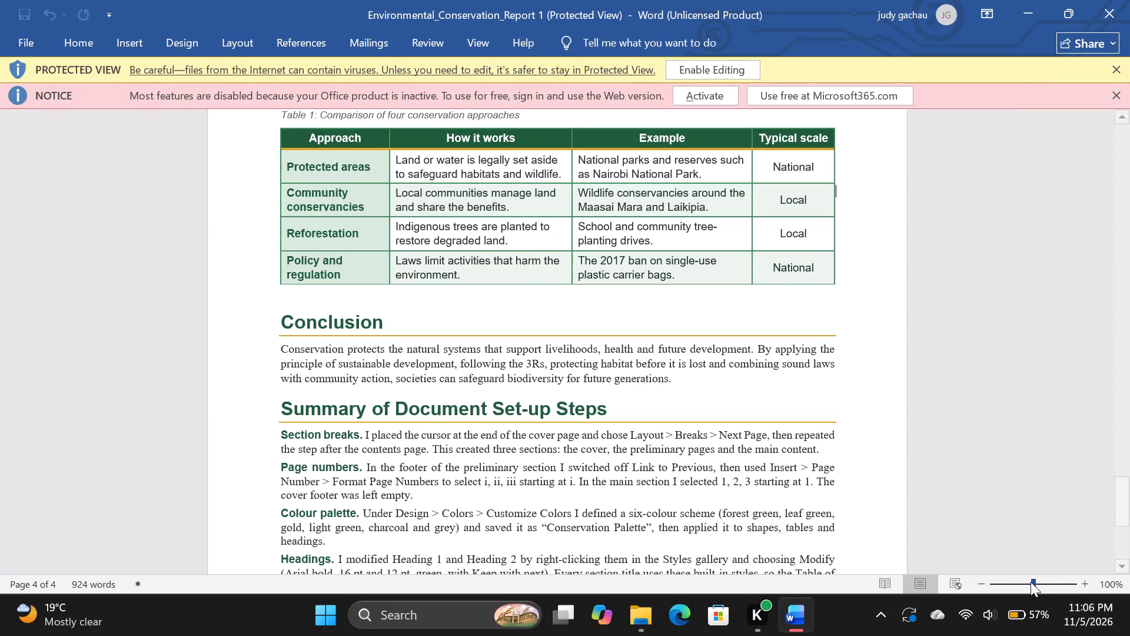
Zoom the report out to 88% around the Conclusion and Summary of Document Set-up Steps sections.
{"action": "left_click", "coordinate": [1028, 583]}
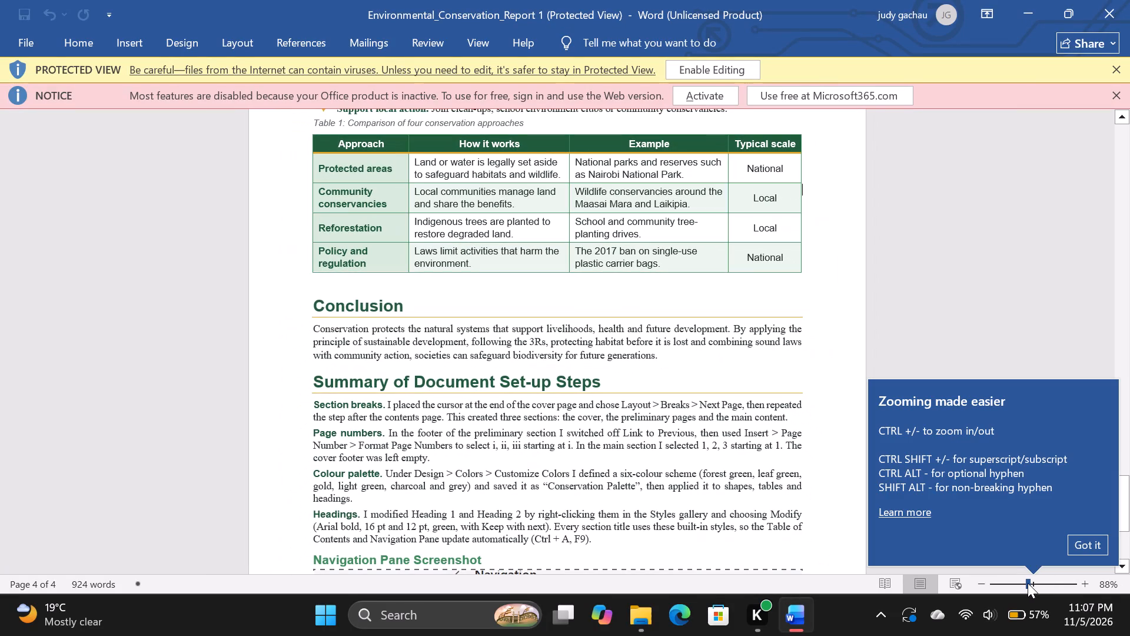
{"action": "left_click", "coordinate": [1075, 313]}
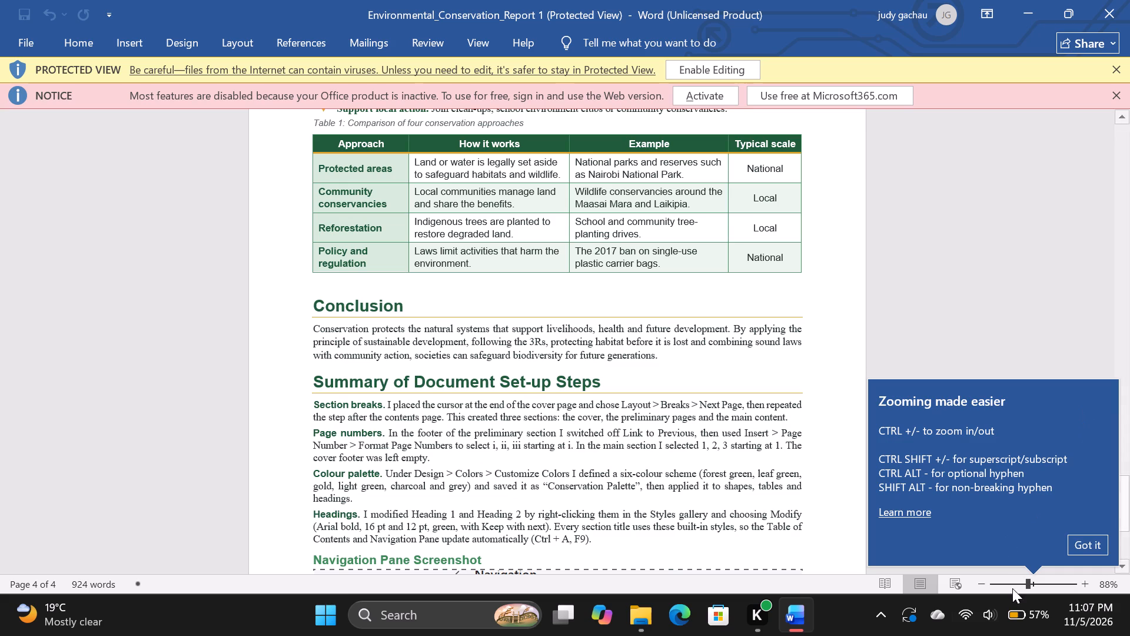
Lower the display brightness to its minimum in the Windows quick settings and return to the report.
{"action": "left_click", "coordinate": [1007, 615]}
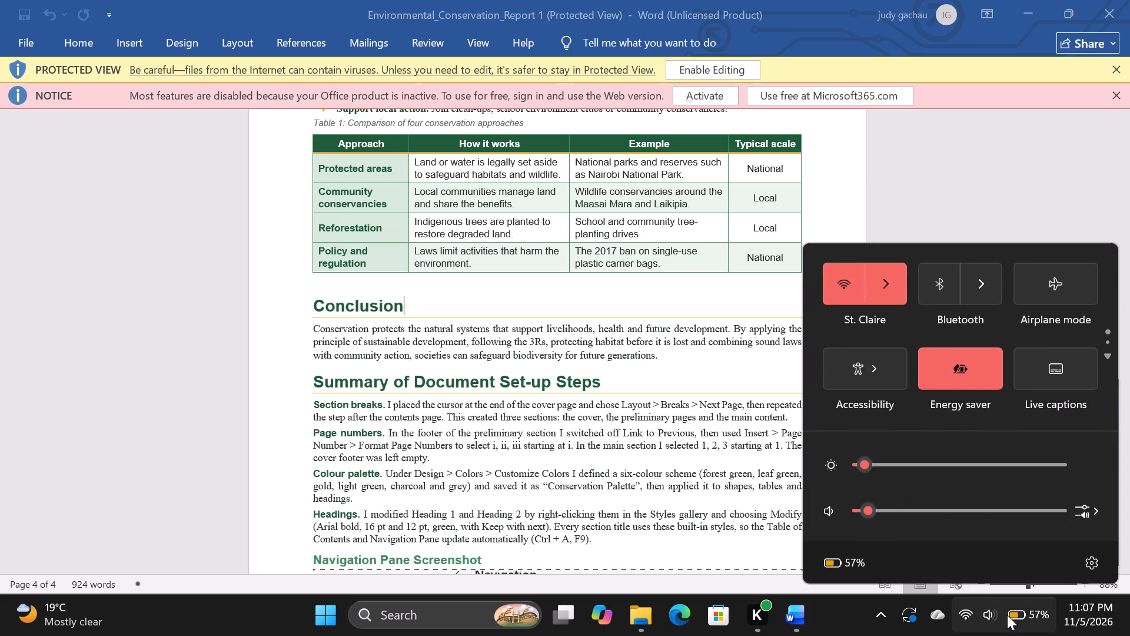
{"action": "left_click", "coordinate": [826, 458]}
{"action": "left_click", "coordinate": [826, 458]}
{"action": "left_click_drag", "start_coordinate": [826, 458], "coordinate": [856, 456]}
{"action": "double_click", "coordinate": [856, 456]}
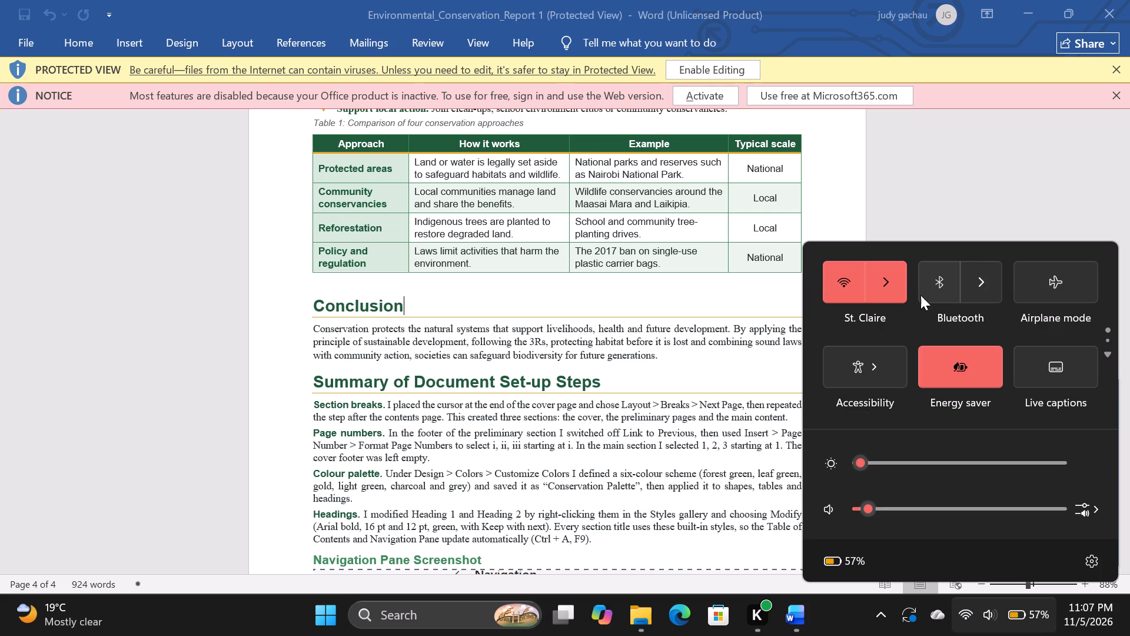
{"action": "left_click", "coordinate": [955, 173]}
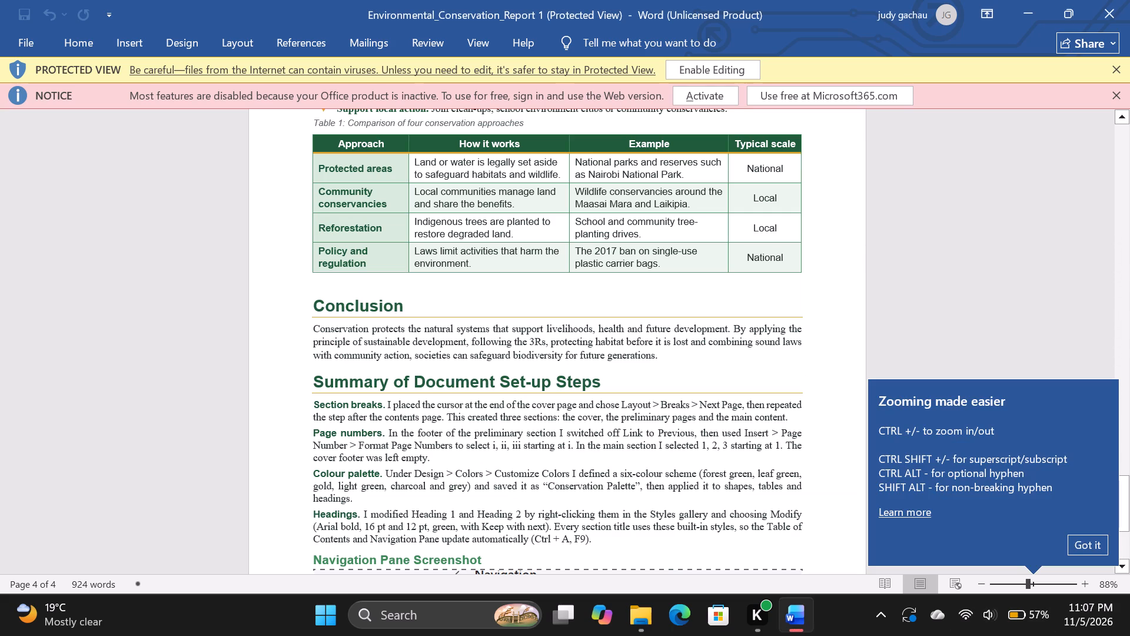
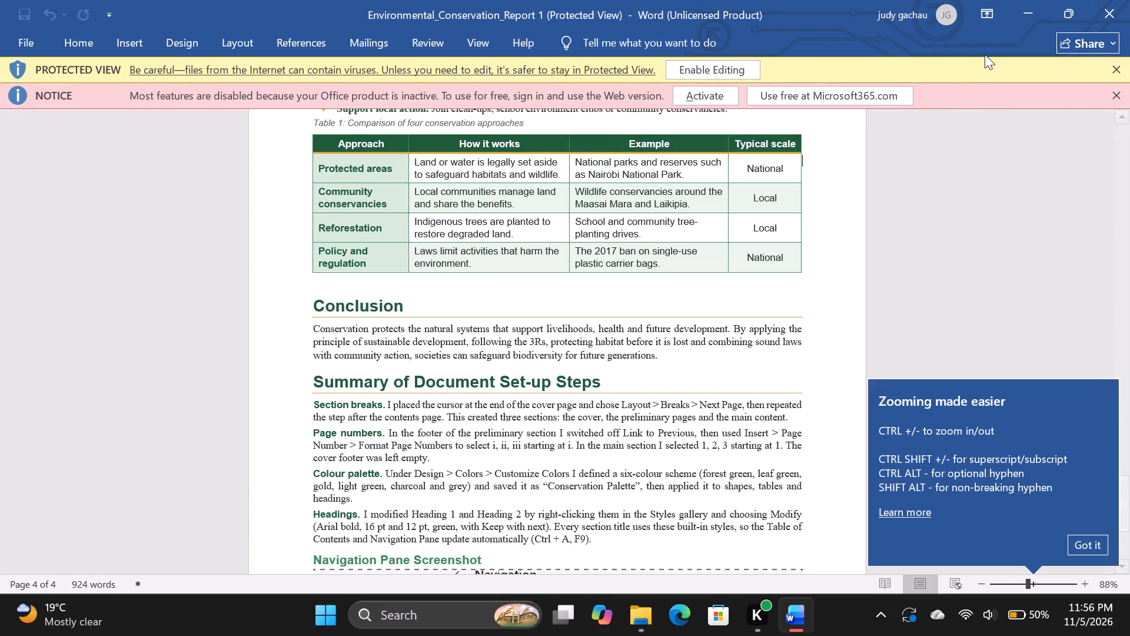
Dismiss the Protected View and inactive-product notices, and close the Environmental_Conservation_Report 1 Word document.
{"action": "left_click", "coordinate": [1116, 67]}
{"action": "left_click", "coordinate": [1117, 74]}
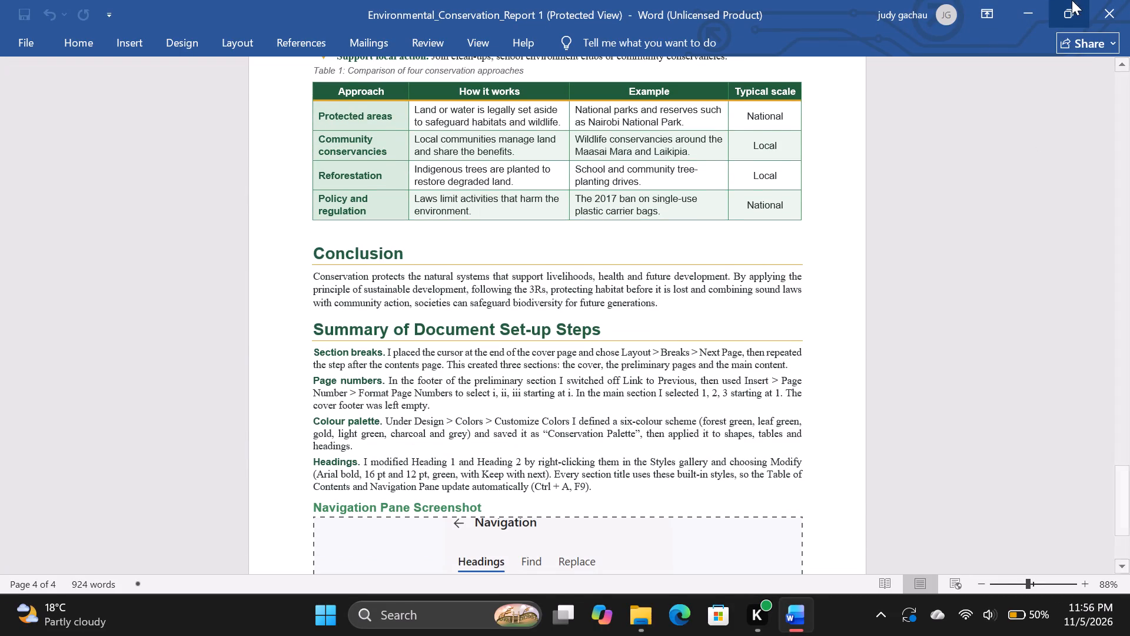
{"action": "left_click", "coordinate": [1111, 2]}
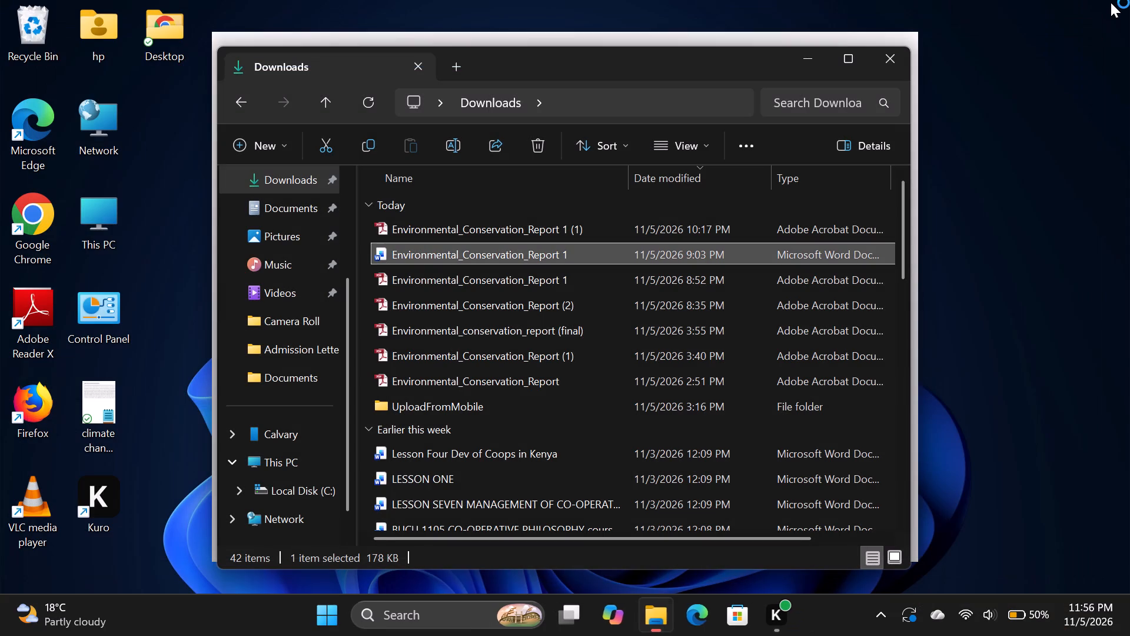
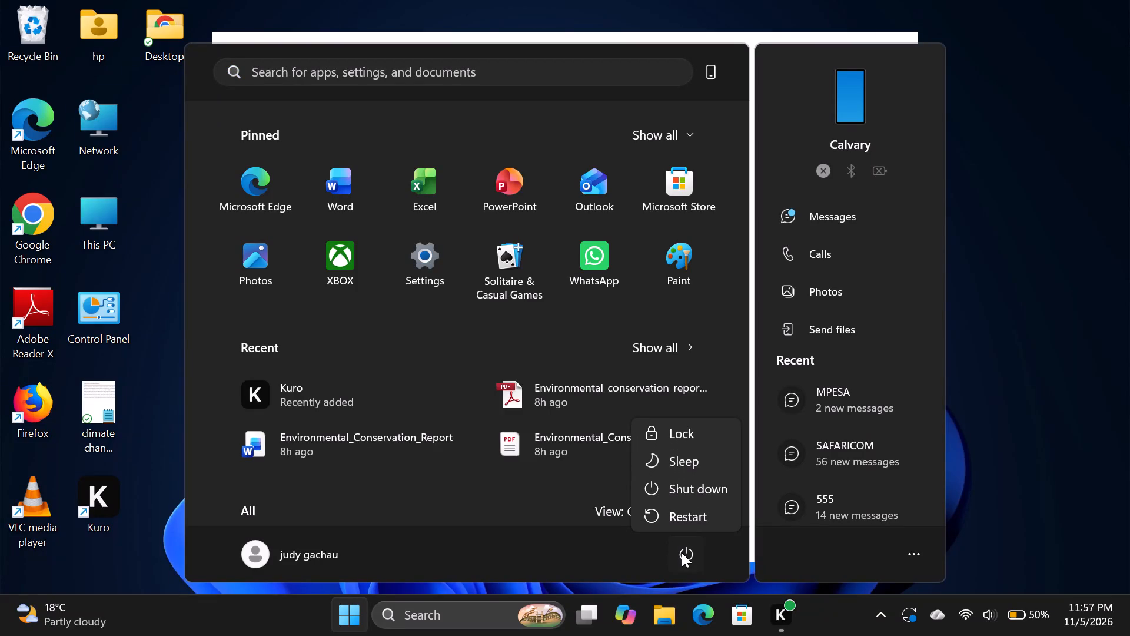
Shut down the computer.
{"action": "left_click", "coordinate": [697, 486]}
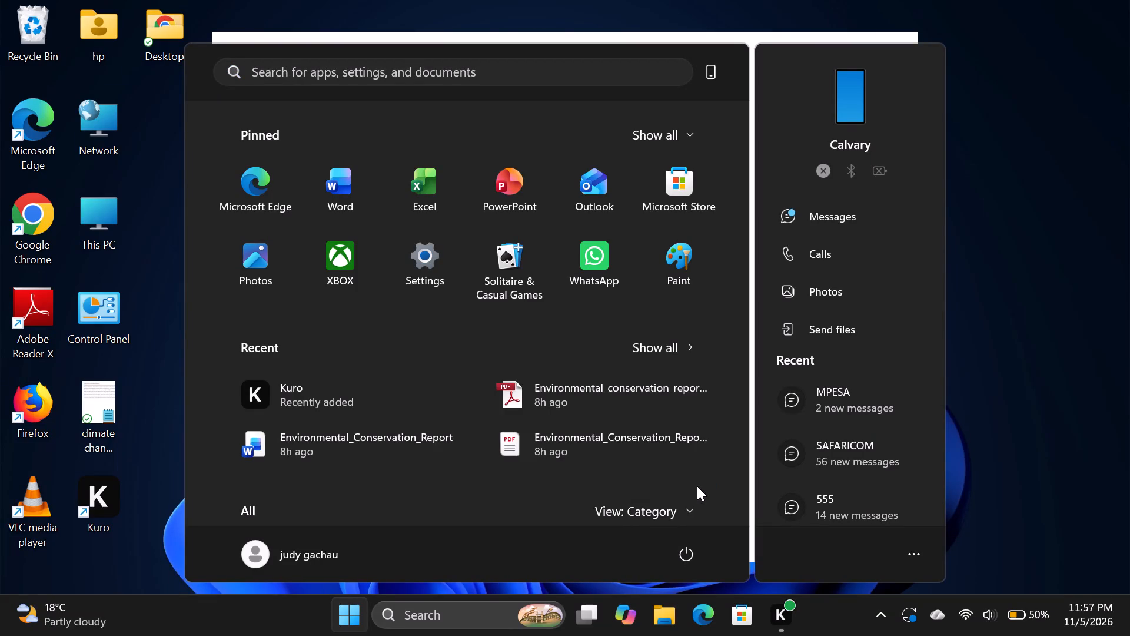